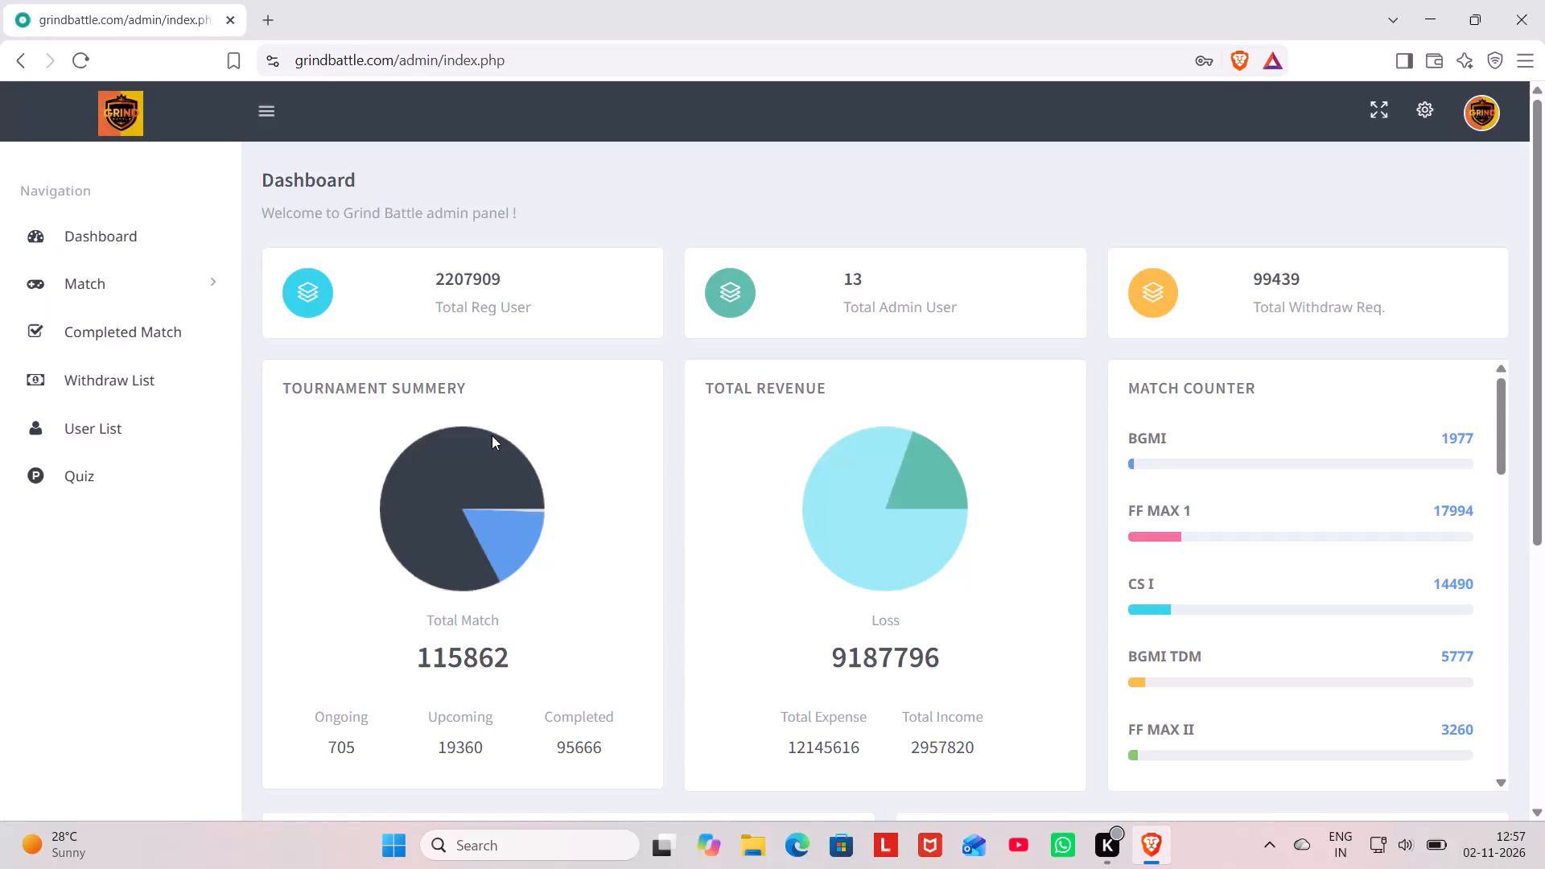
Find match 281938 among the completed matches and open its result creation page.
left_click(179, 339)
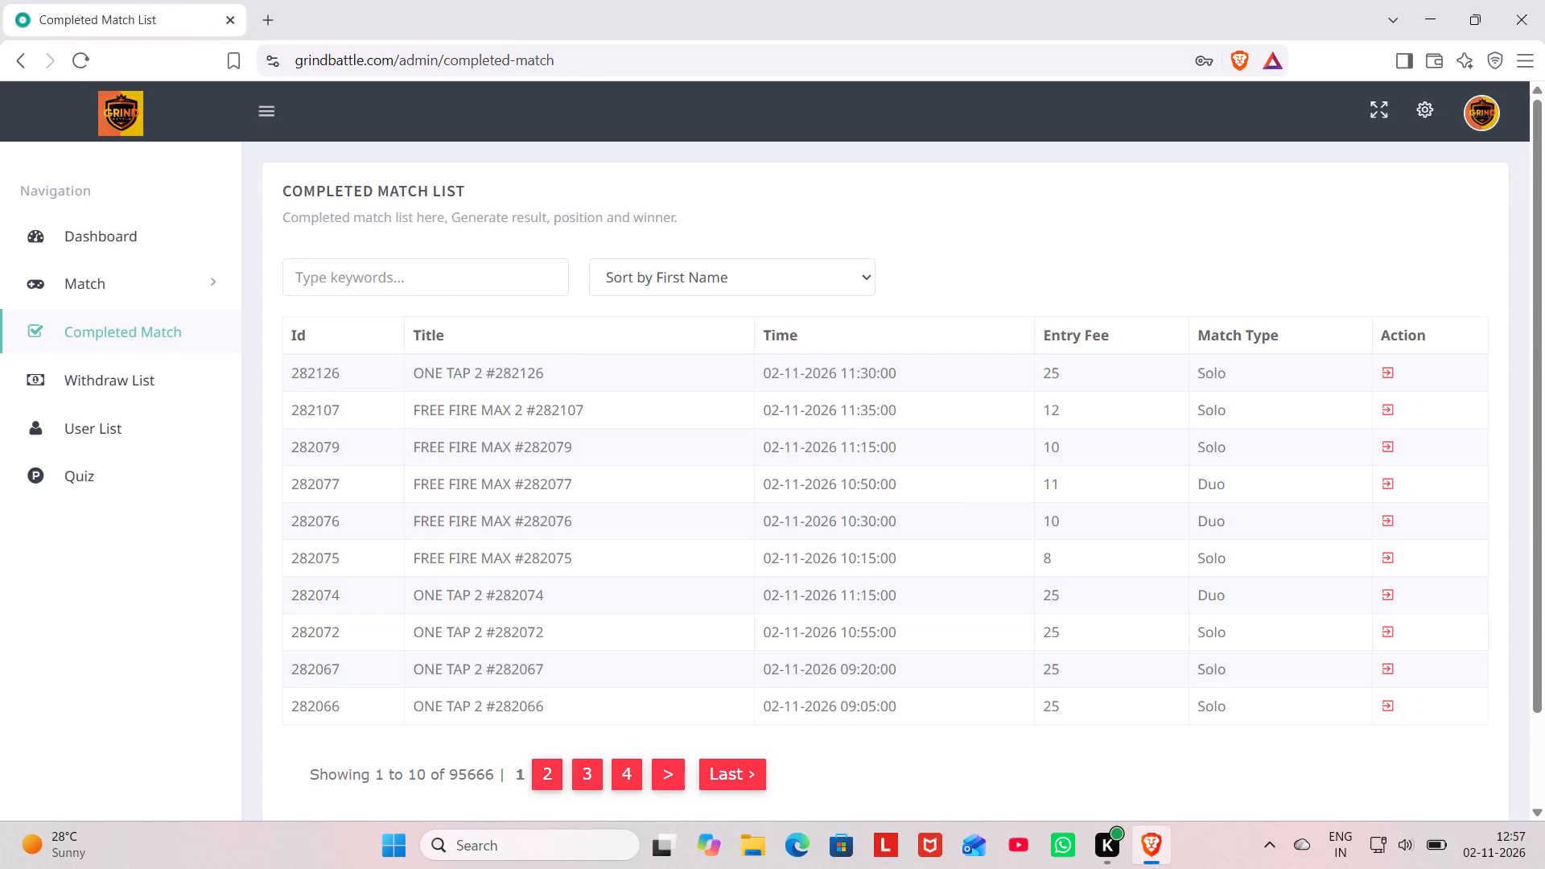
left_click(430, 275)
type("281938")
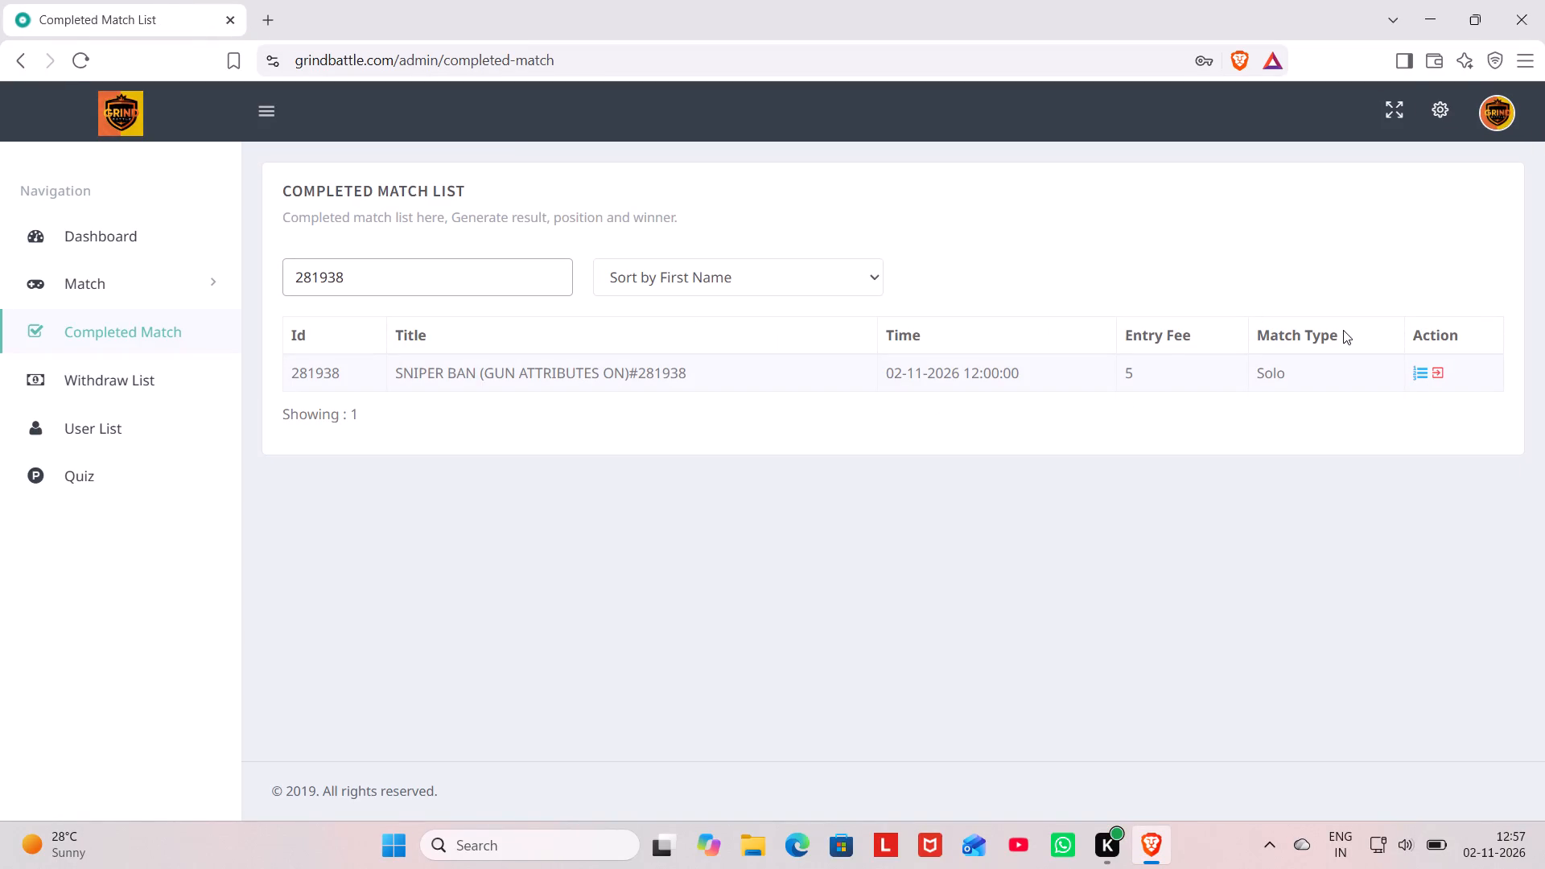
left_click(1413, 372)
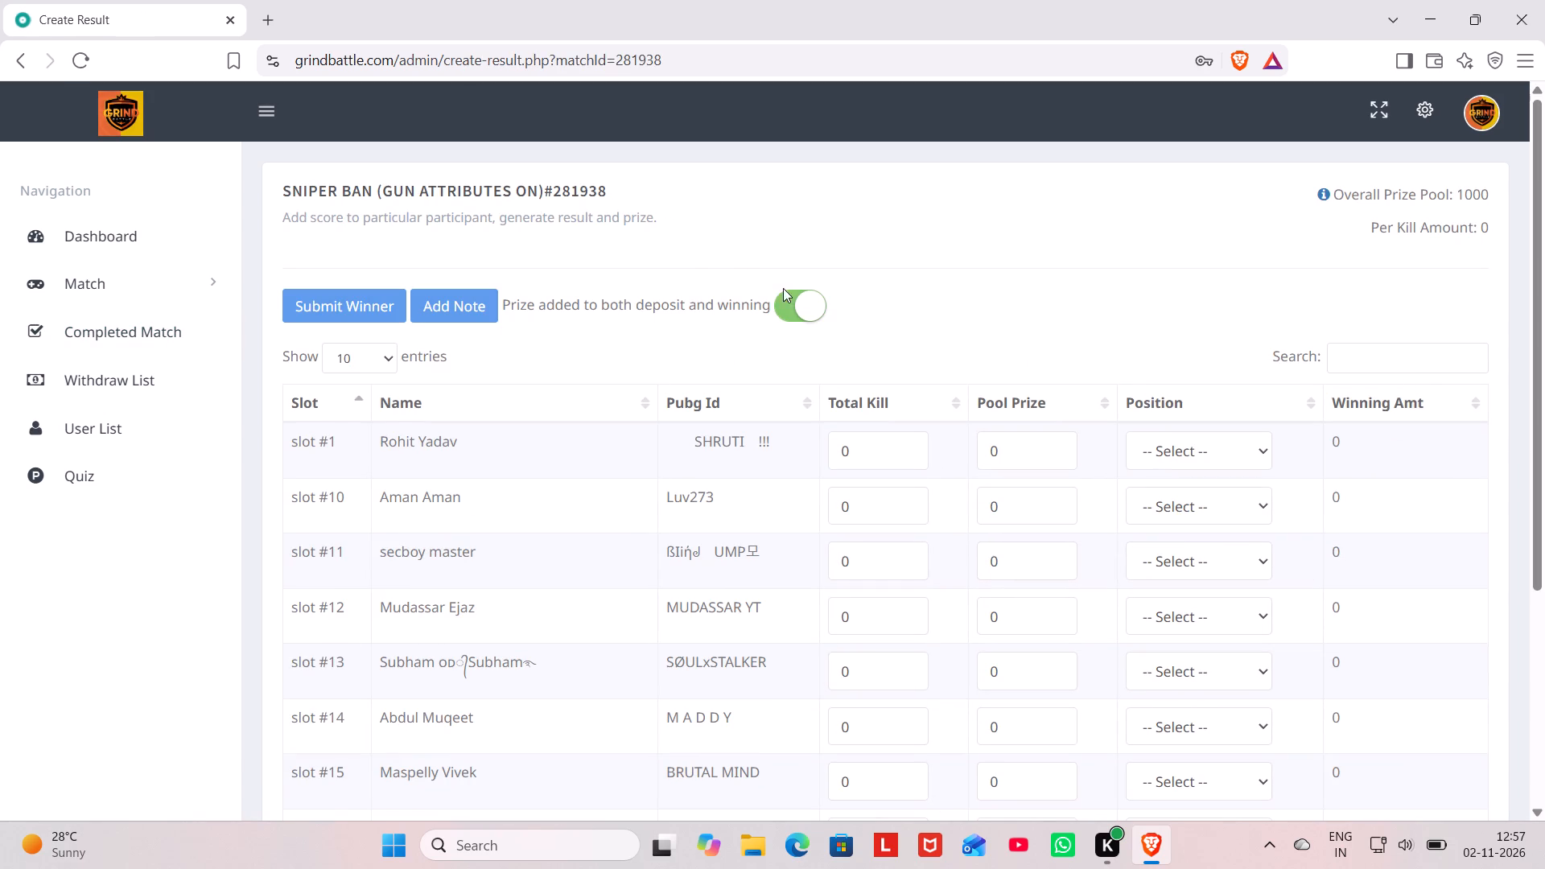
Set the participant table of match 281938 to show 25 entries.
left_click_drag(334, 367, 360, 427)
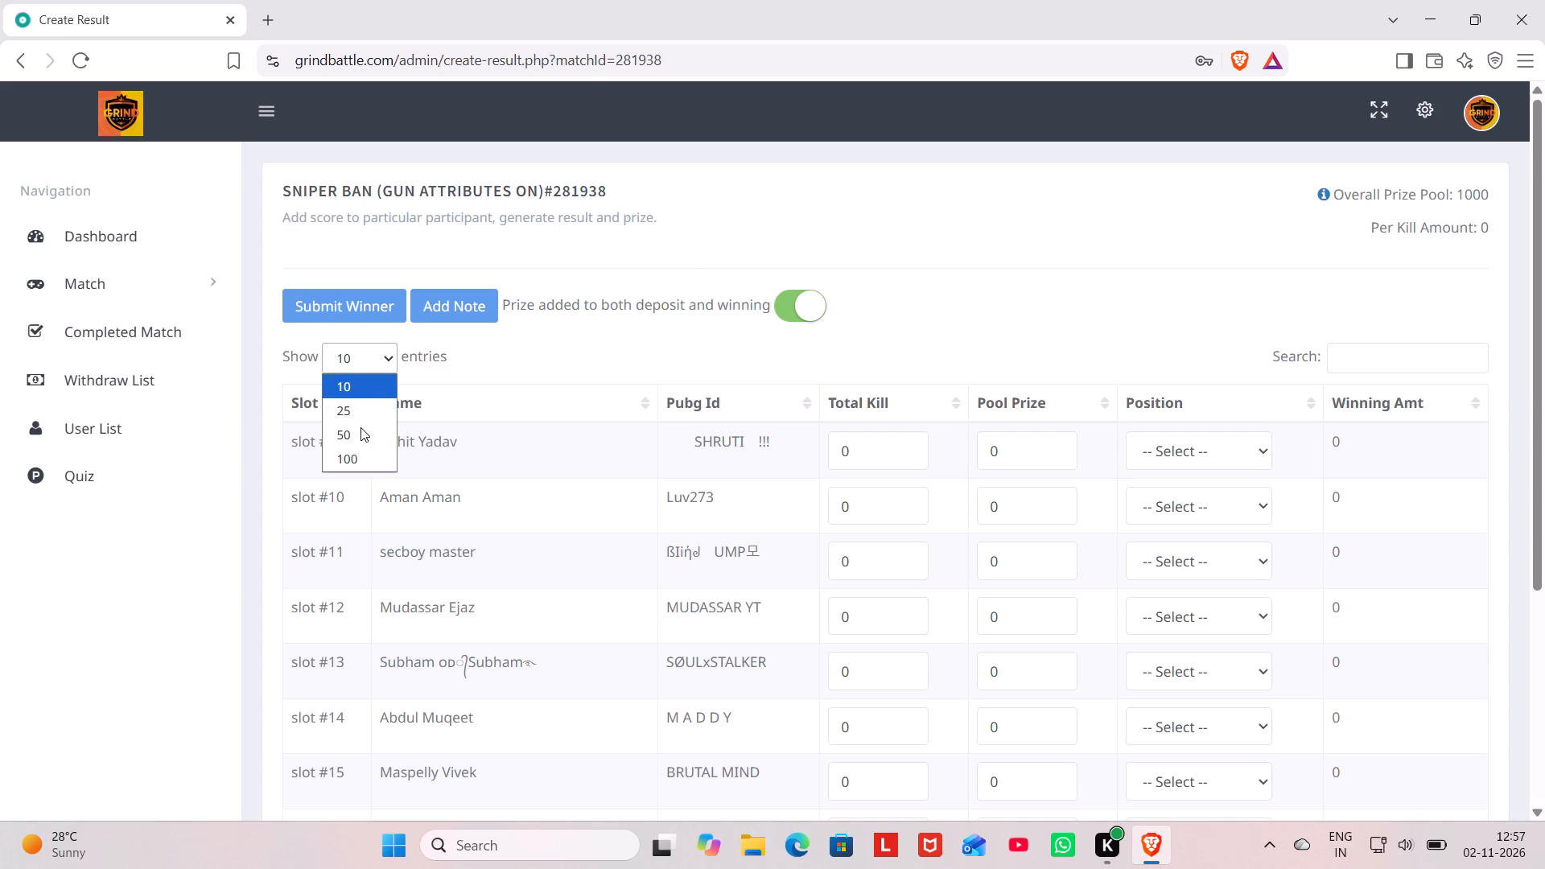
left_click_drag(360, 427, 381, 414)
left_click(381, 414)
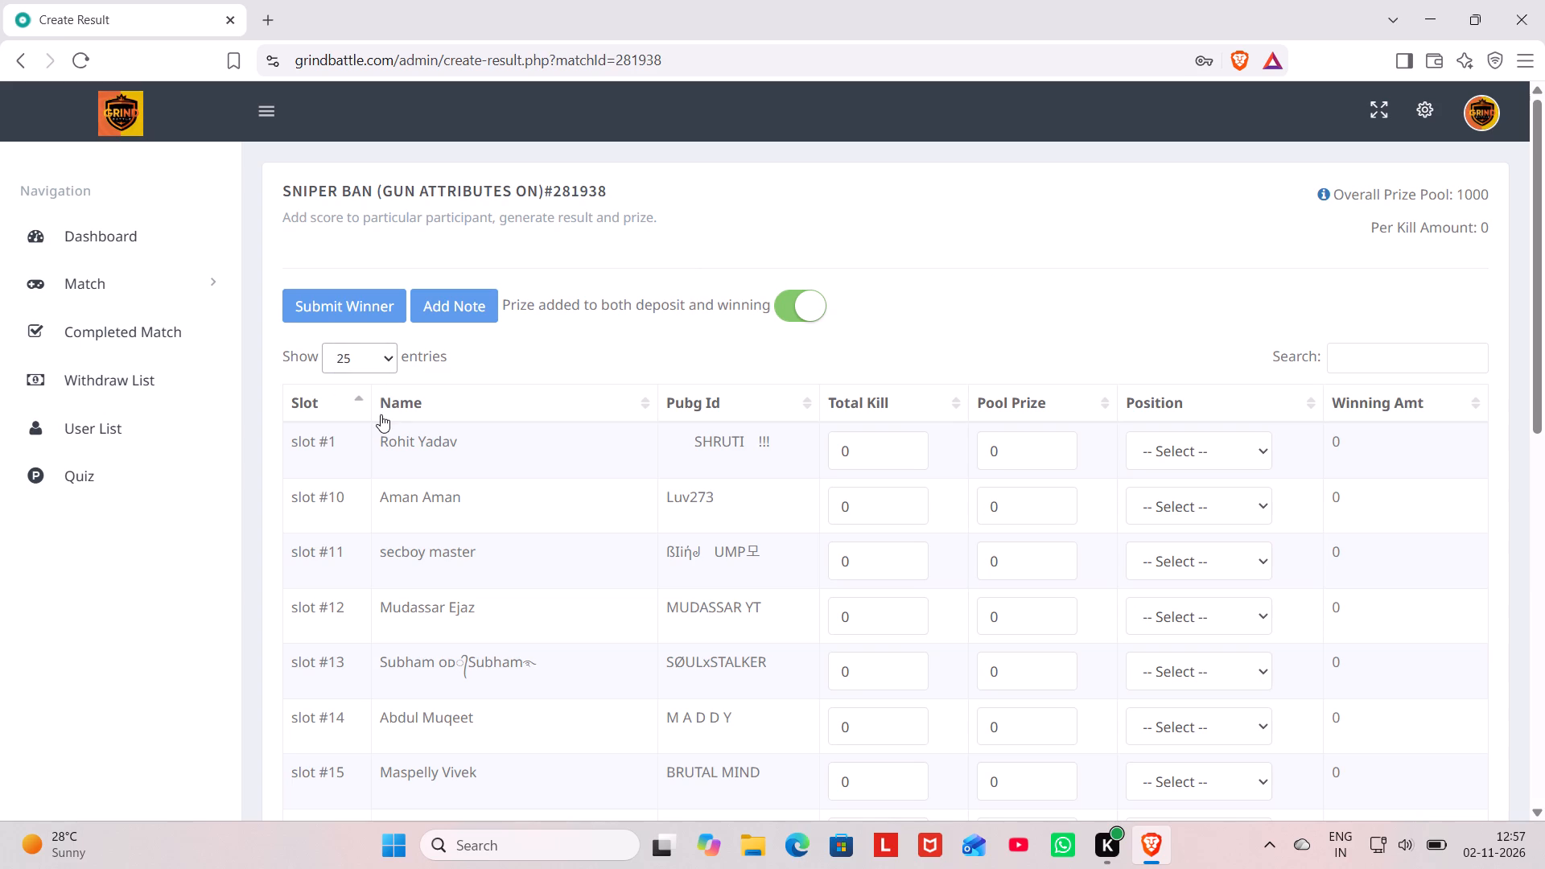
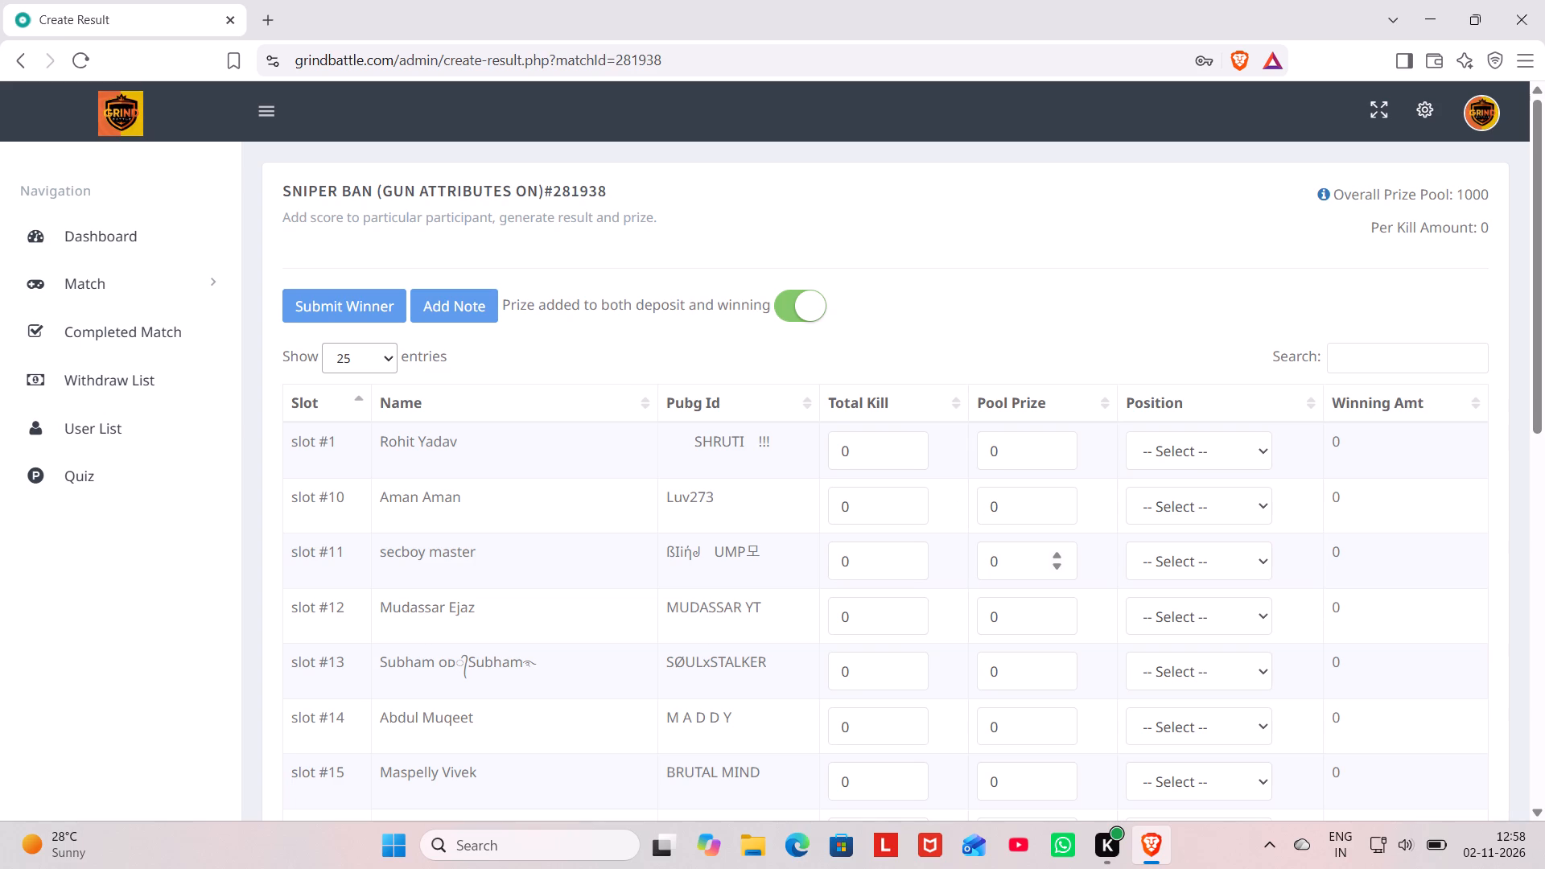
Set the pool prize to 25 for slot #15, 15 for slot #3 and 10 for slot #16.
scroll(997, 571, "down", 2)
left_click(1011, 615)
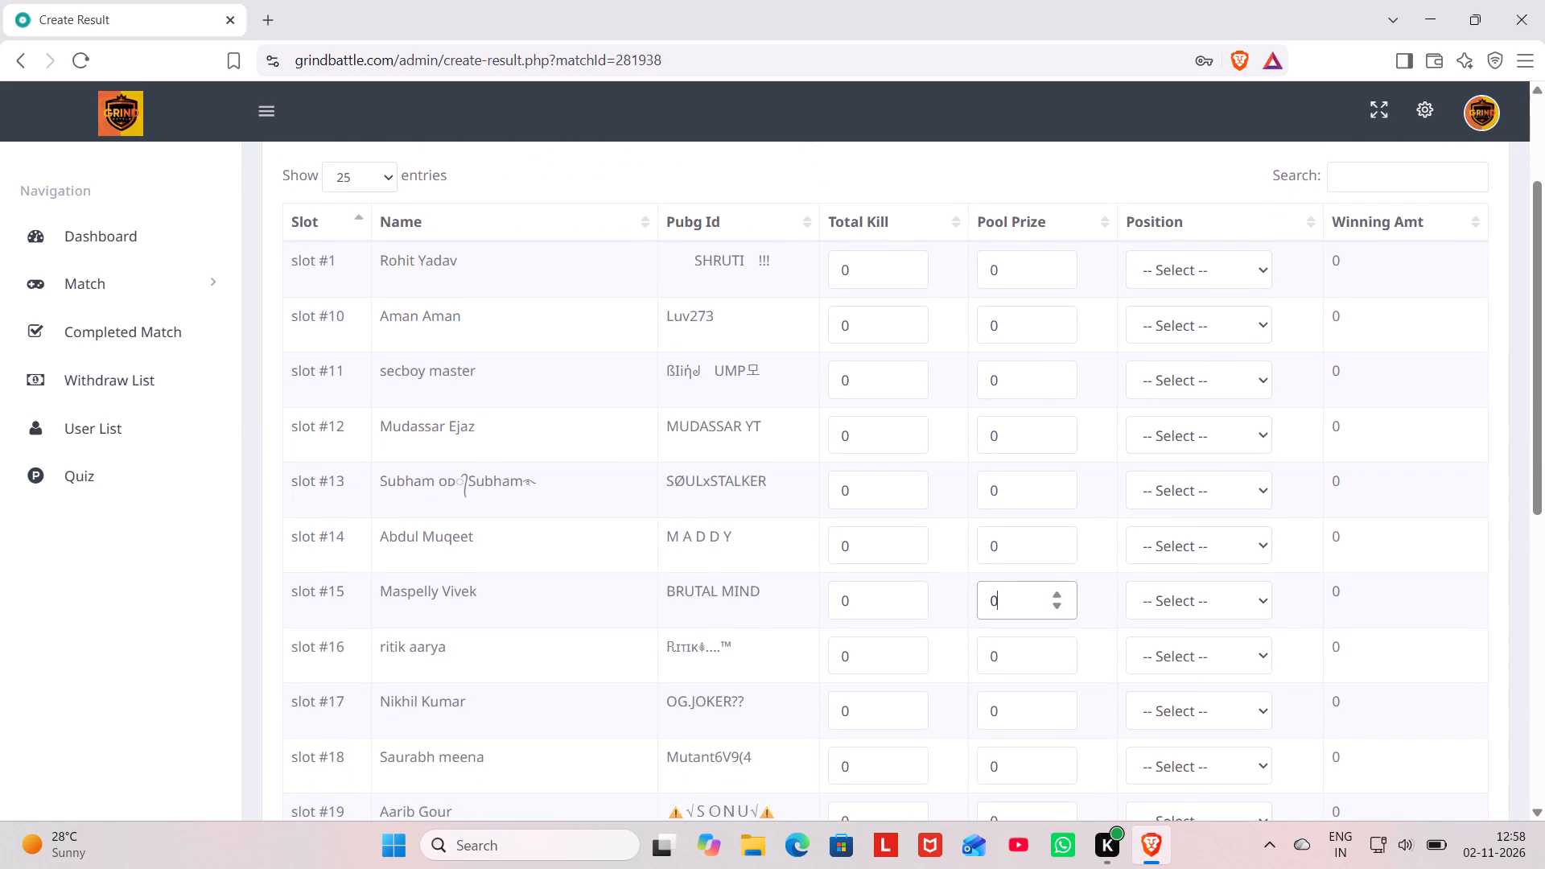
type("25")
key("Tab")
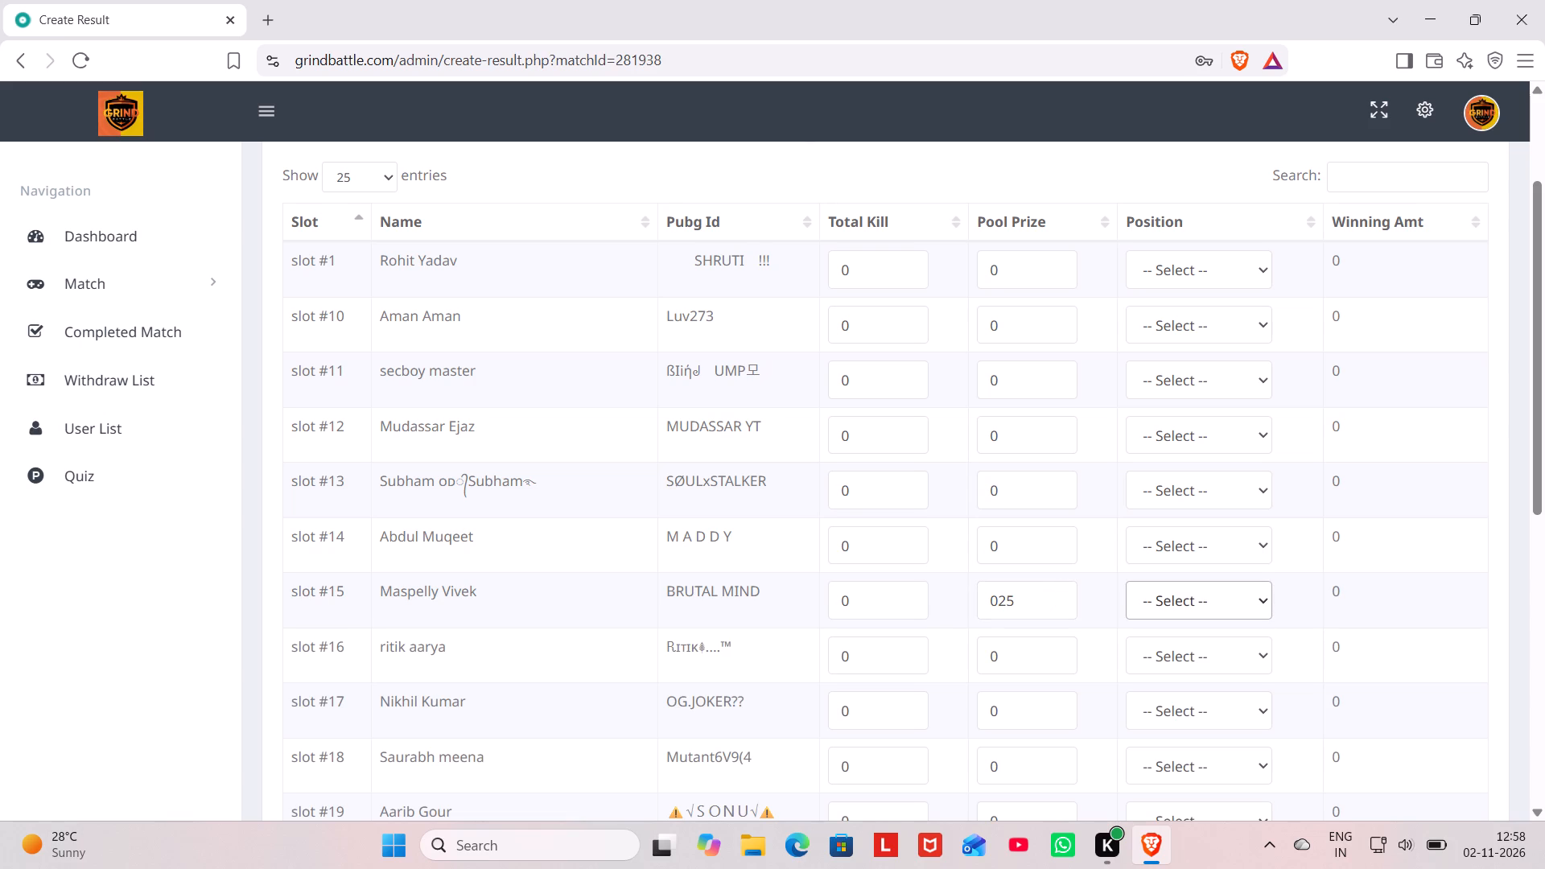
scroll(1020, 666, "down", 3)
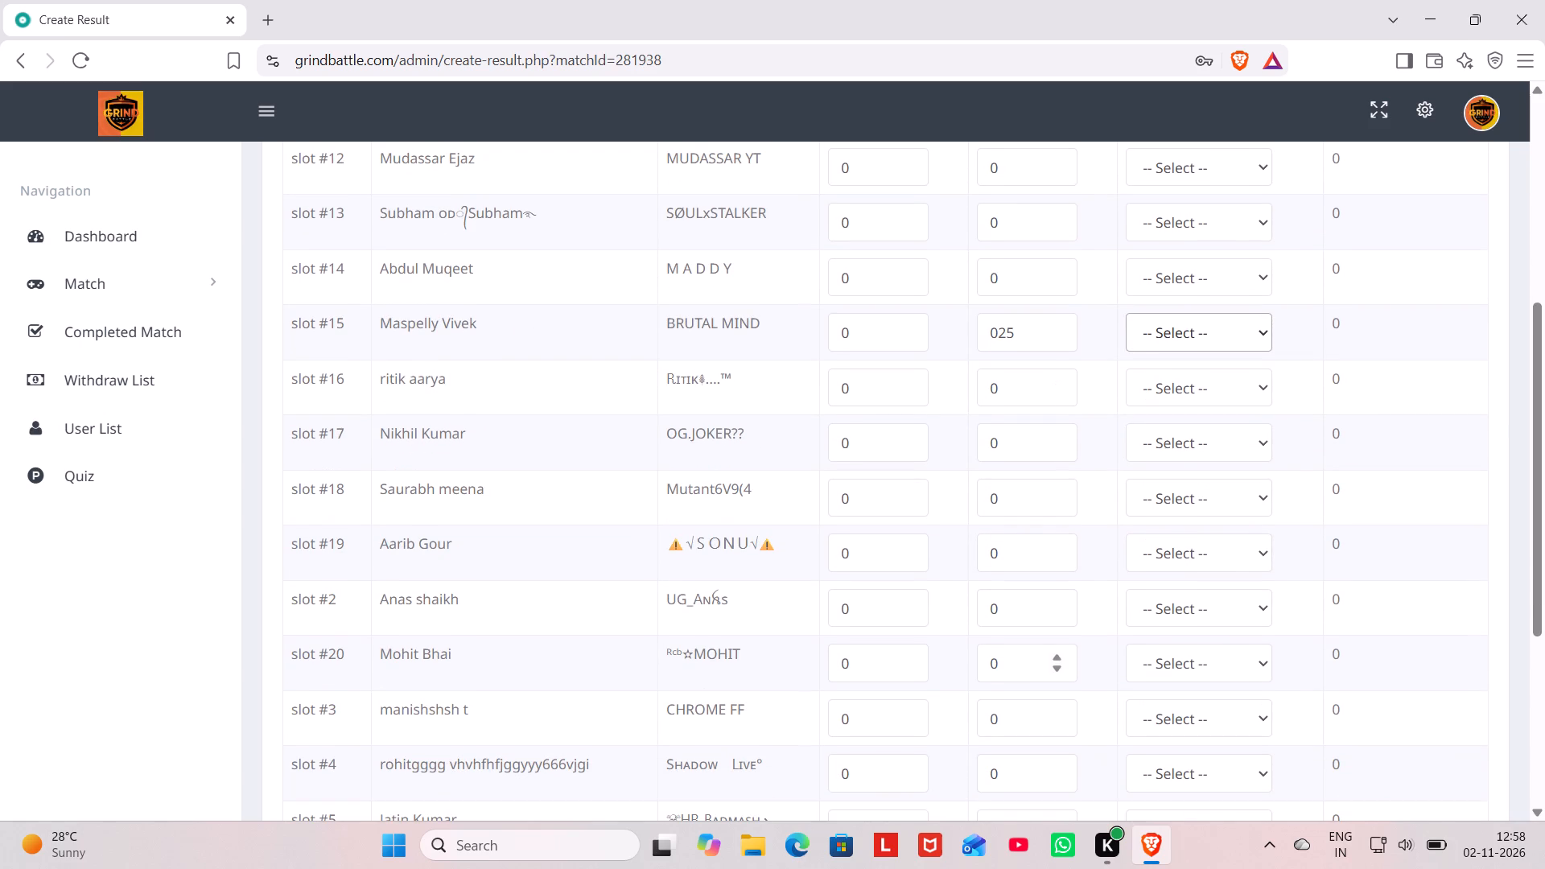
left_click(1021, 703)
type("15")
key("Tab")
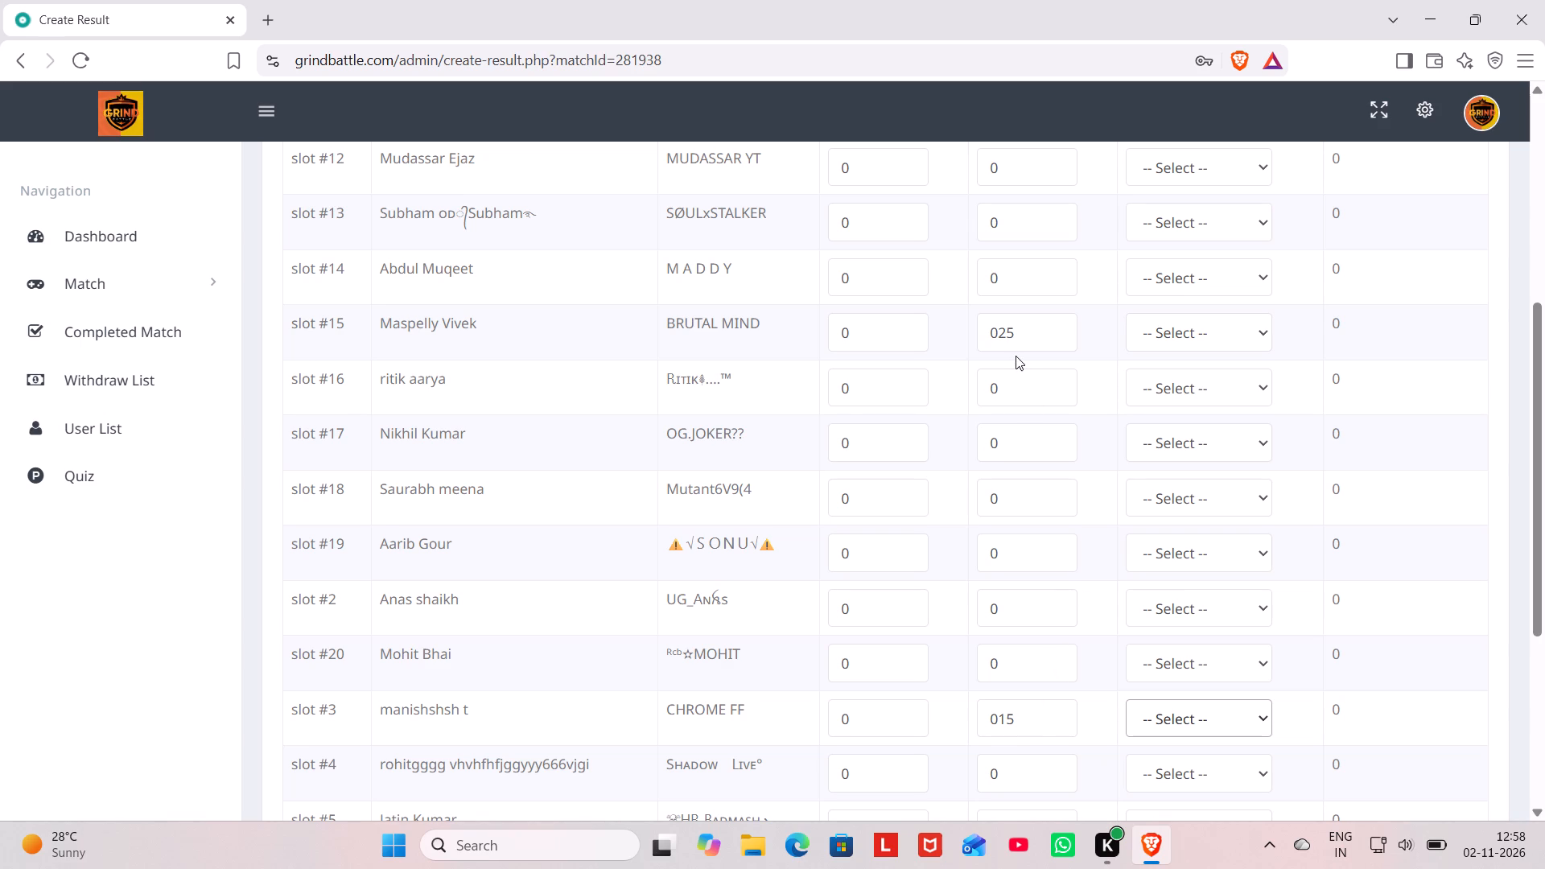
left_click(1011, 398)
type("10")
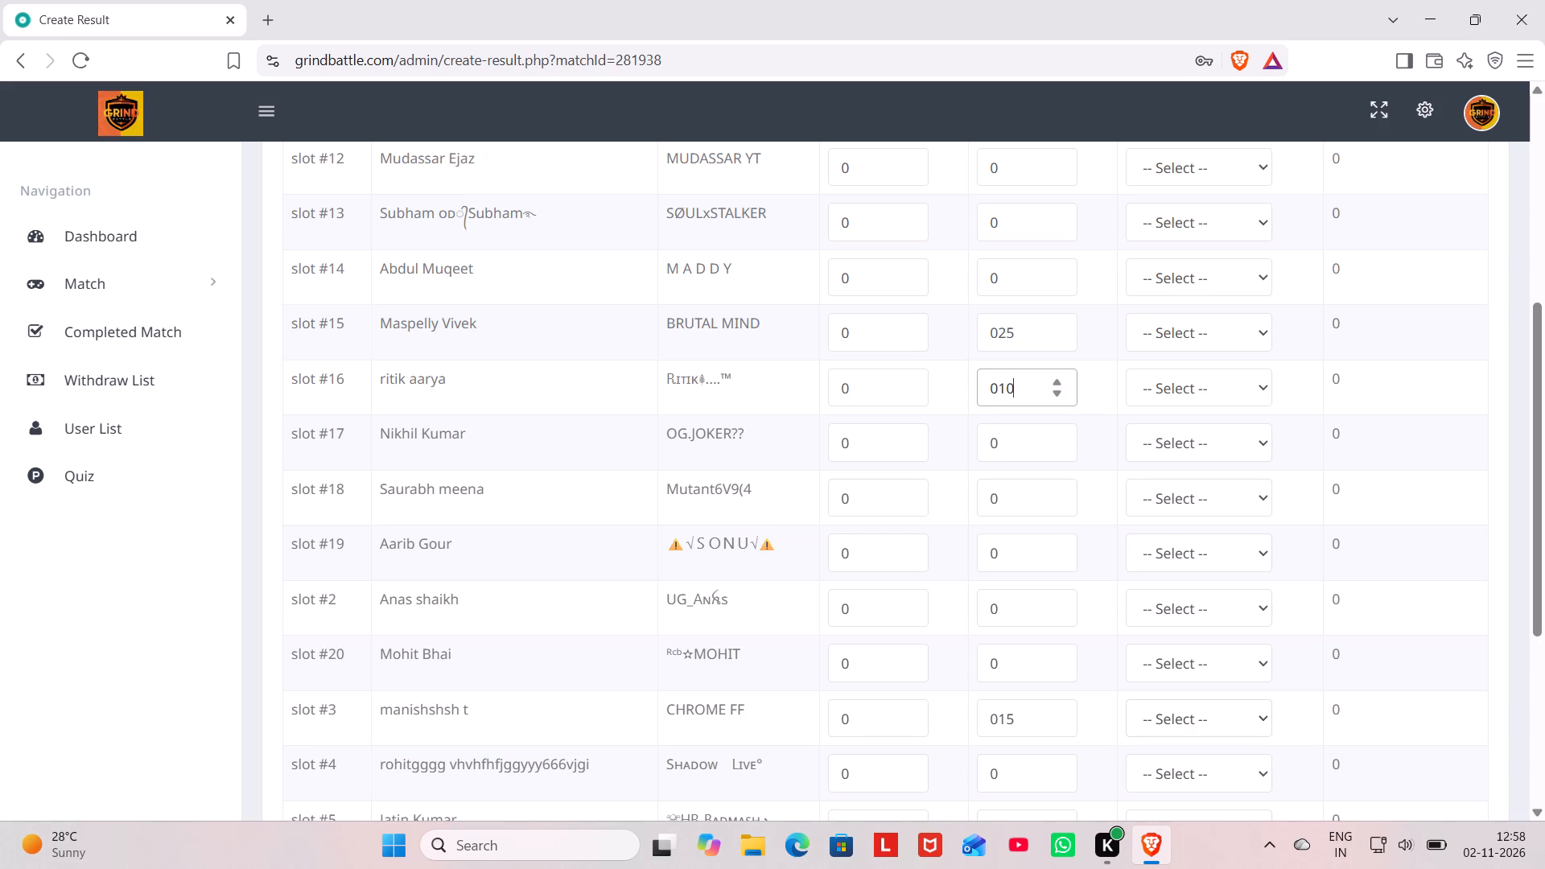
key("Tab")
Set the pool prize to 13 for slot #5 and 9 for slot #18.
scroll(1011, 398, "right", 1)
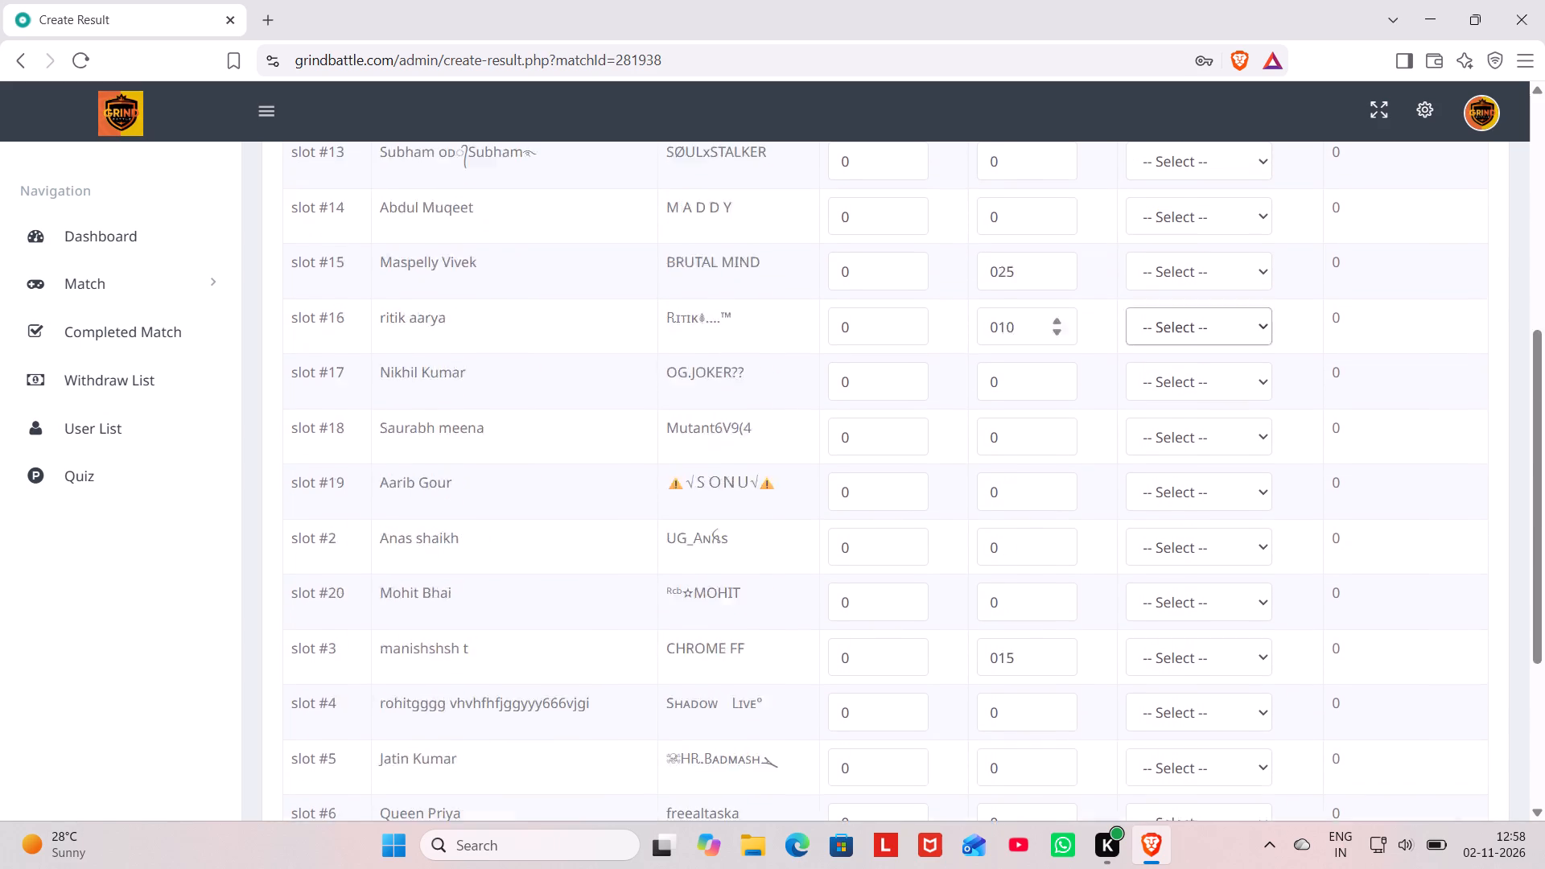
scroll(1011, 398, "right", 1)
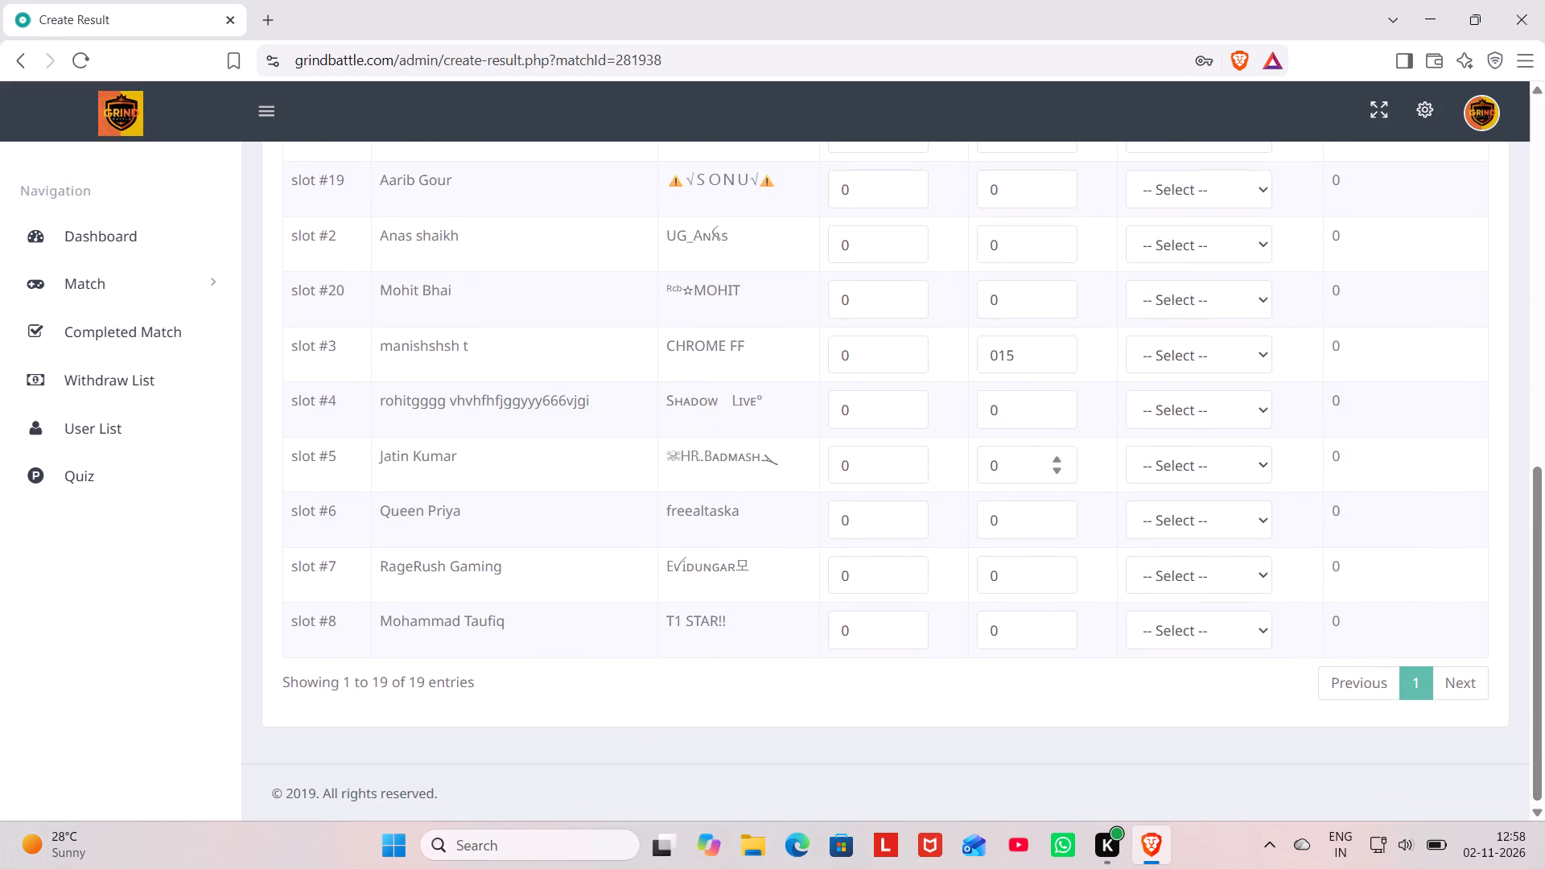
left_click(1016, 467)
type("13")
key("Tab")
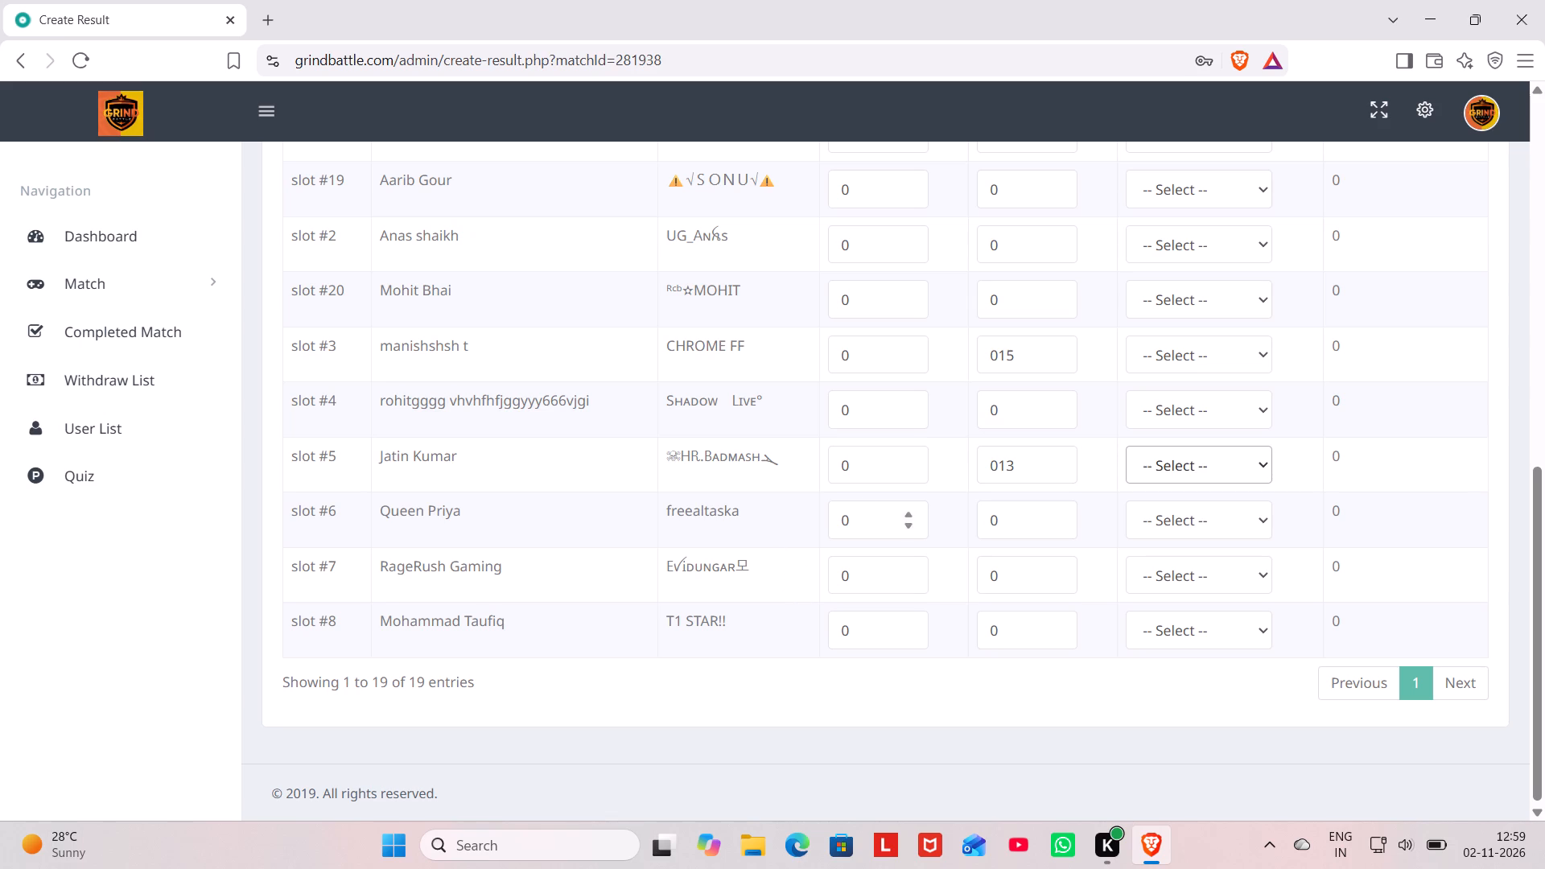
scroll(937, 417, "up", 1)
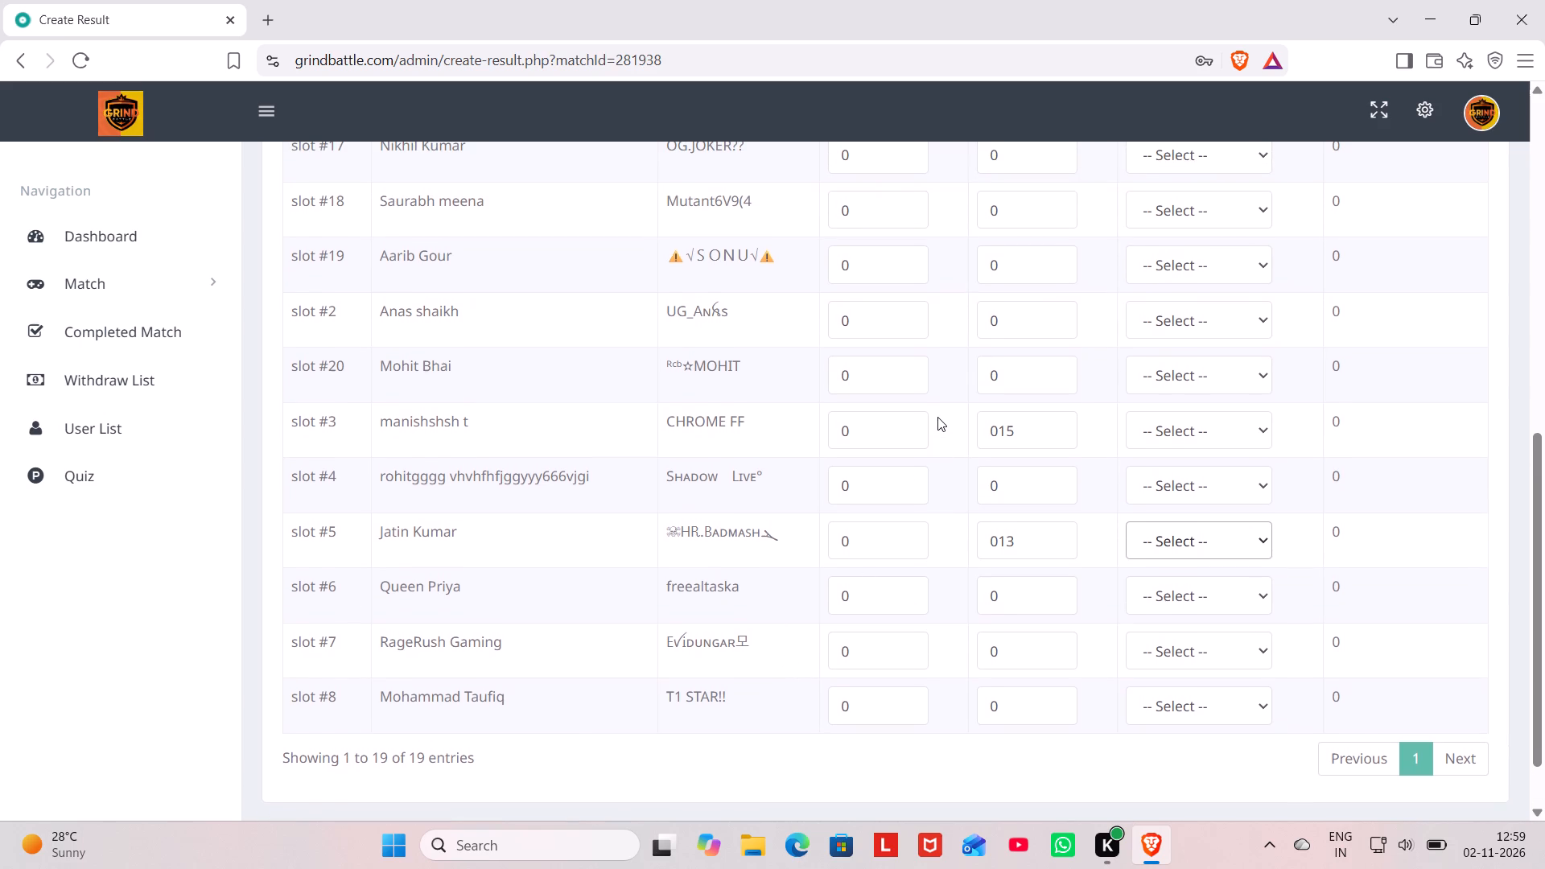
scroll(937, 417, "up", 3)
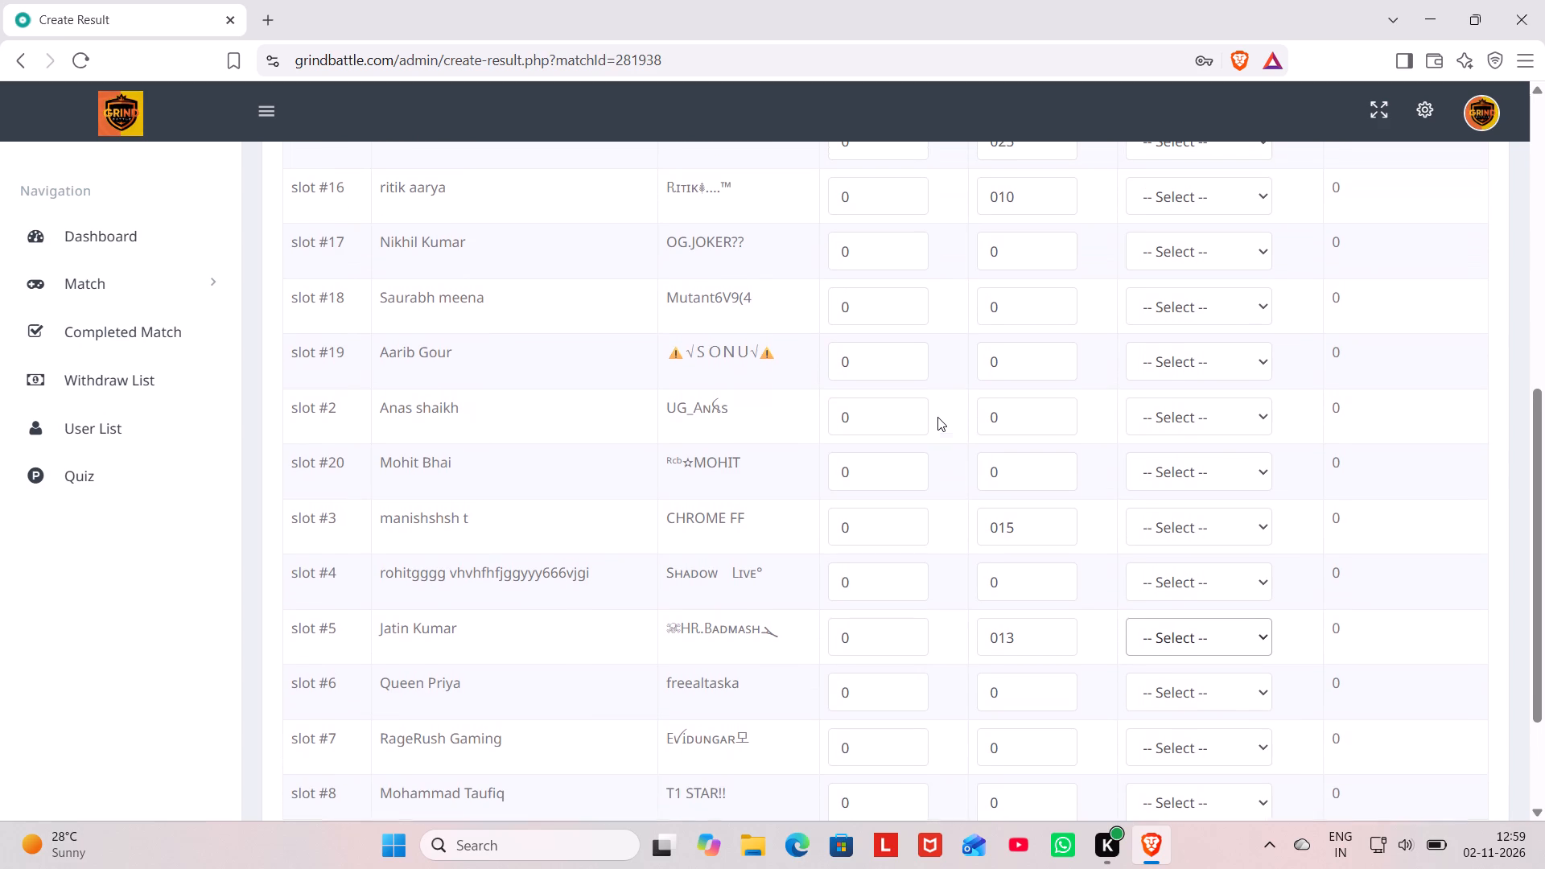
scroll(937, 417, "up", 1)
left_click(1024, 364)
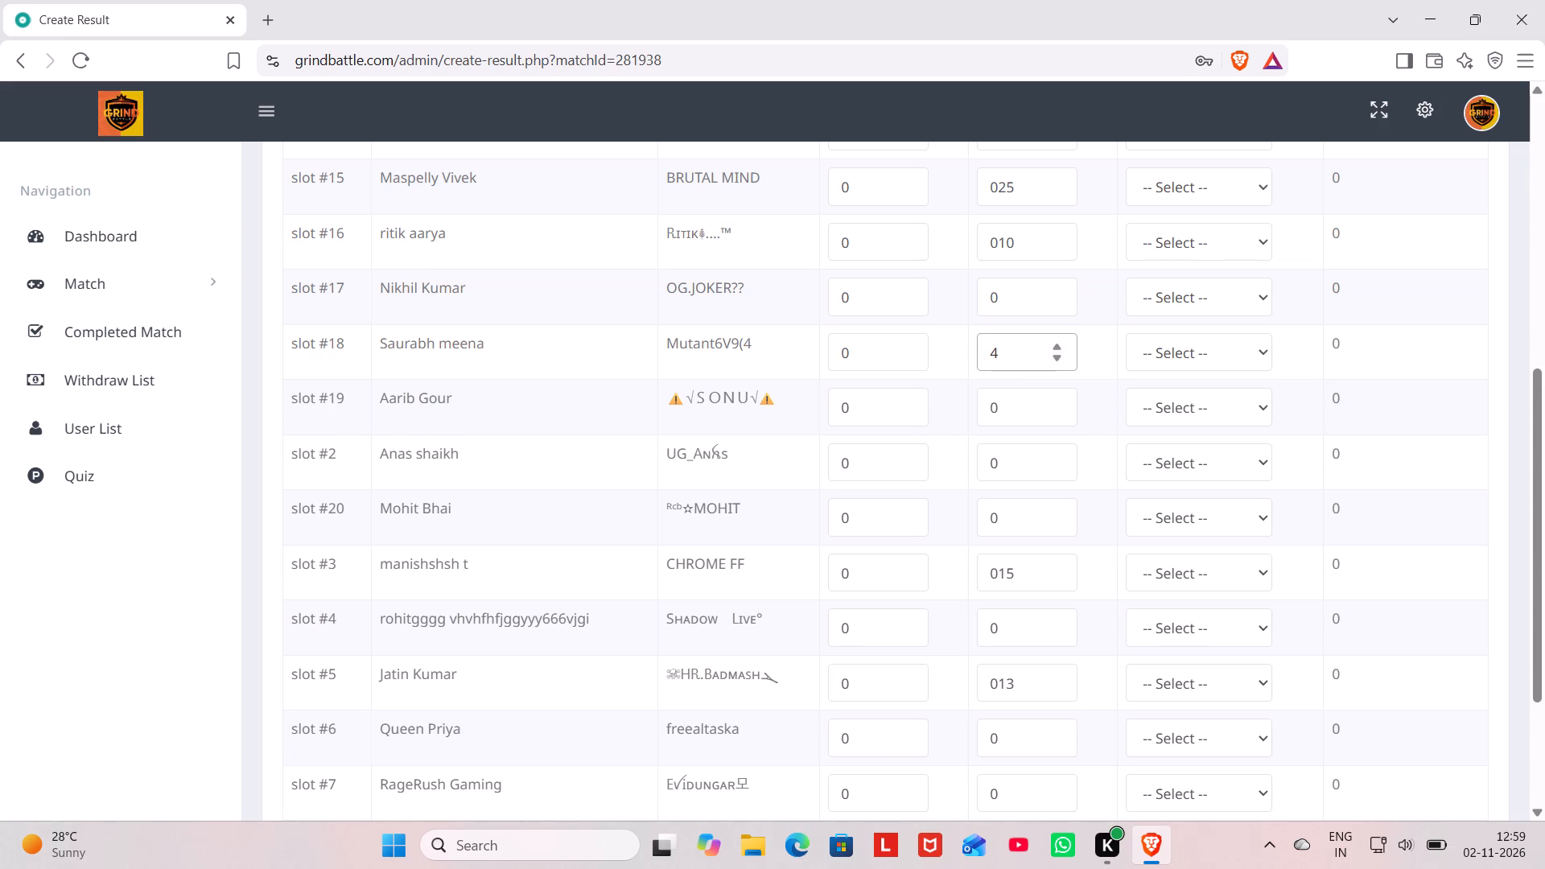
key("BackSpace")
key("9")
key("Tab")
Set the pool prize to 7 for slot #13 and 8 for slot #11.
scroll(1003, 382, "up", 2)
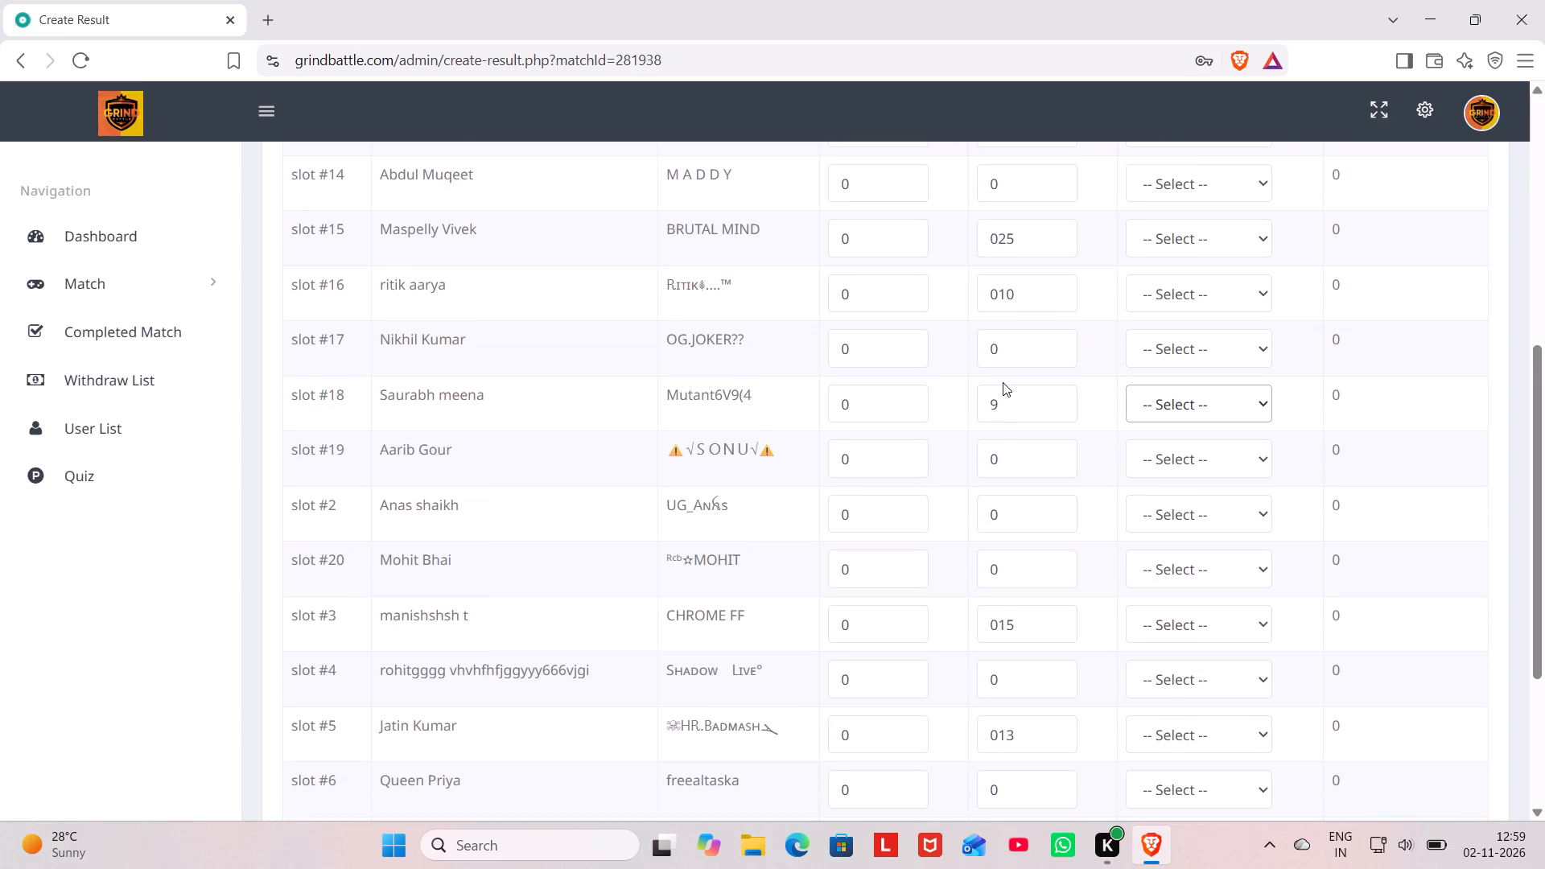
scroll(1003, 382, "up", 3)
left_click(1017, 312)
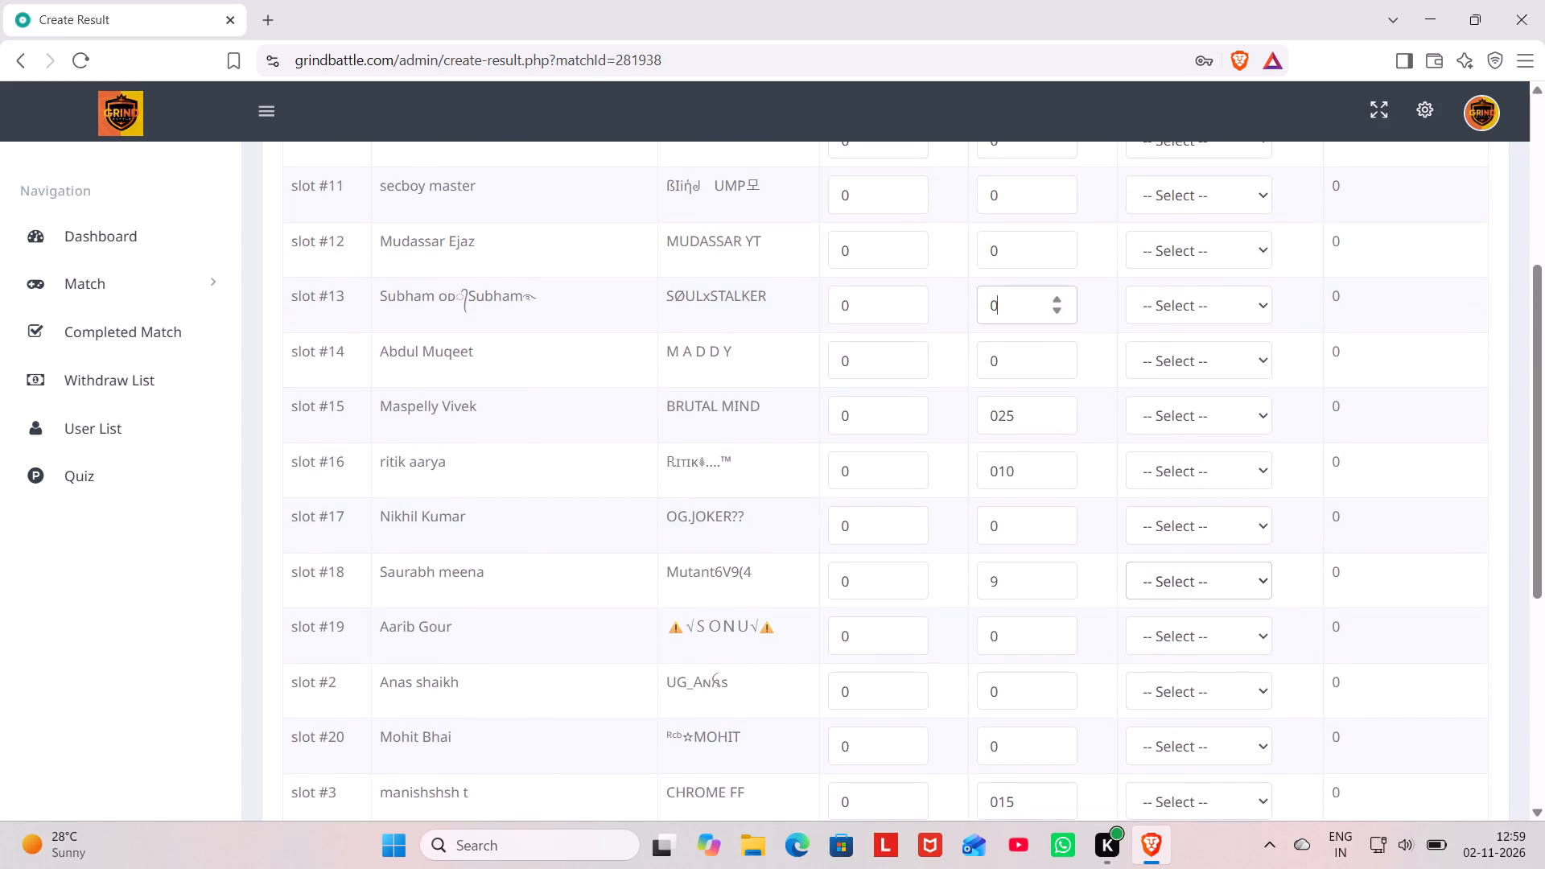
key("7")
key("Tab")
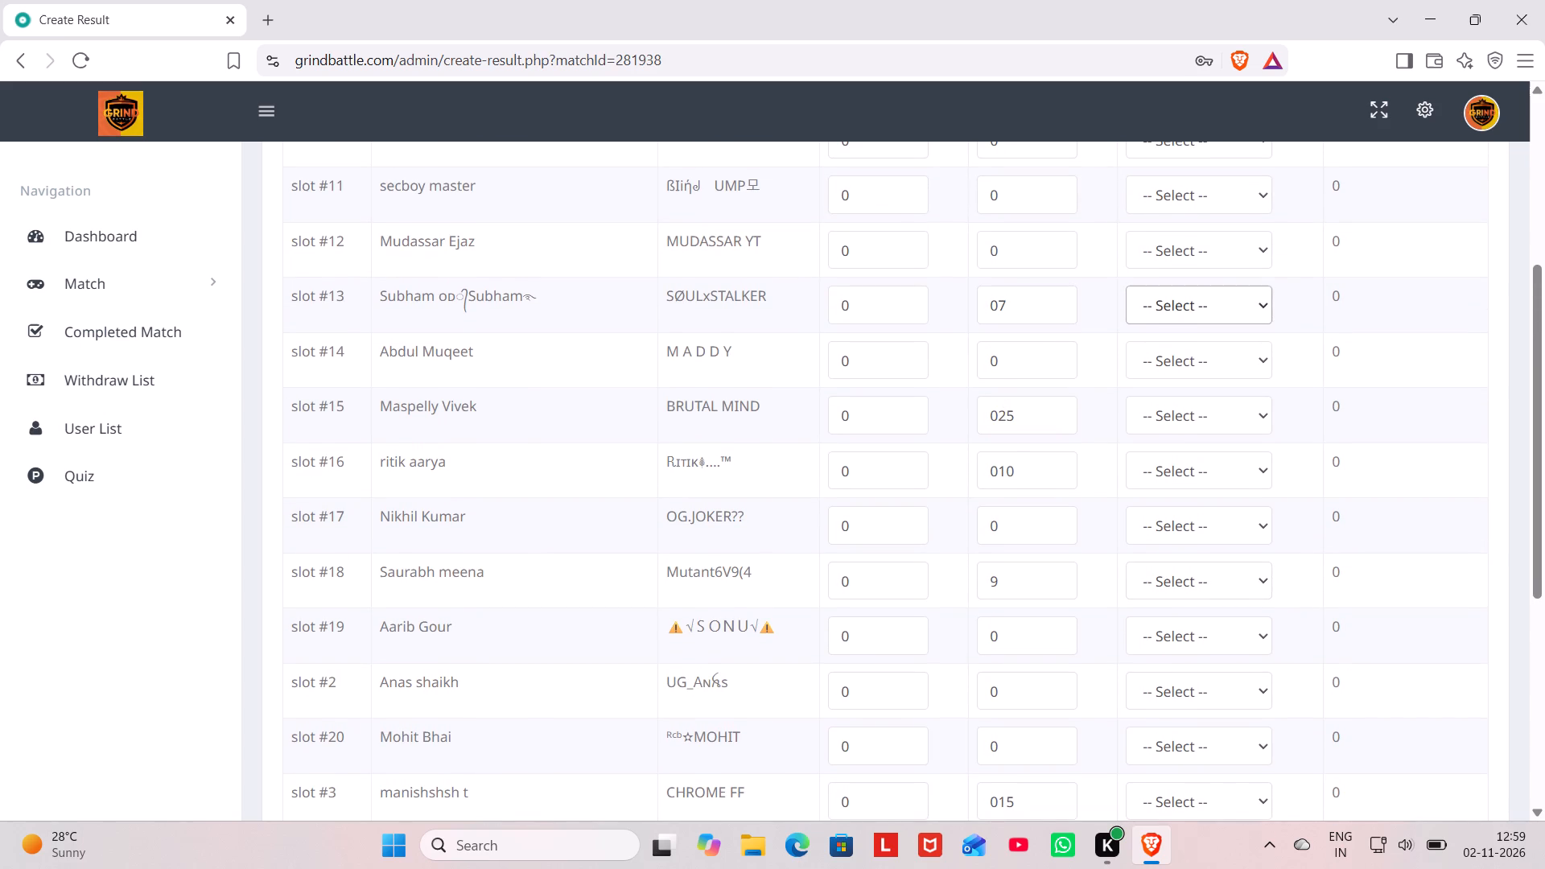
scroll(981, 266, "up", 1)
left_click(1012, 283)
key("8")
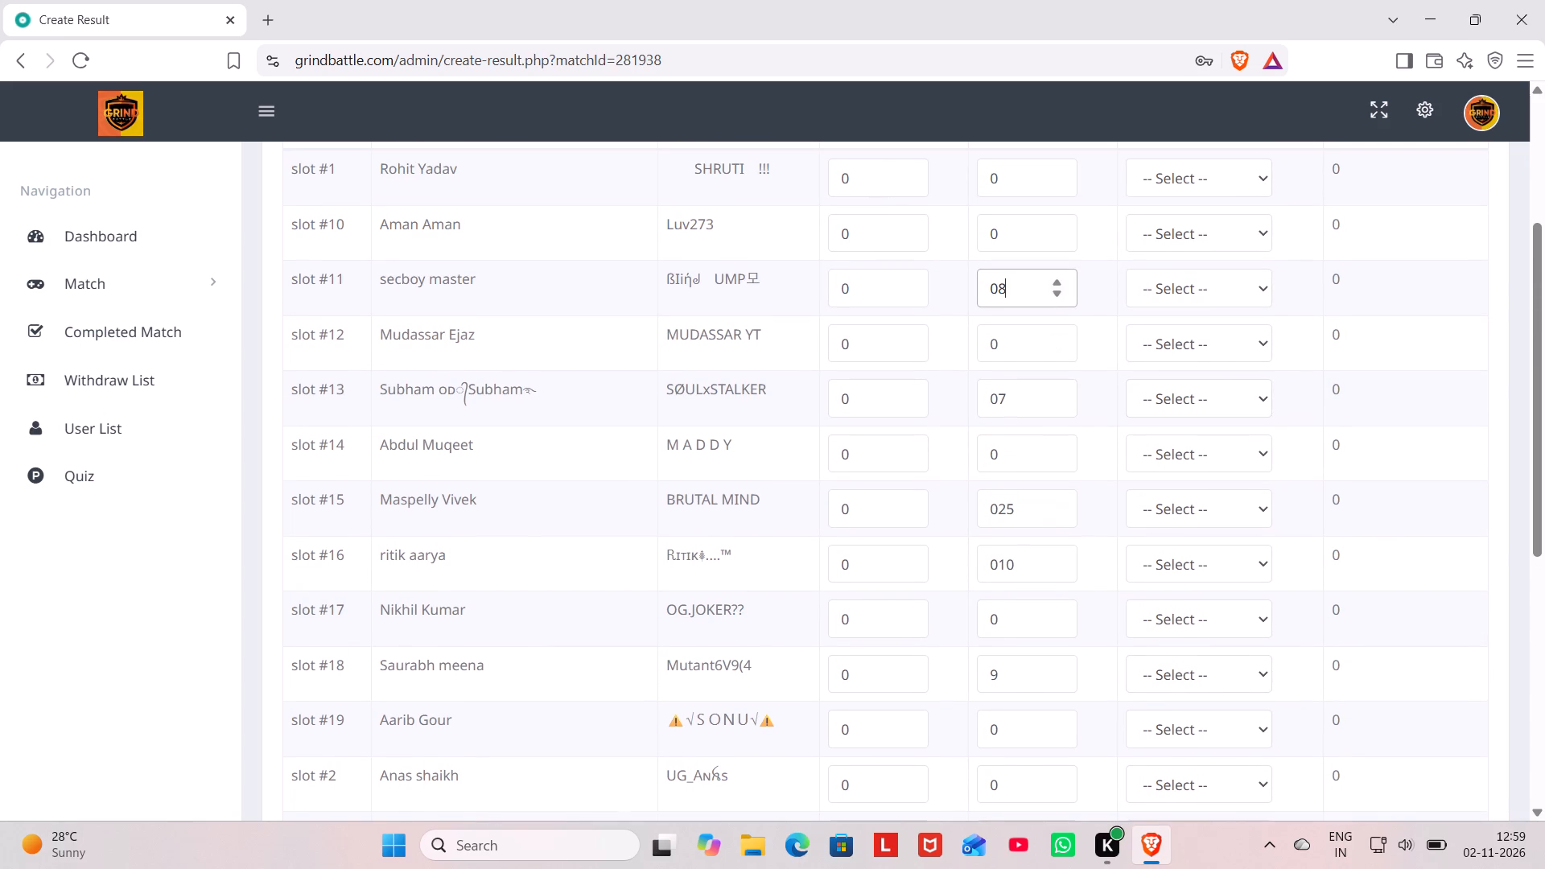
key("Tab")
scroll(957, 344, "up", 1)
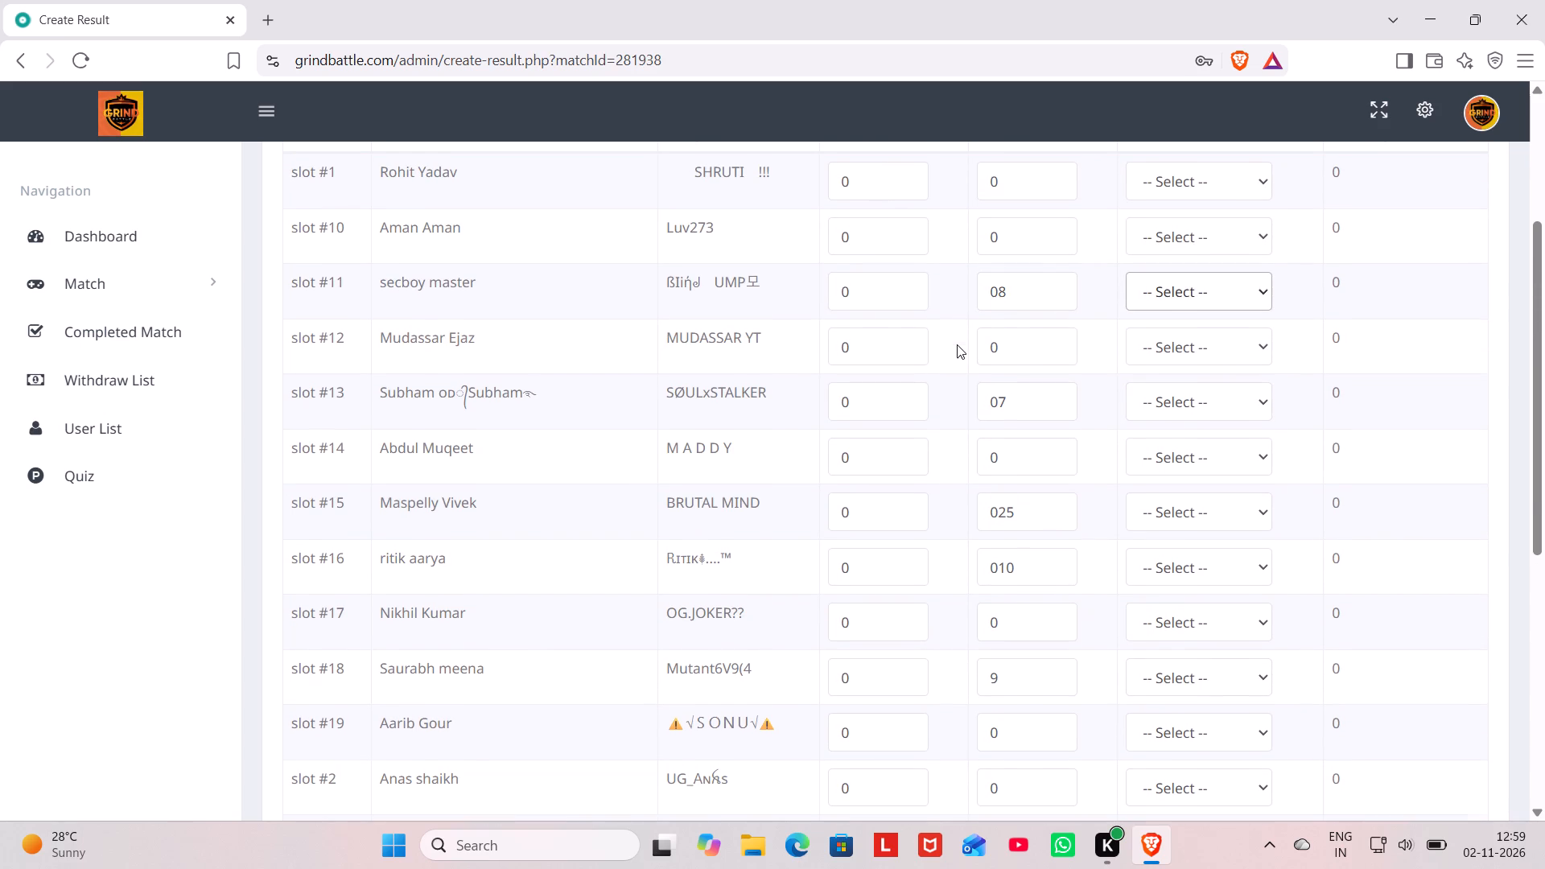
scroll(957, 344, "up", 3)
left_click(1007, 274)
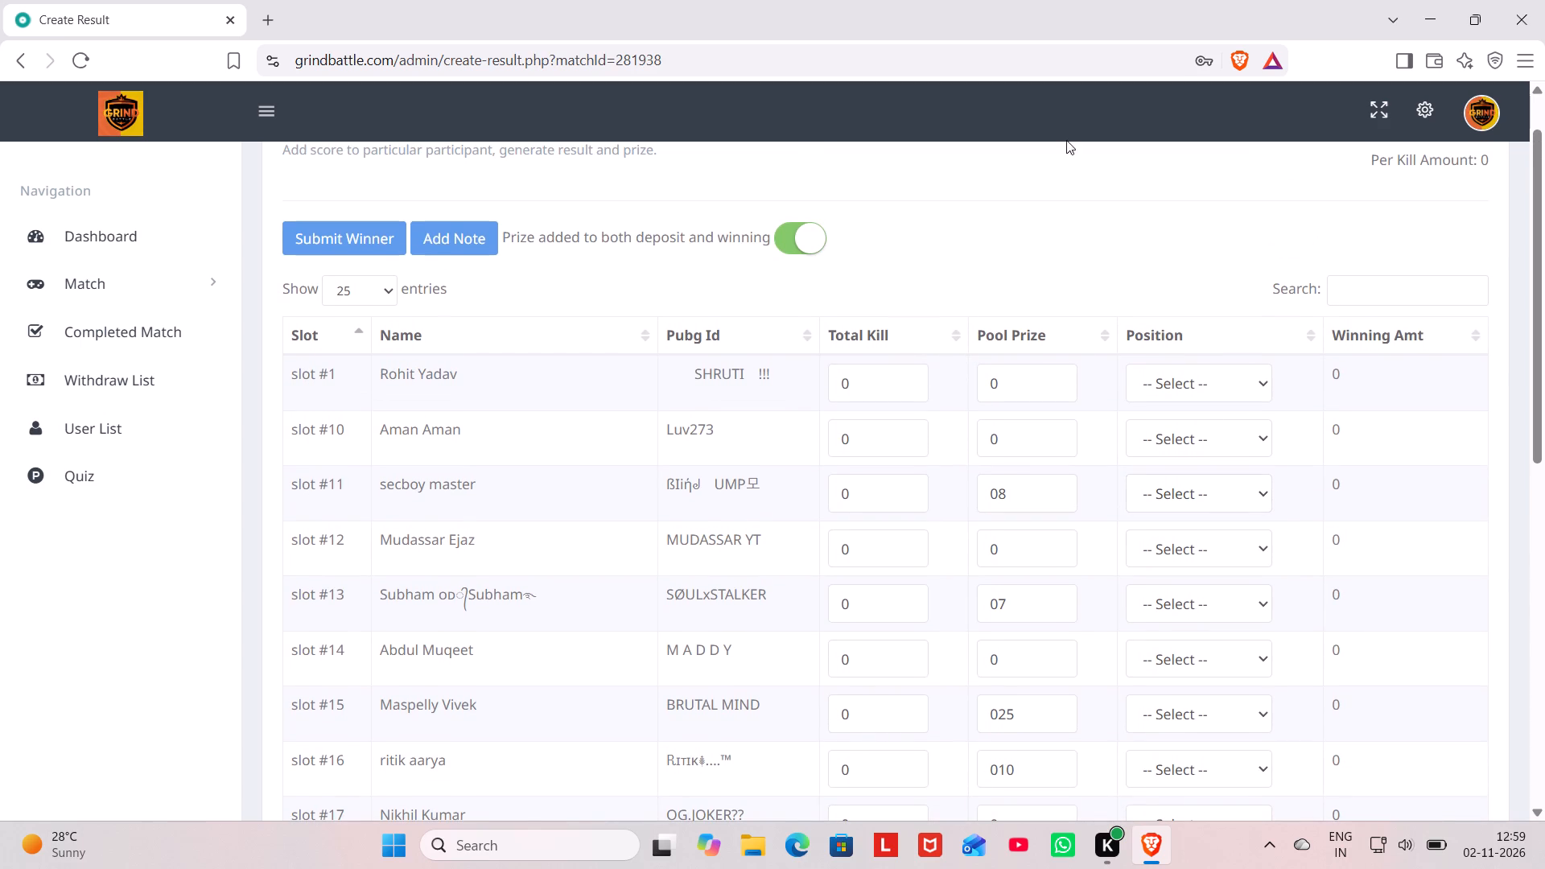
Review the pool prizes entered across the participant table and submit the winners of match 281938.
scroll(995, 441, "down", 5)
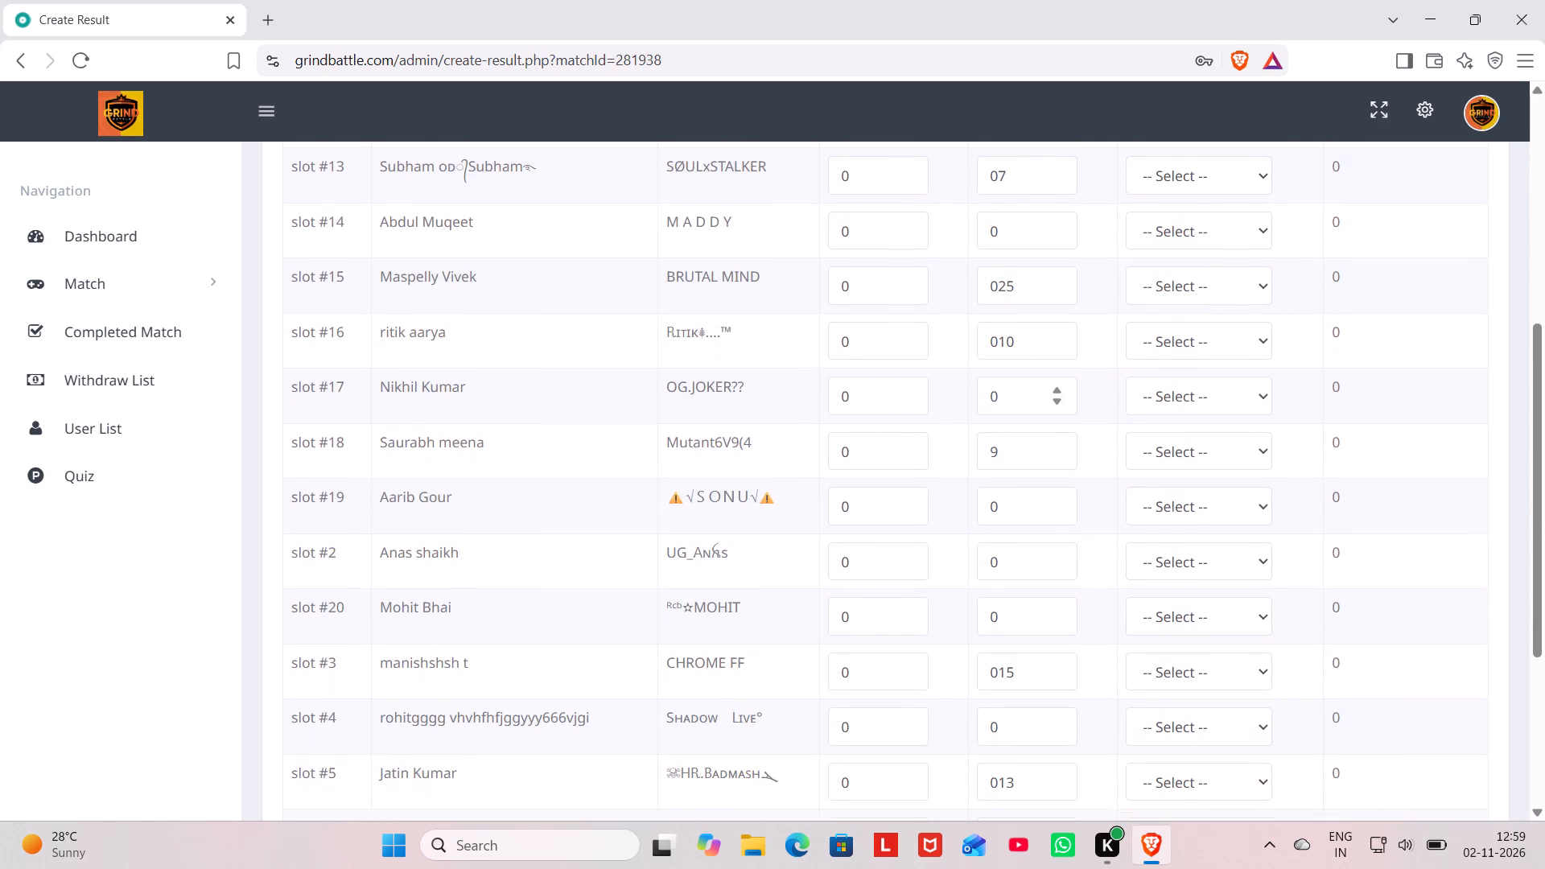
scroll(995, 441, "down", 4)
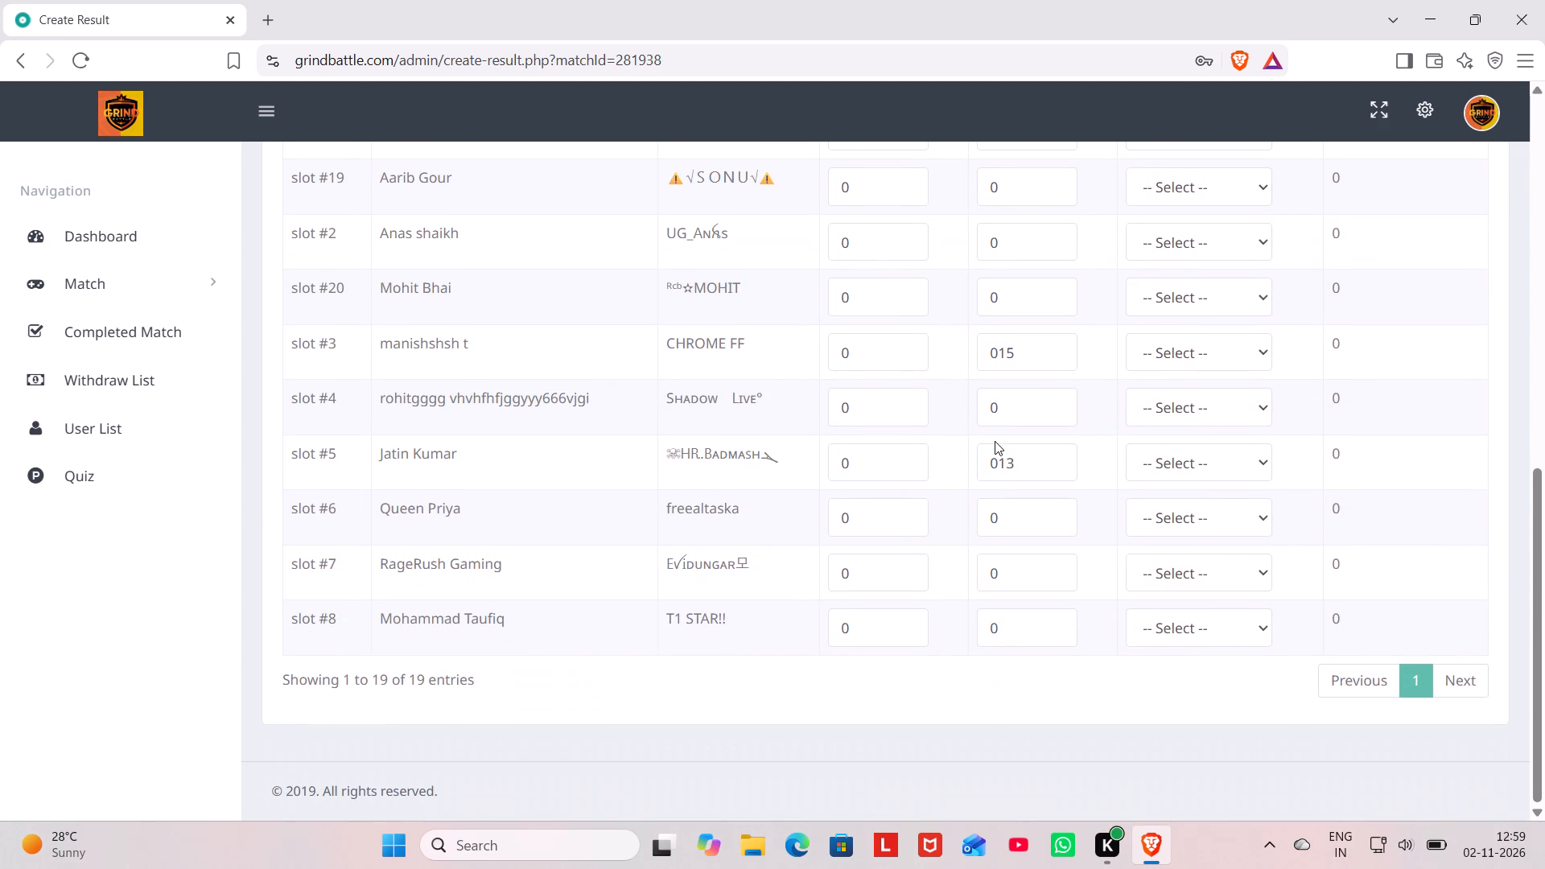
scroll(995, 441, "up", 5)
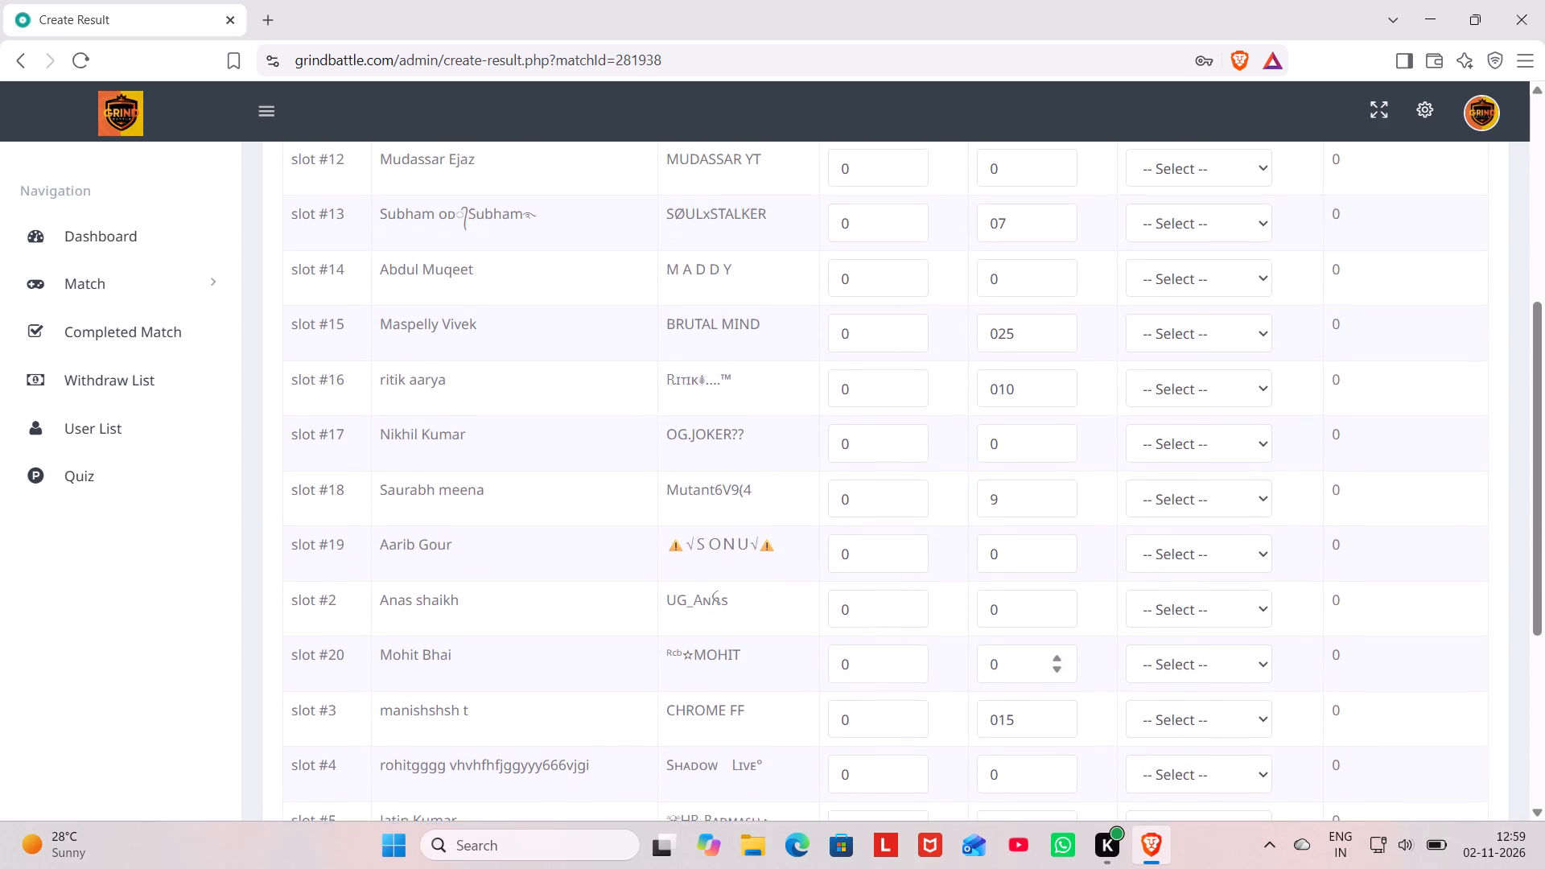
scroll(995, 441, "up", 7)
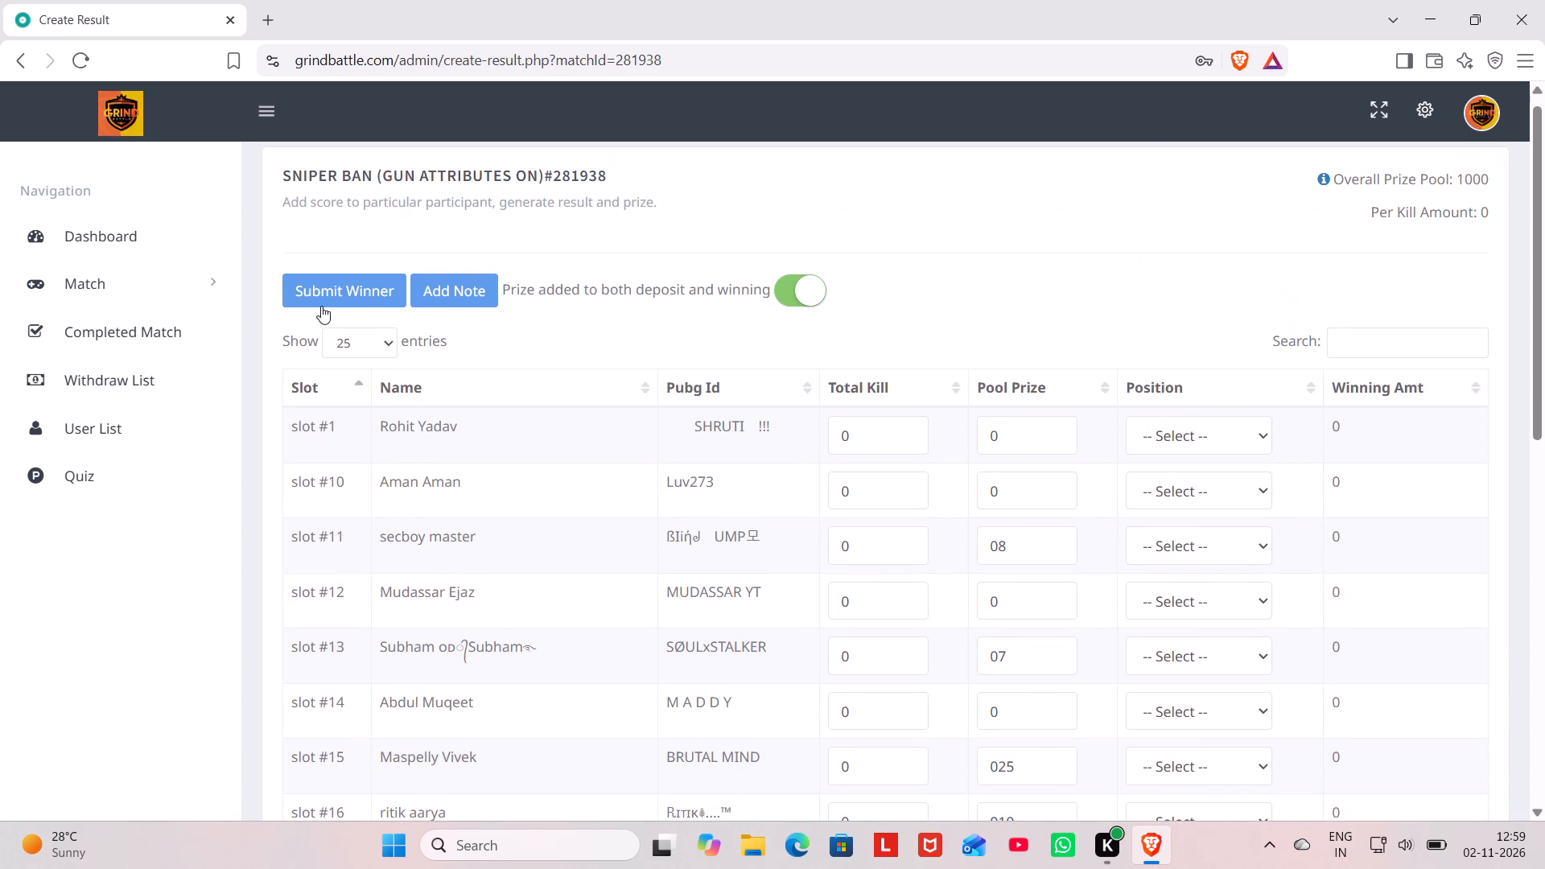
left_click(321, 306)
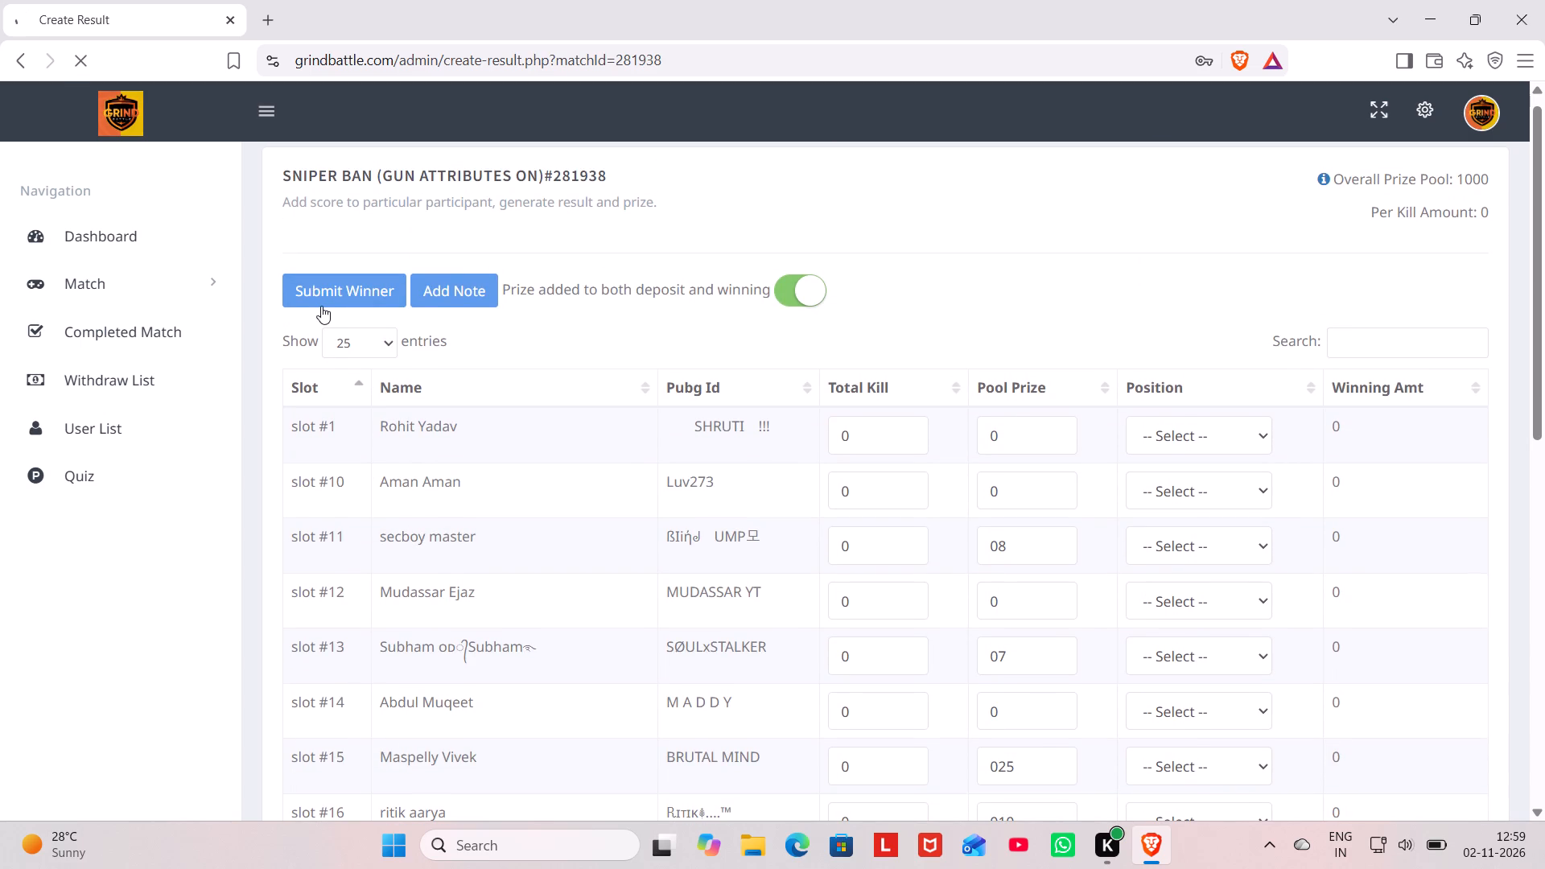
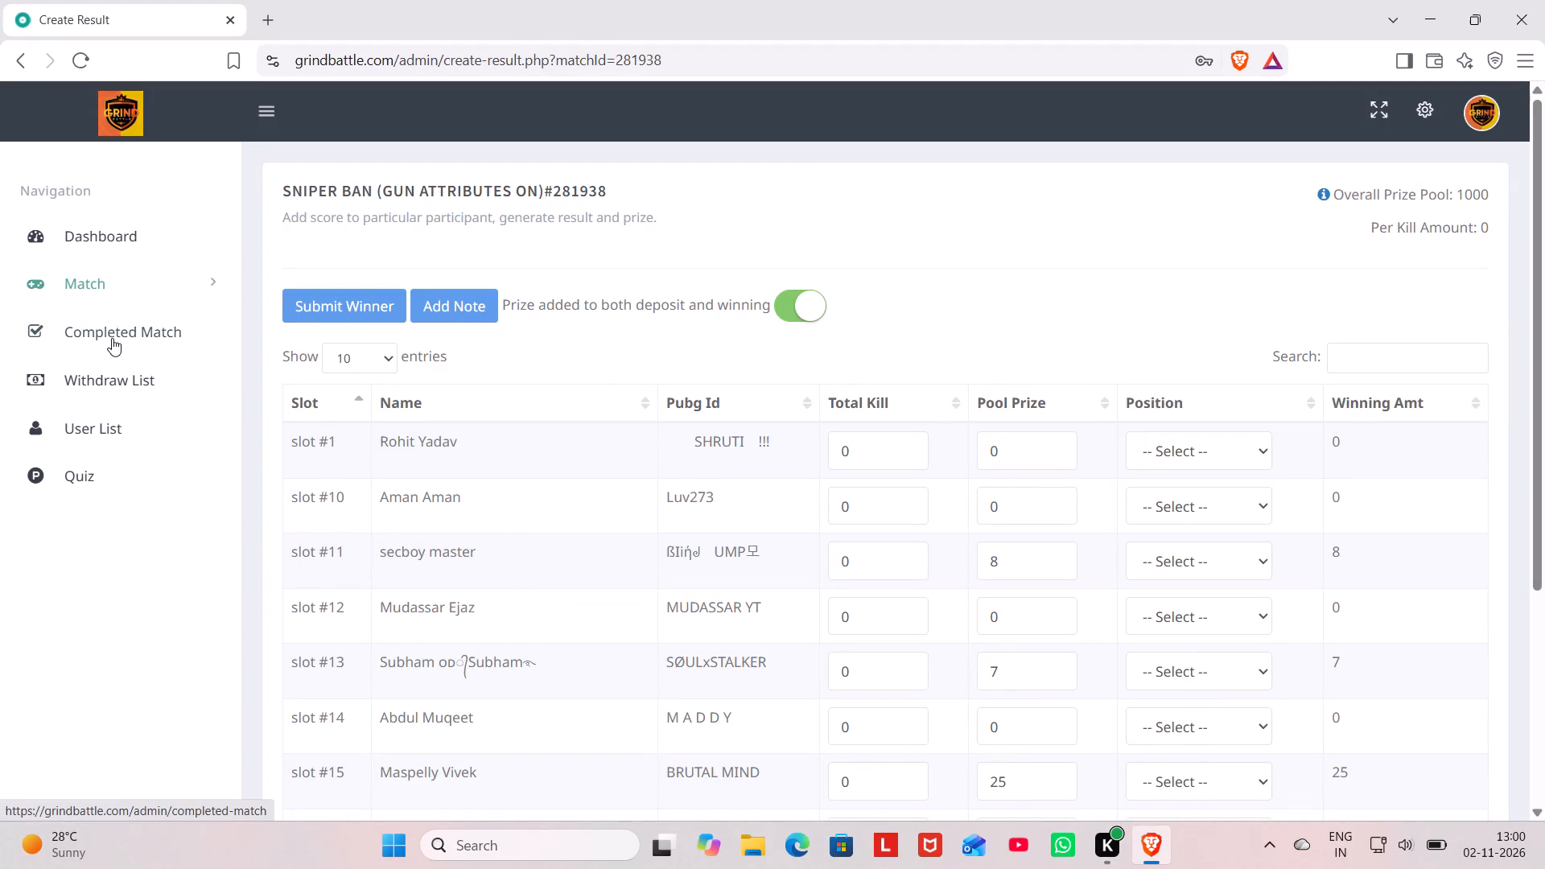
Leave the result page of match 281938 and open the completed match list.
left_click_drag(113, 338, 1069, 735)
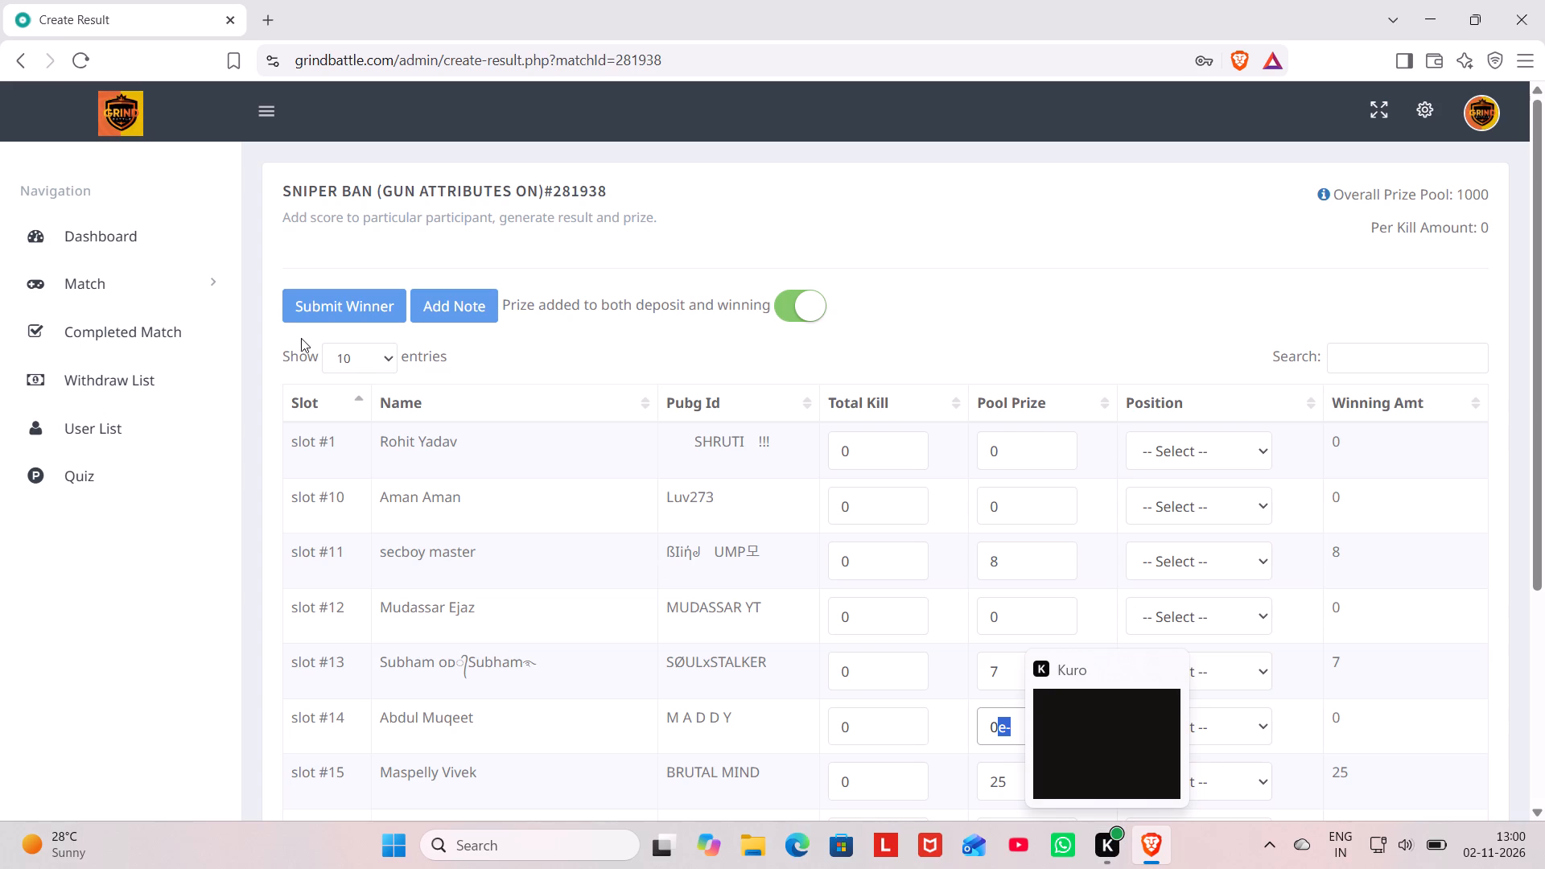
left_click(198, 327)
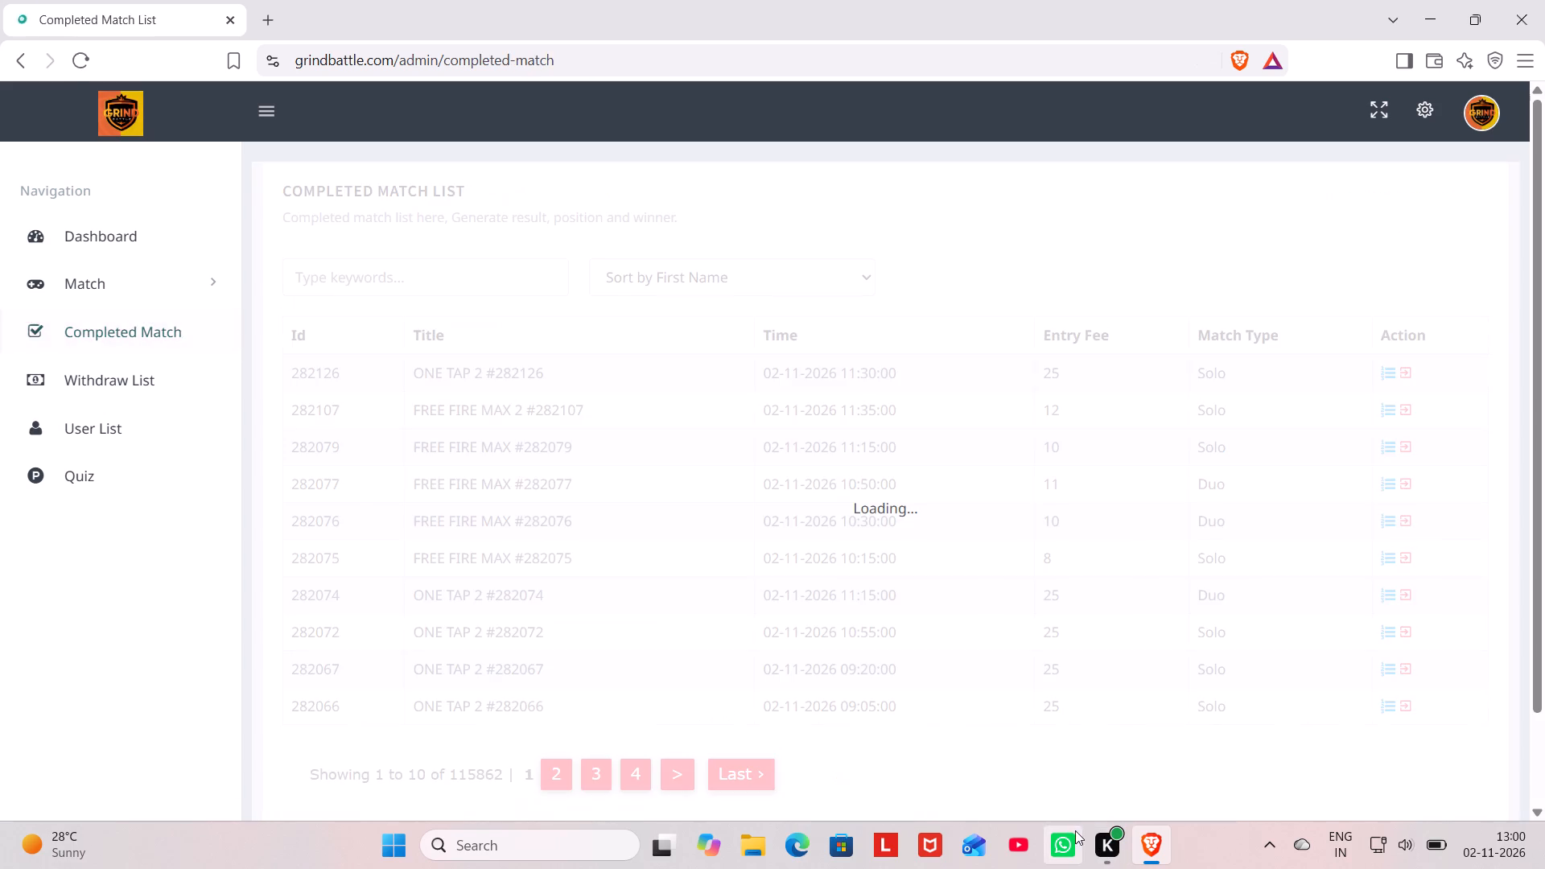
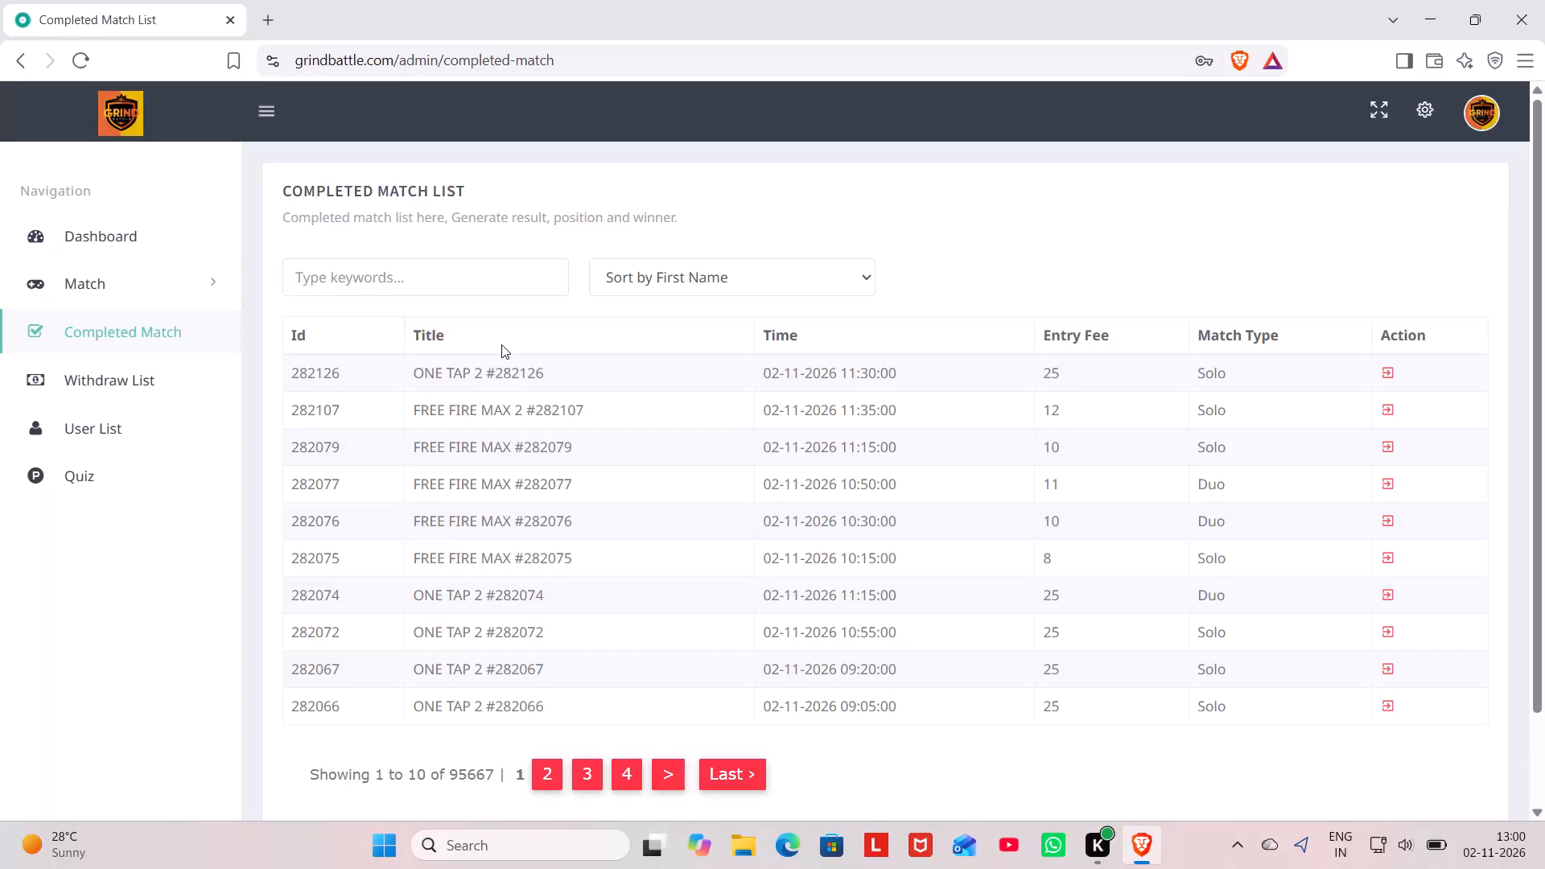
Search the completed matches for 282080 and open its result creation page.
left_click(443, 272)
key("2")
type("82080")
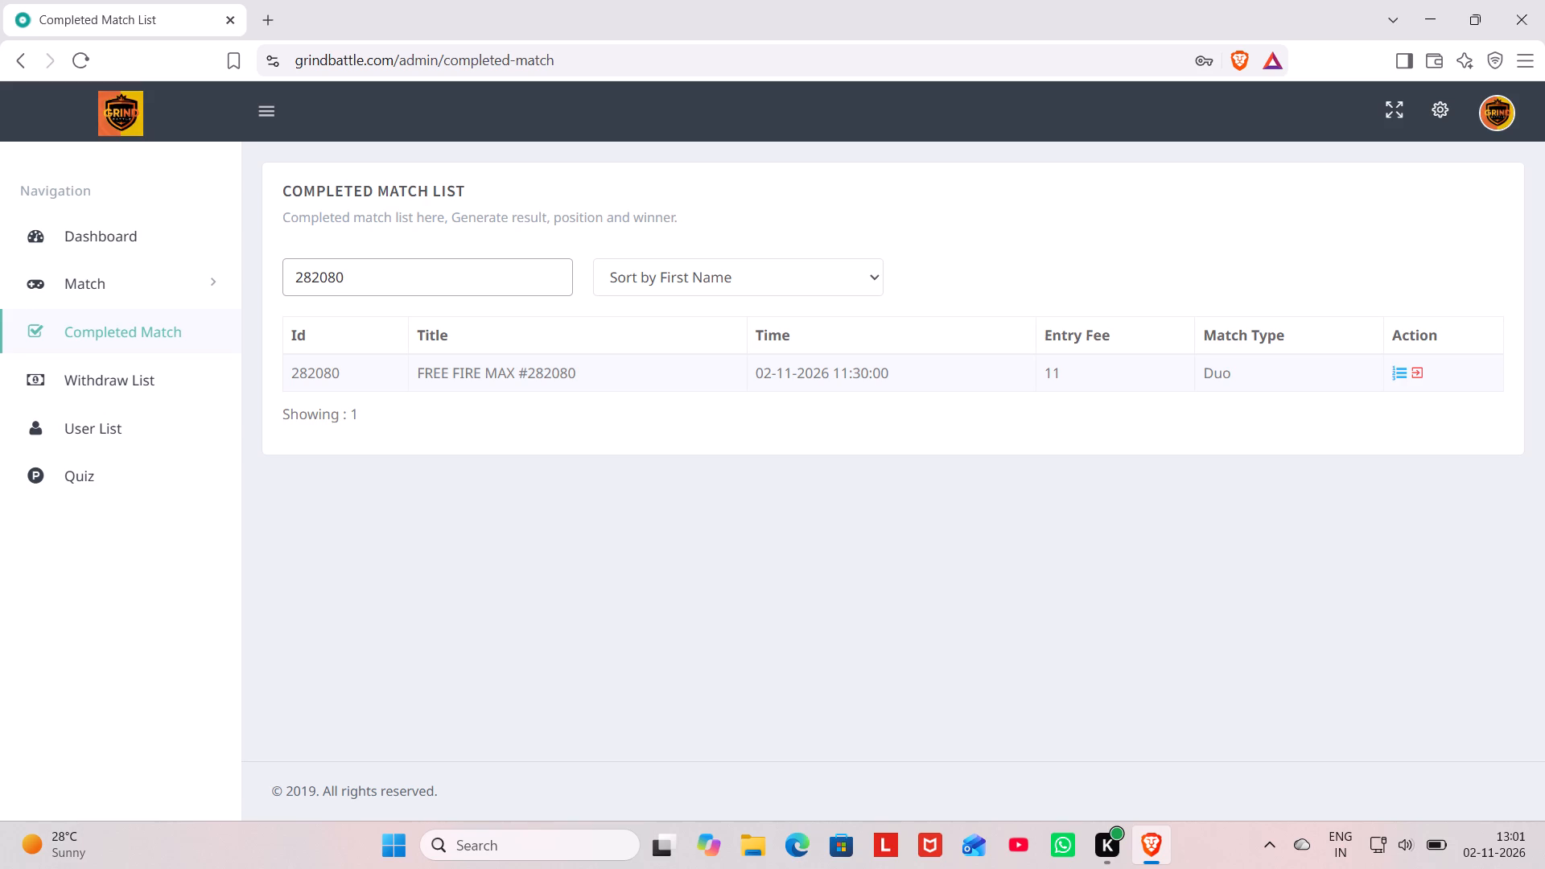
left_click(1399, 368)
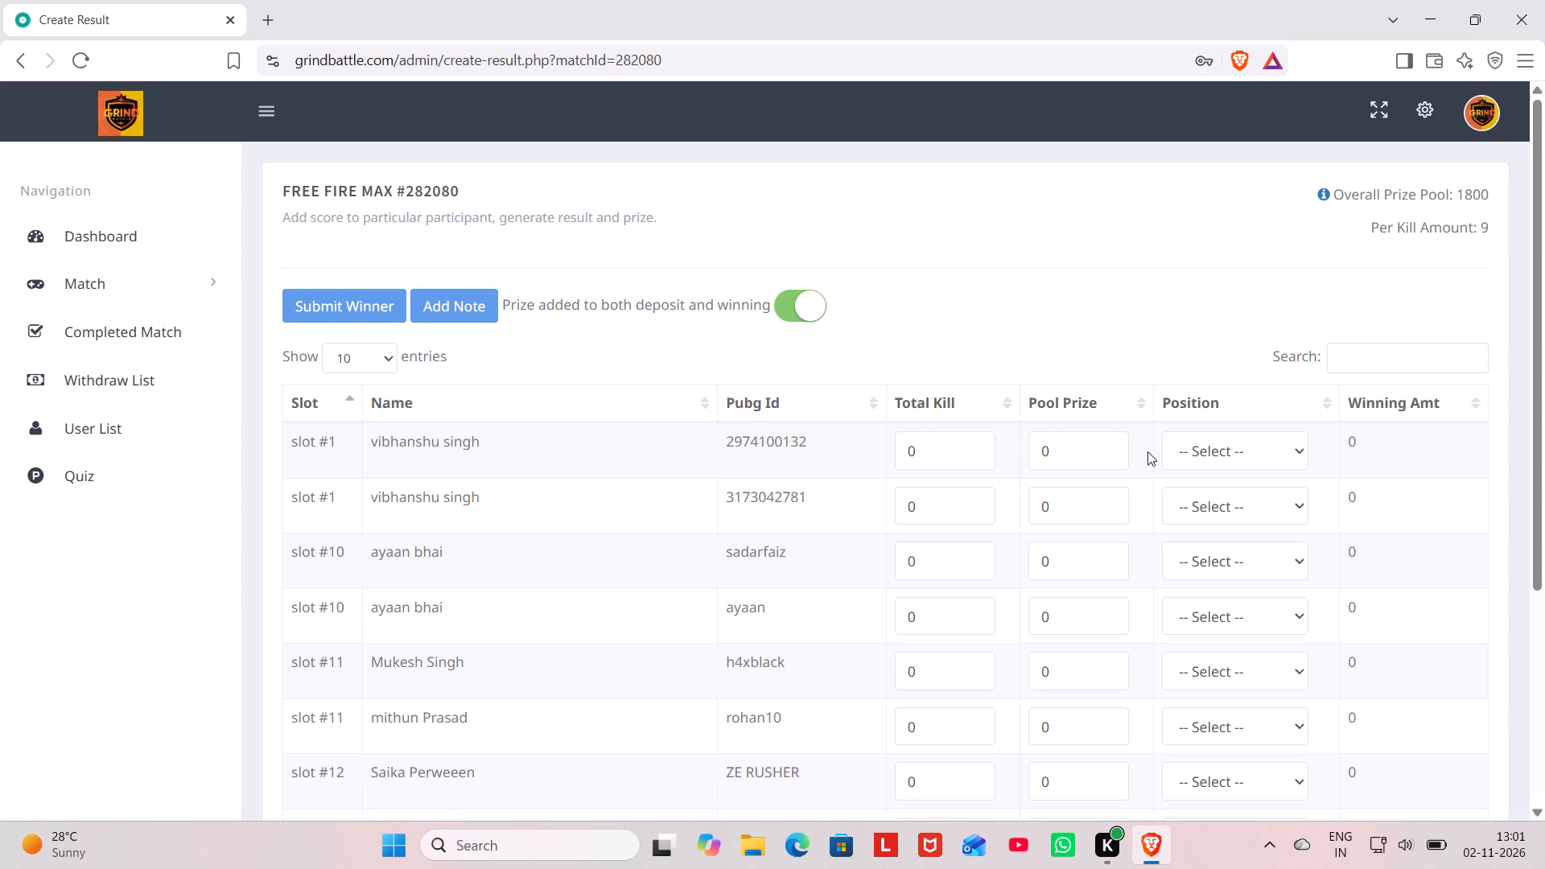
left_click(1366, 350)
type("ad")
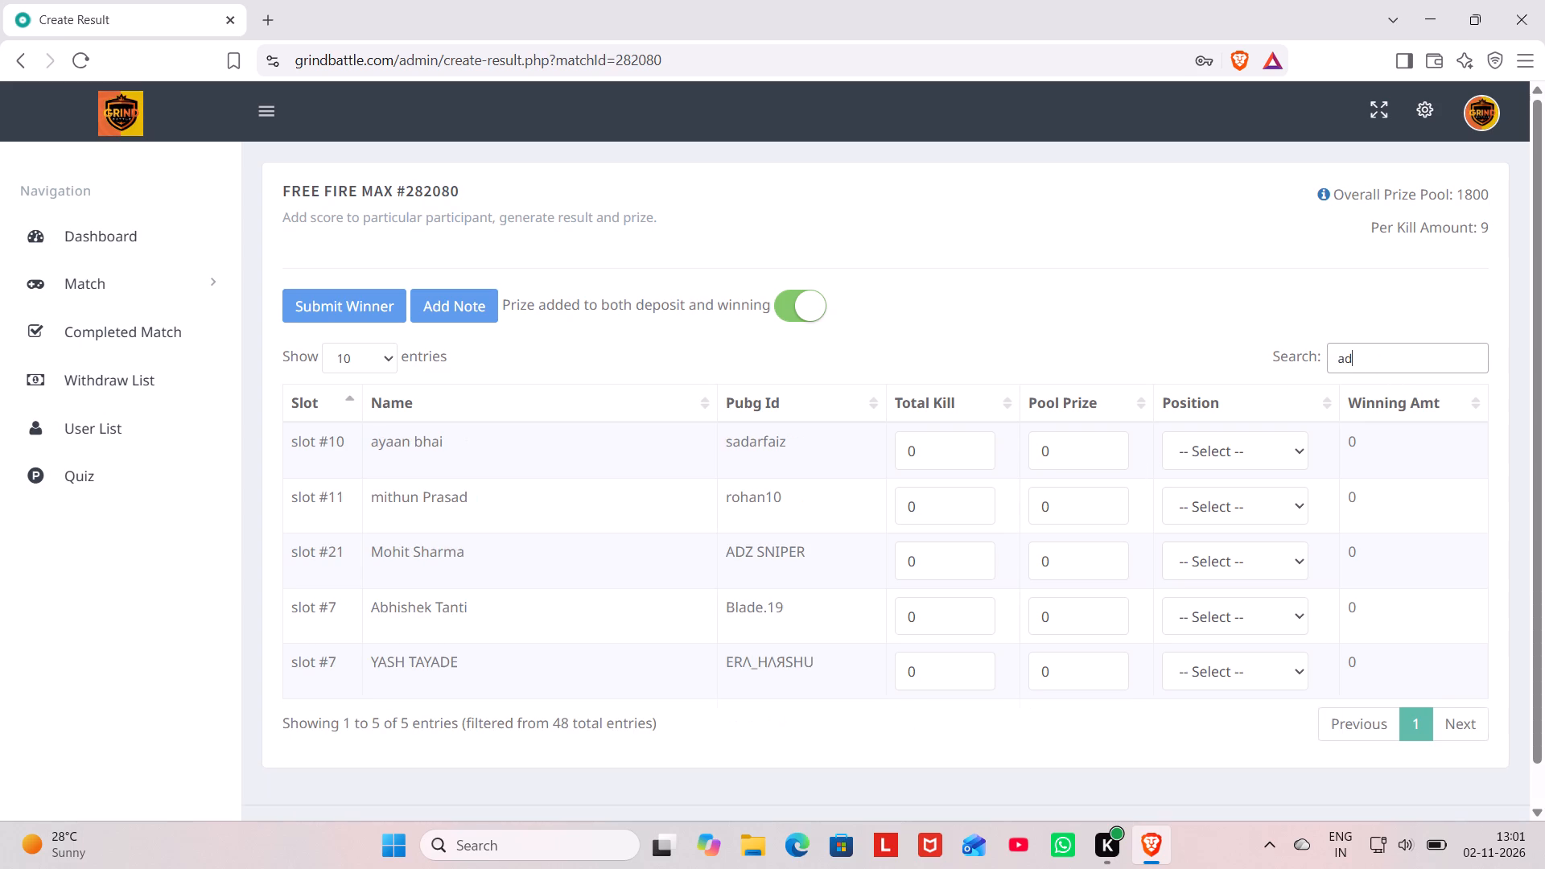
left_click(954, 558)
key("5")
key("Tab")
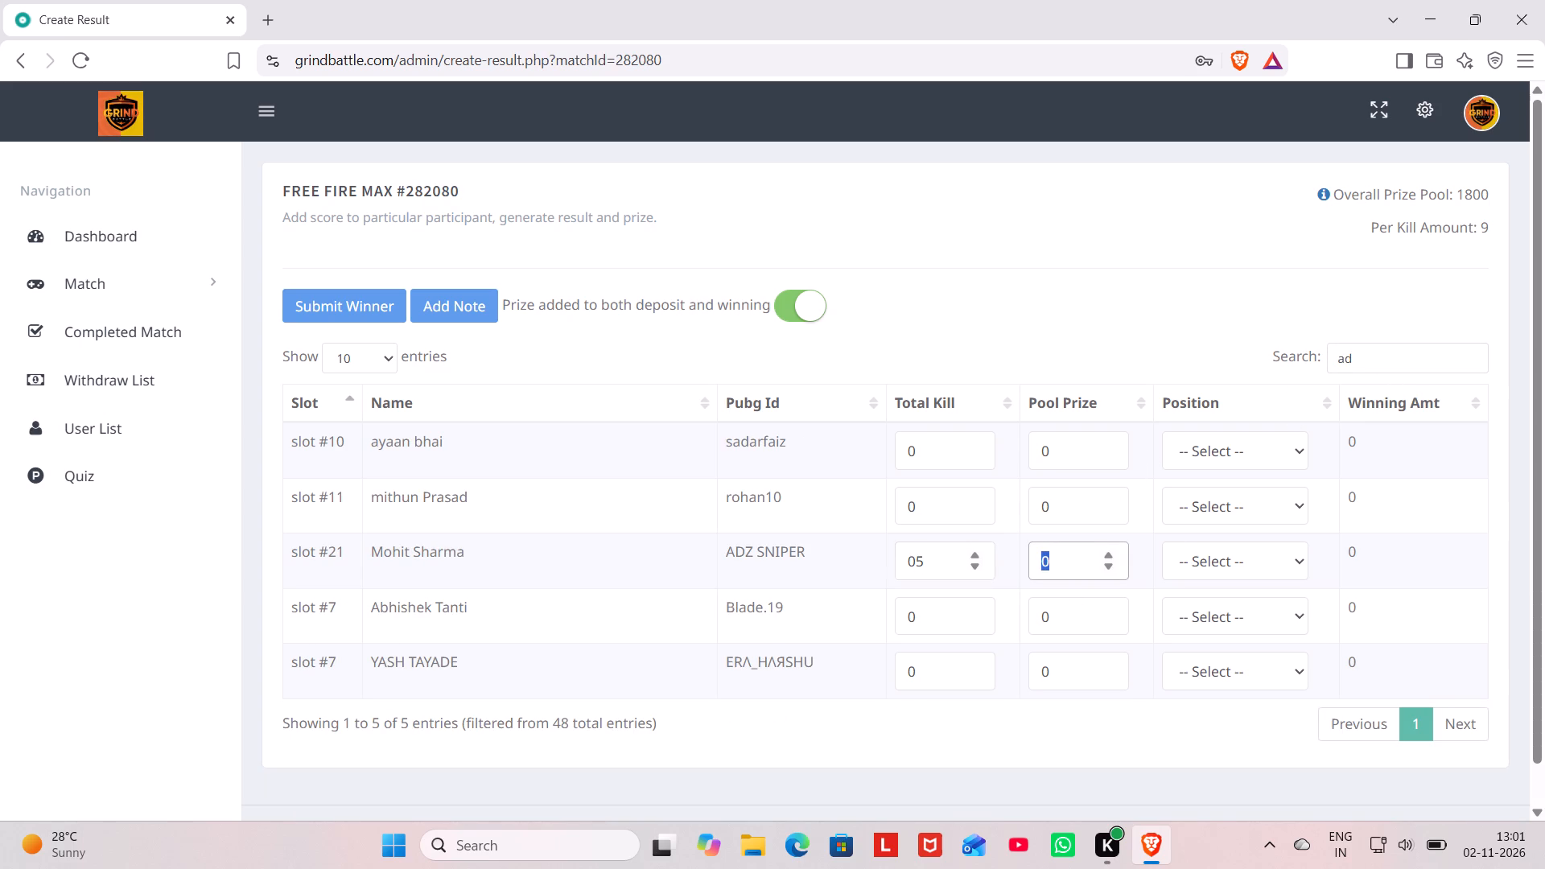
type("15")
key("Tab")
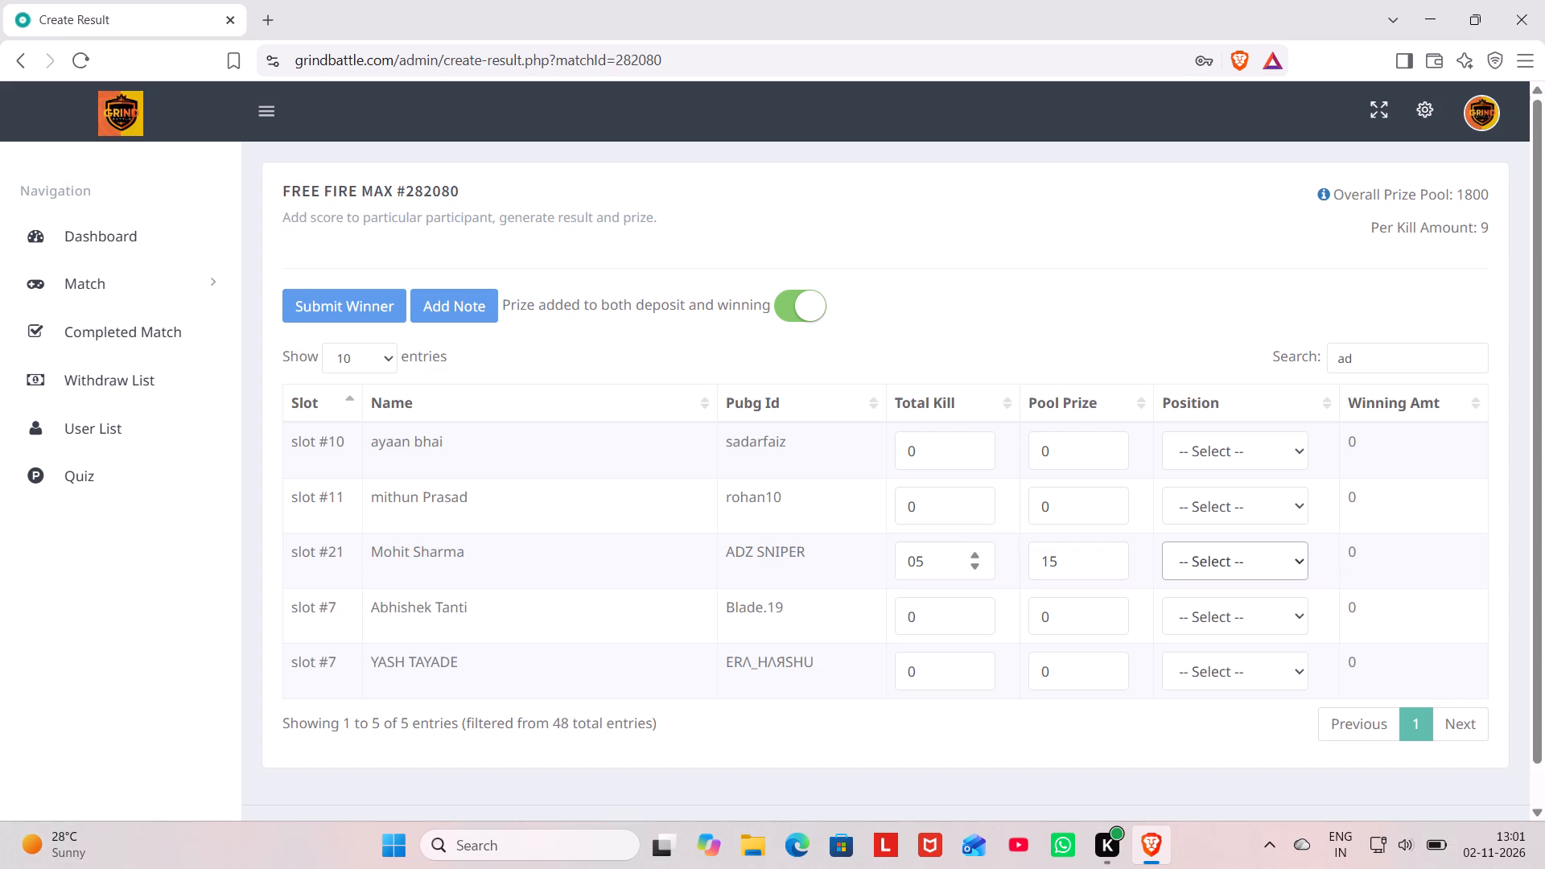
key("Down")
key("Tab")
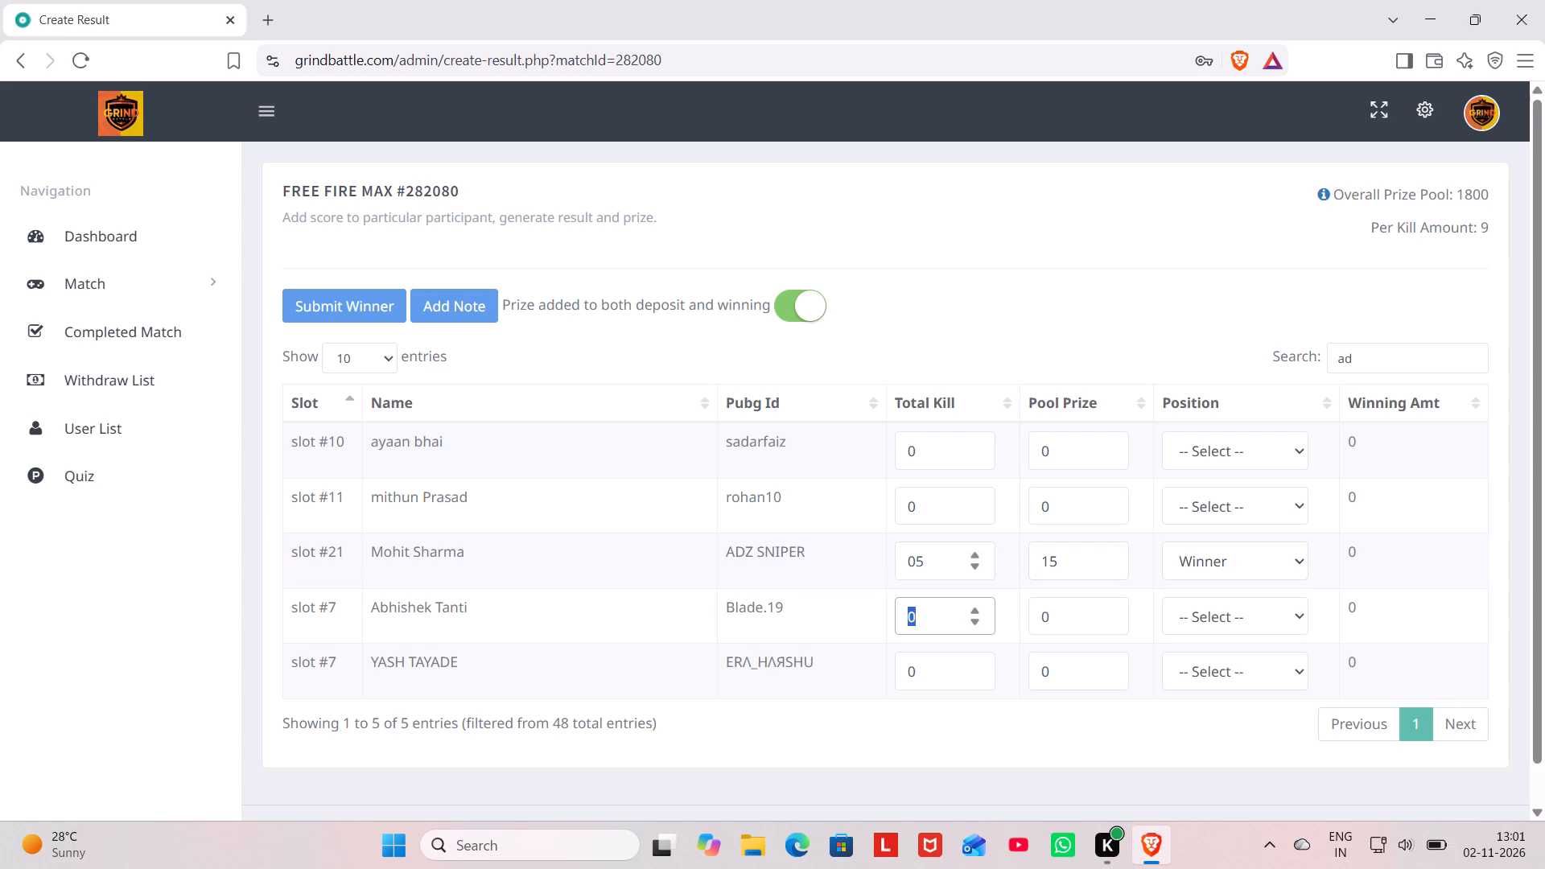
Search the participant list for "ram".
left_click(1413, 369)
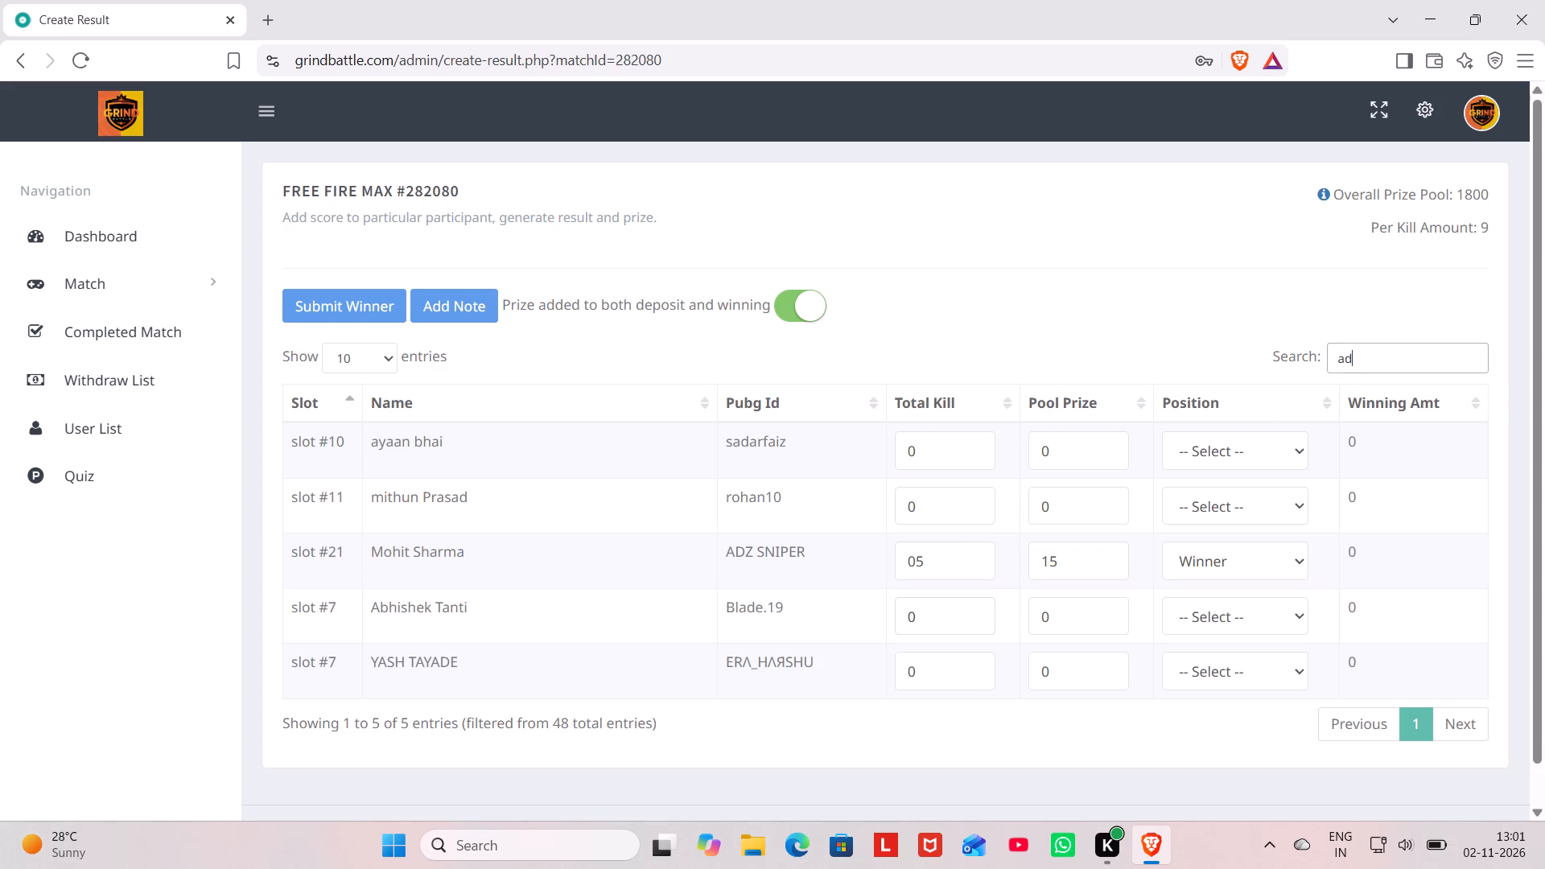
key("BackSpace")
key("BackSpace")
key("BackSpace")
key("BackSpace")
type("ram")
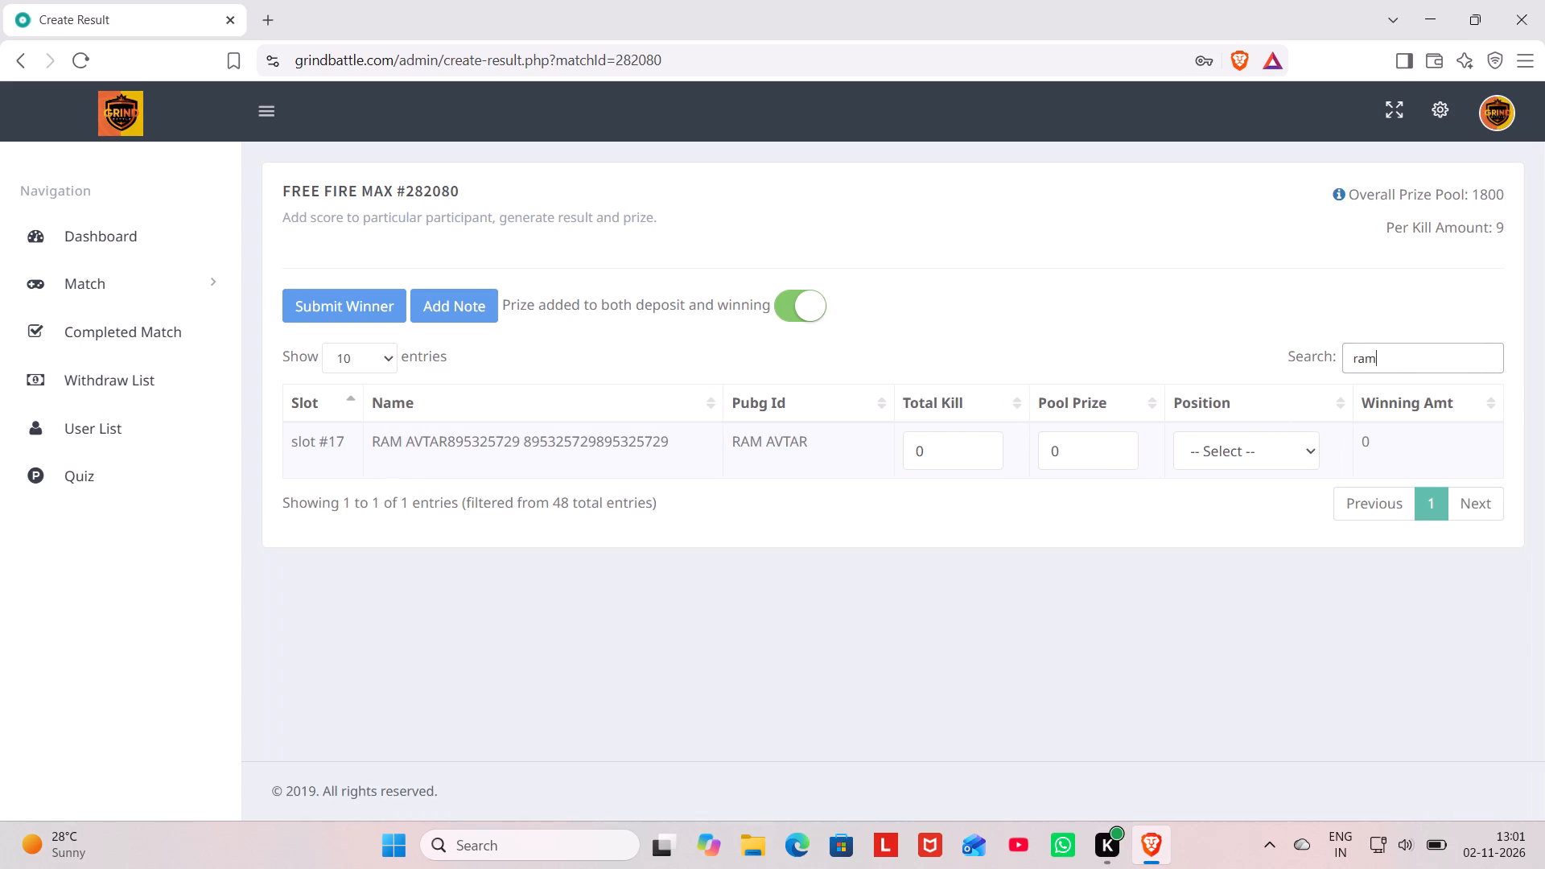
Find the slot #6 participant with game ID Gautam and enter 7 total kills.
left_click(1391, 365)
key("BackSpace")
key("BackSpace")
key("BackSpace")
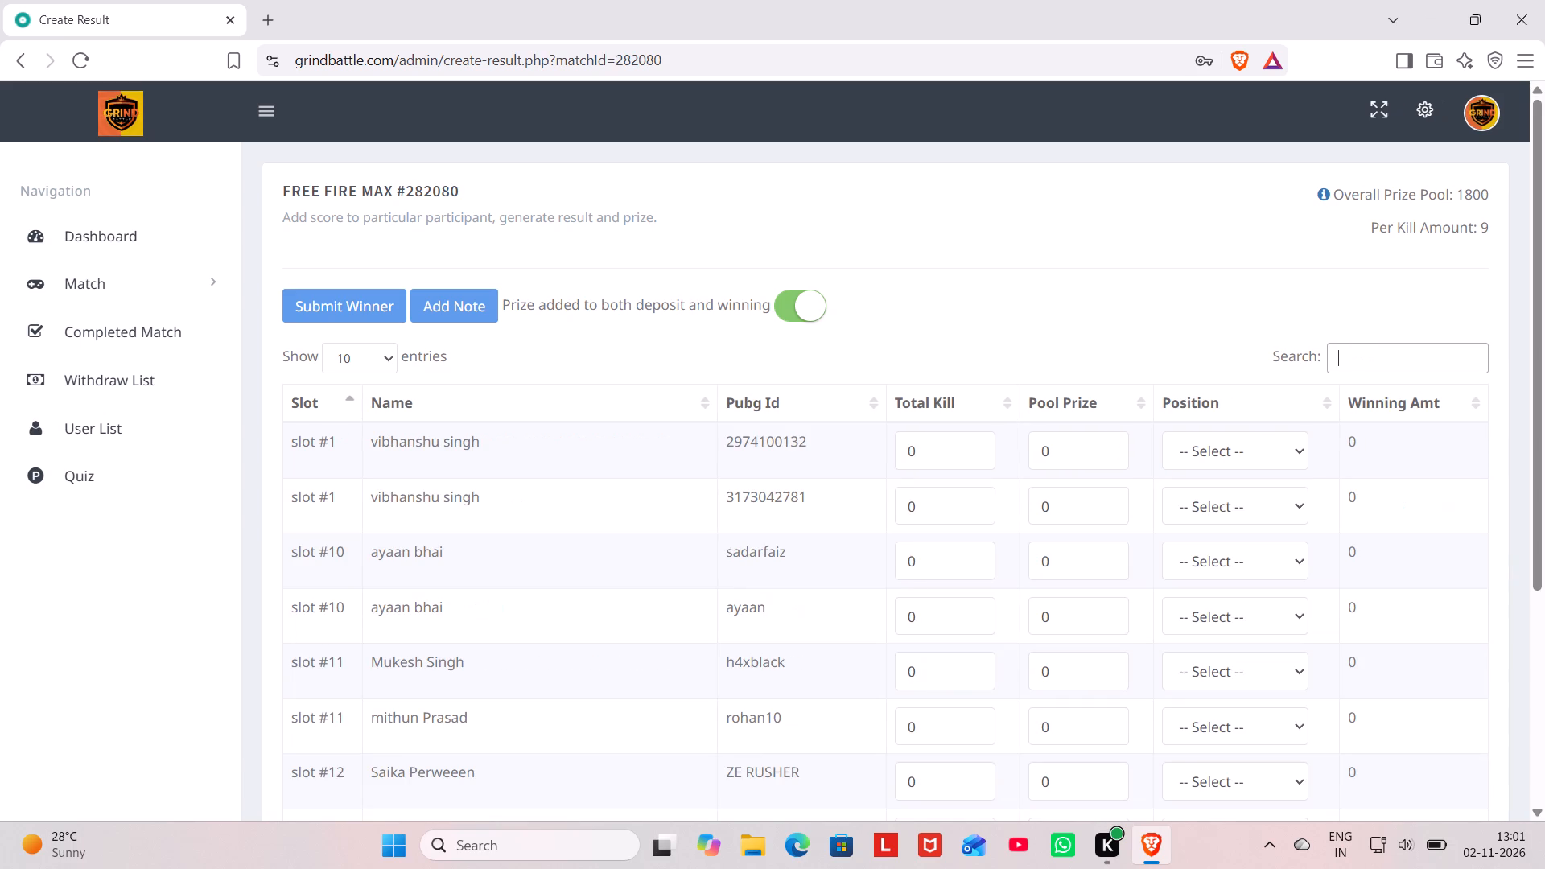
type("ga")
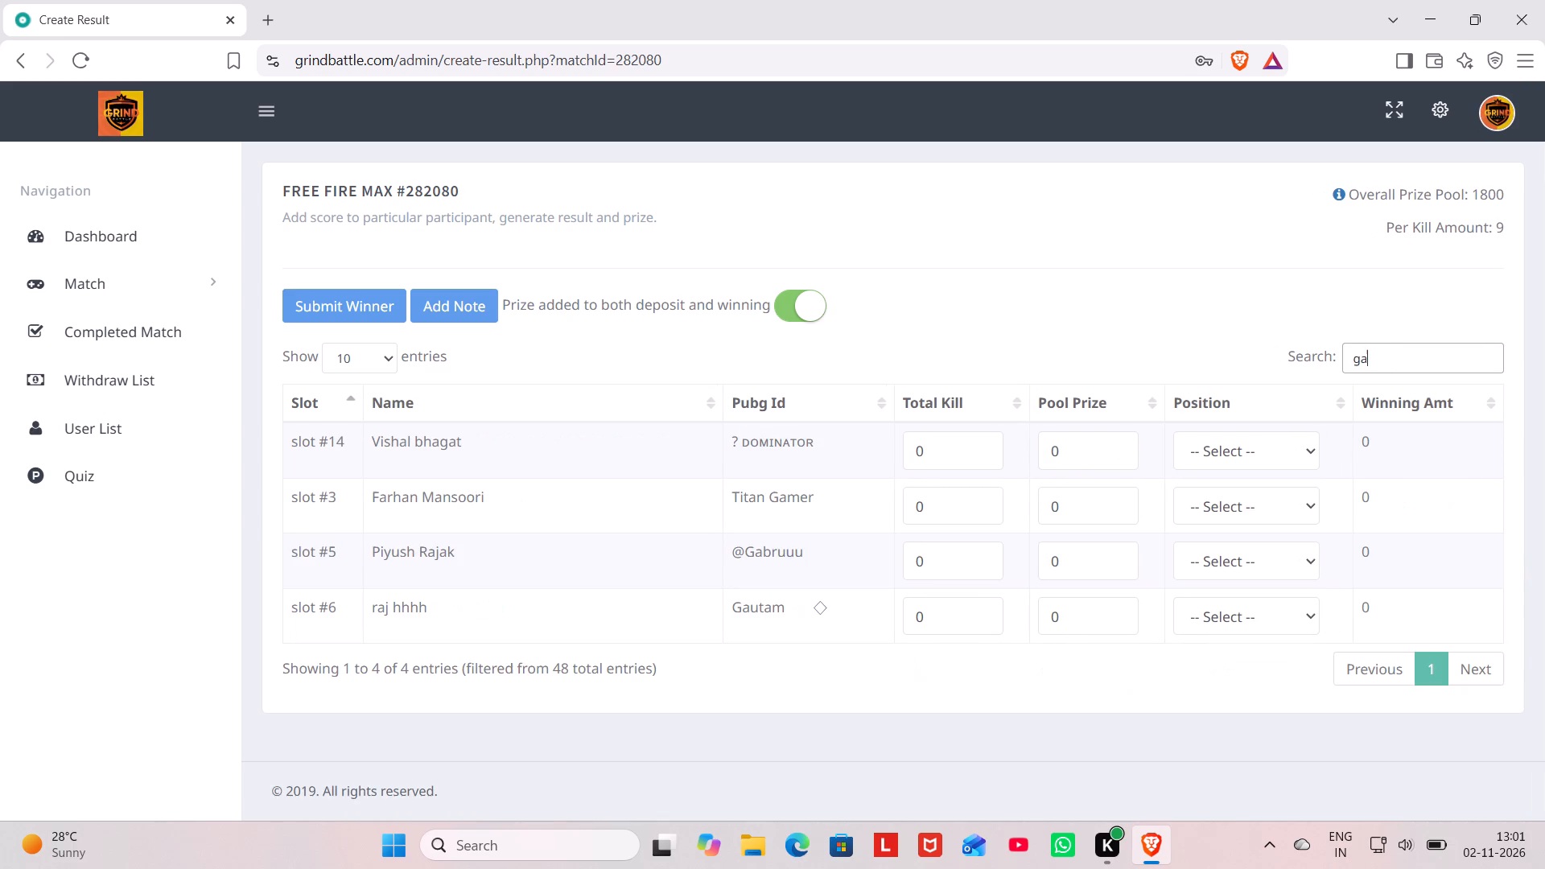
left_click(971, 616)
key("7")
key("Tab")
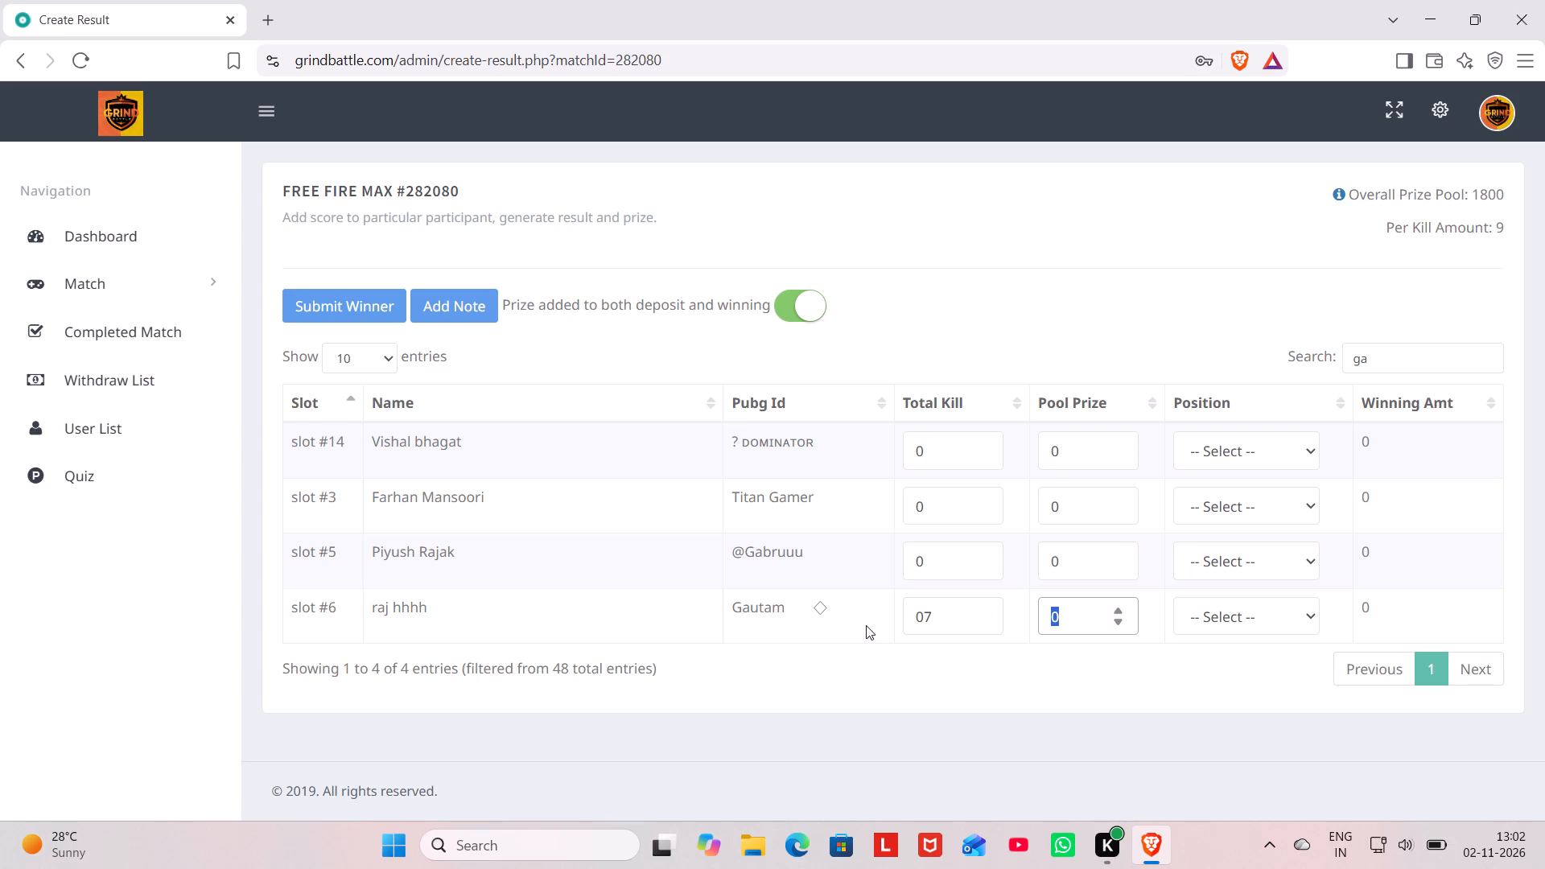
Find Bajrangi in slot #6 and enter 1 kill, a pool prize of 5 and the position 1st Runner Up.
left_click(1409, 363)
key("BackSpace")
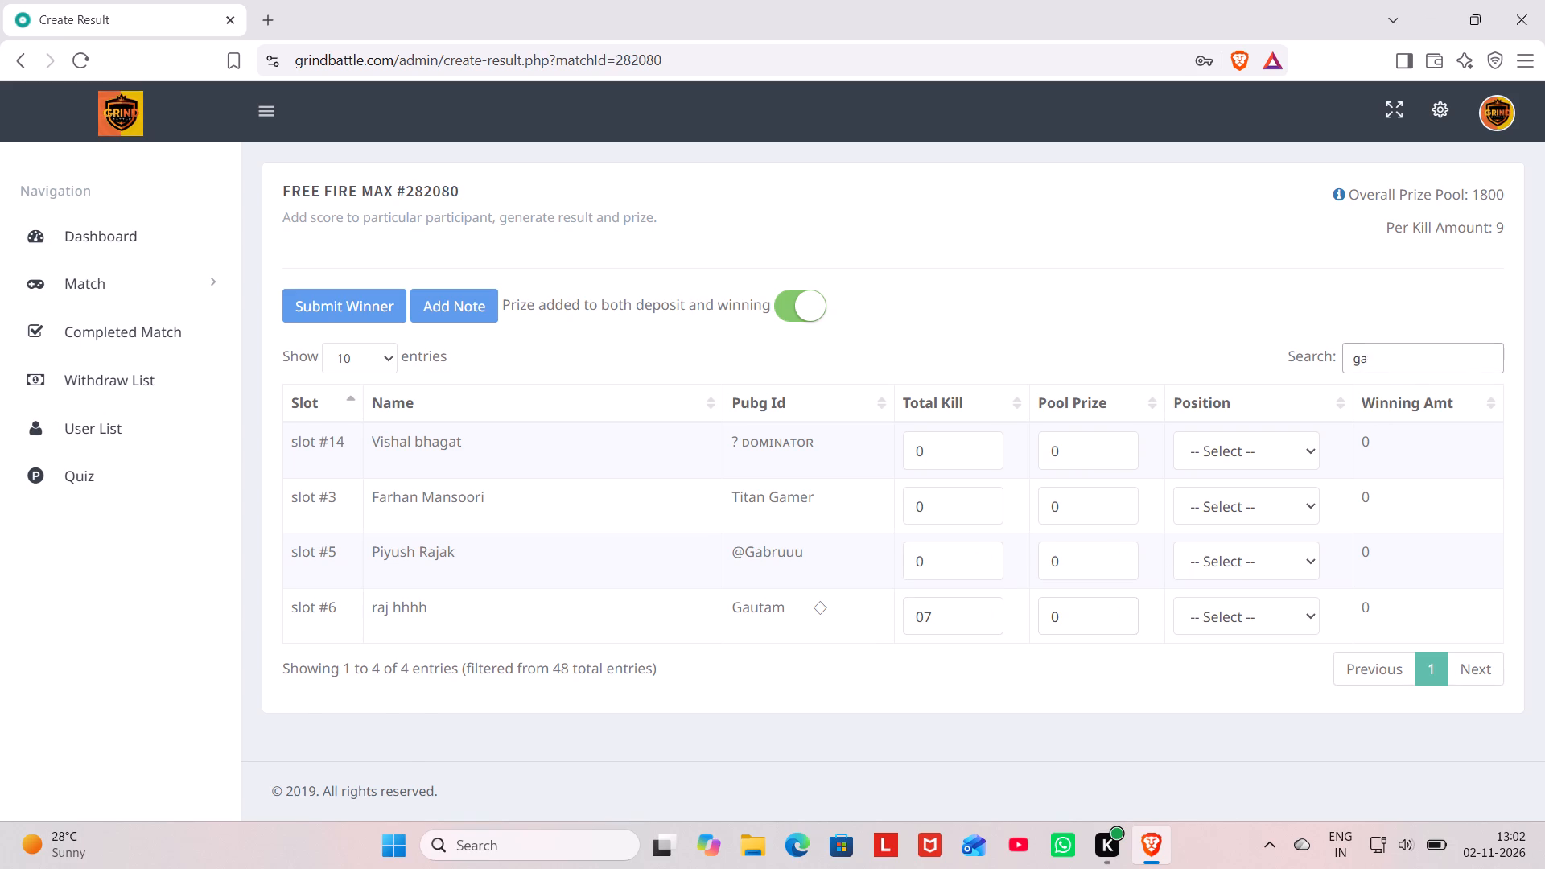
key("BackSpace")
key("BackSpace")
type("baj")
left_click(928, 454)
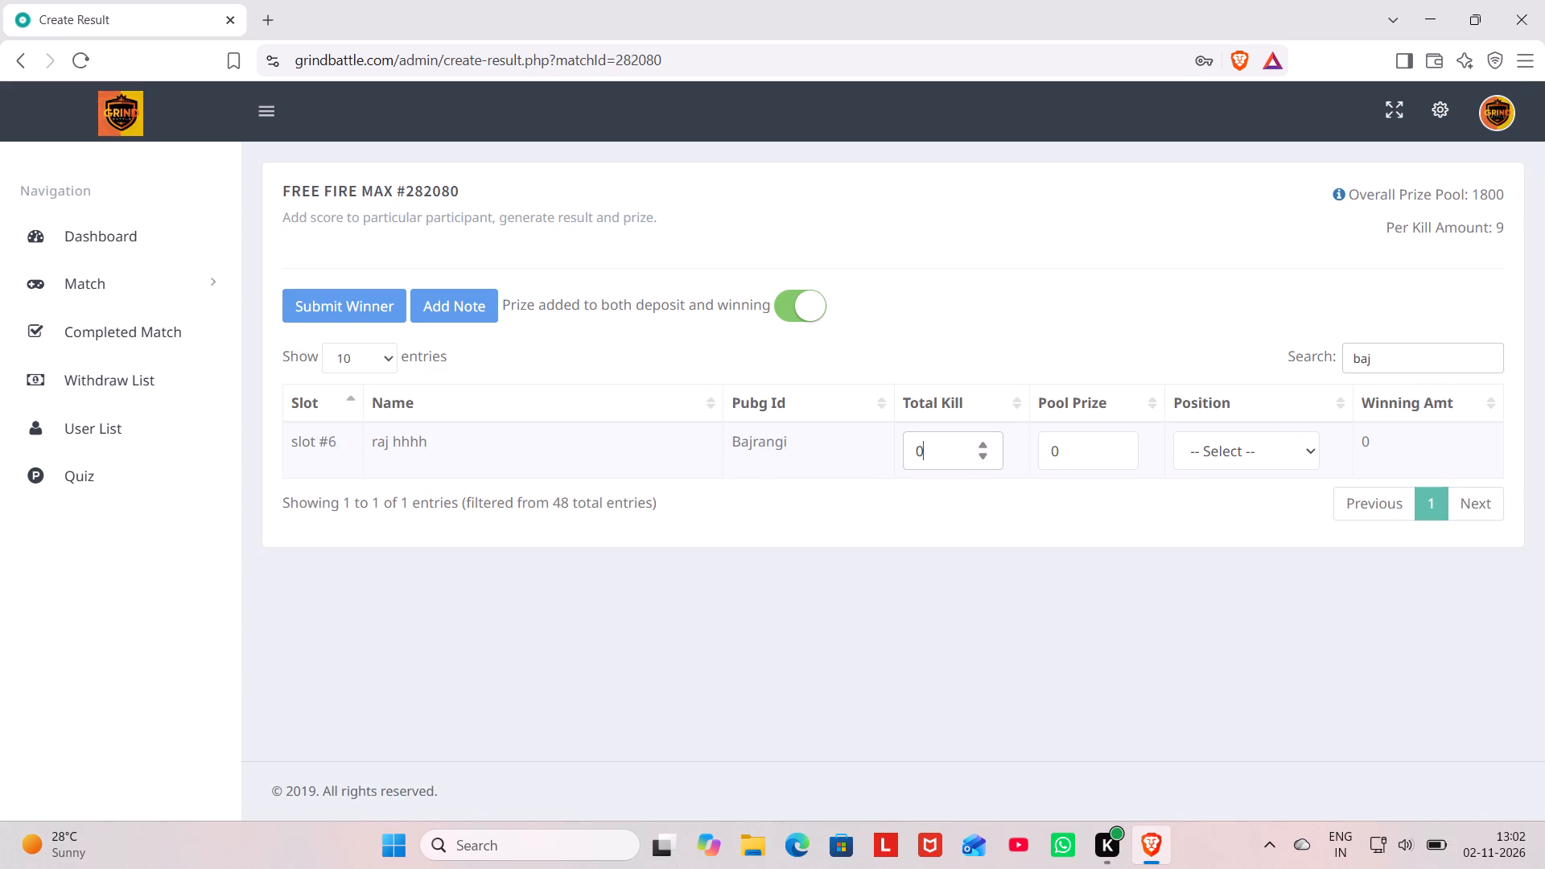
key("1")
key("Tab")
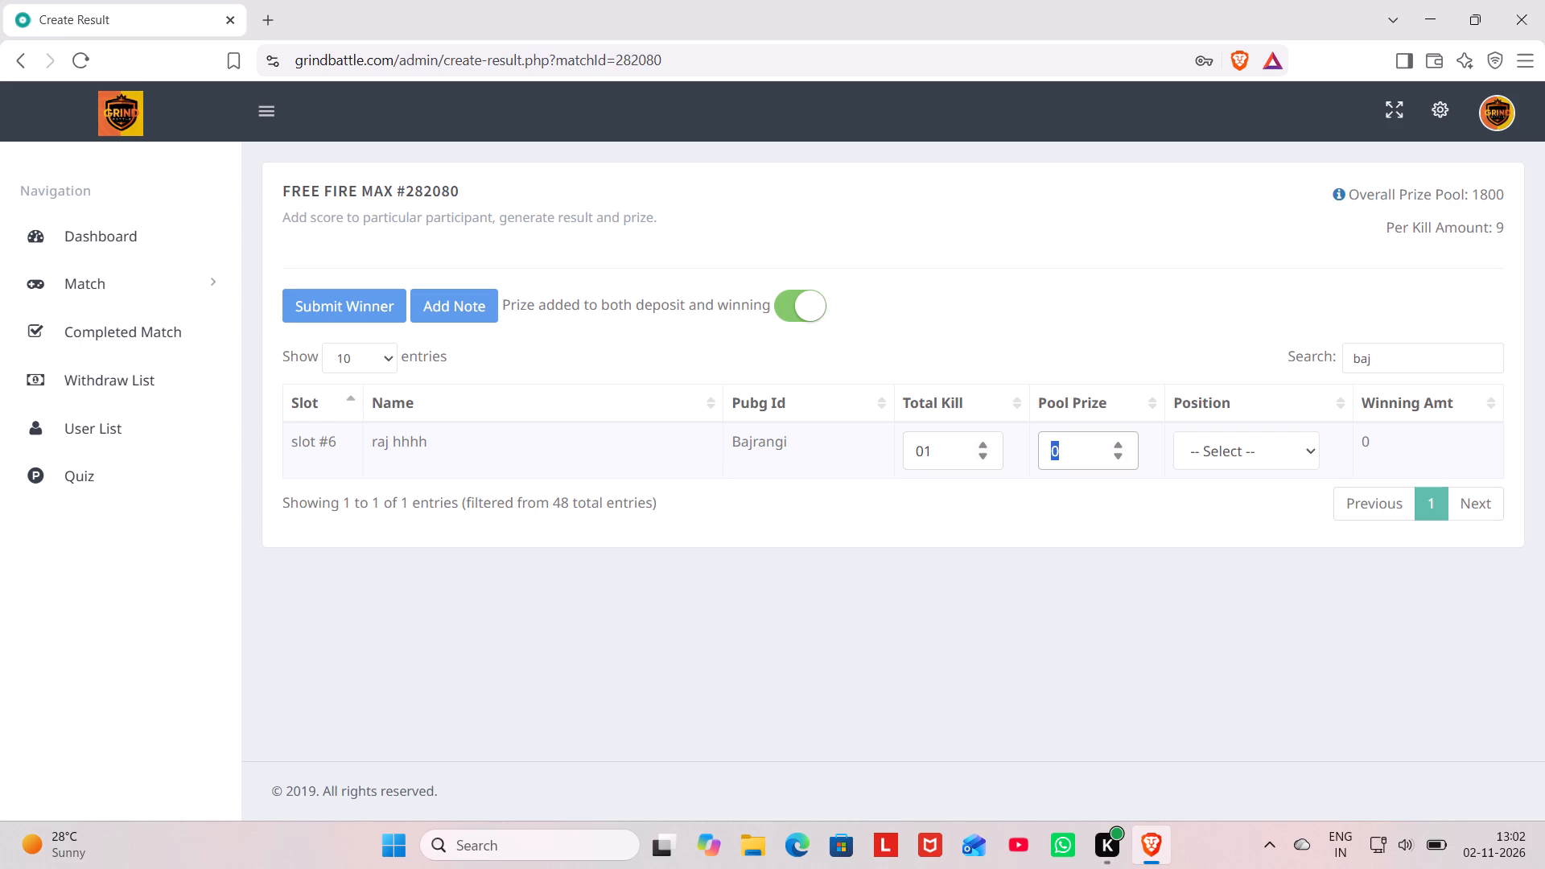
key("5")
key("Tab")
key("Down")
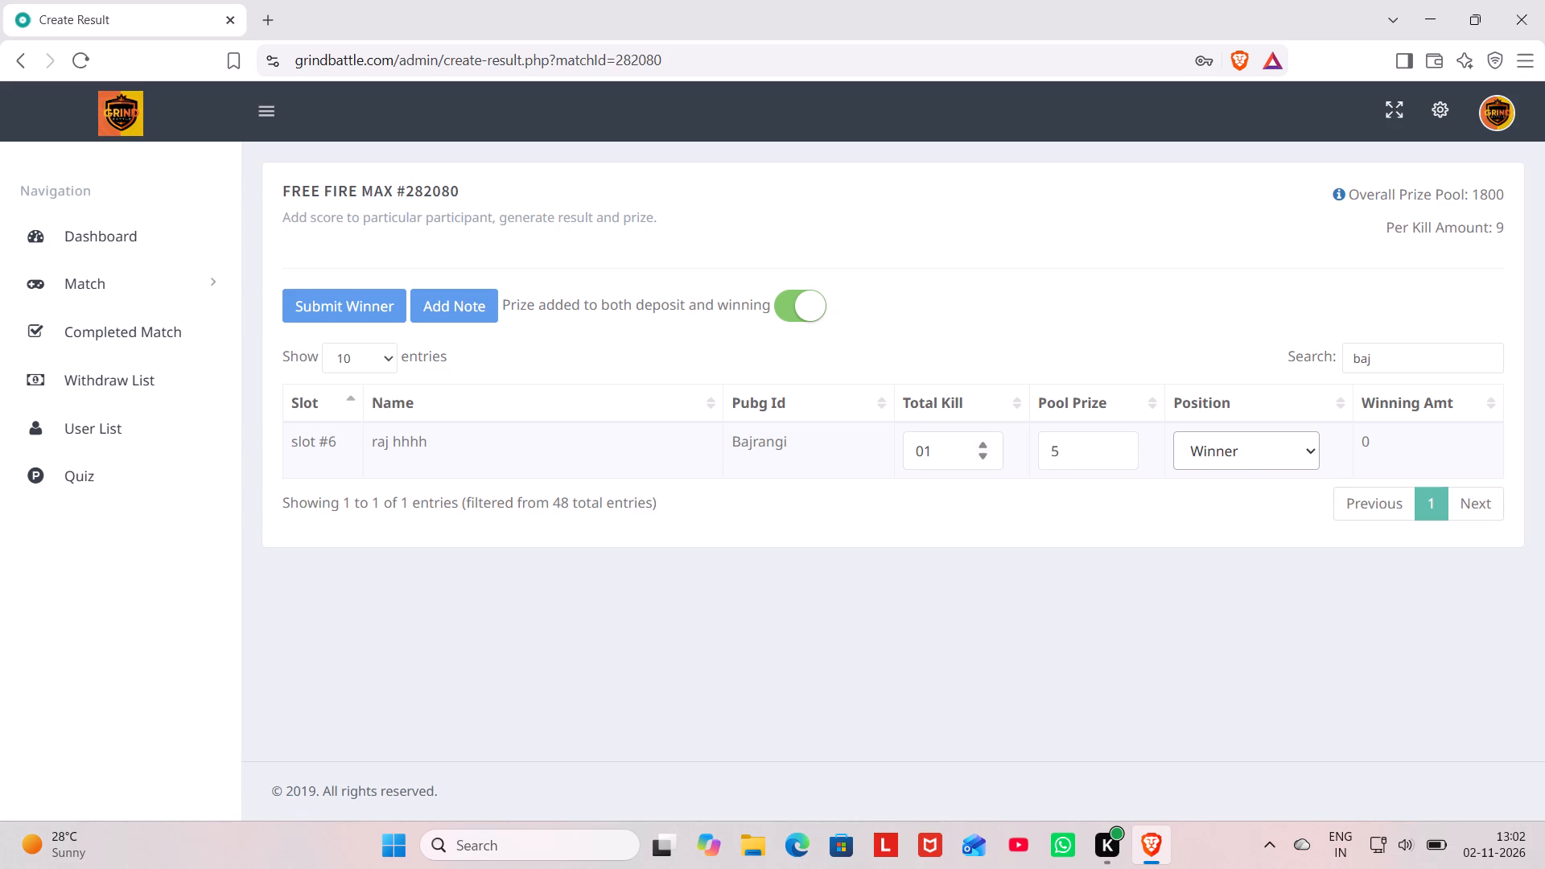
key("Down")
key("Tab")
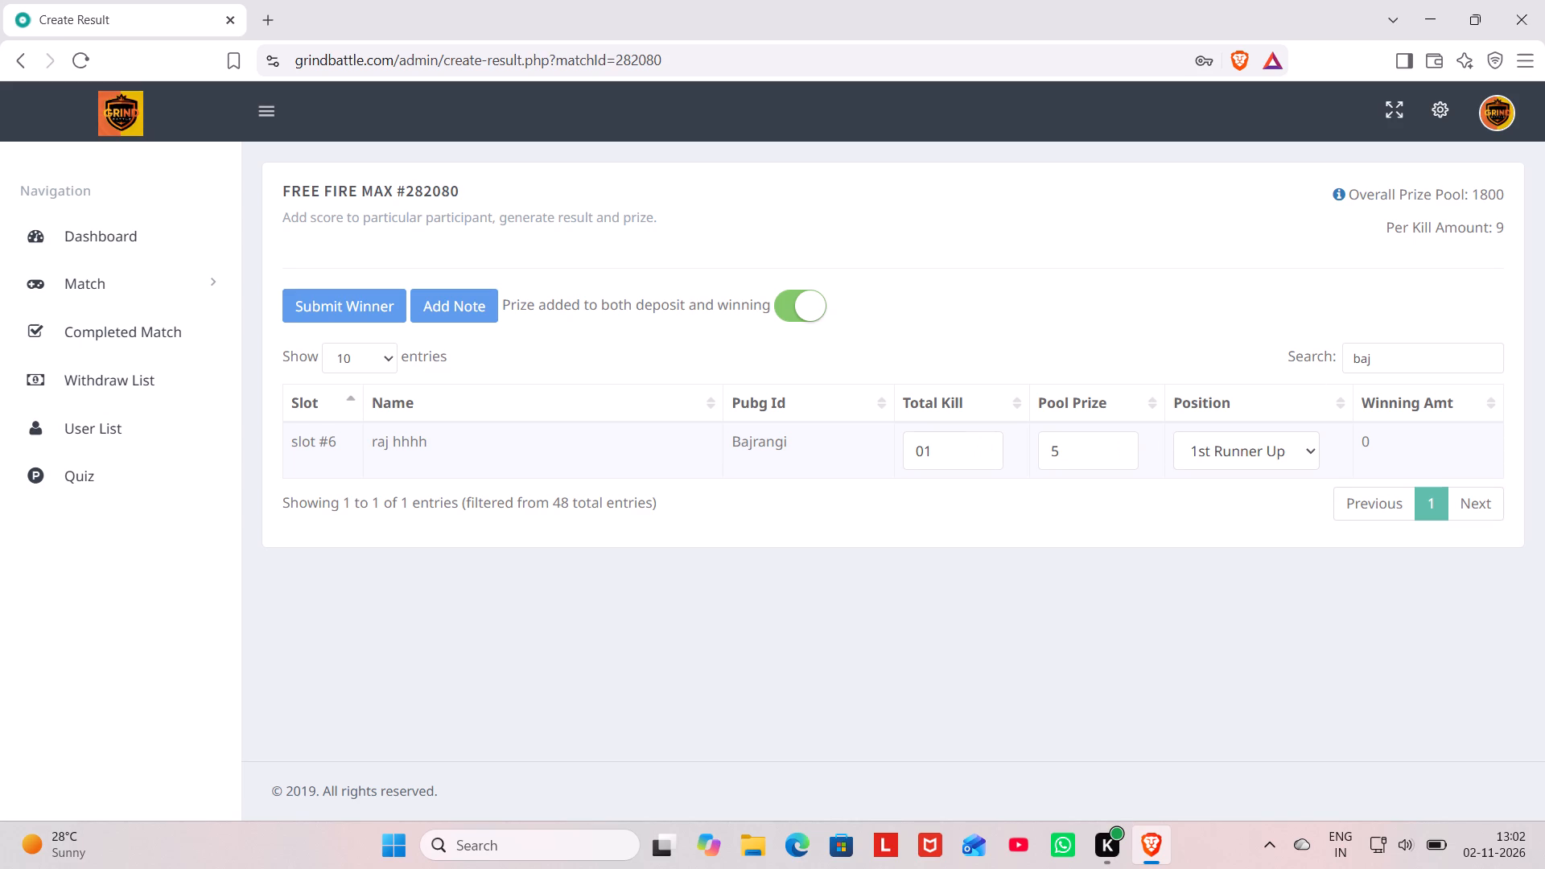
Find Gautam in slot #6 again and set a pool prize of 5 and the position 1st Runner Up.
left_click(1388, 351)
key("BackSpace")
key("BackSpace")
key("BackSpace")
key("BackSpace")
type("gau")
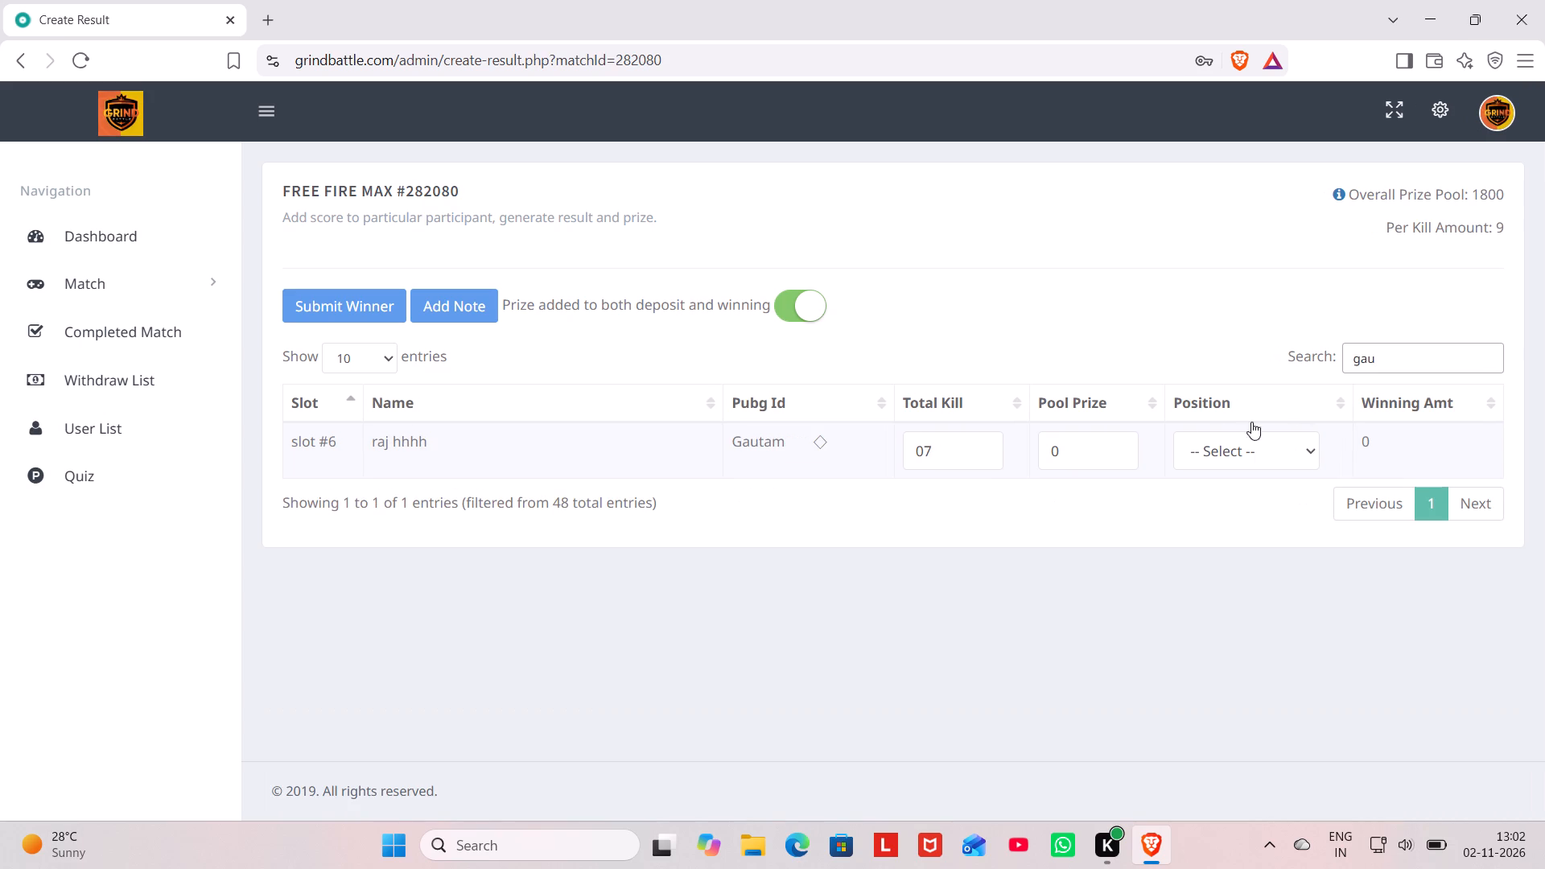
left_click(1072, 441)
key("5")
key("Tab")
key("Down")
key("Down")
key("Tab")
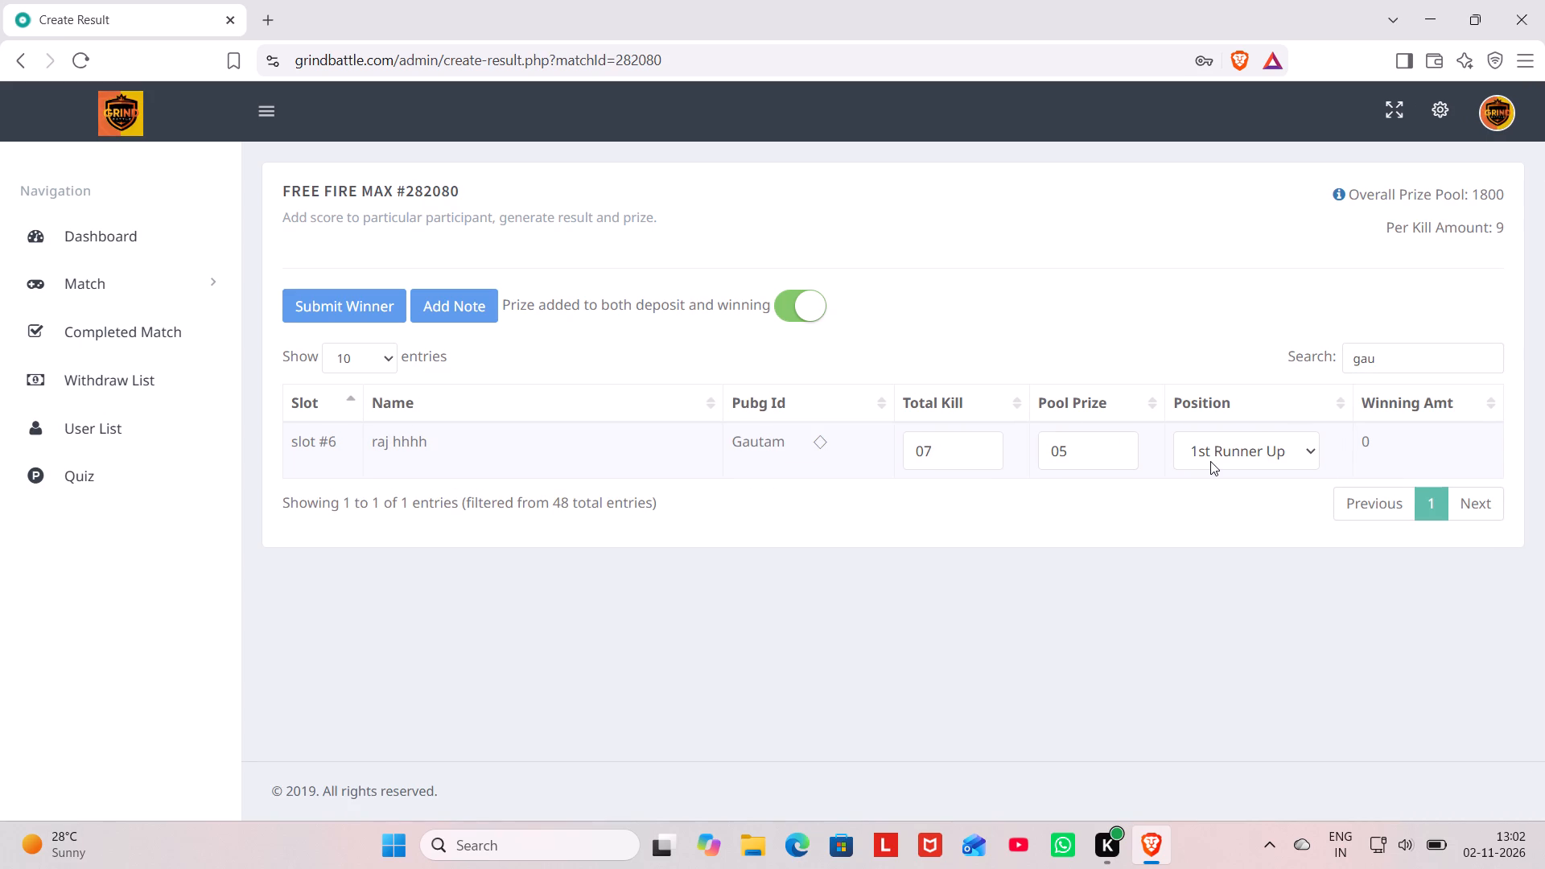
left_click(1445, 369)
key("BackSpace")
key("BackSpace")
key("BackSpace")
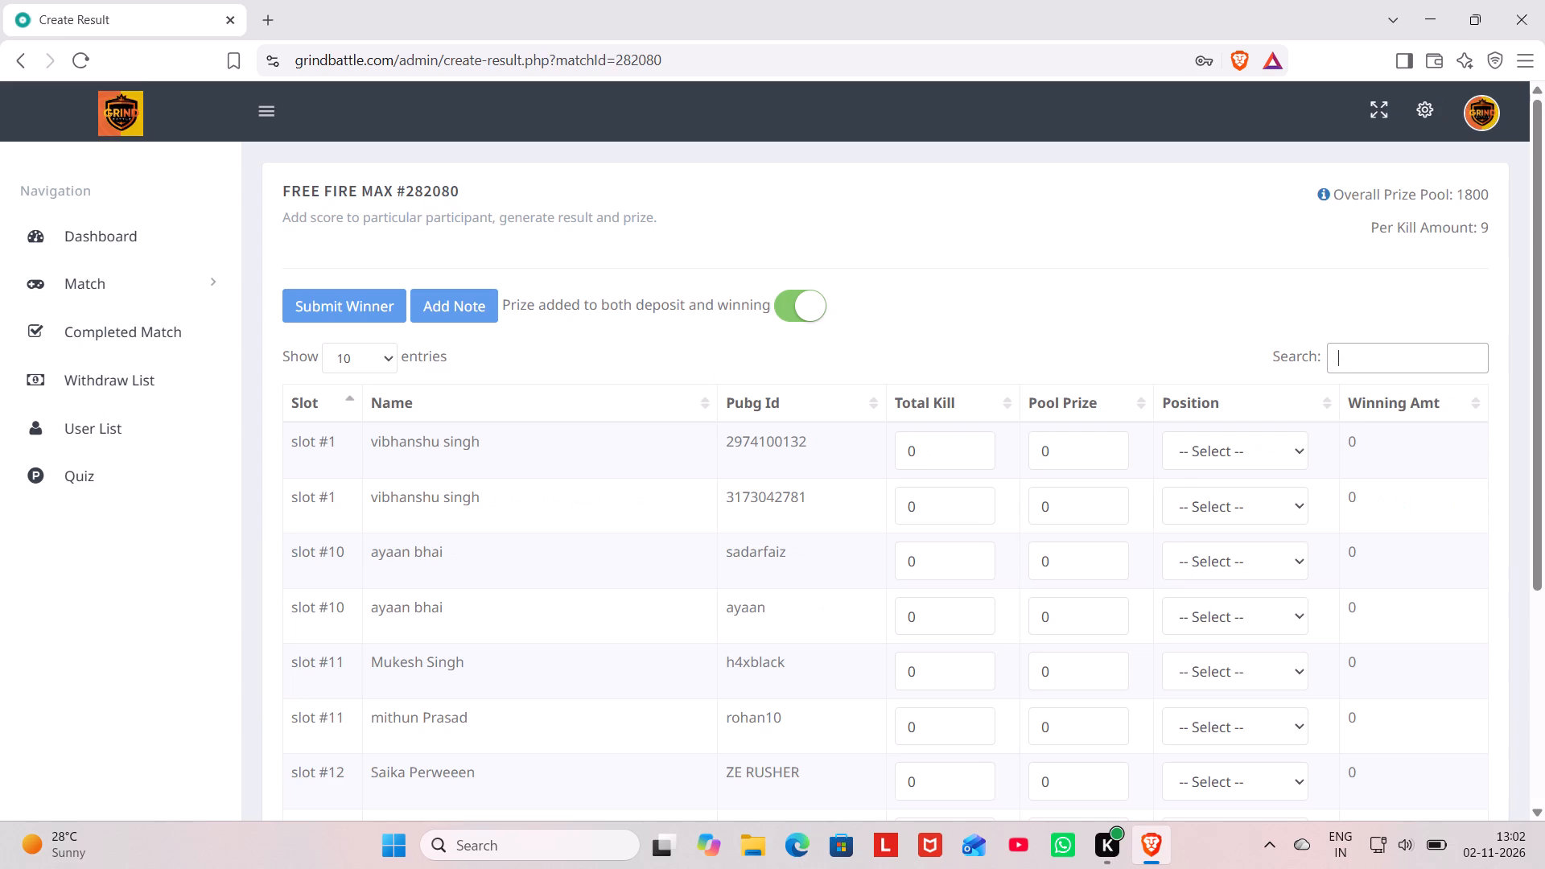
type("sub")
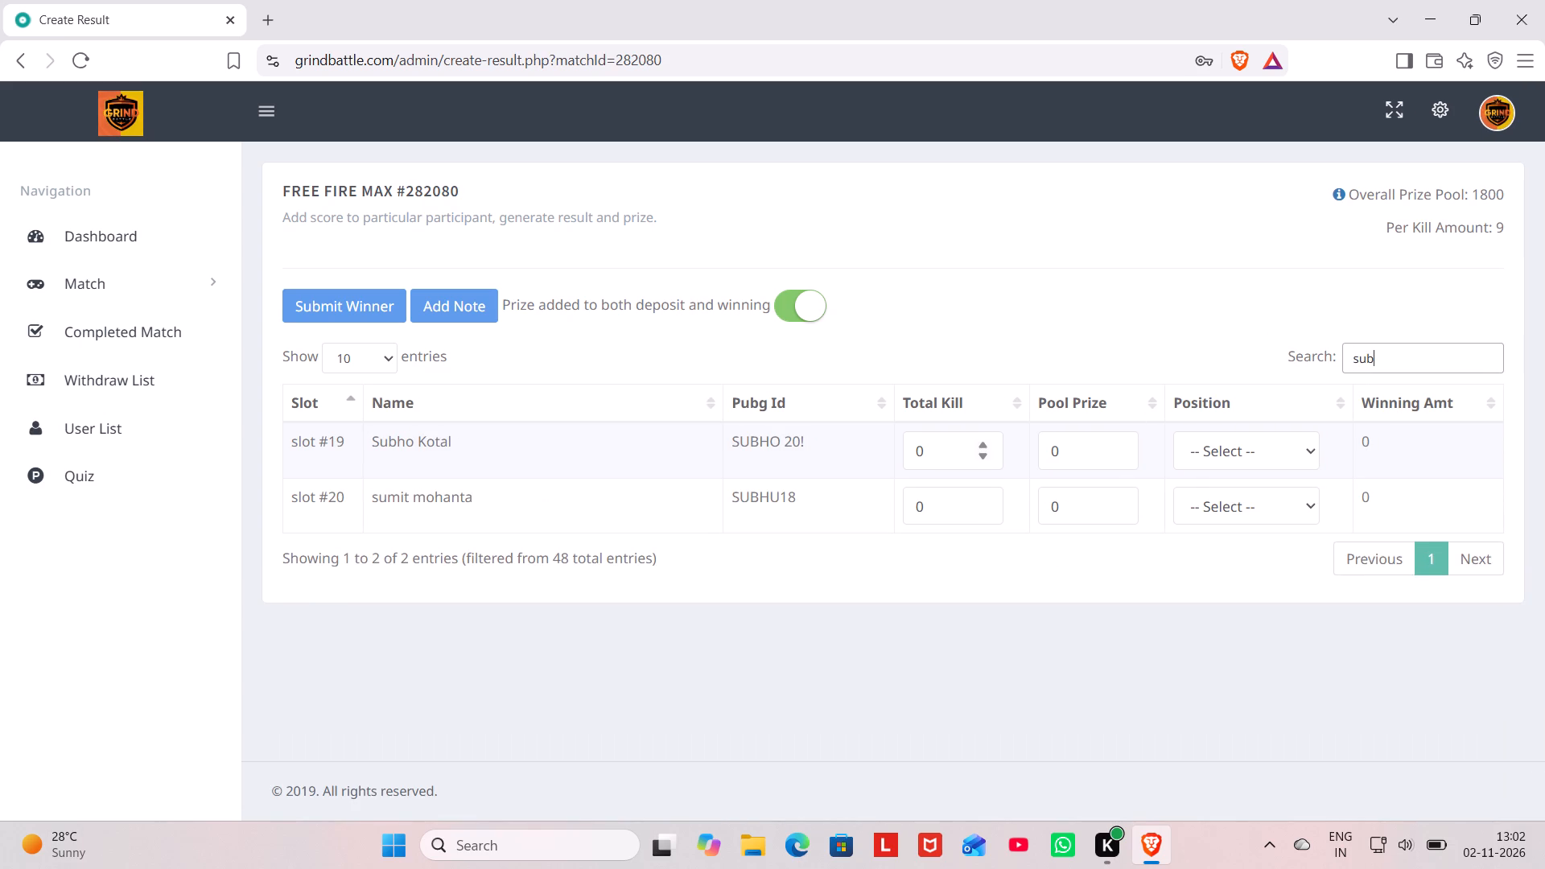
left_click(946, 456)
key("1")
key("Tab")
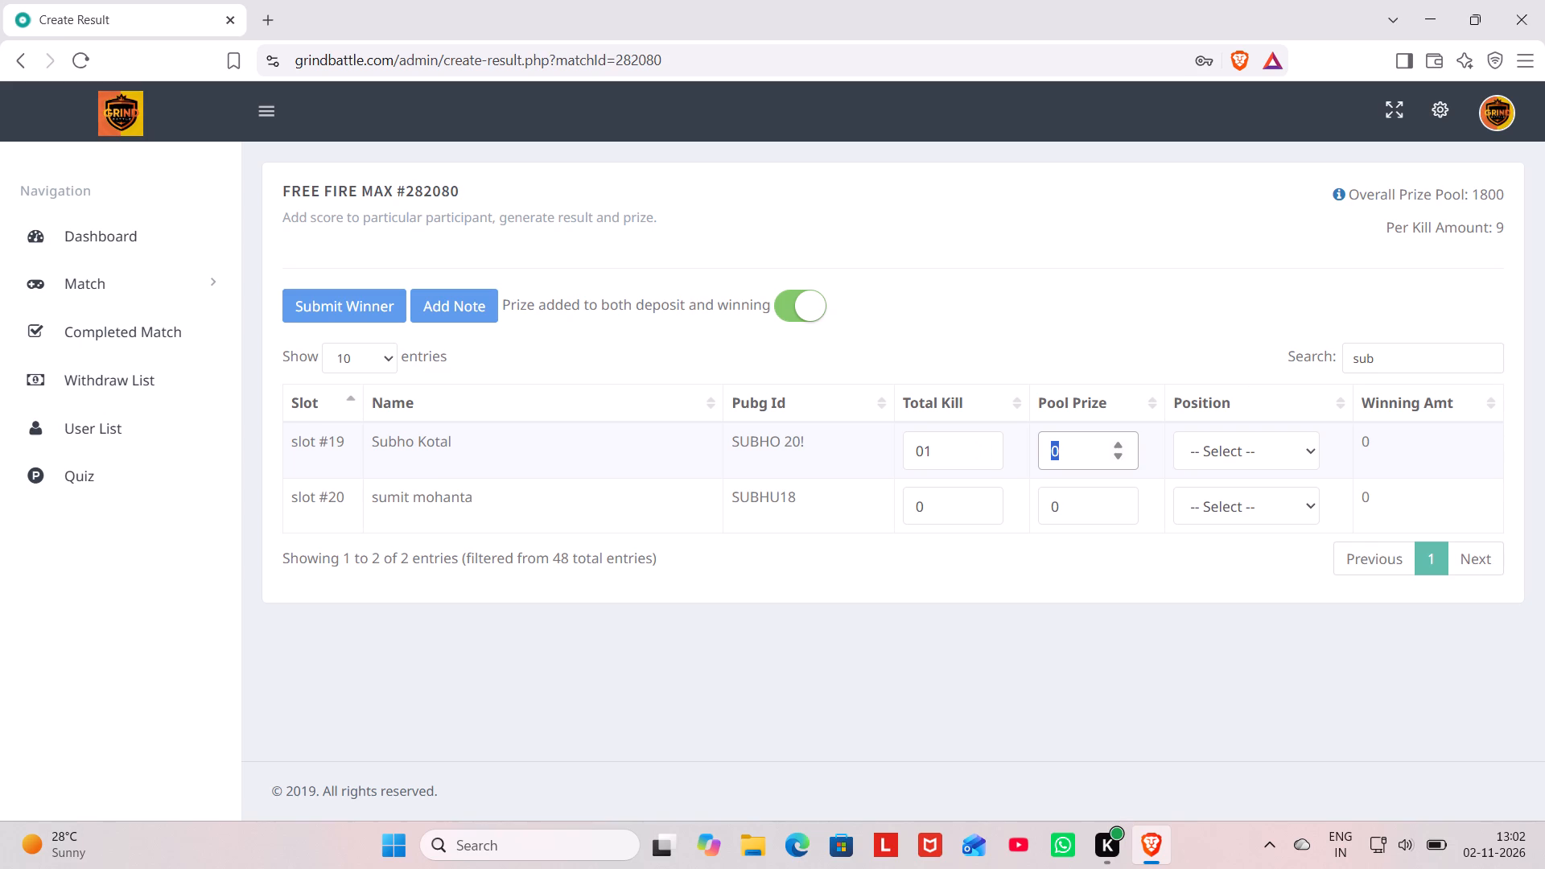
left_click(1390, 359)
key("BackSpace")
key("BackSpace")
key("BackSpace")
key("BackSpace")
type("bla")
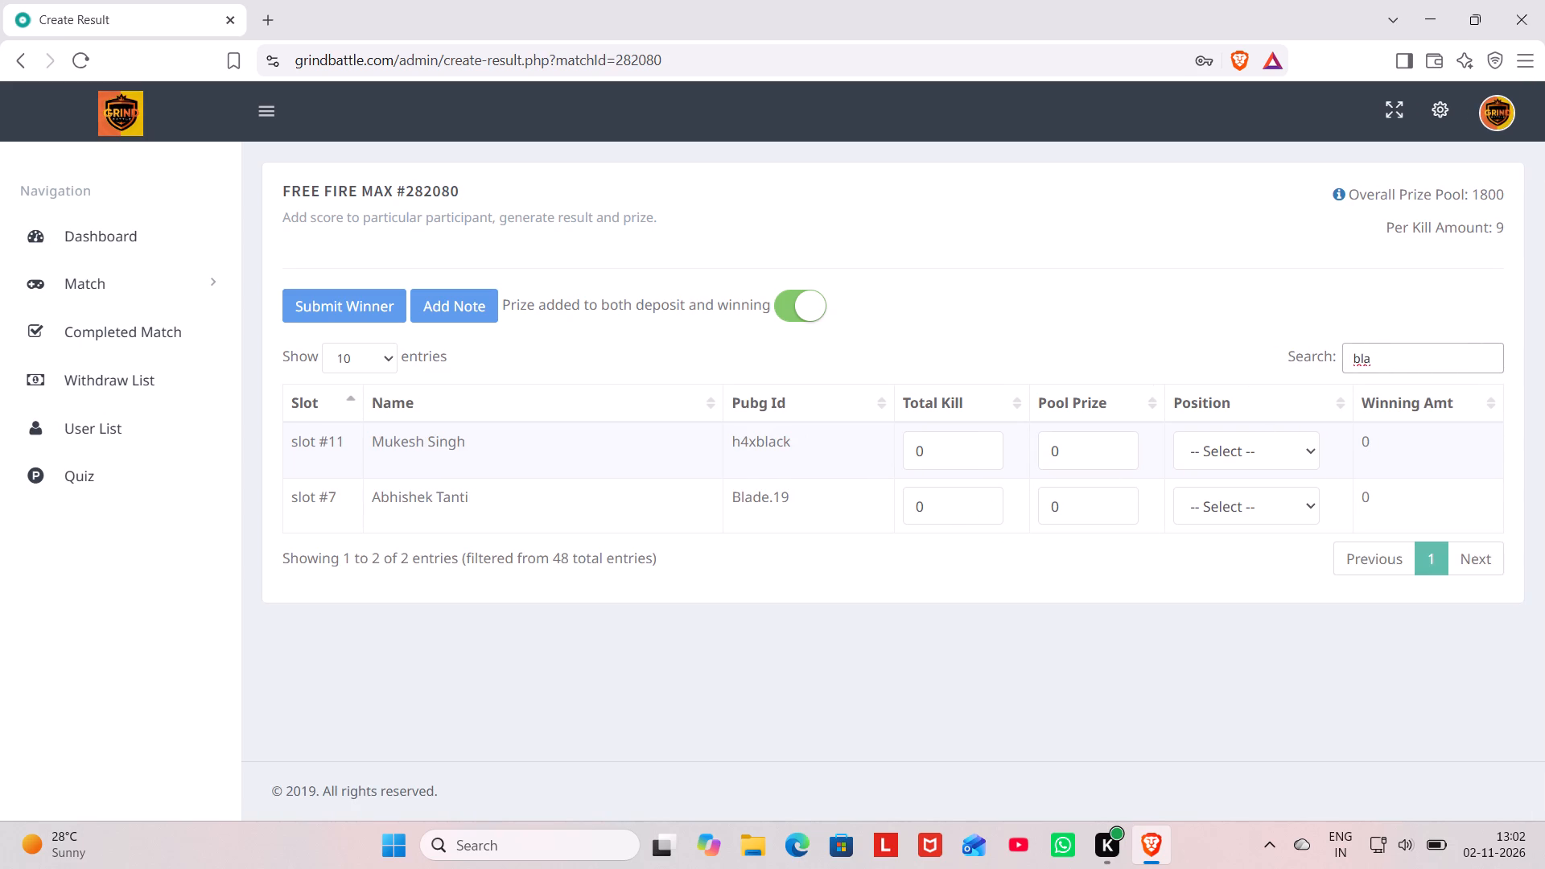
left_click(958, 516)
key("5")
key("Tab")
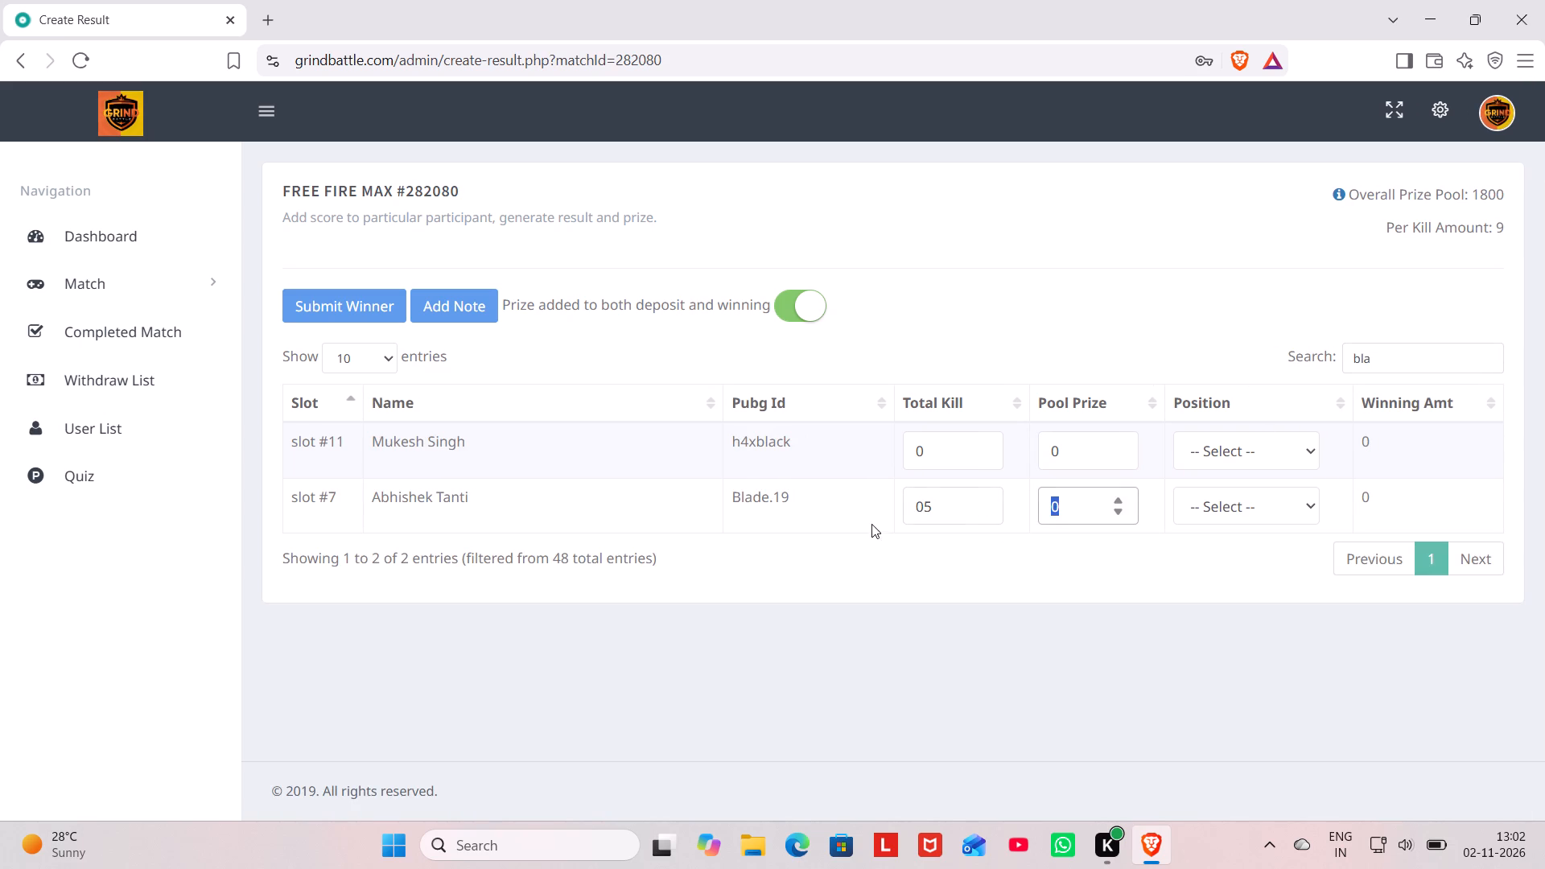
Find the slot #18 participant whose game ID starts with EP and enter 1 total kill.
left_click(1424, 360)
key("BackSpace")
key("BackSpace")
key("BackSpace")
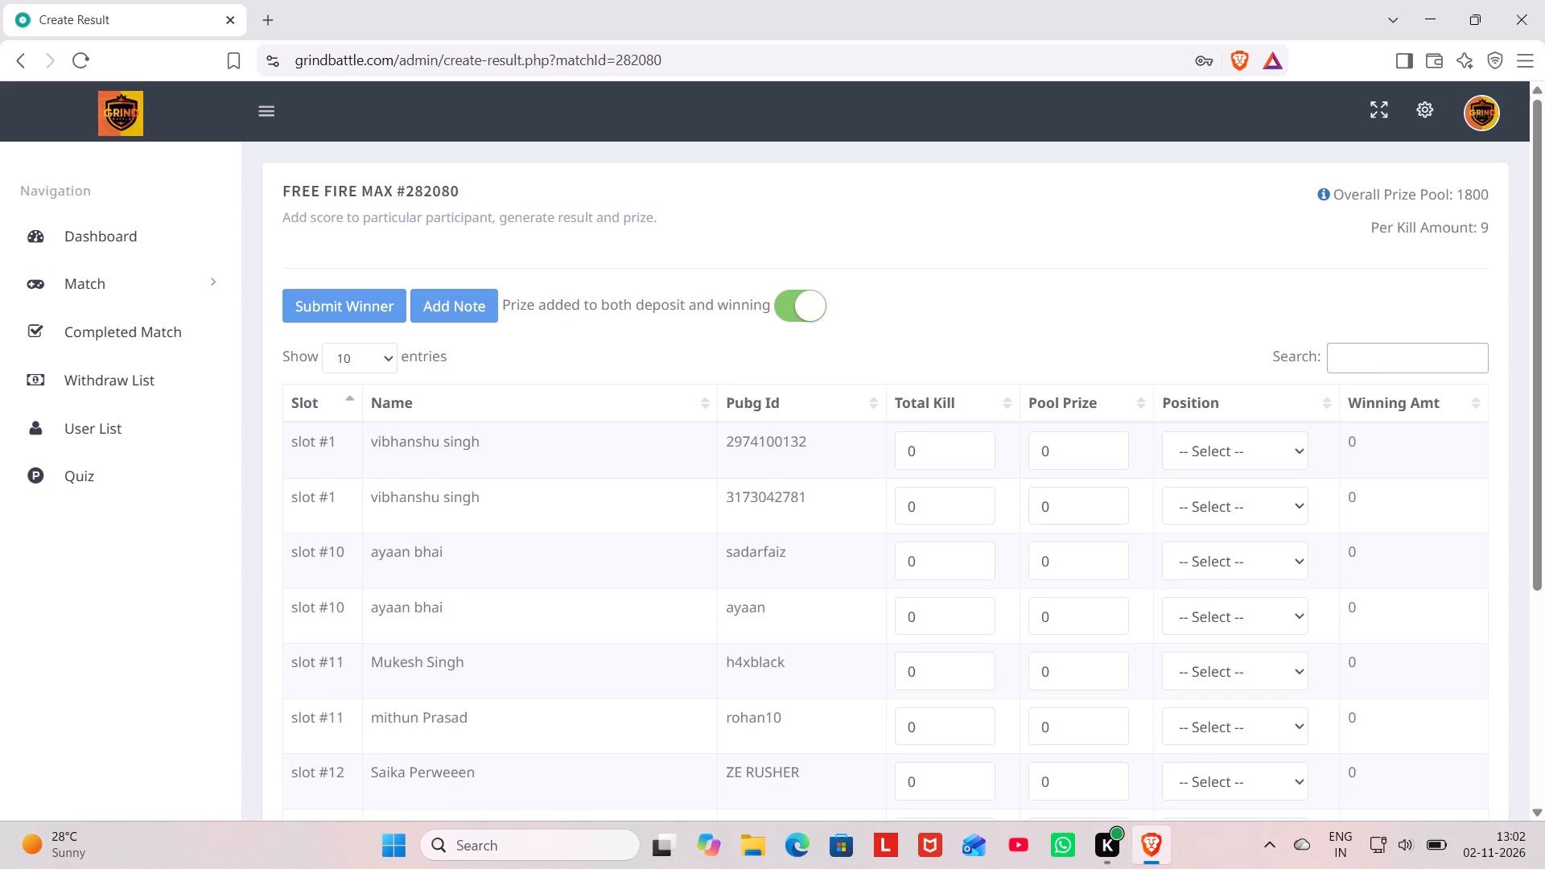
type("ep")
left_click(961, 456)
key("1")
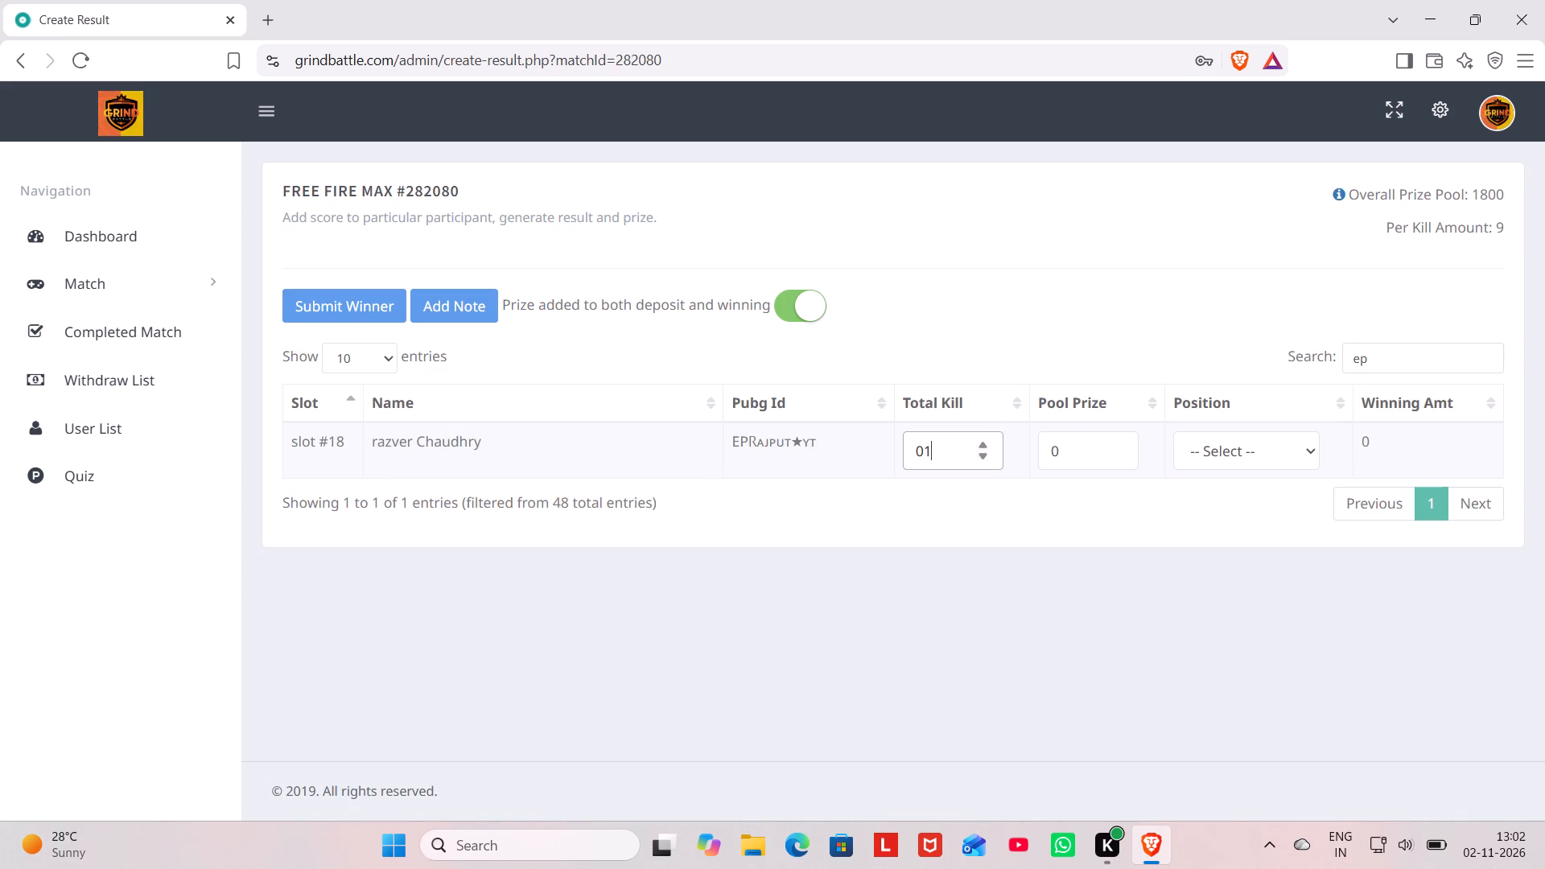
key("Tab")
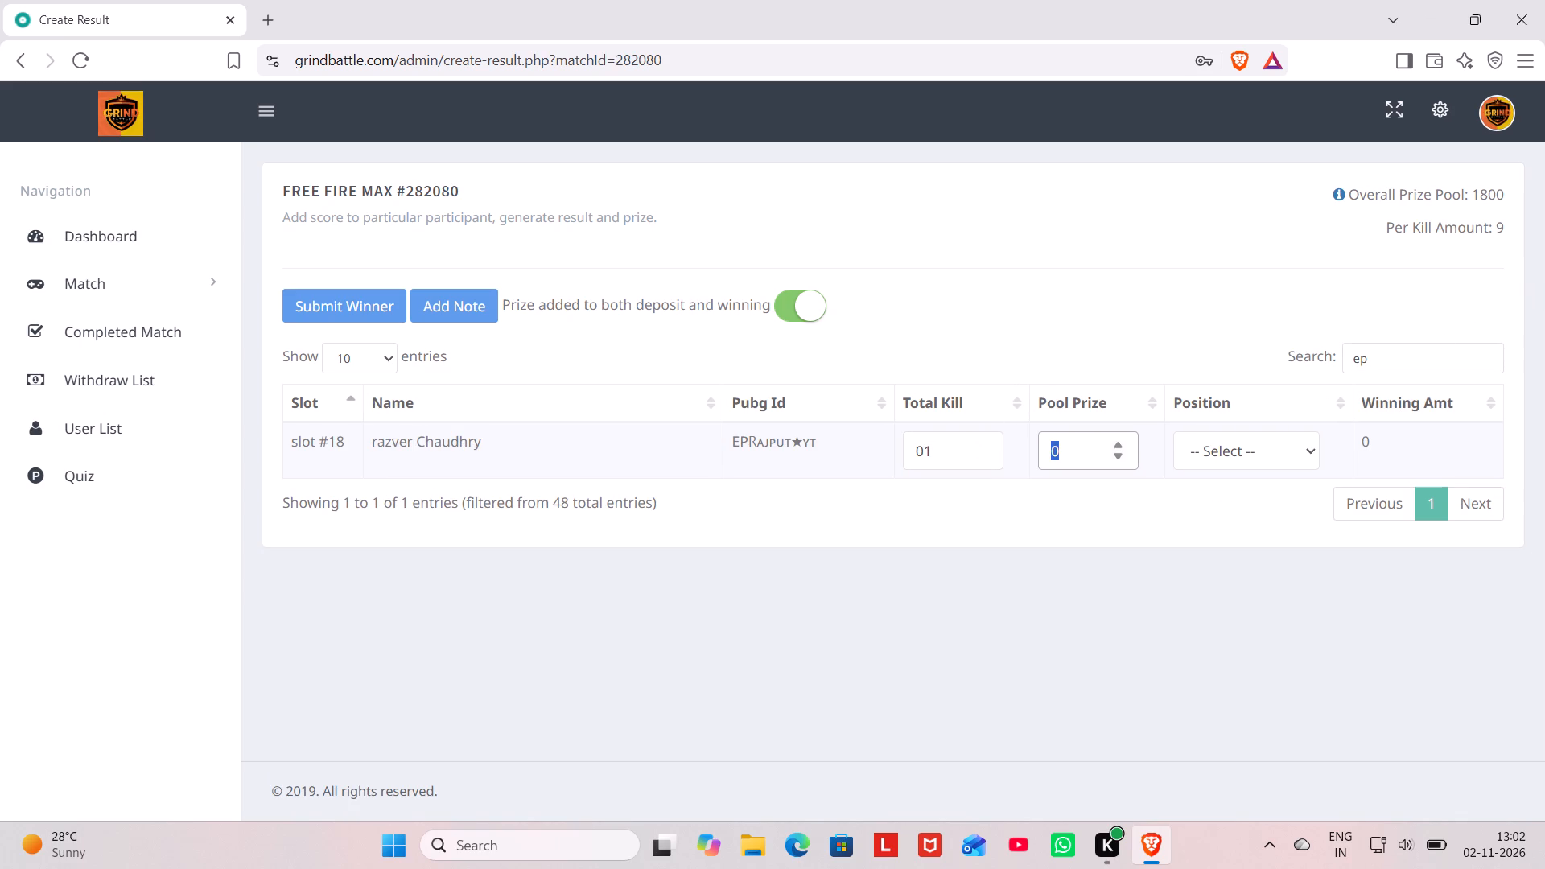
left_click(1373, 369)
key("BackSpace")
key("BackSpace")
key("BackSpace")
key("BackSpace")
key("BackSpace")
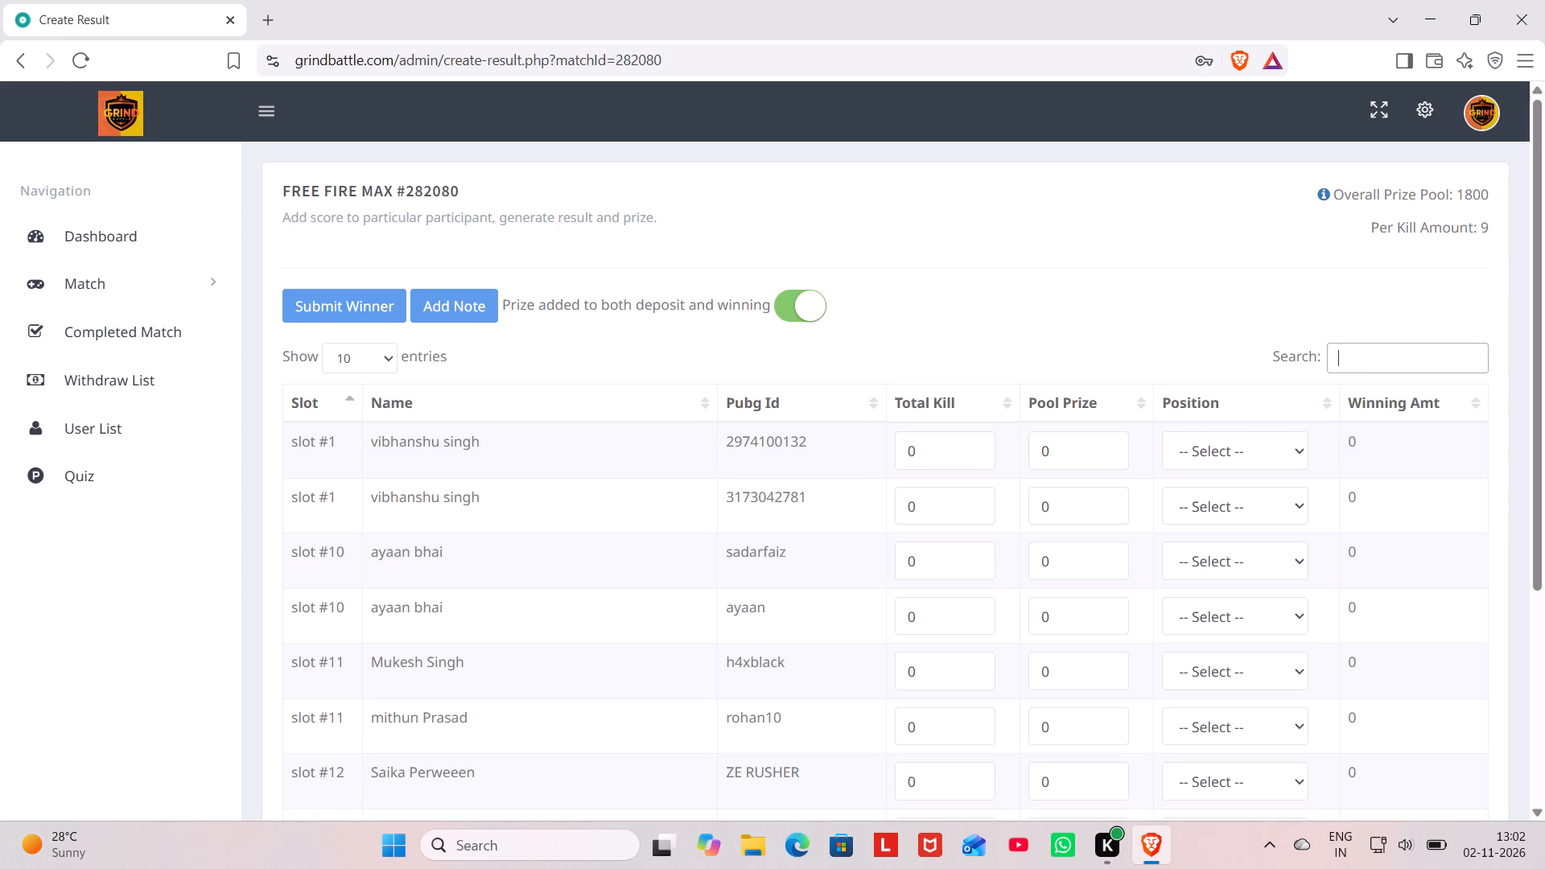
type("ok")
left_click(968, 465)
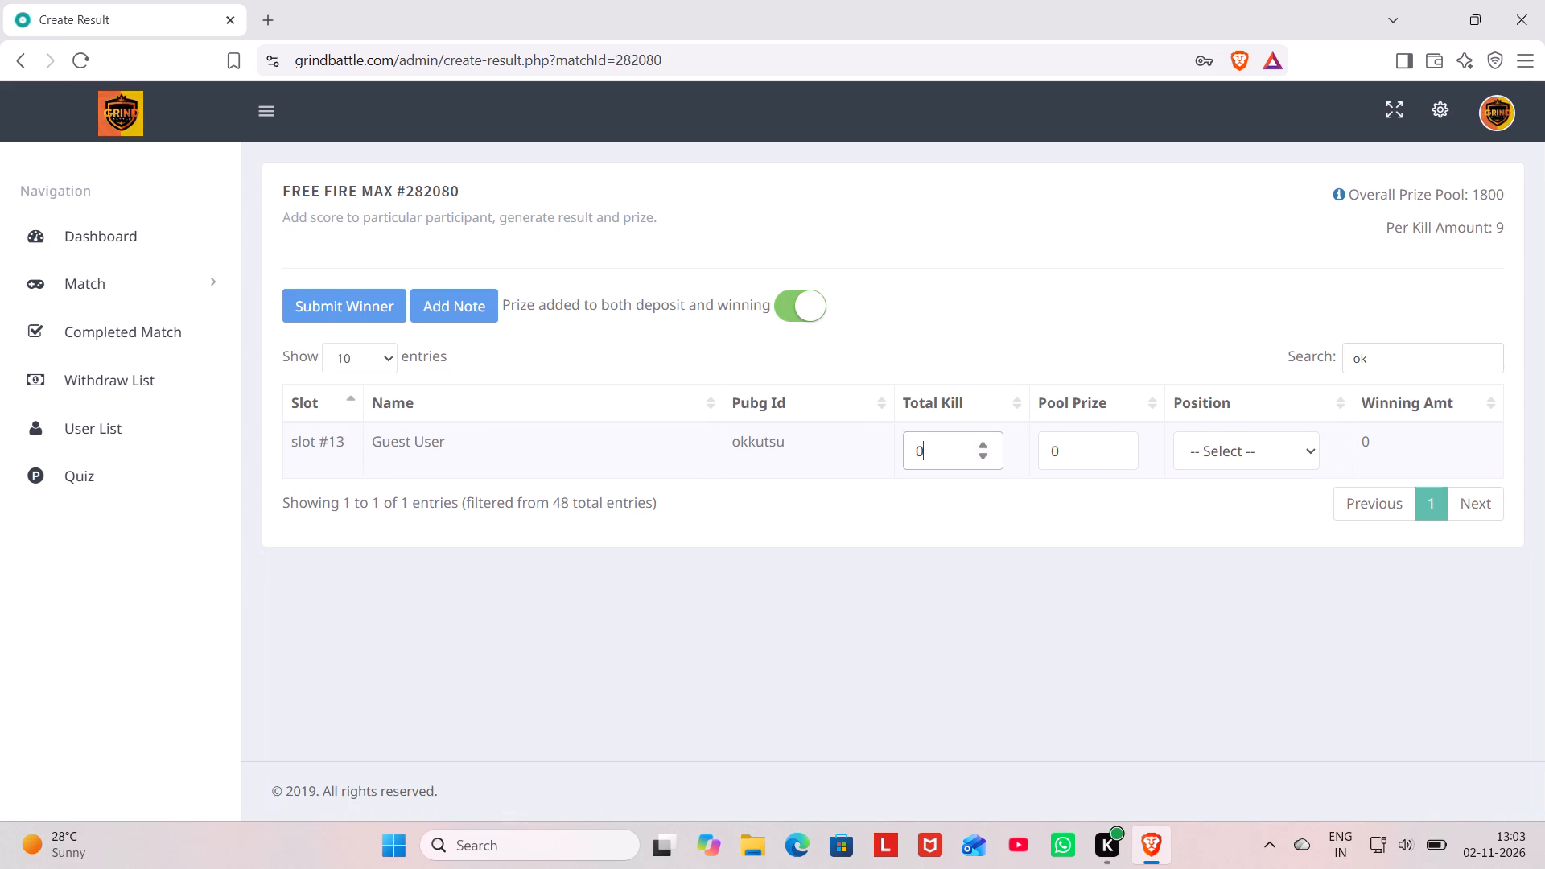
key("1")
key("Tab")
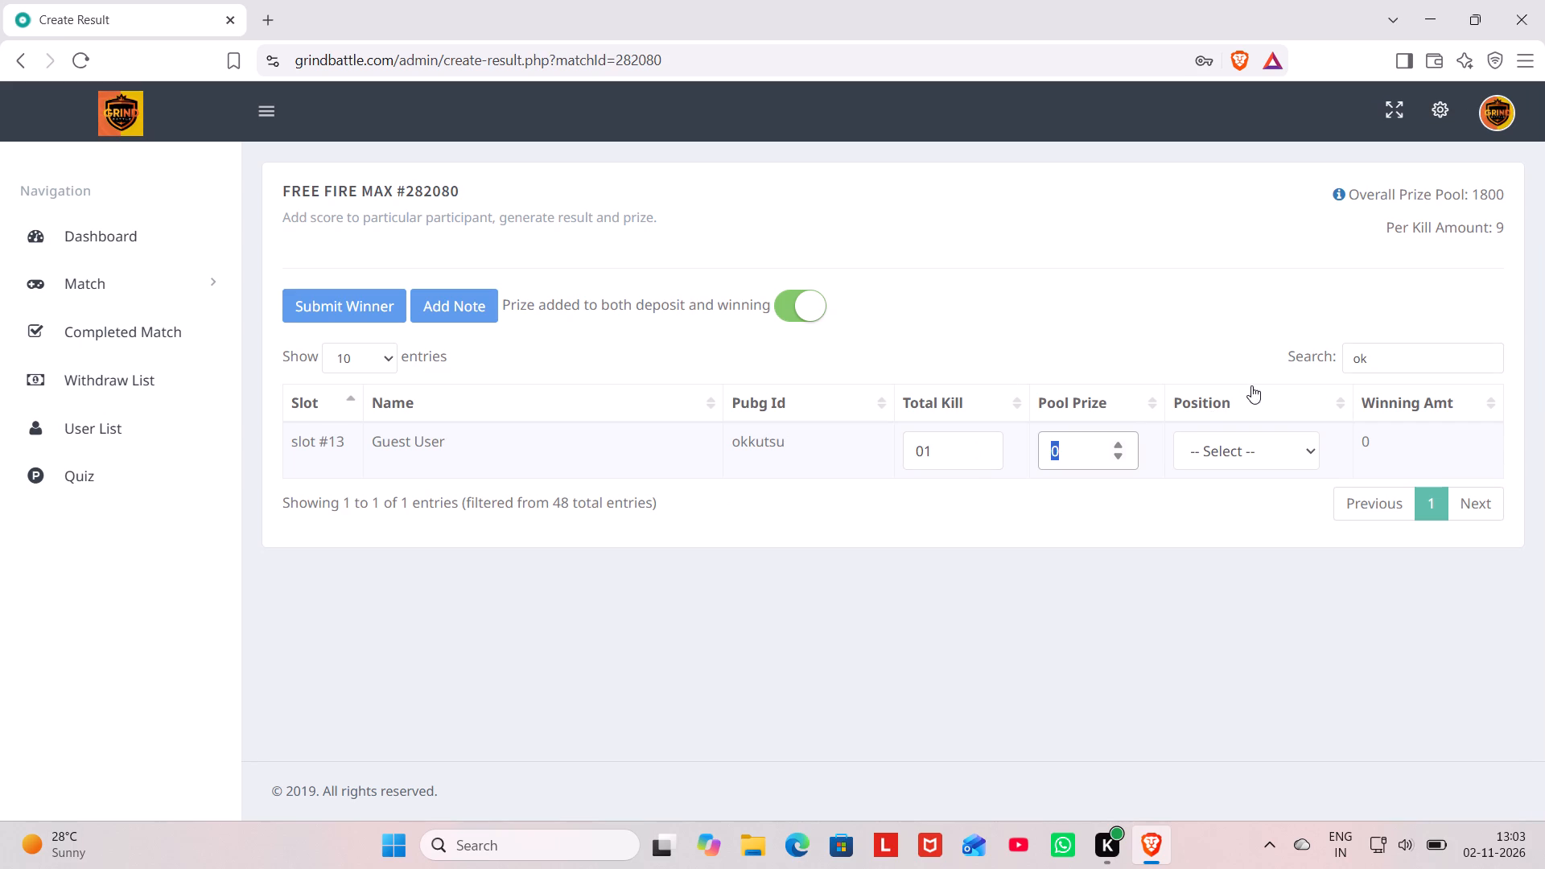
left_click(1384, 357)
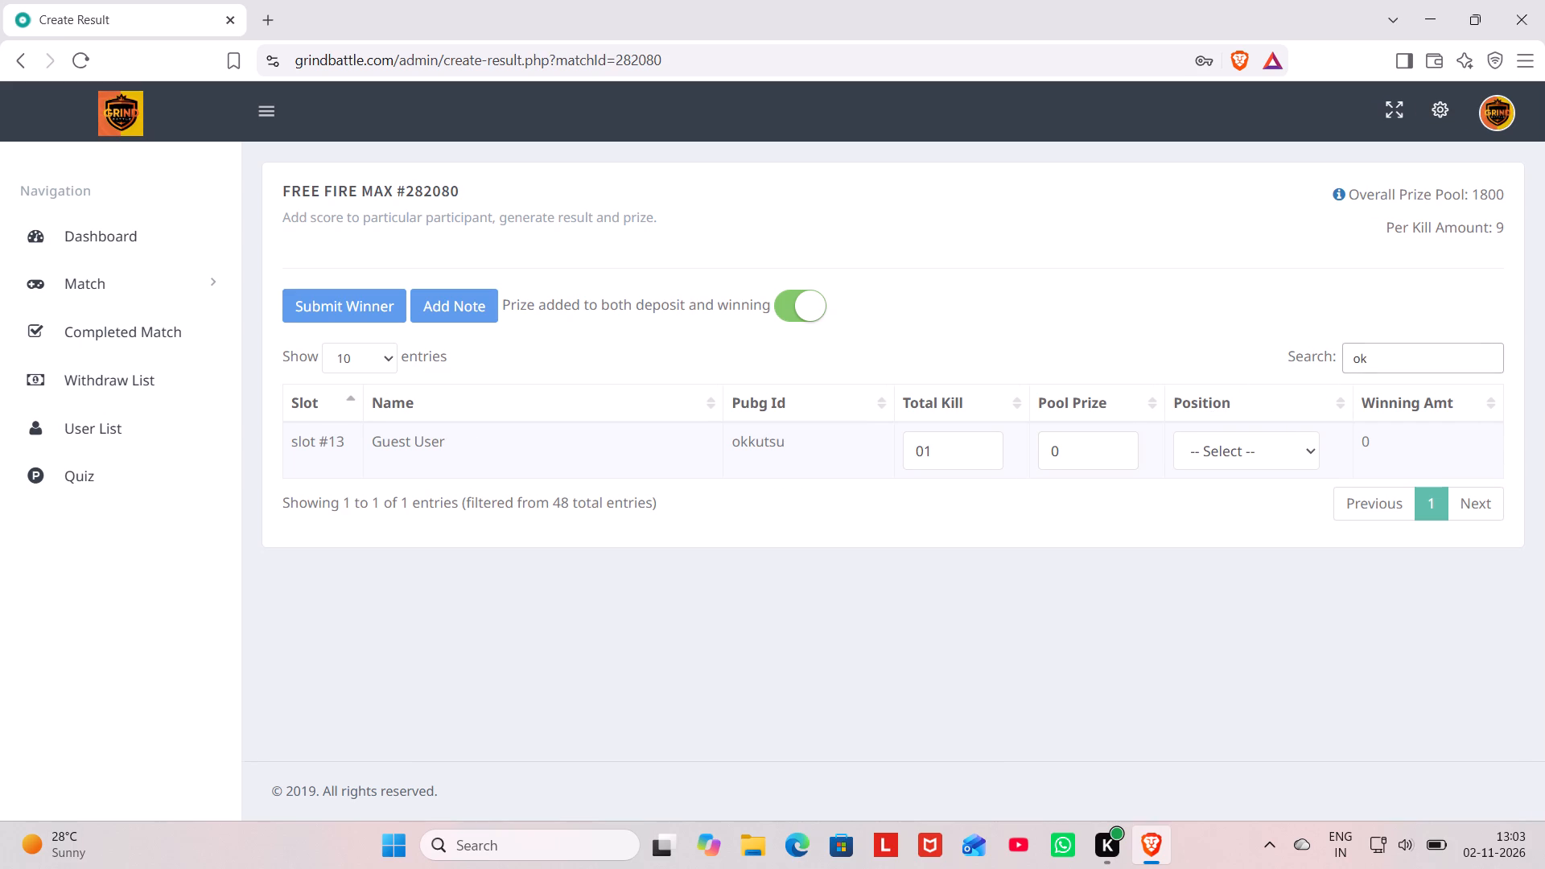
key("BackSpace")
key("BackSpace")
key("BackSpace")
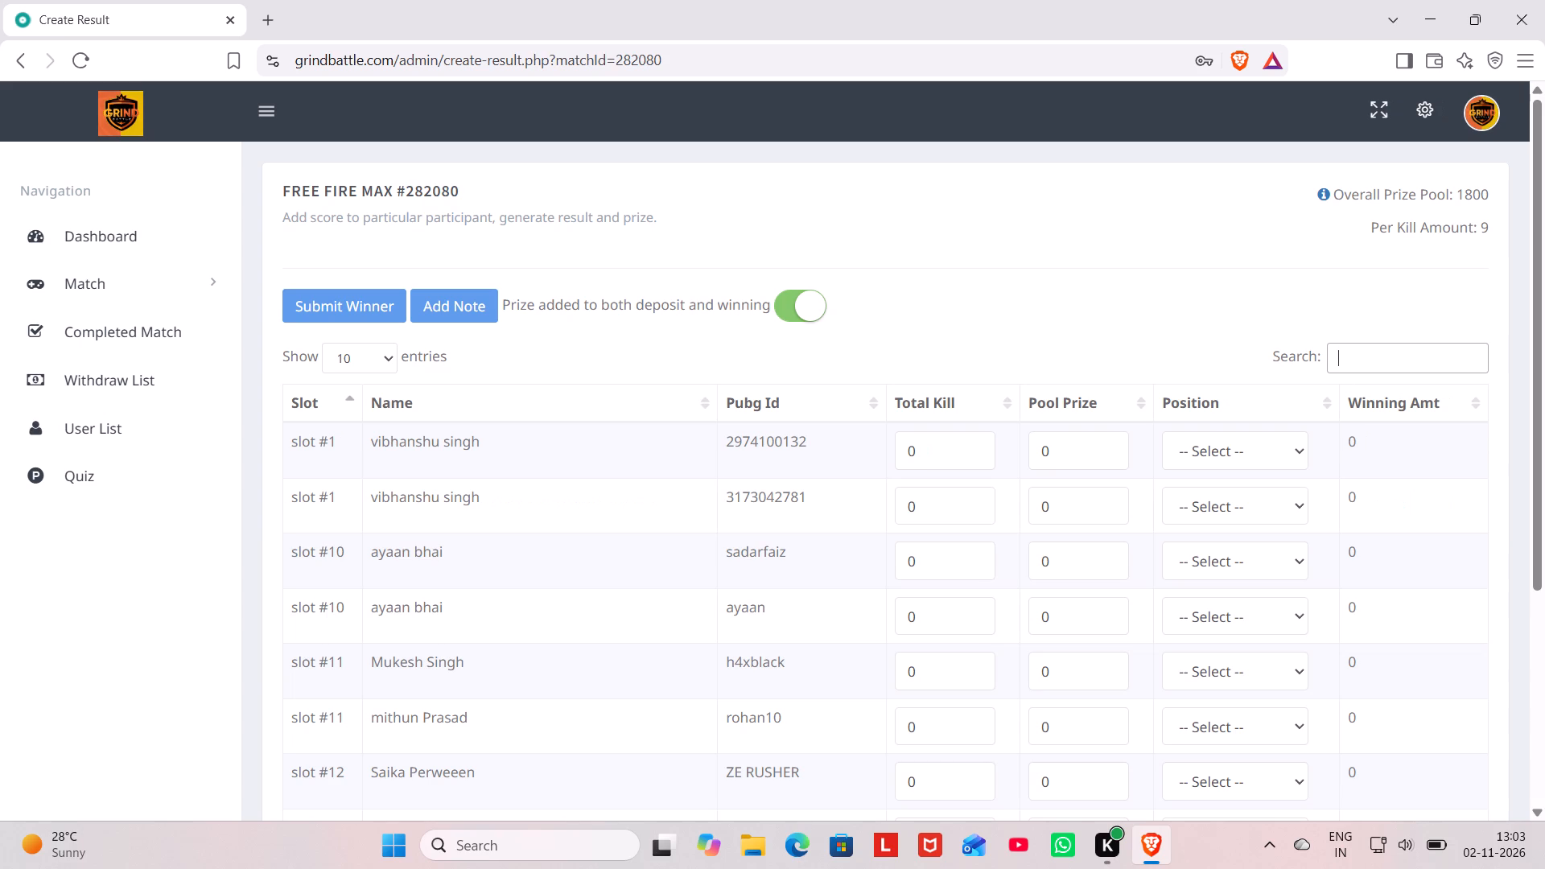
key("d")
key("BackSpace")
type("as")
key("BackSpace")
key("BackSpace")
key("BackSpace")
key("BackSpace")
type("ar")
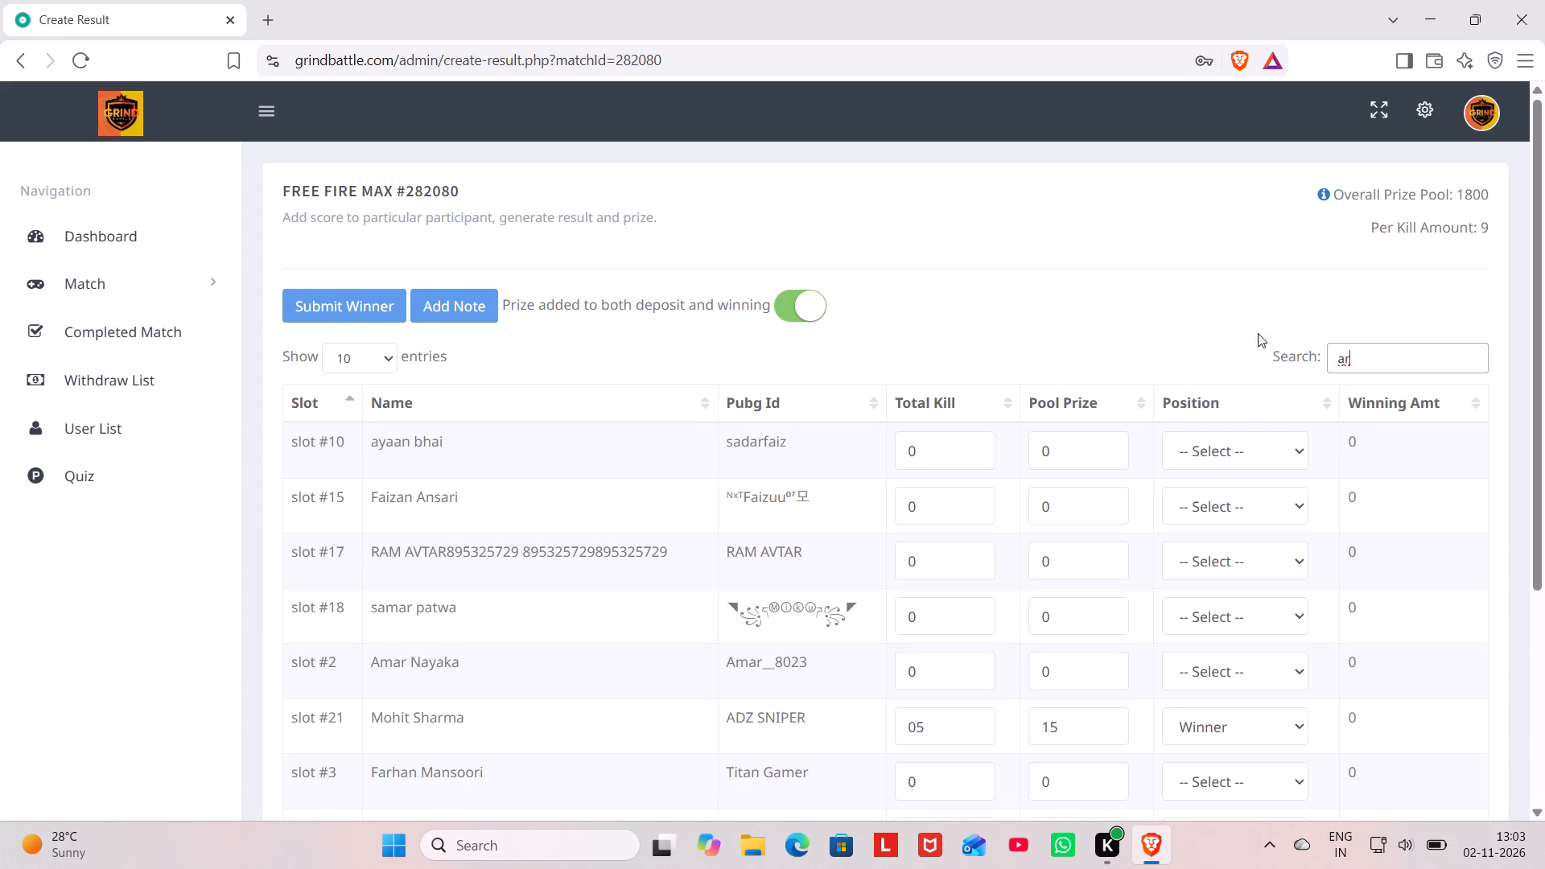
left_click(958, 459)
key("1")
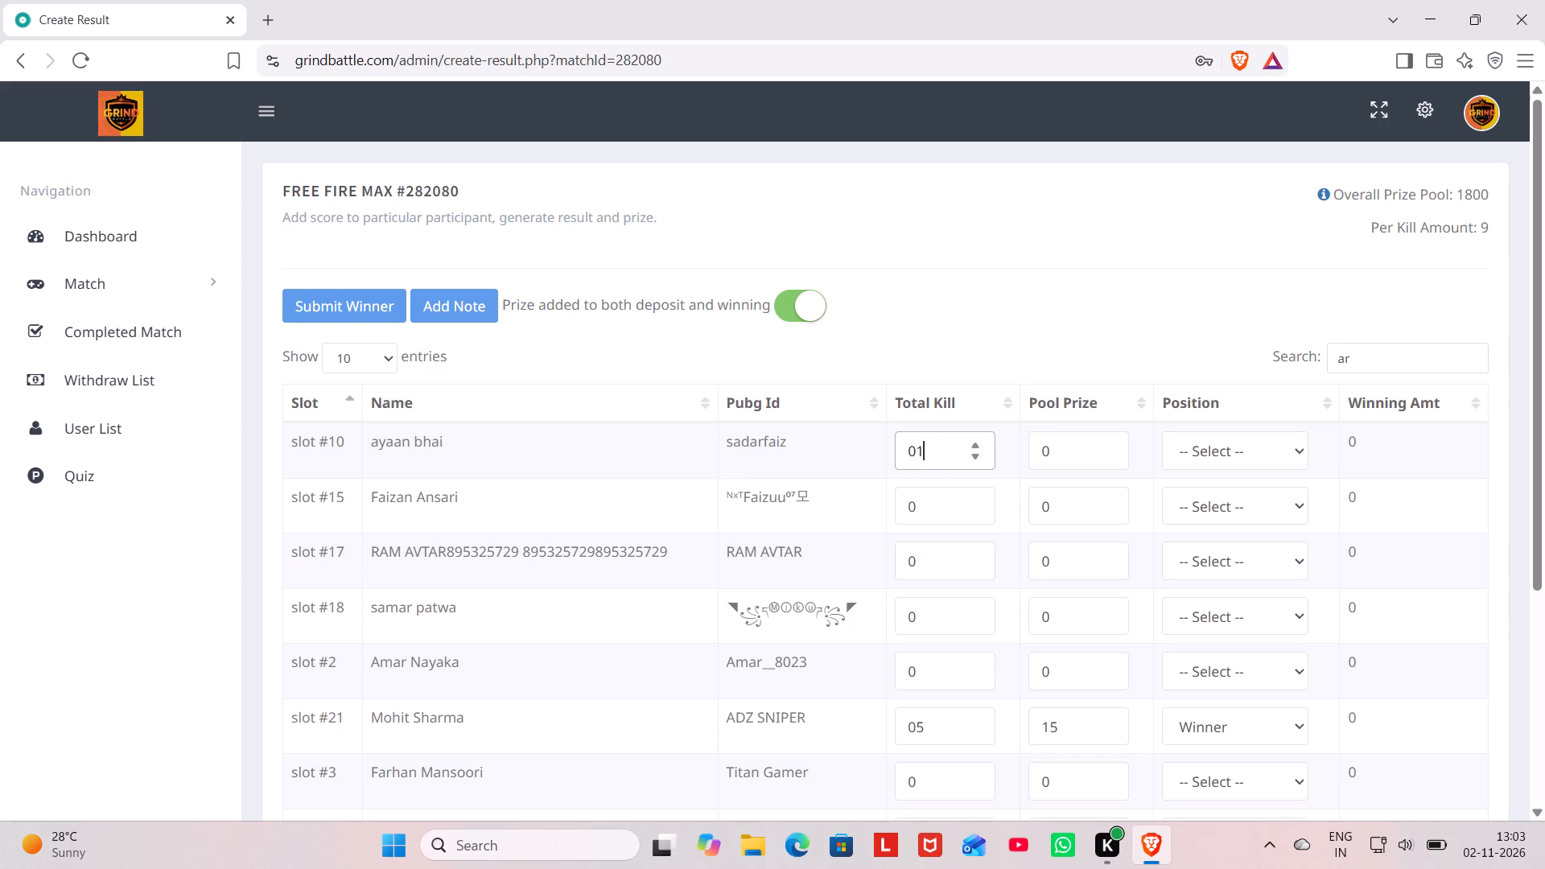
key("Tab")
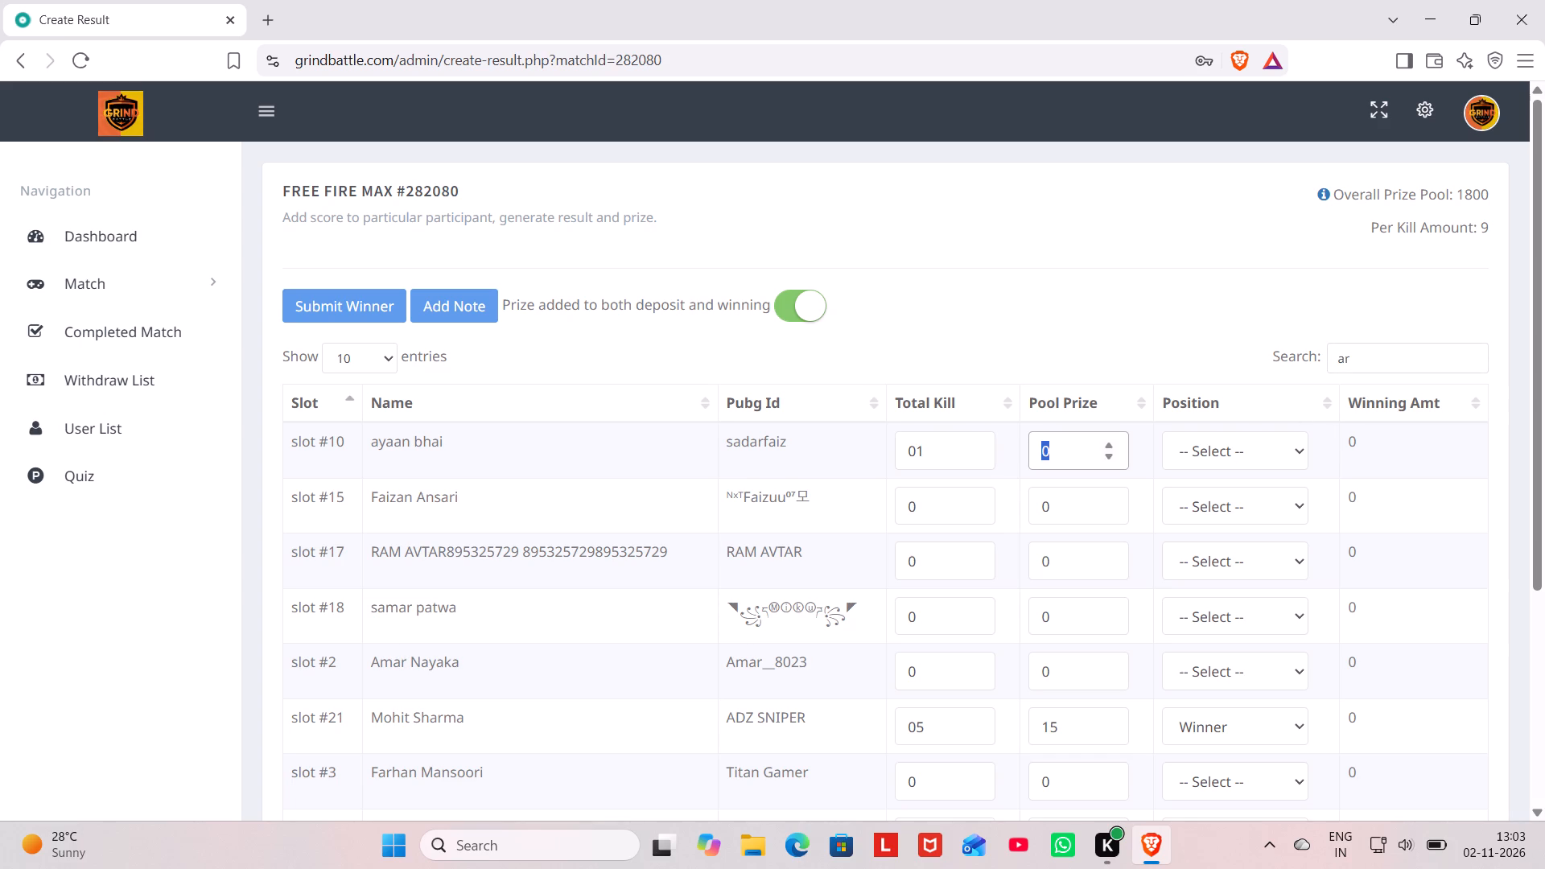
left_click(1361, 365)
key("BackSpace")
key("BackSpace")
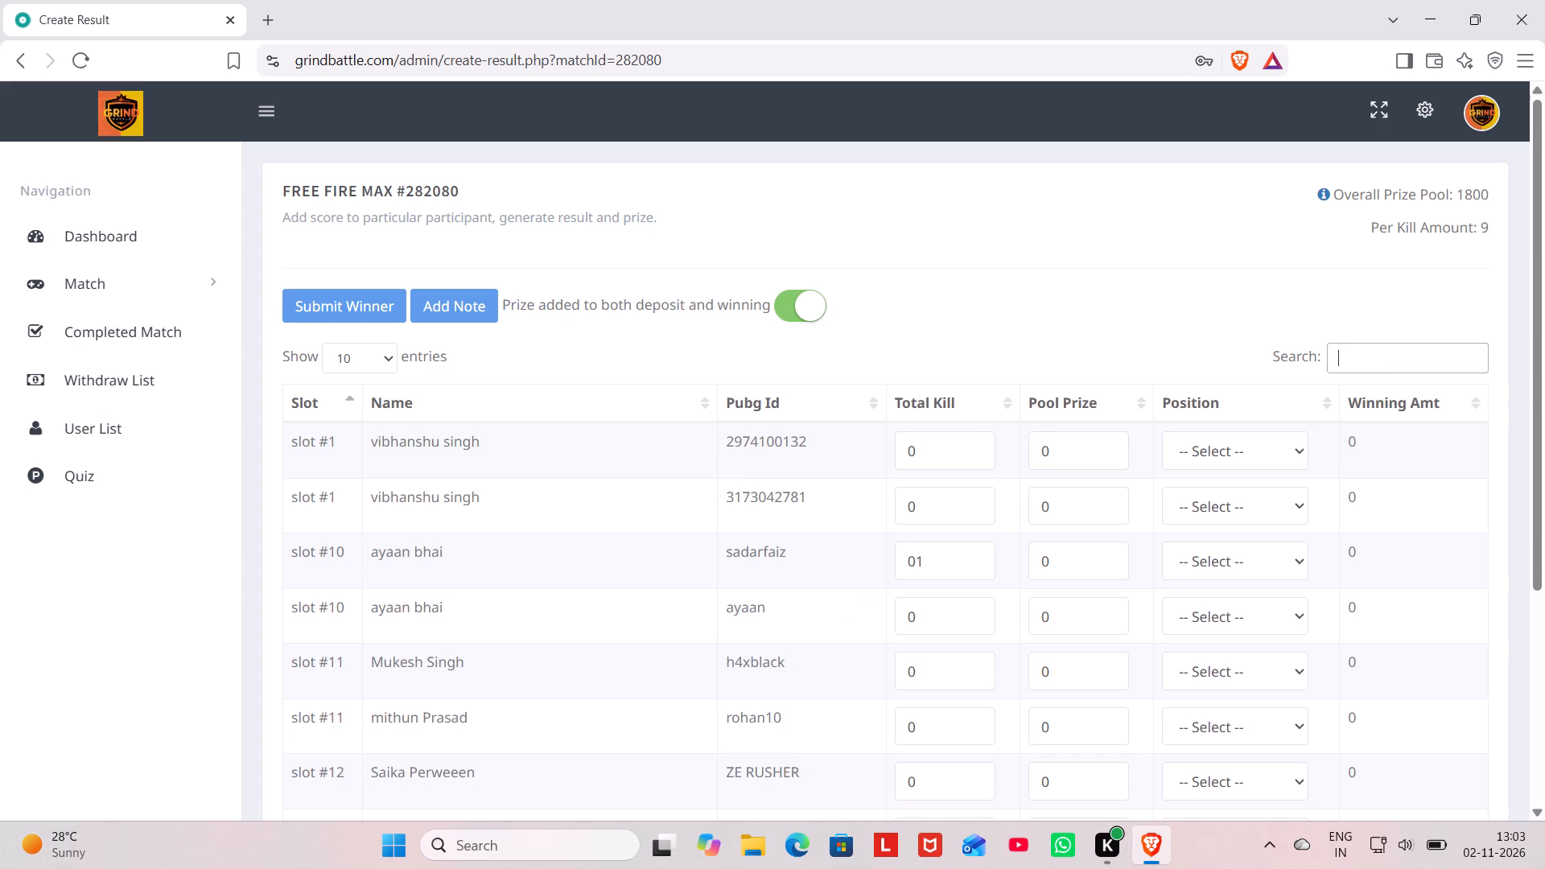
type("roh")
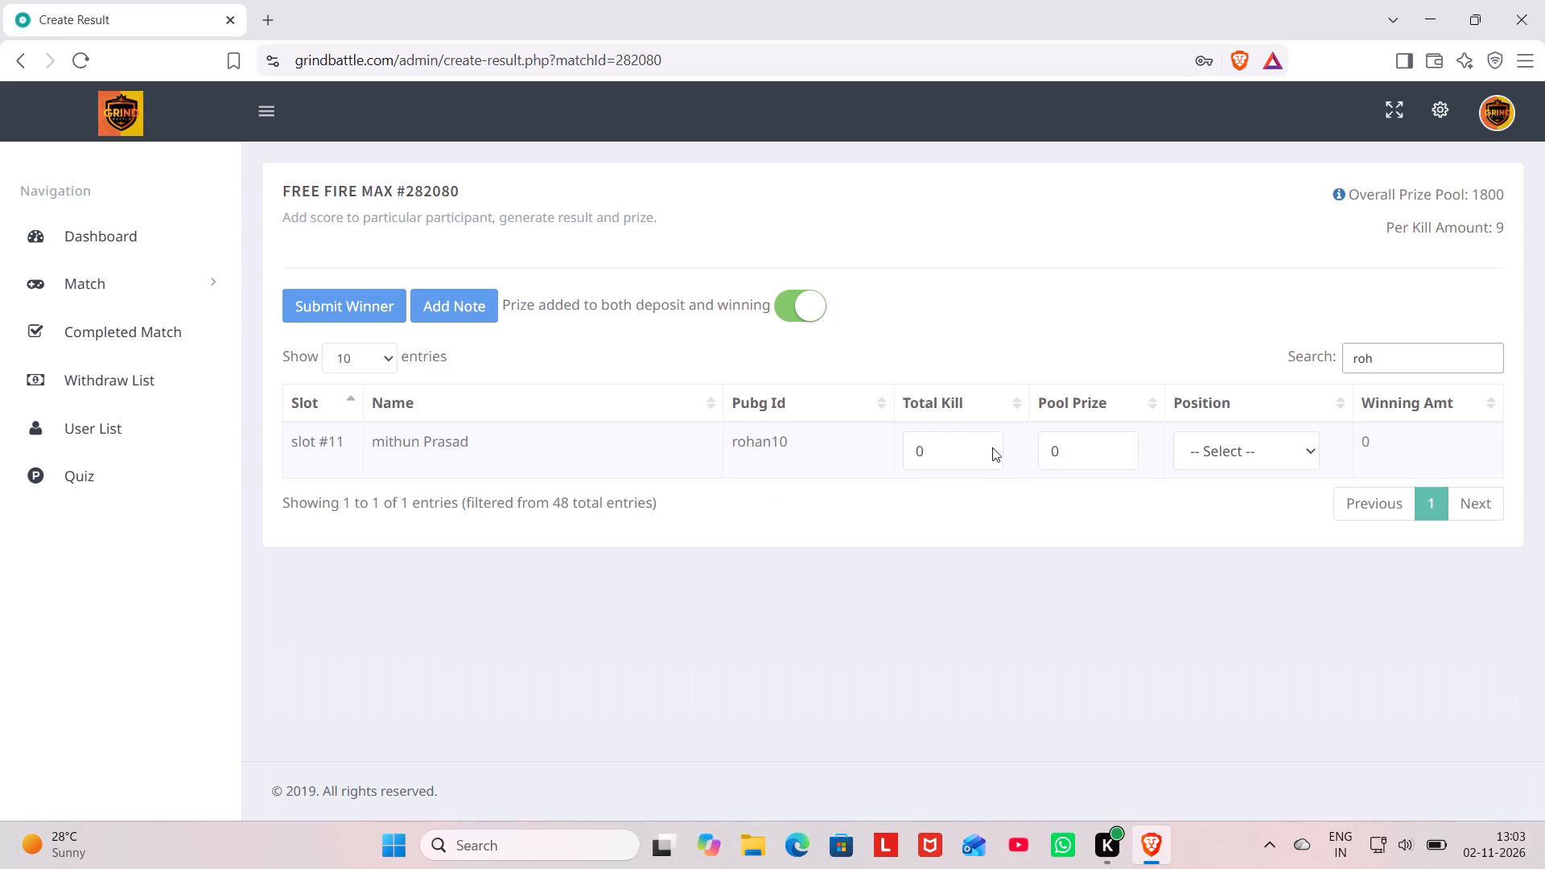
left_click_drag(920, 471, 933, 445)
left_click(933, 445)
key("4")
key("Tab")
Clear the participant search and set the table to show 50 entries per page.
left_click(1384, 366)
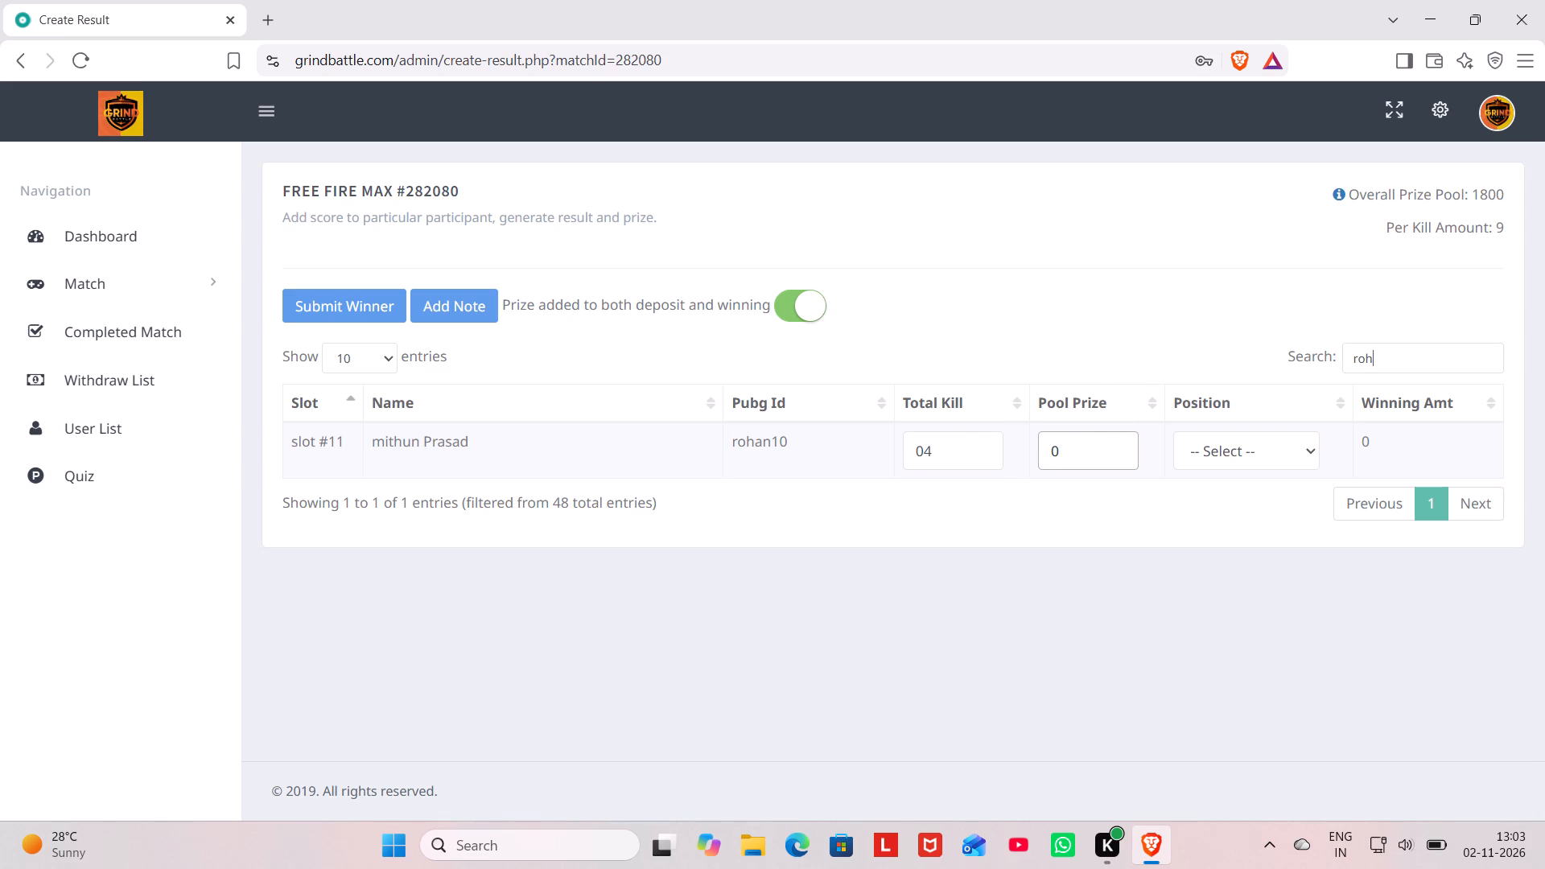
key("BackSpace")
key("BackSpace")
key("BackSpace")
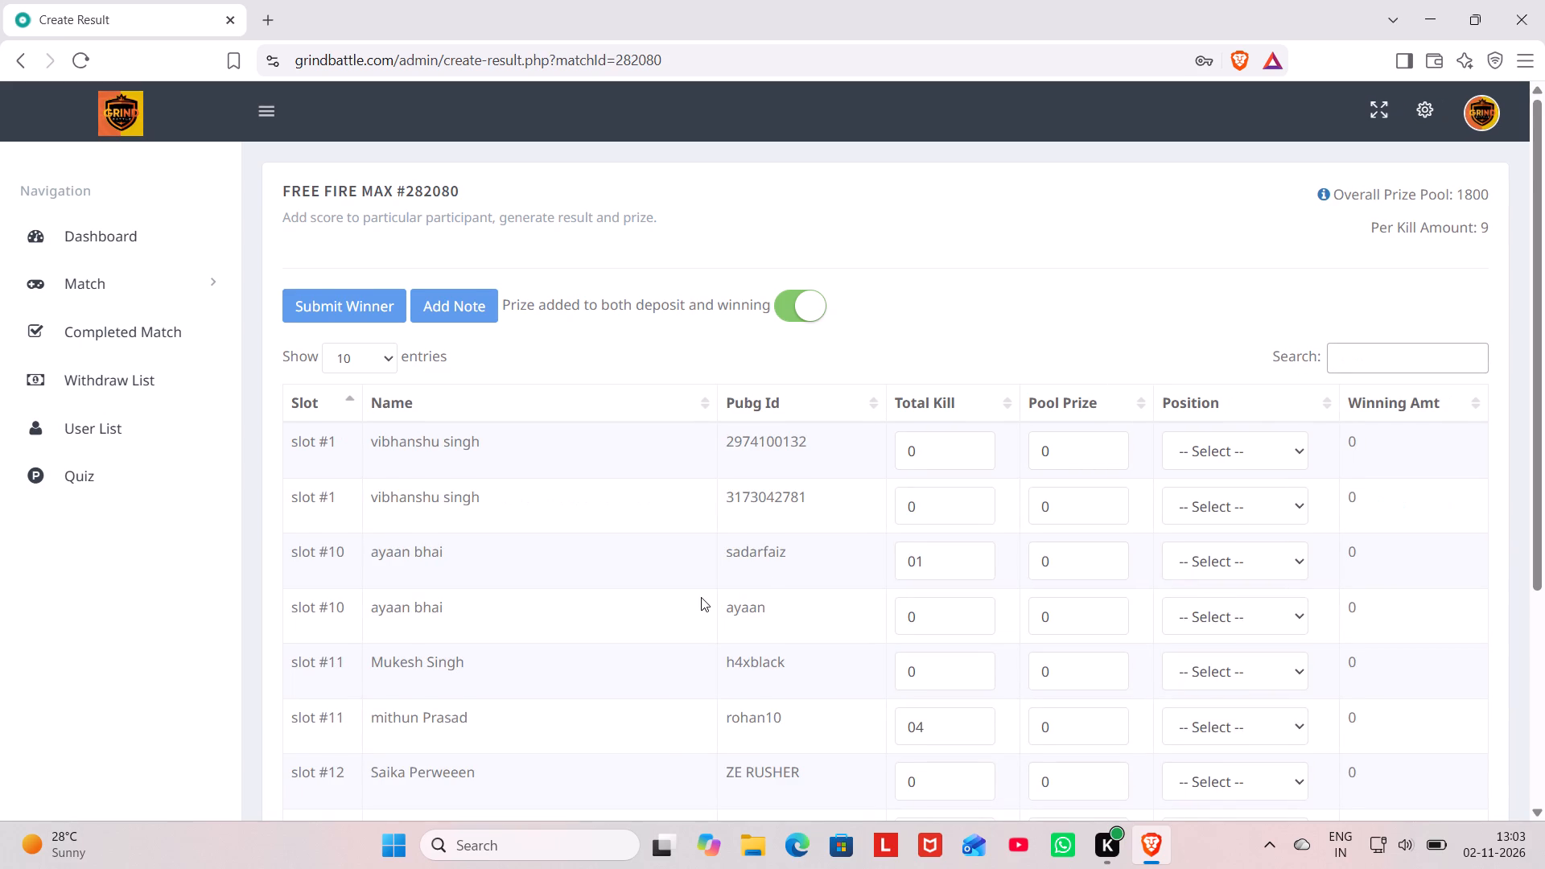
scroll(701, 597, "down", 4)
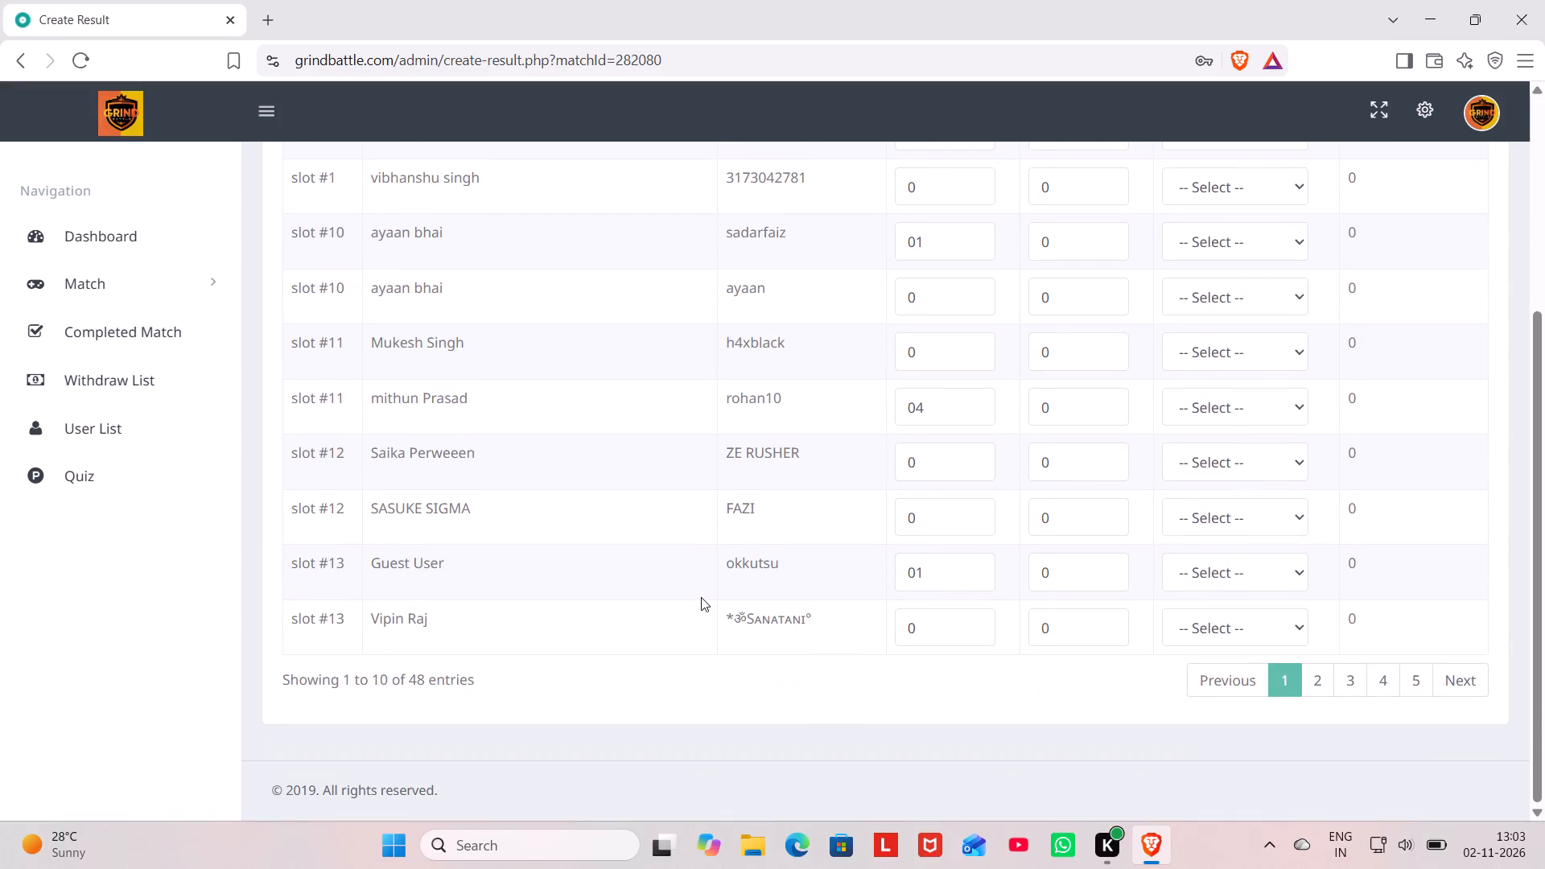
scroll(701, 597, "up", 5)
left_click_drag(381, 365, 397, 437)
left_click(382, 429)
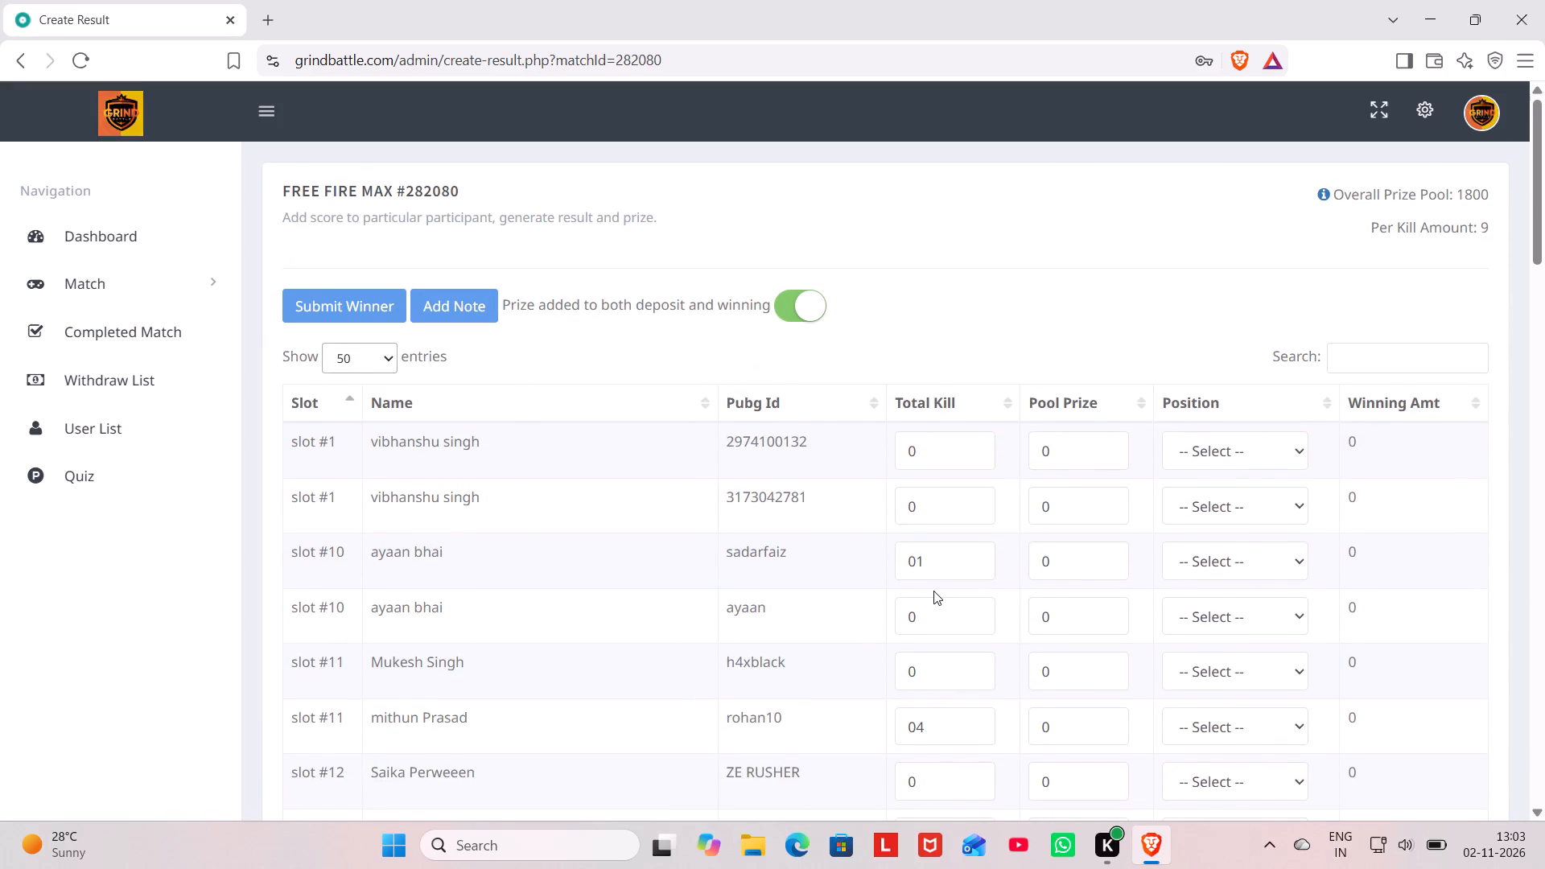
Enter 1 total kill for the slot #14 participant whose game ID contains DOMINATOR.
scroll(933, 591, "down", 5)
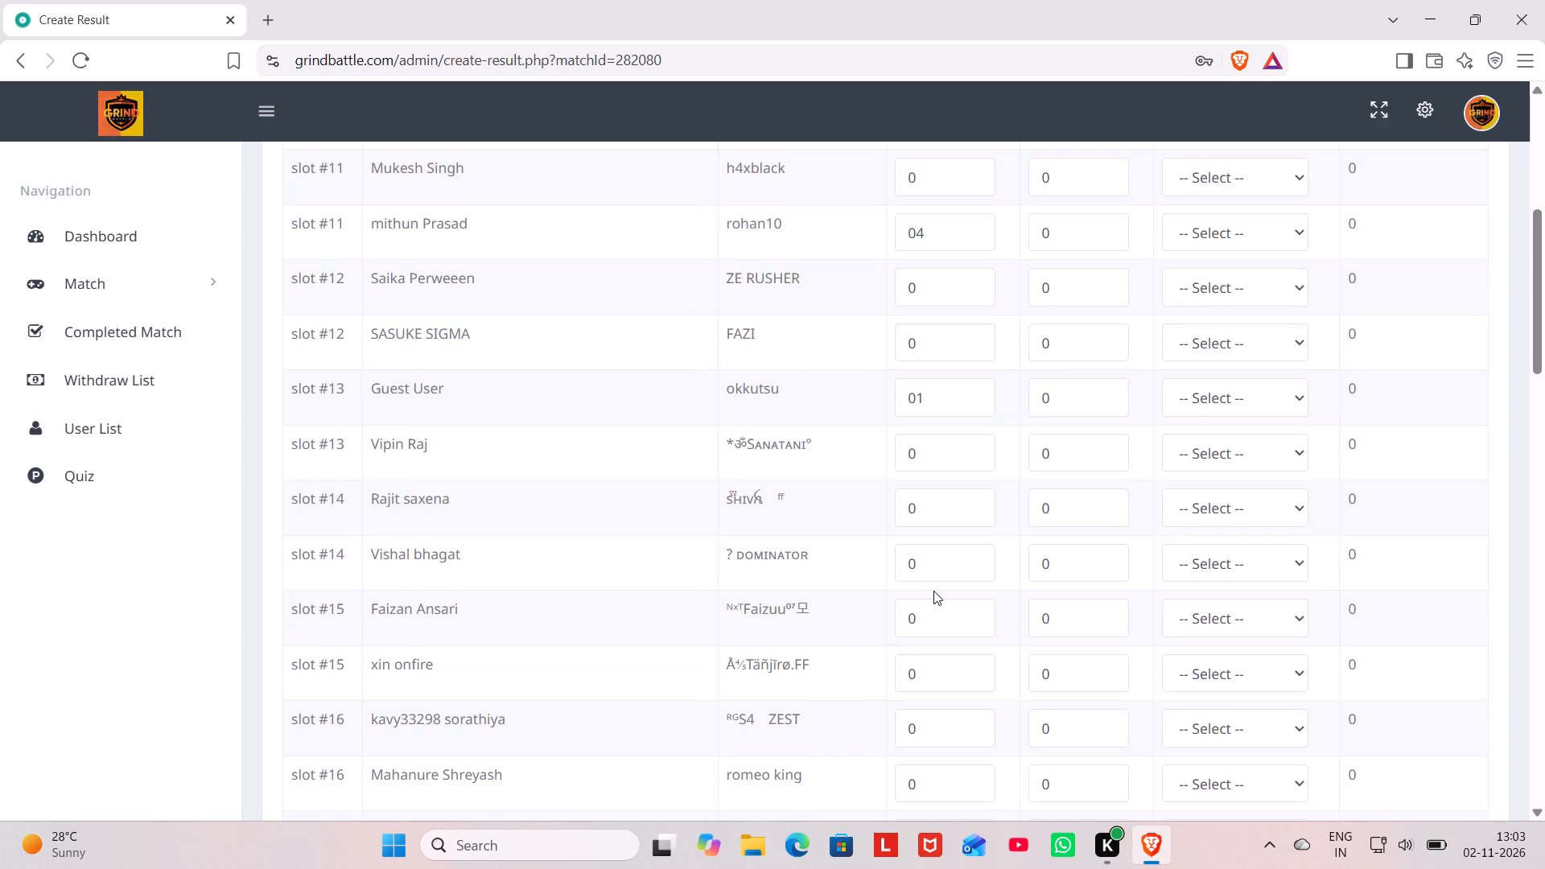
scroll(933, 591, "down", 1)
left_click(947, 534)
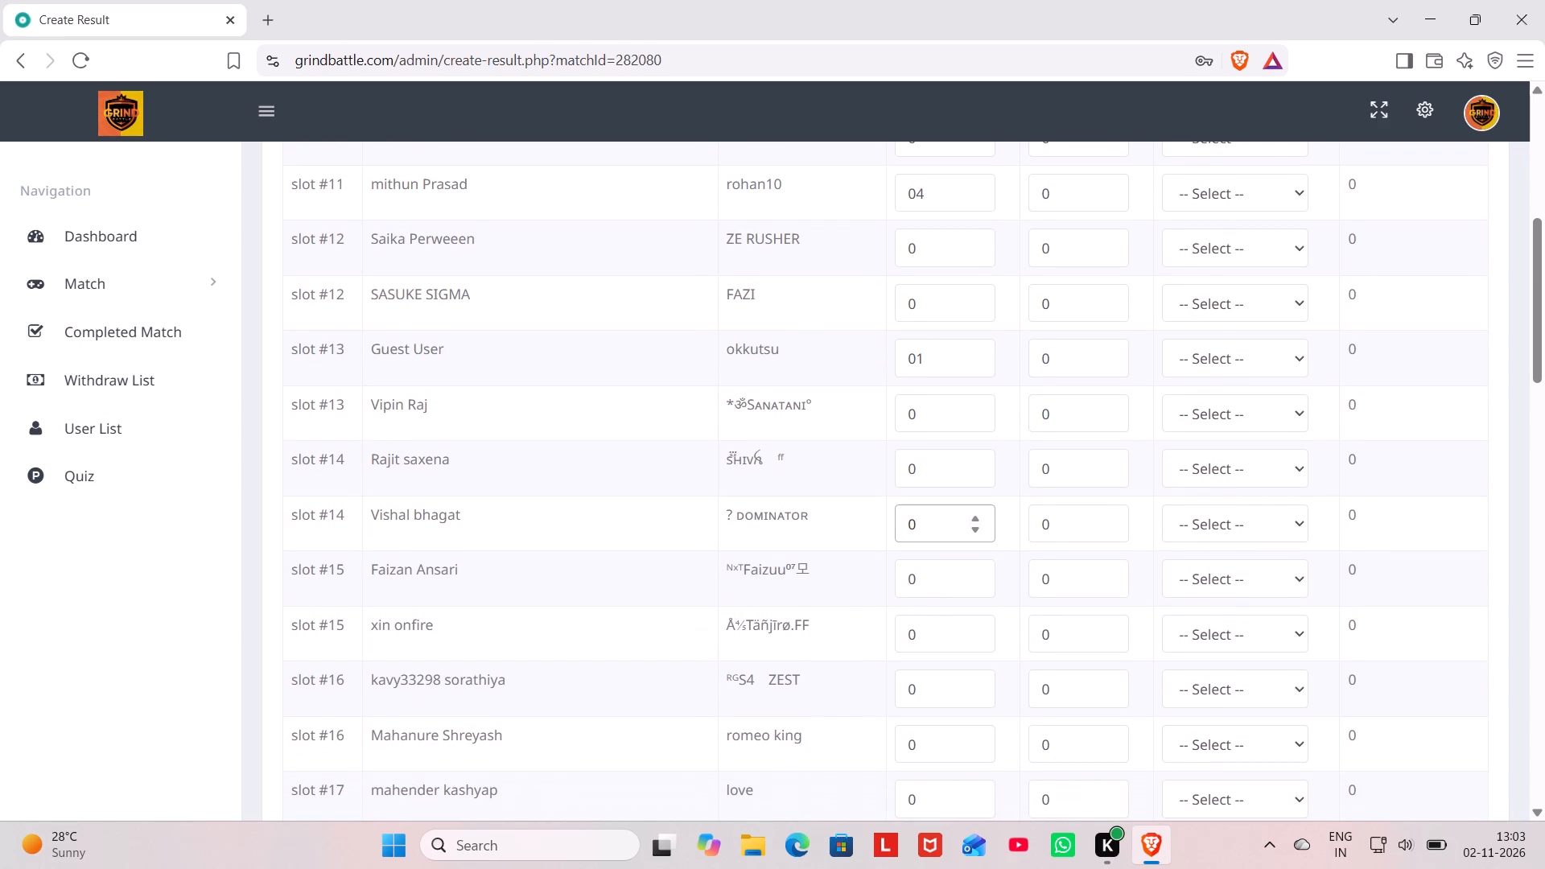
key("1")
key("Tab")
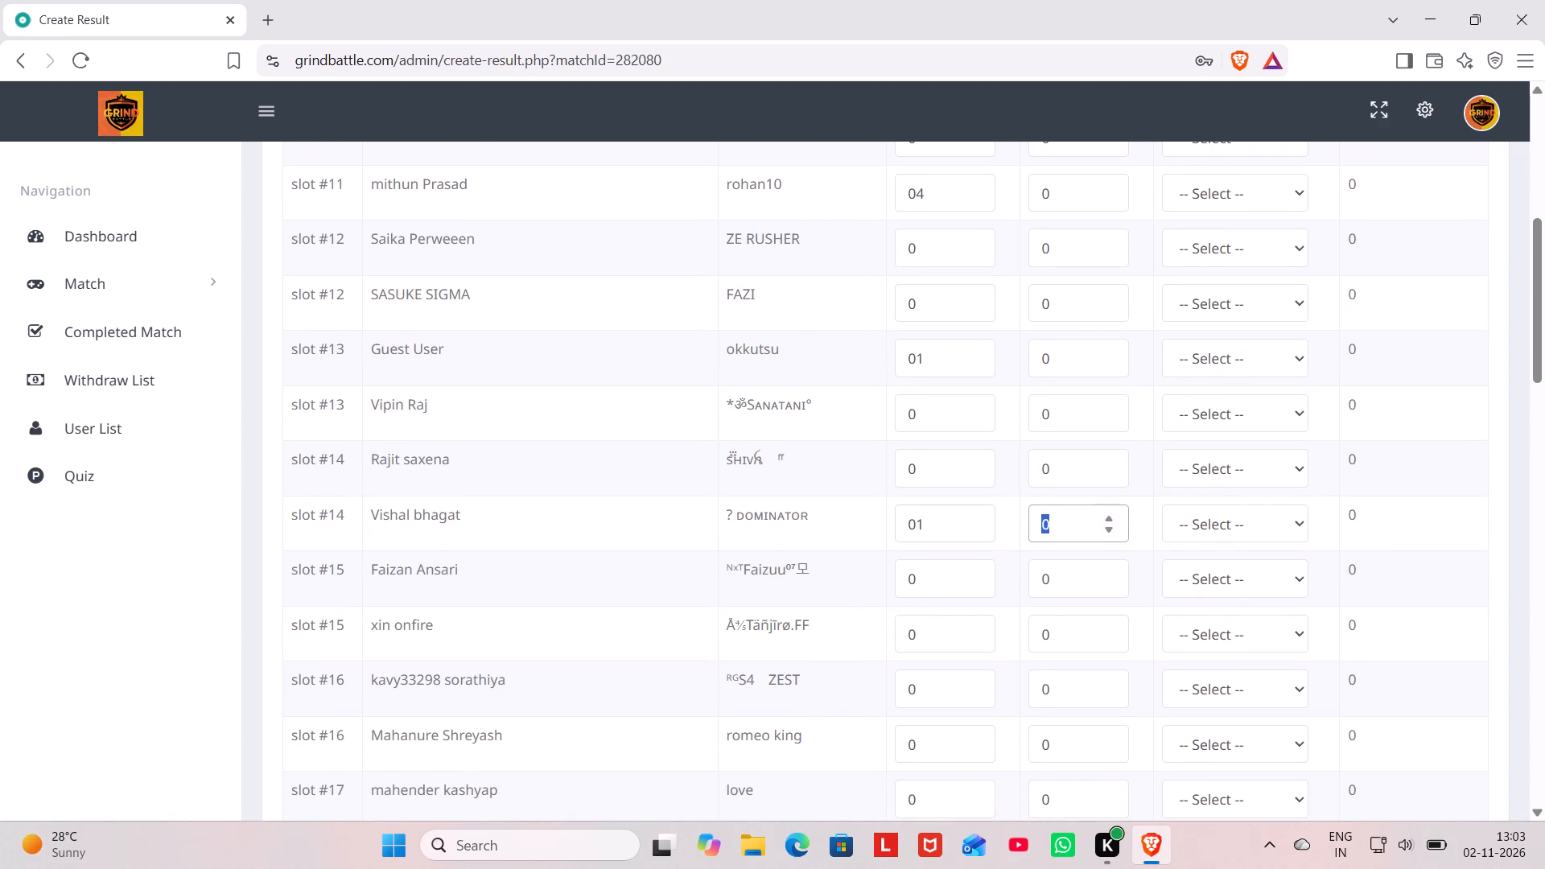
Enter 1 total kill for the slot #5 participant whose game ID is written in Hindi script.
scroll(929, 712, "down", 6)
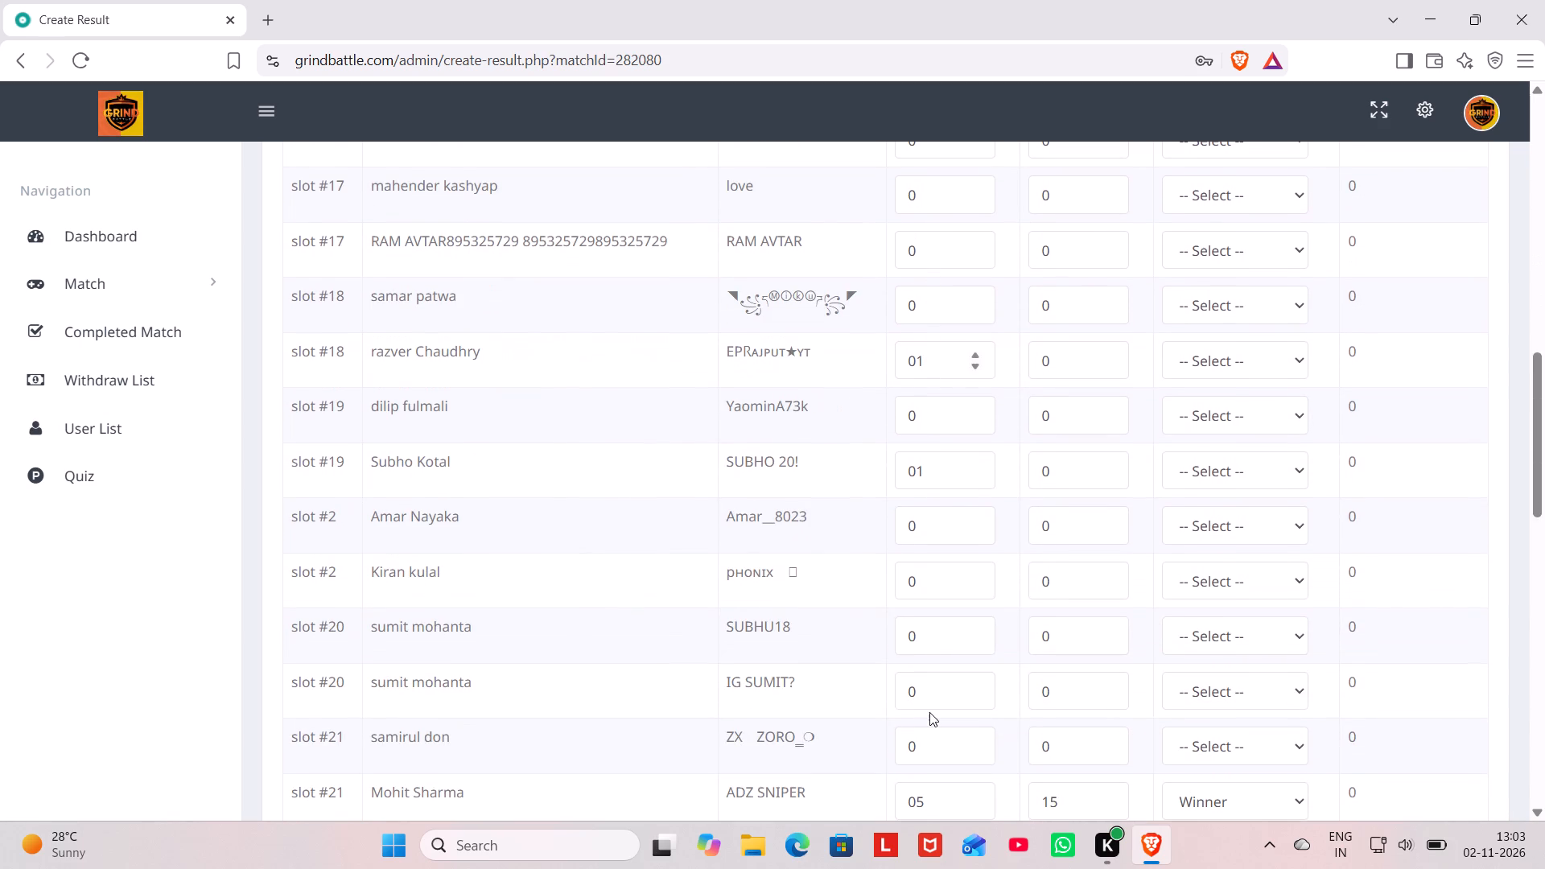
scroll(891, 717, "down", 5)
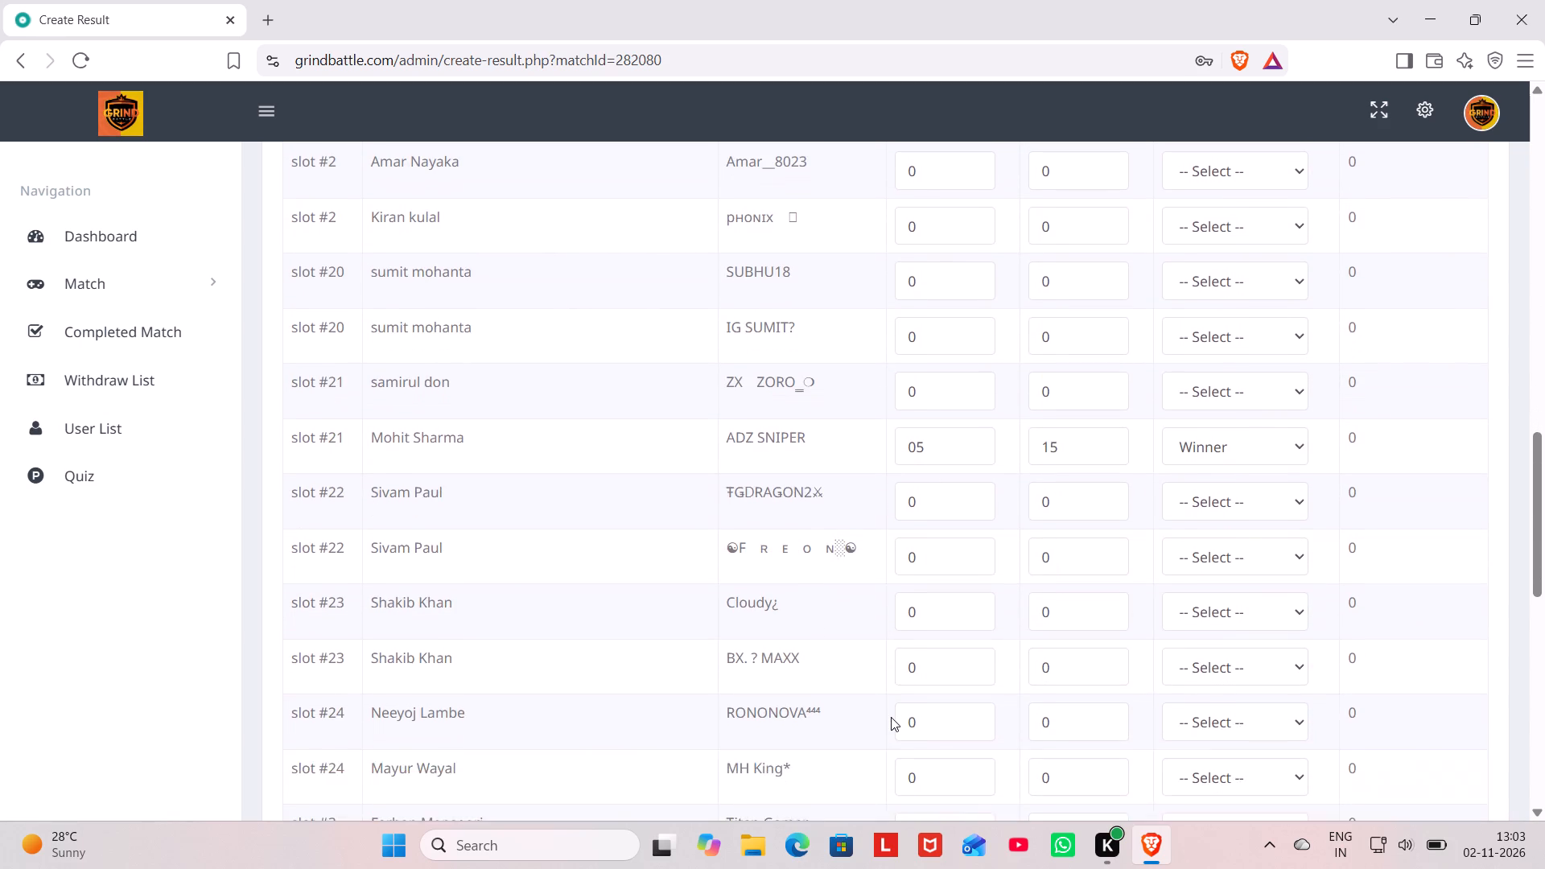
scroll(891, 717, "down", 4)
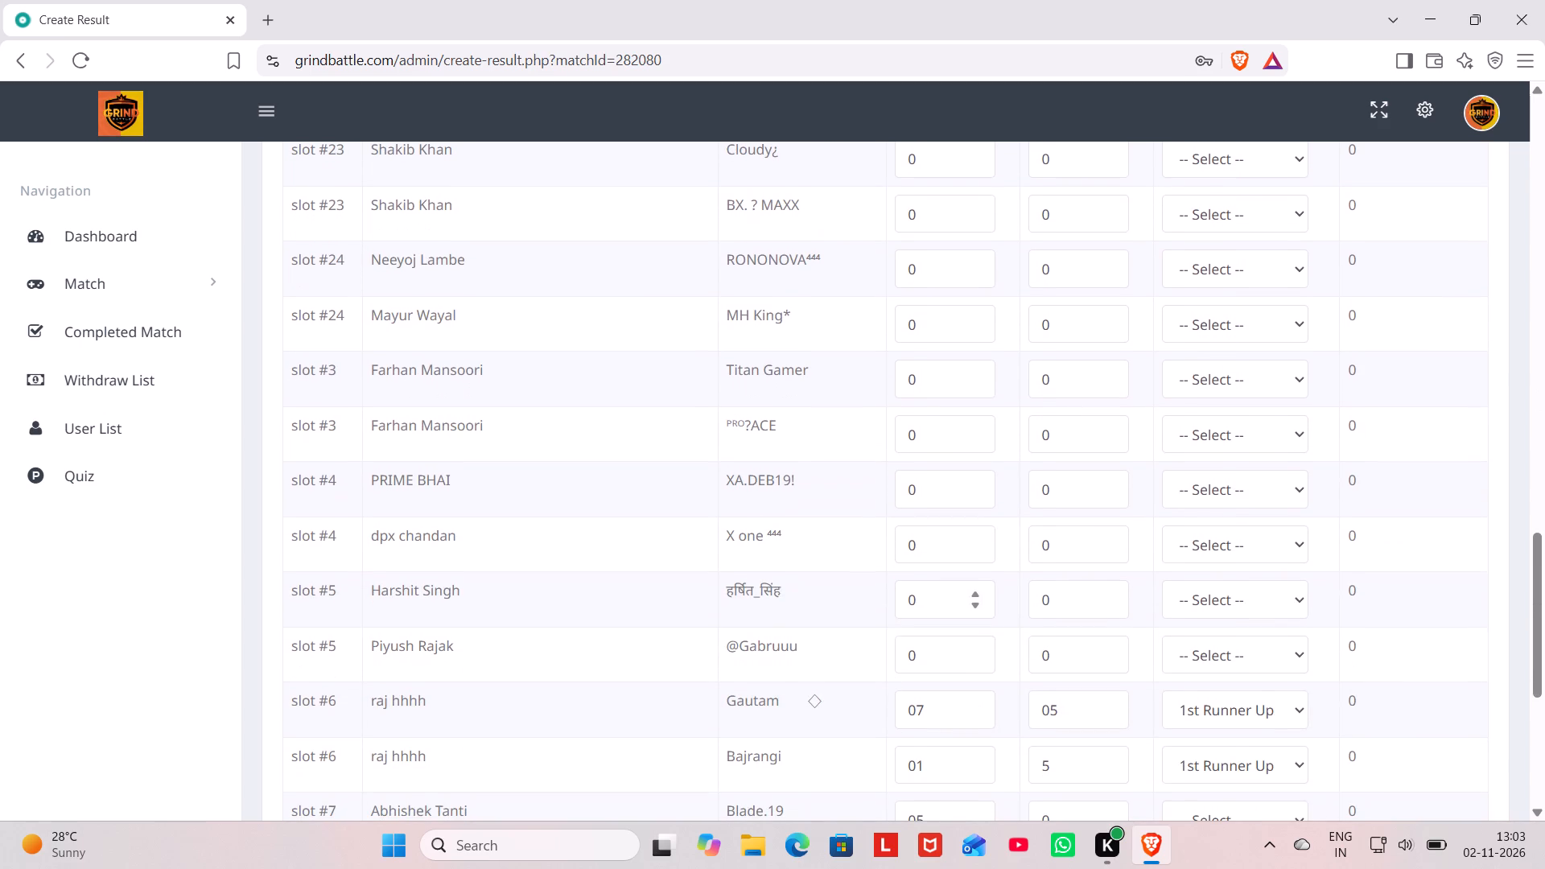
left_click(949, 591)
key("1")
key("Tab")
scroll(949, 591, "up", 3)
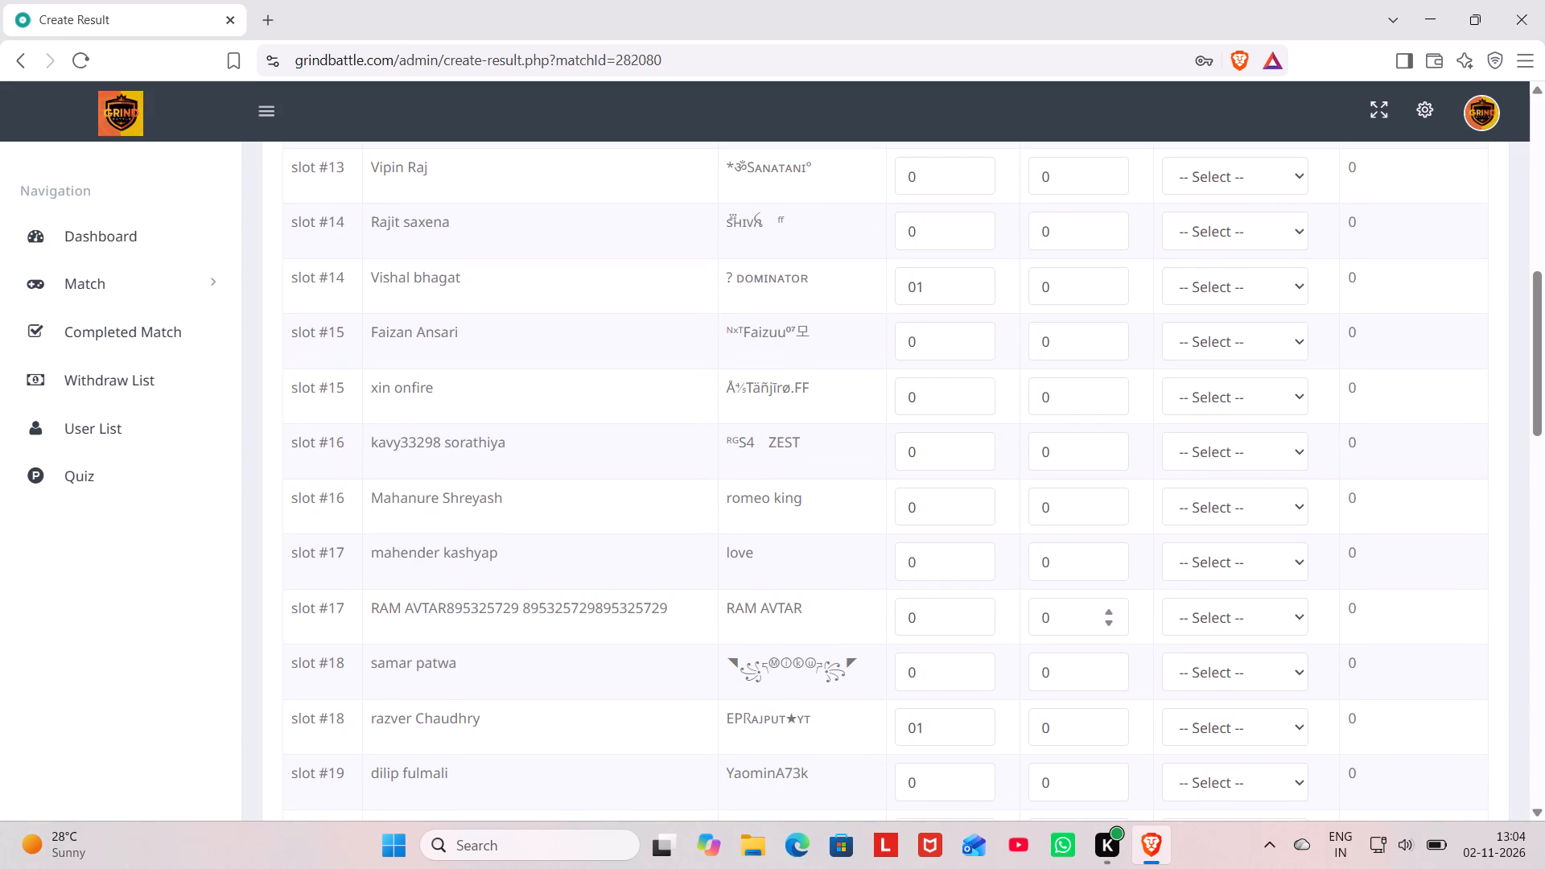
scroll(1062, 609, "down", 4)
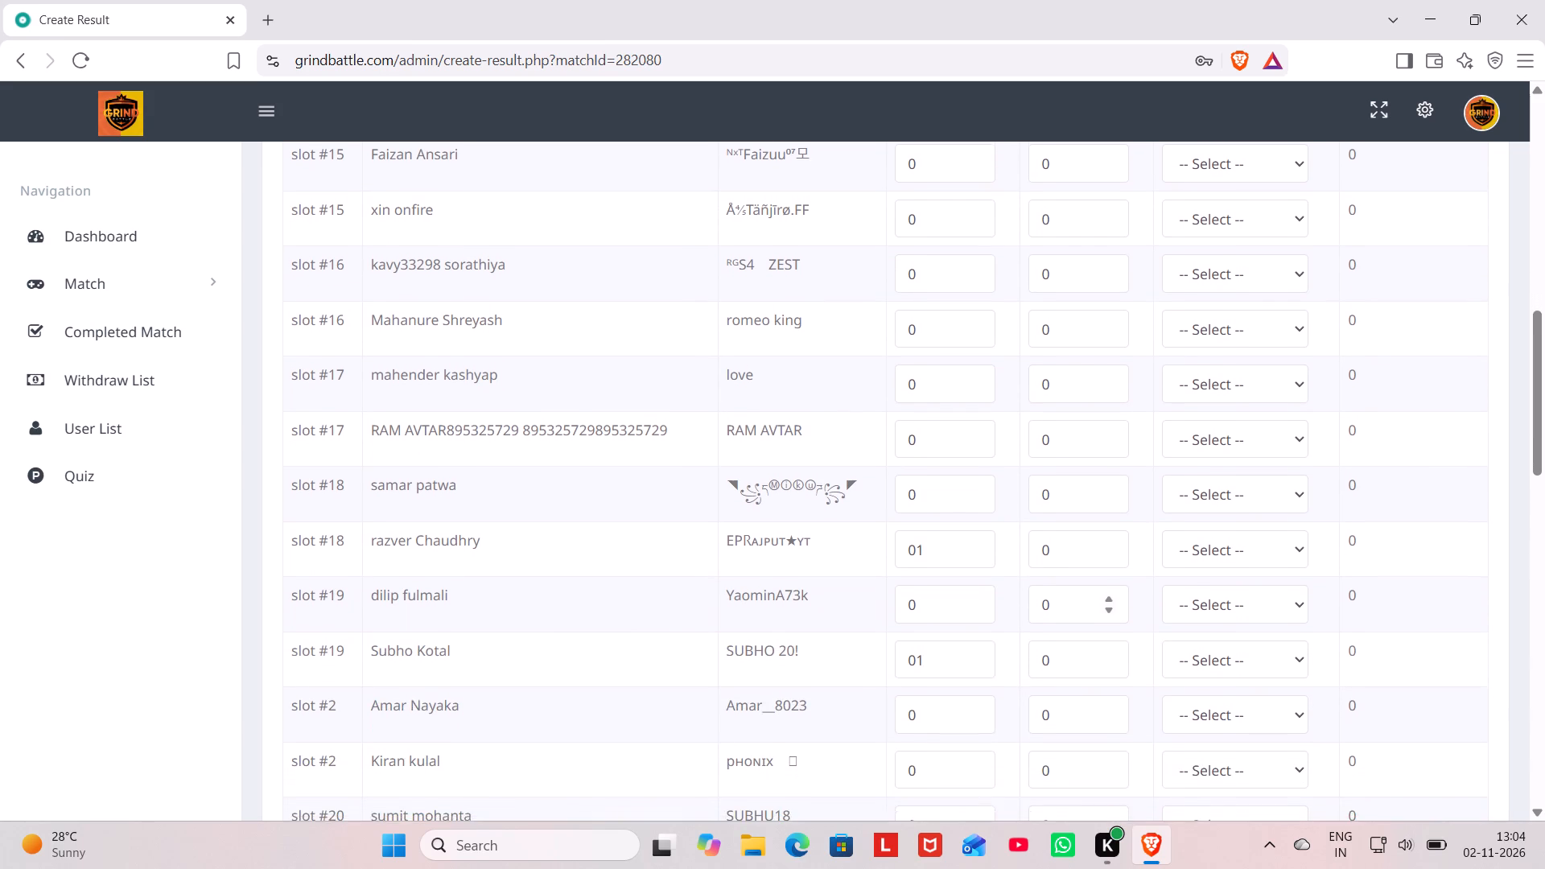
scroll(1062, 609, "down", 2)
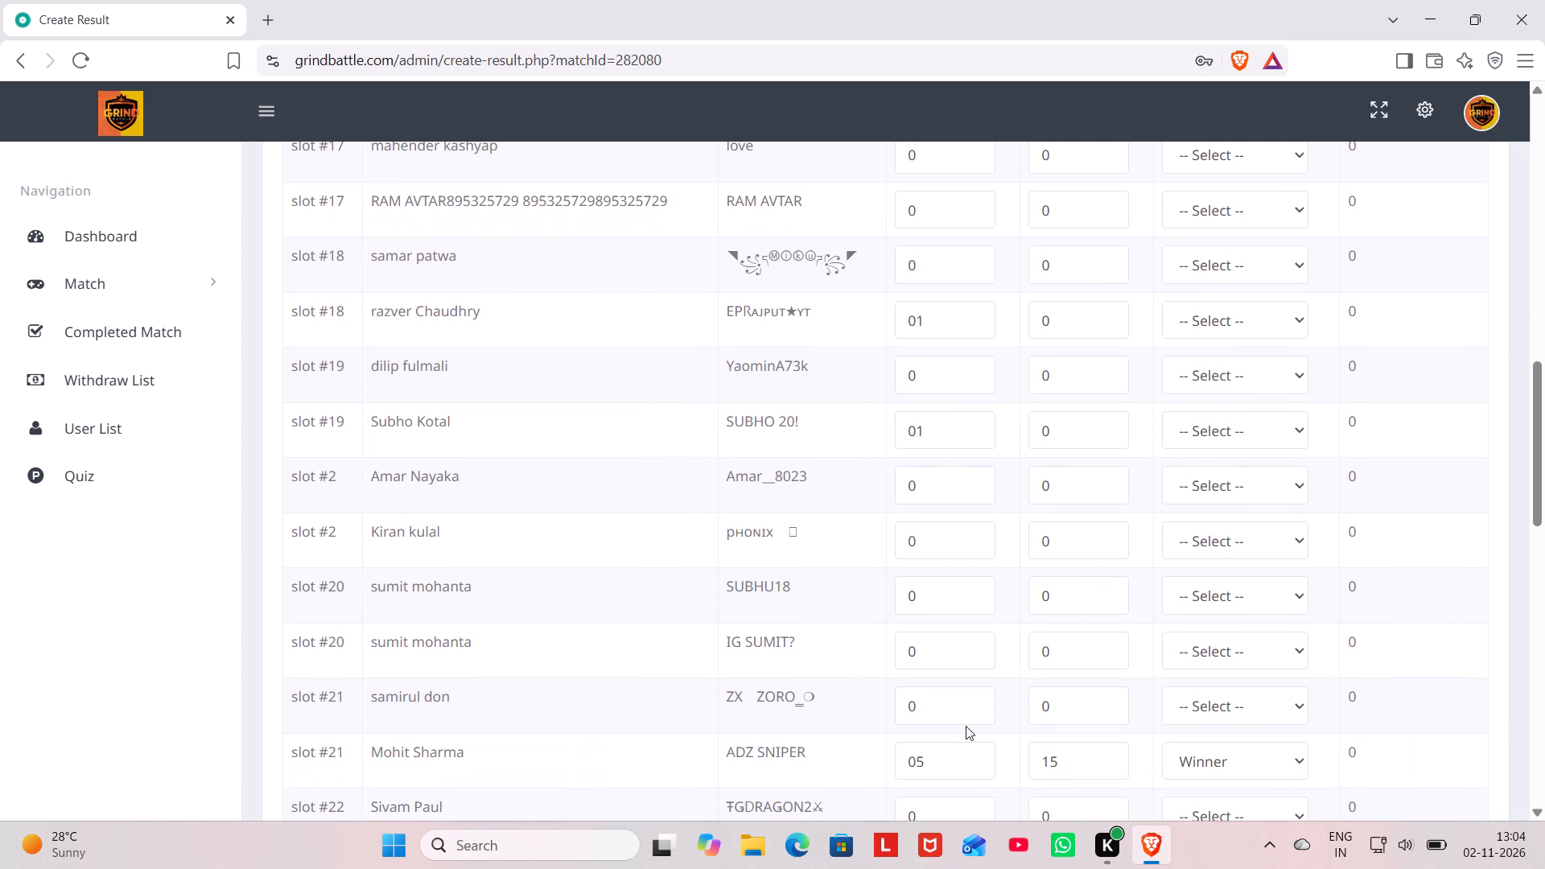
left_click(944, 703)
key("1")
key("Tab")
Enter 1 total kill for participant Cloudy¿ in slot #23.
scroll(944, 703, "down", 3)
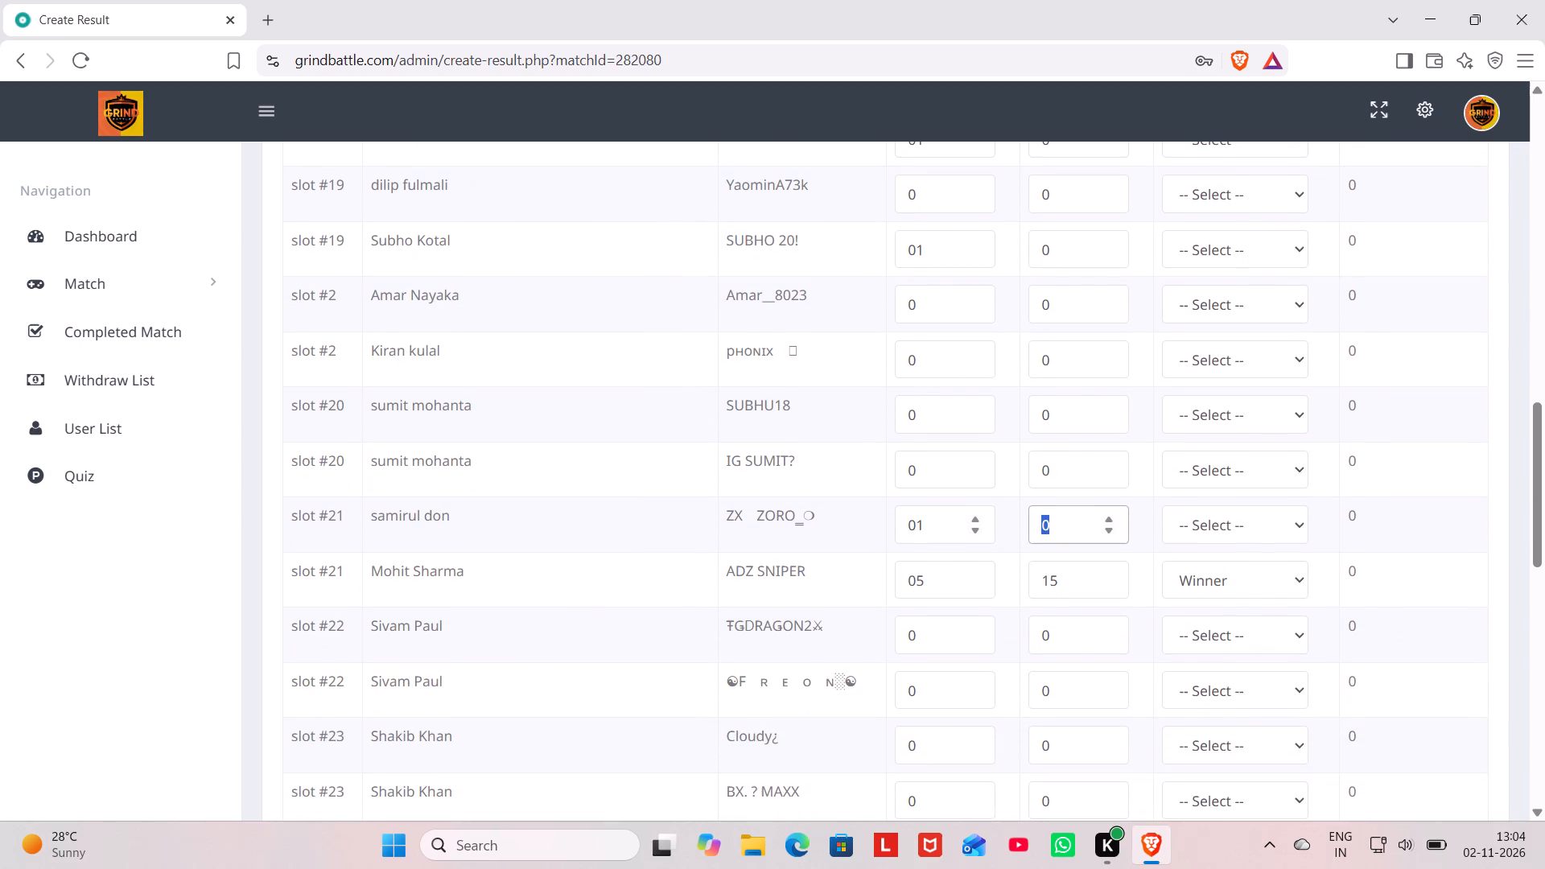
left_click(931, 743)
key("1")
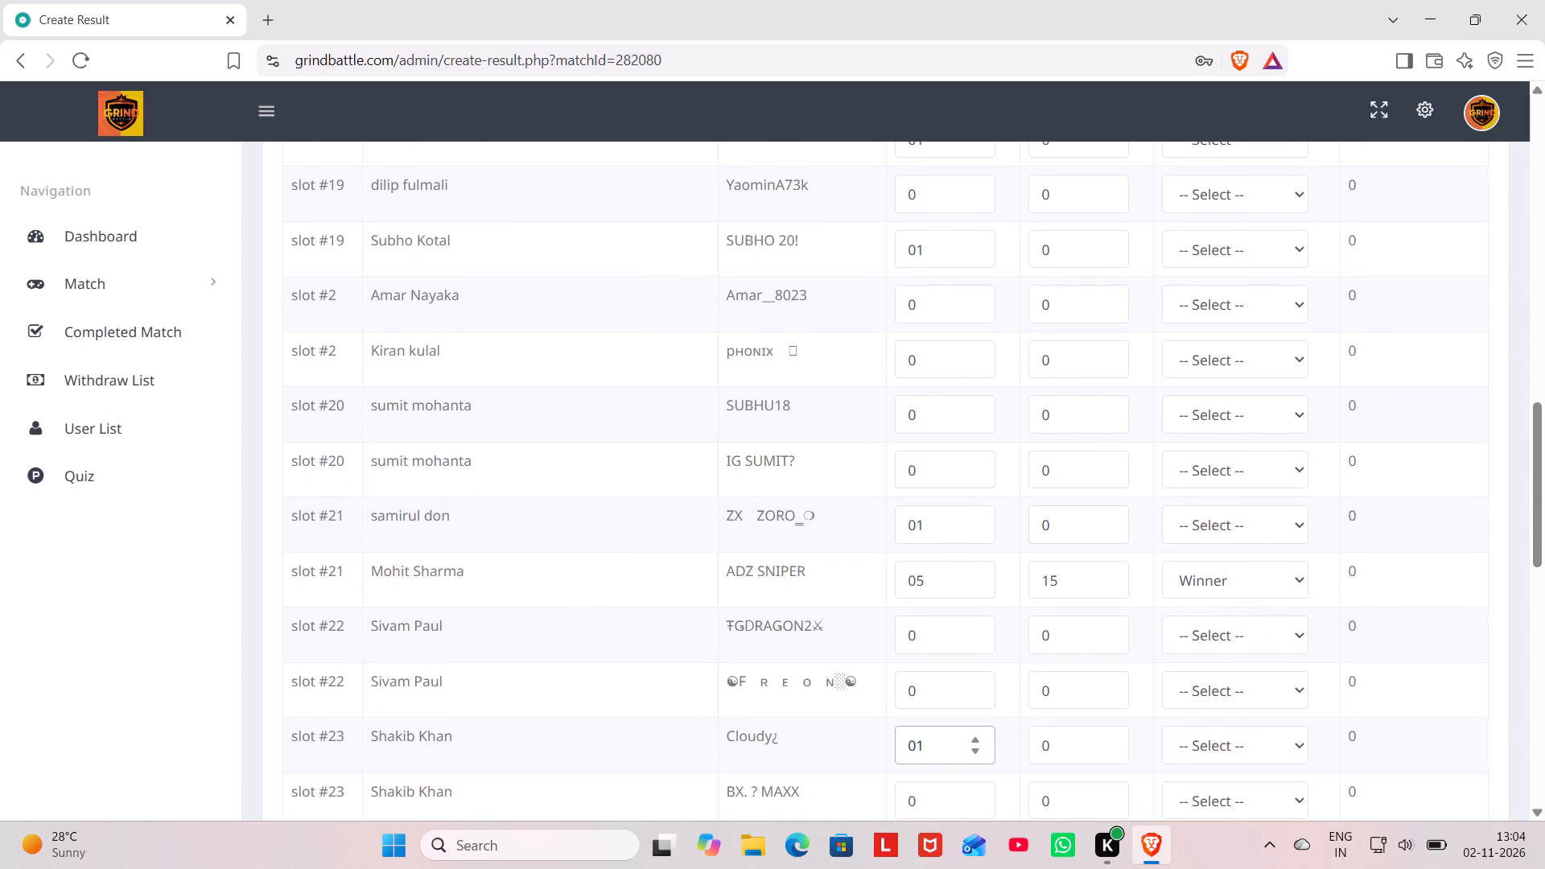
key("Tab")
scroll(931, 743, "down", 1)
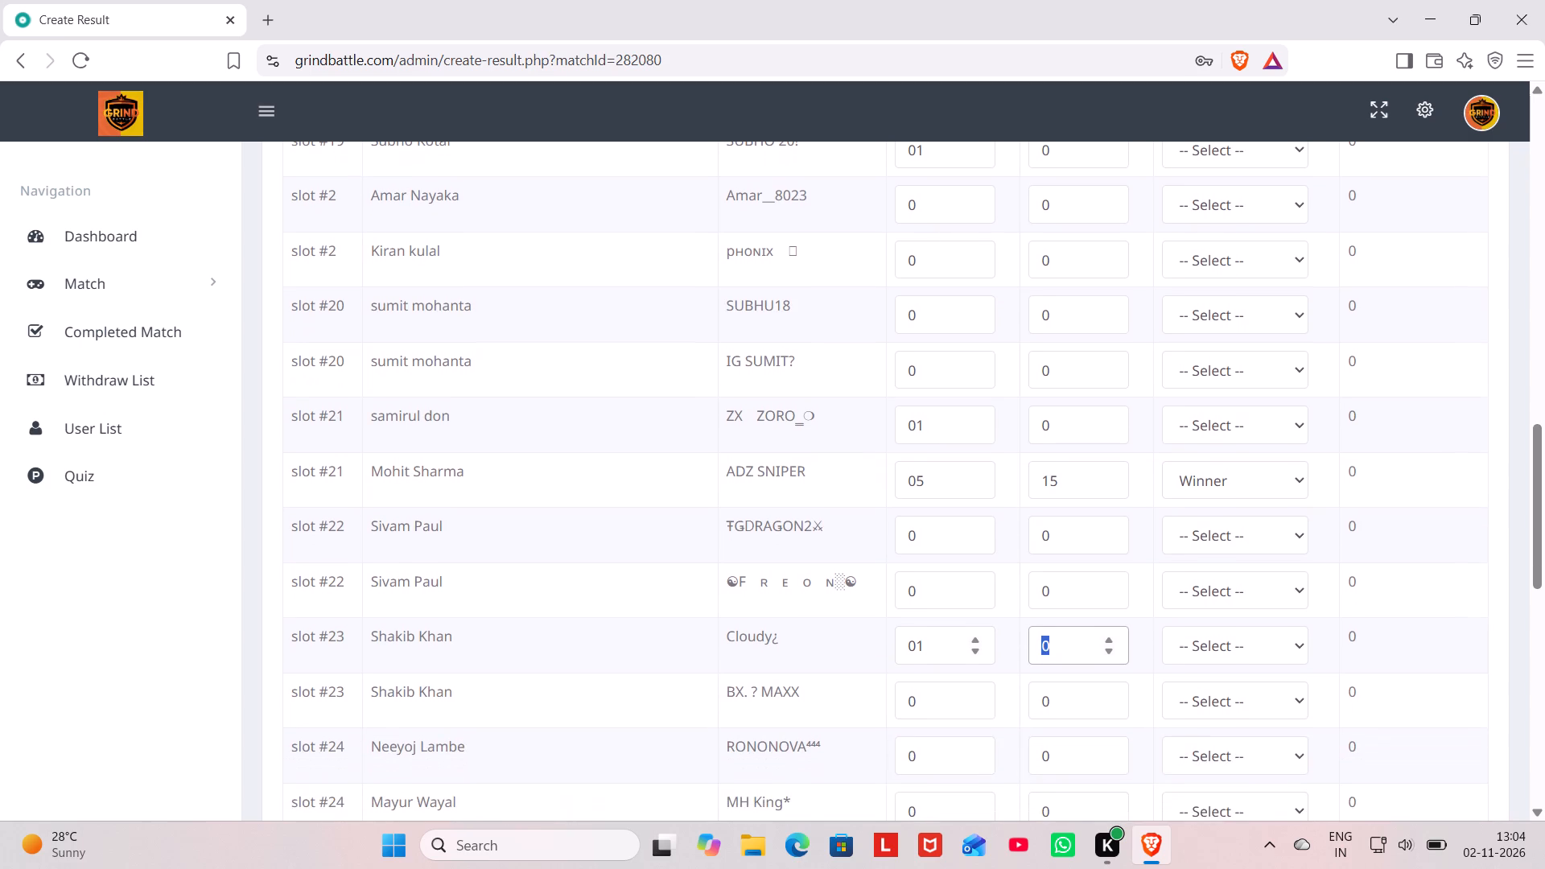
scroll(931, 743, "down", 3)
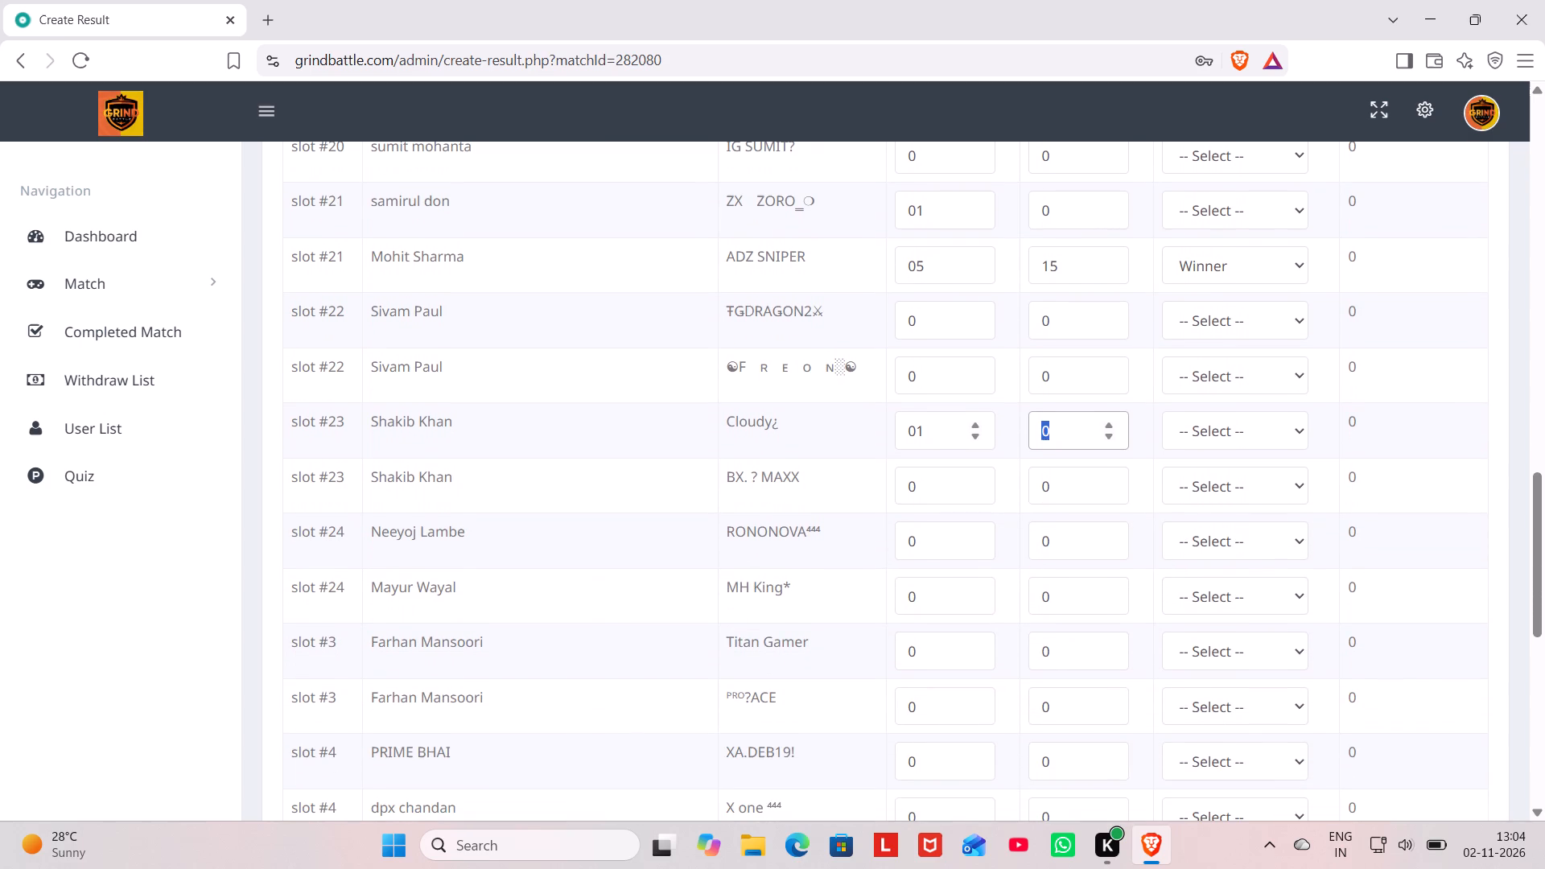
left_click(925, 757)
key("3")
key("Tab")
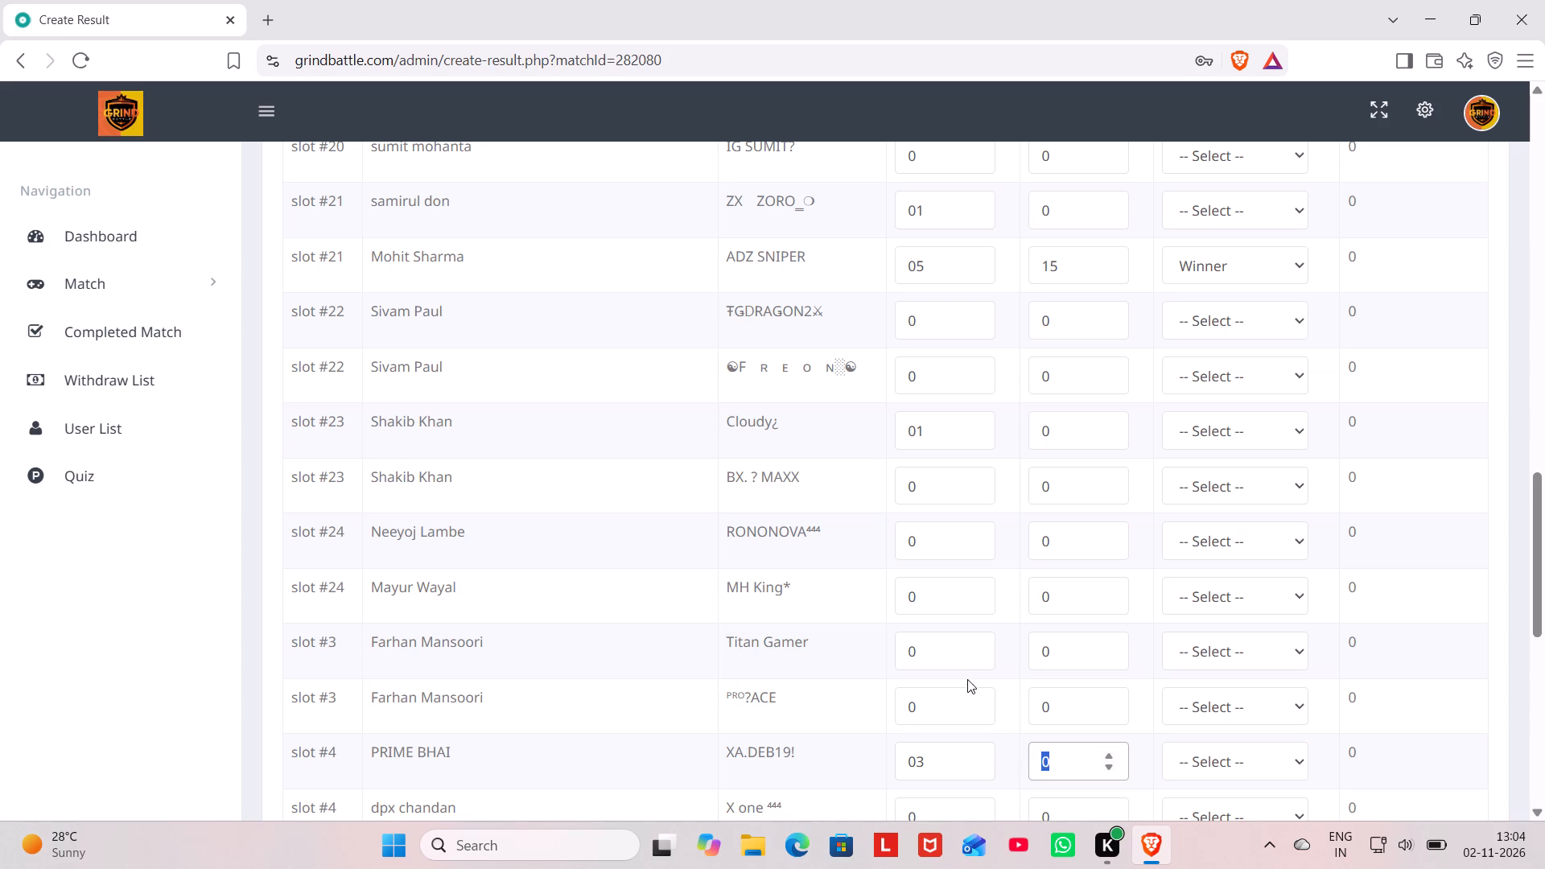
scroll(916, 701, "down", 3)
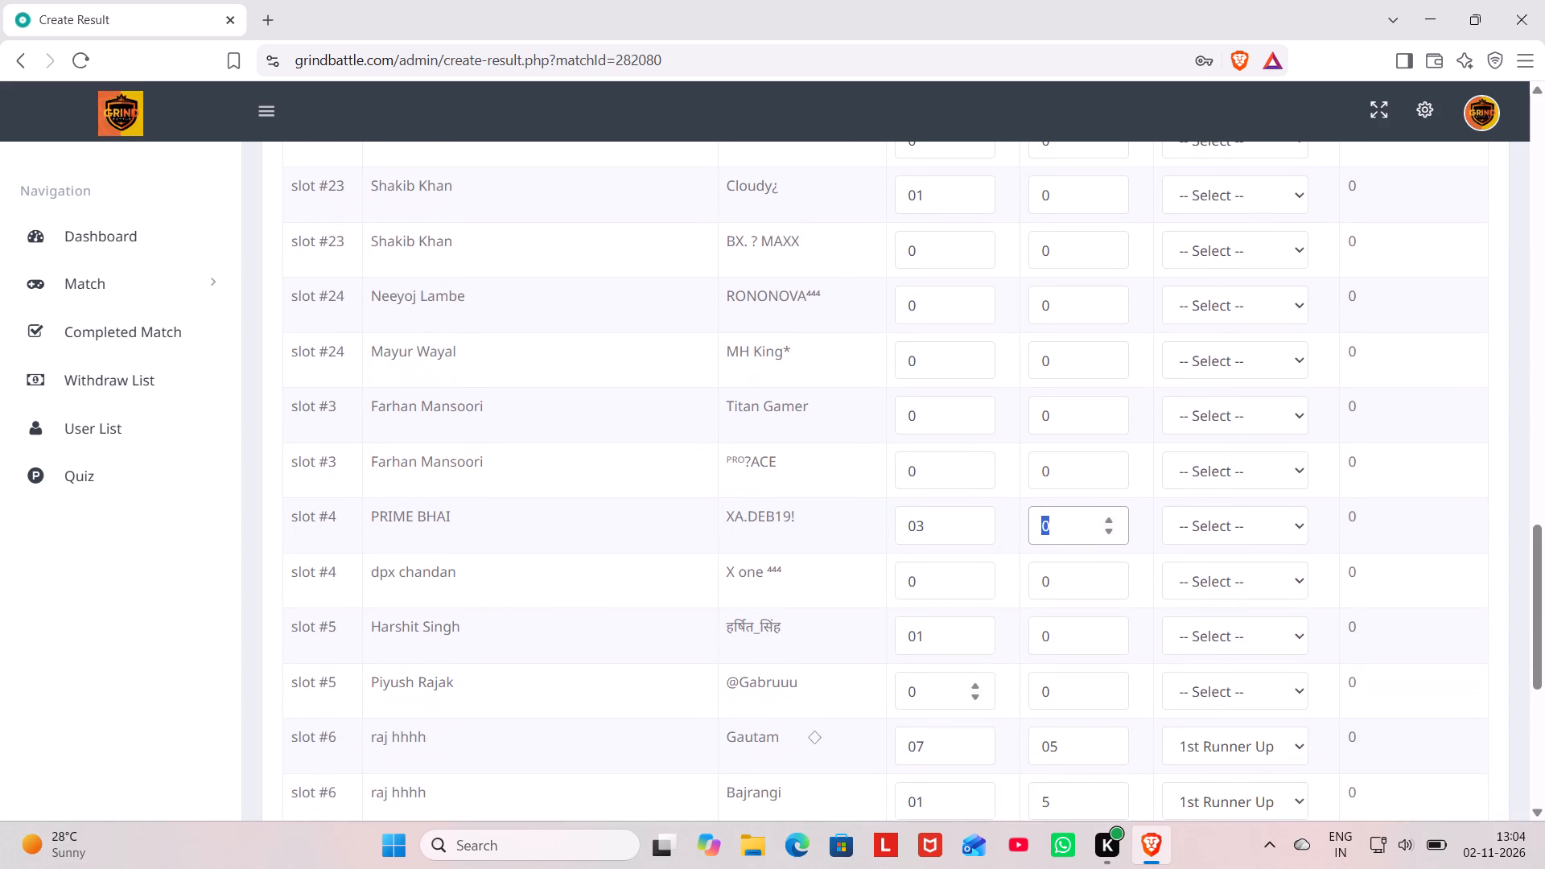
scroll(916, 701, "down", 2)
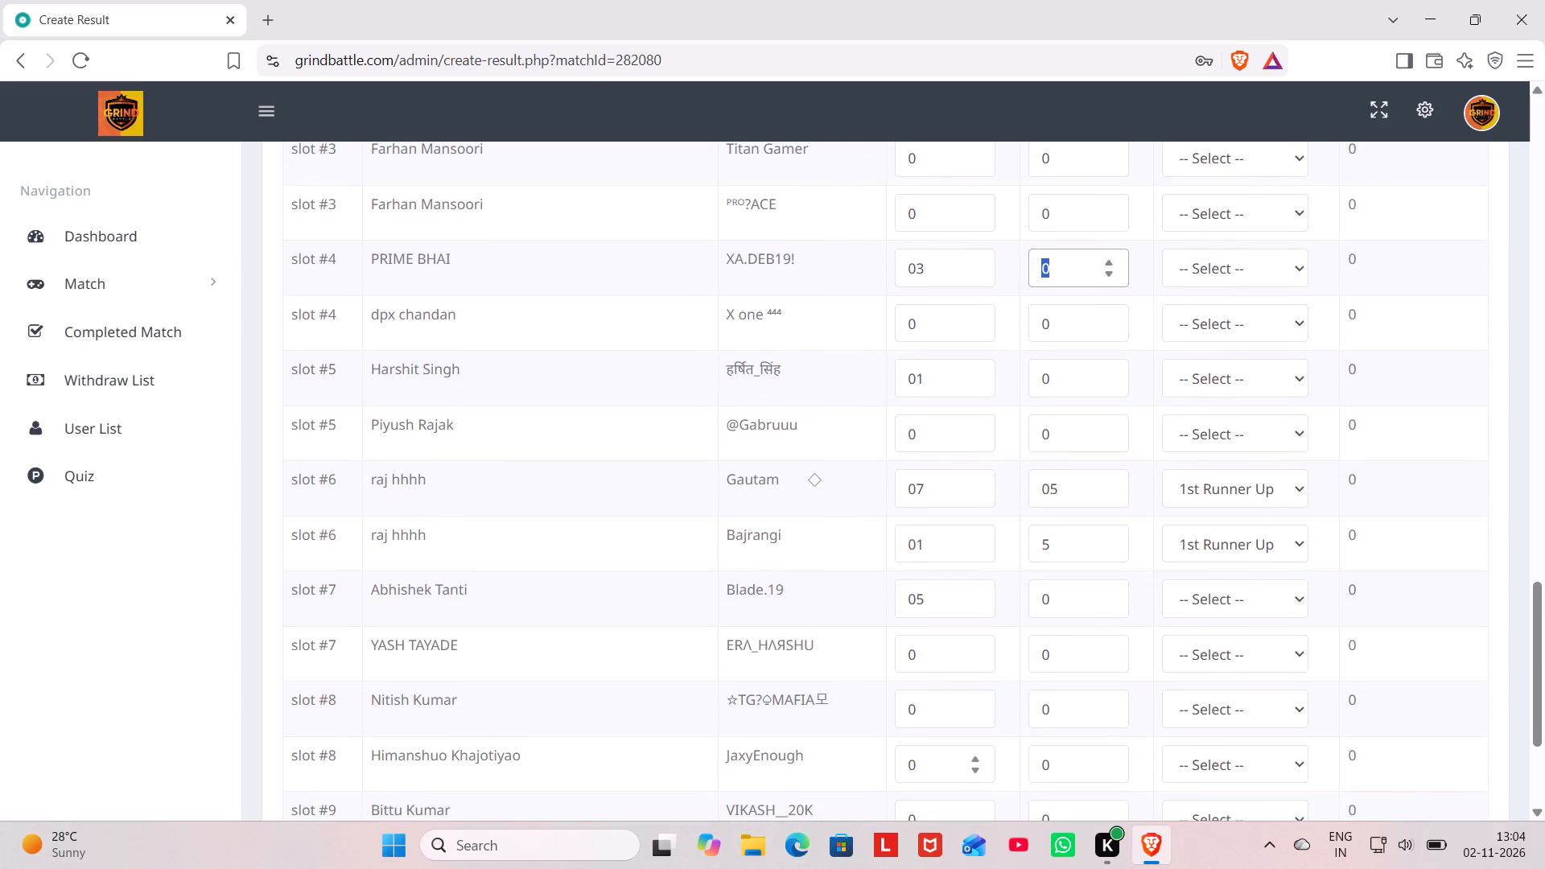
left_click(923, 750)
key("1")
key("Tab")
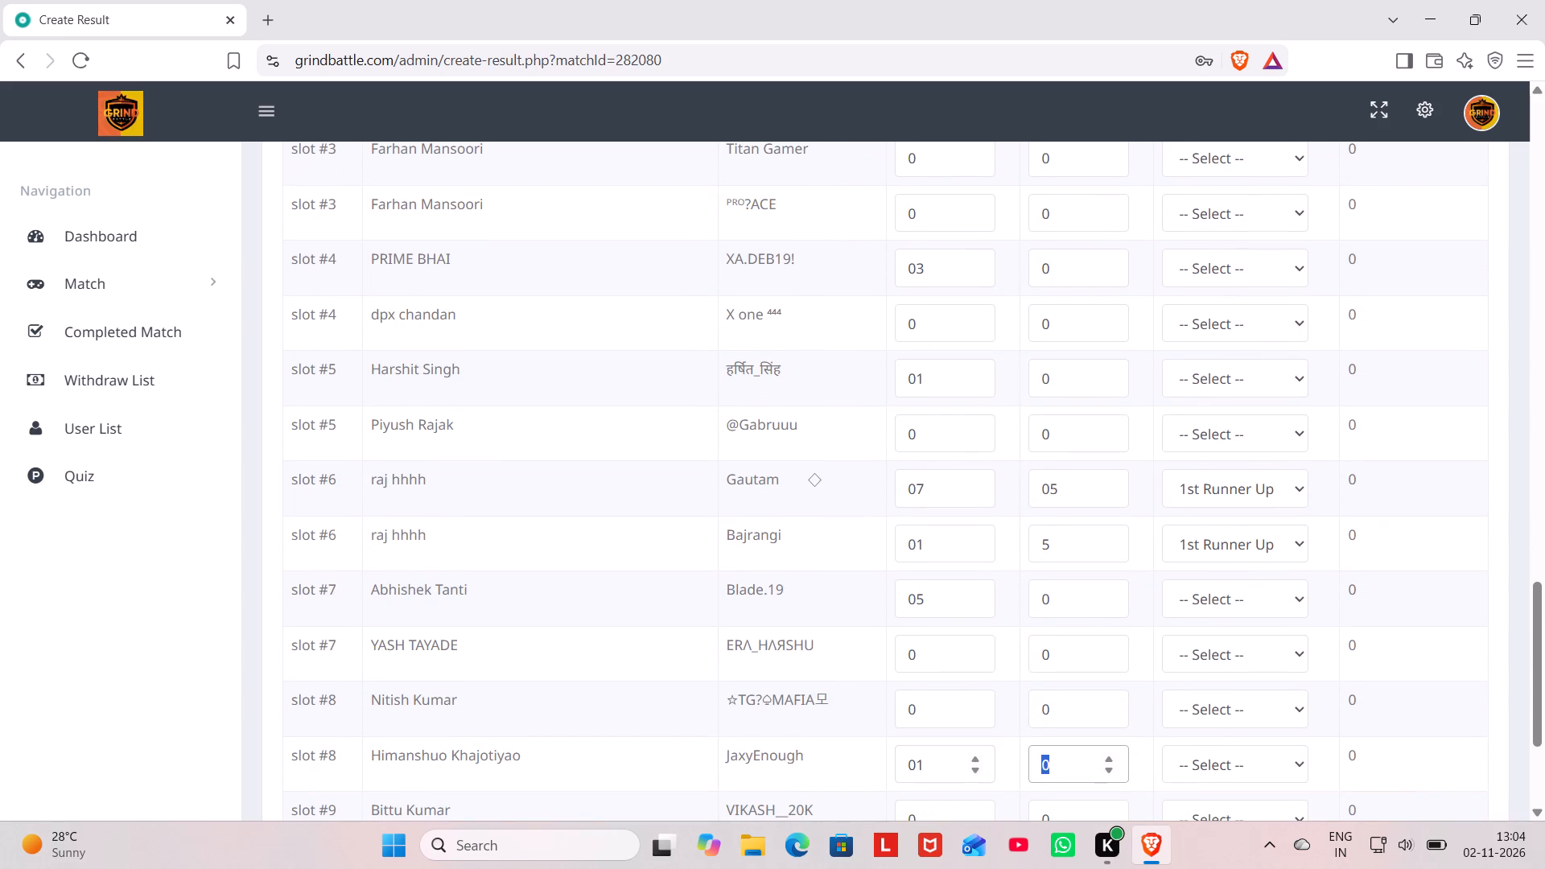
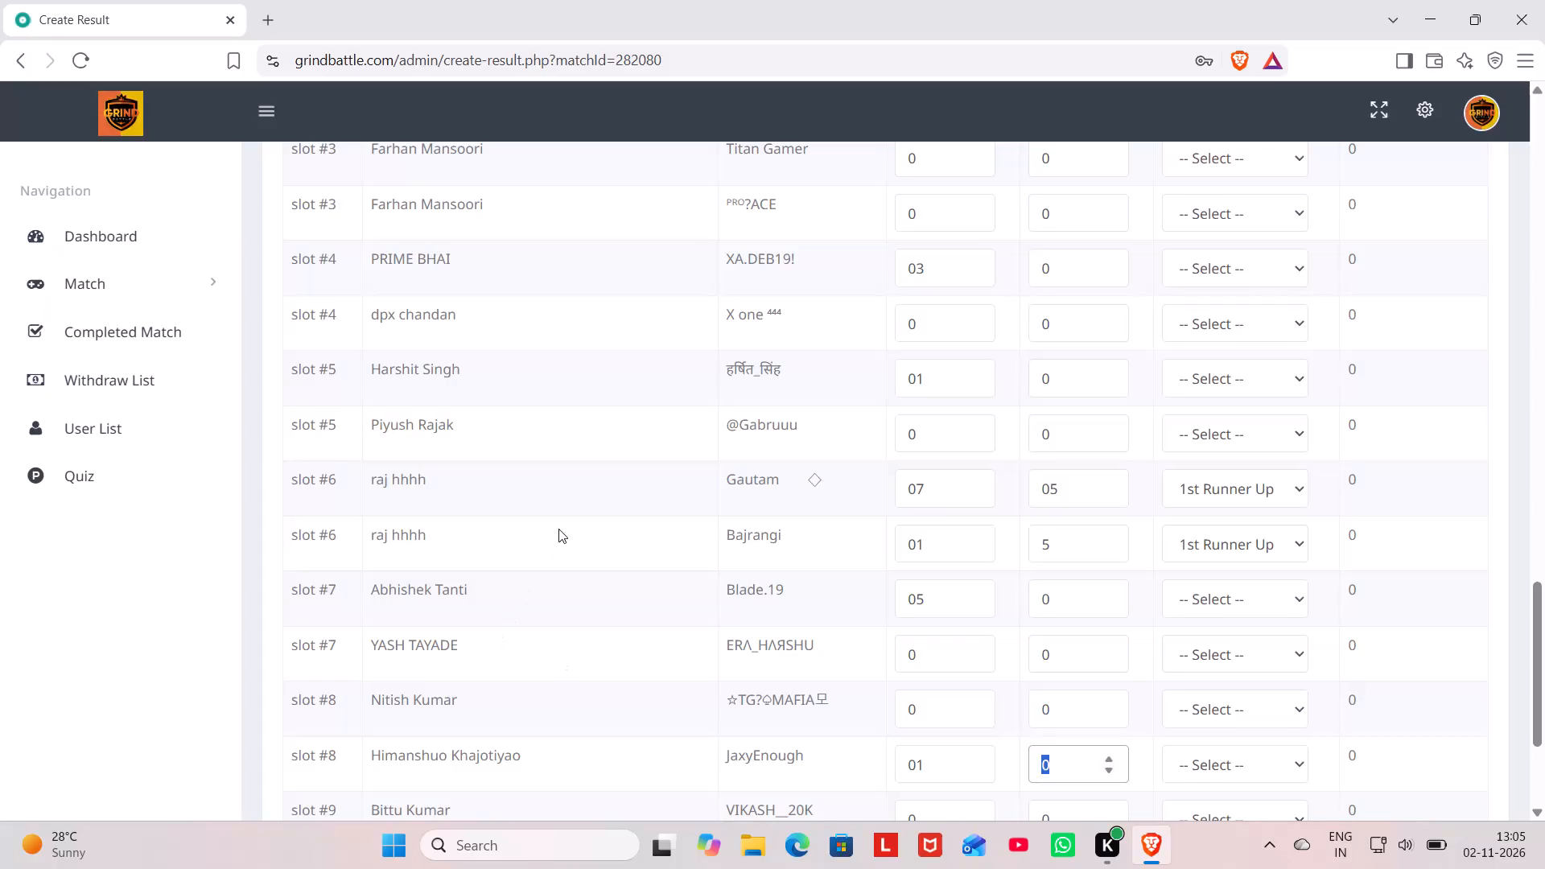
Submit the entered winner results for match FREE FIRE MAX #282080.
scroll(558, 529, "up", 6)
scroll(720, 674, "up", 3)
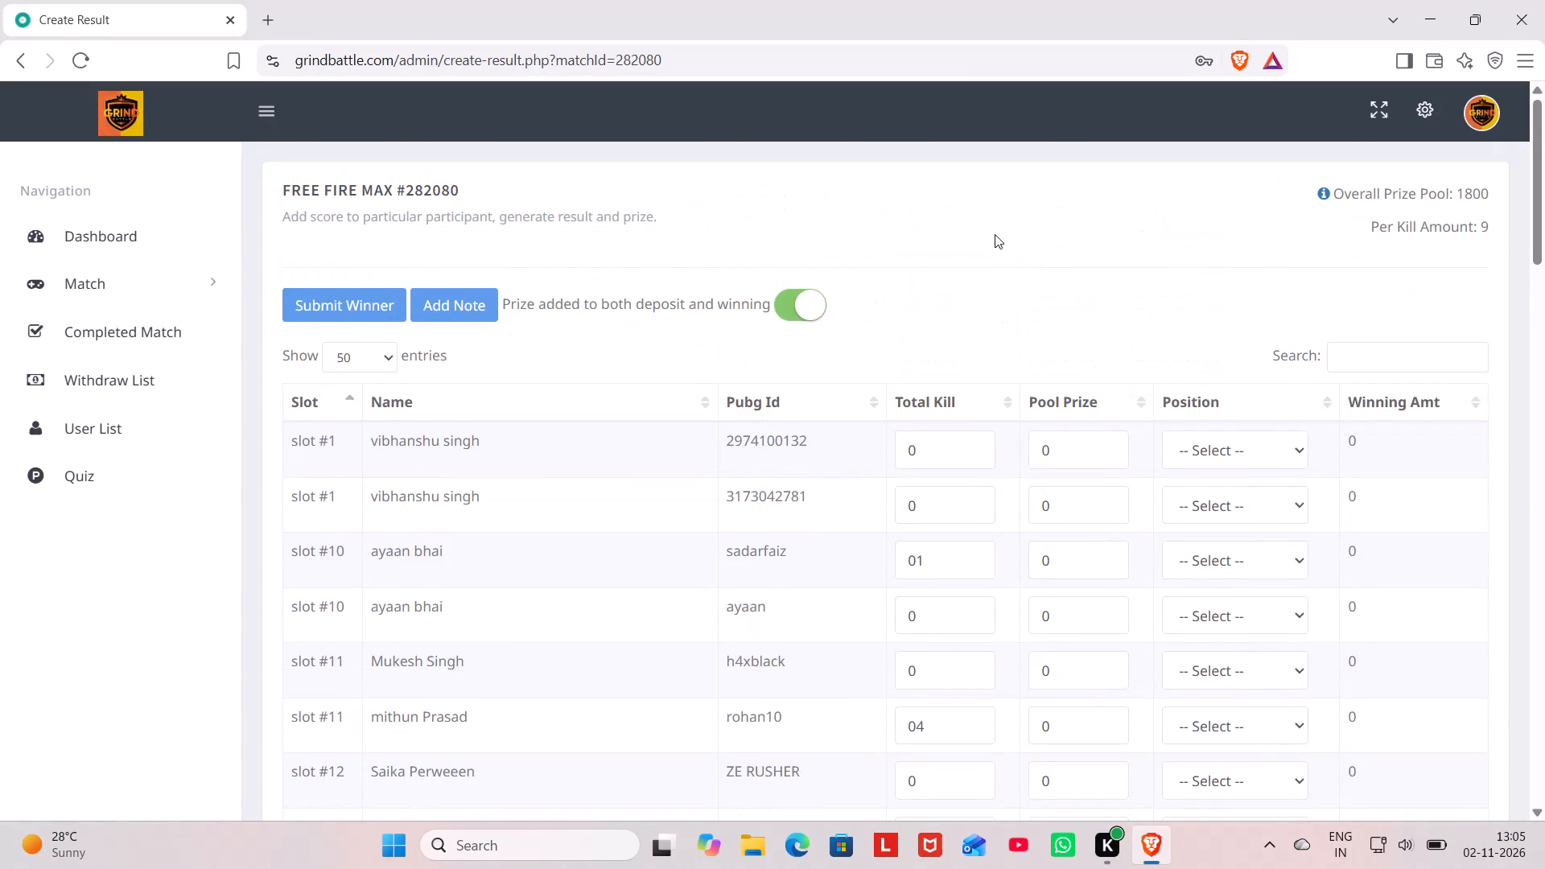
left_click(1012, 212)
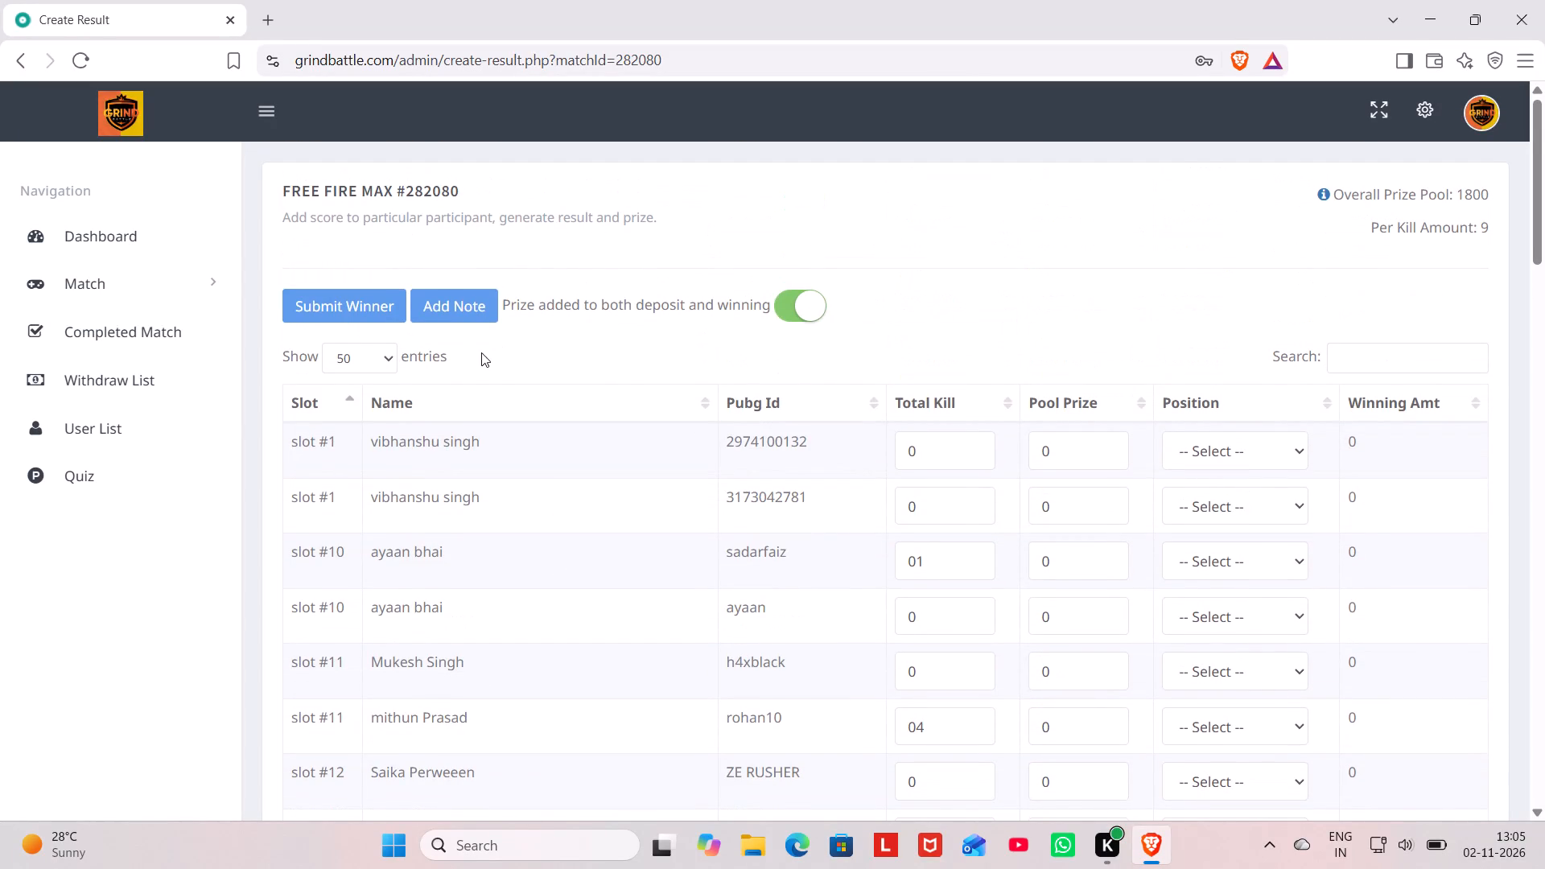
left_click(376, 309)
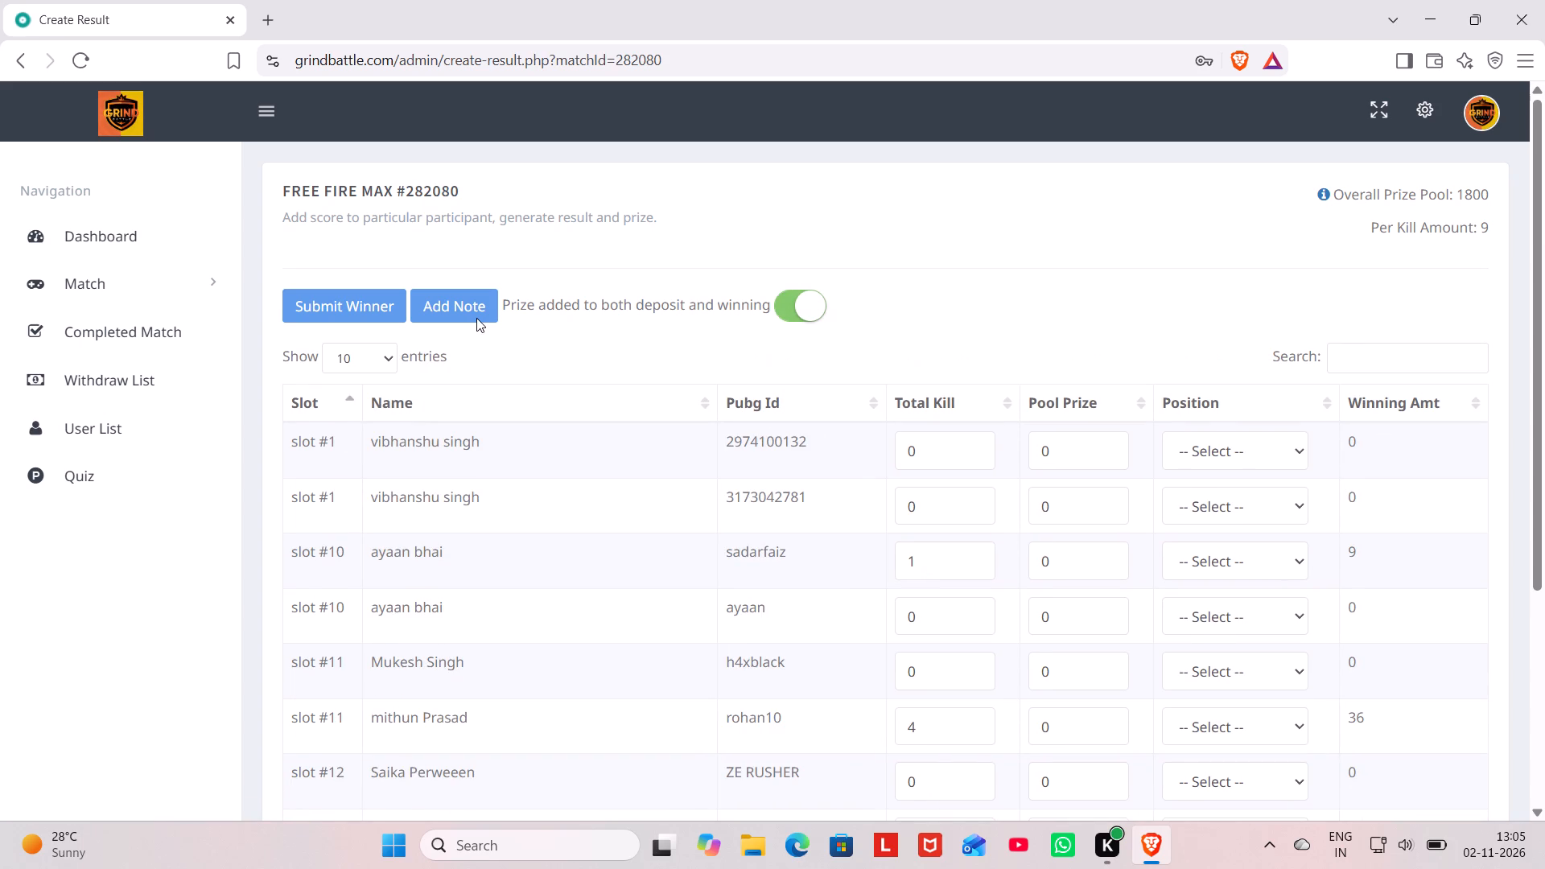
Add and save a note for match 282080 telling the named participant to "send your POV to customer support.".
left_click(476, 318)
left_click(566, 286)
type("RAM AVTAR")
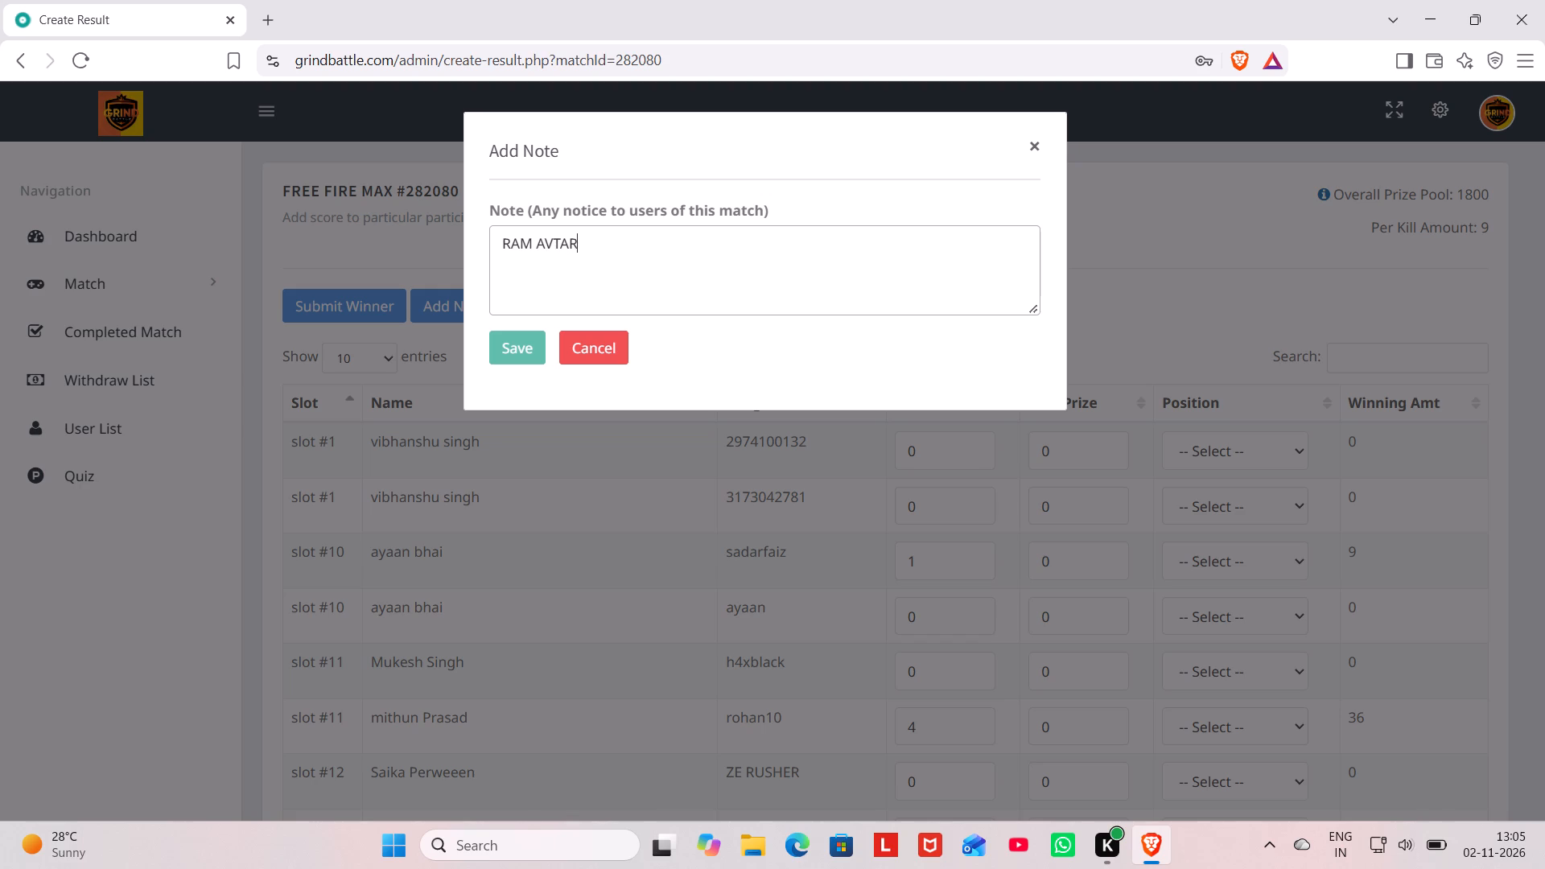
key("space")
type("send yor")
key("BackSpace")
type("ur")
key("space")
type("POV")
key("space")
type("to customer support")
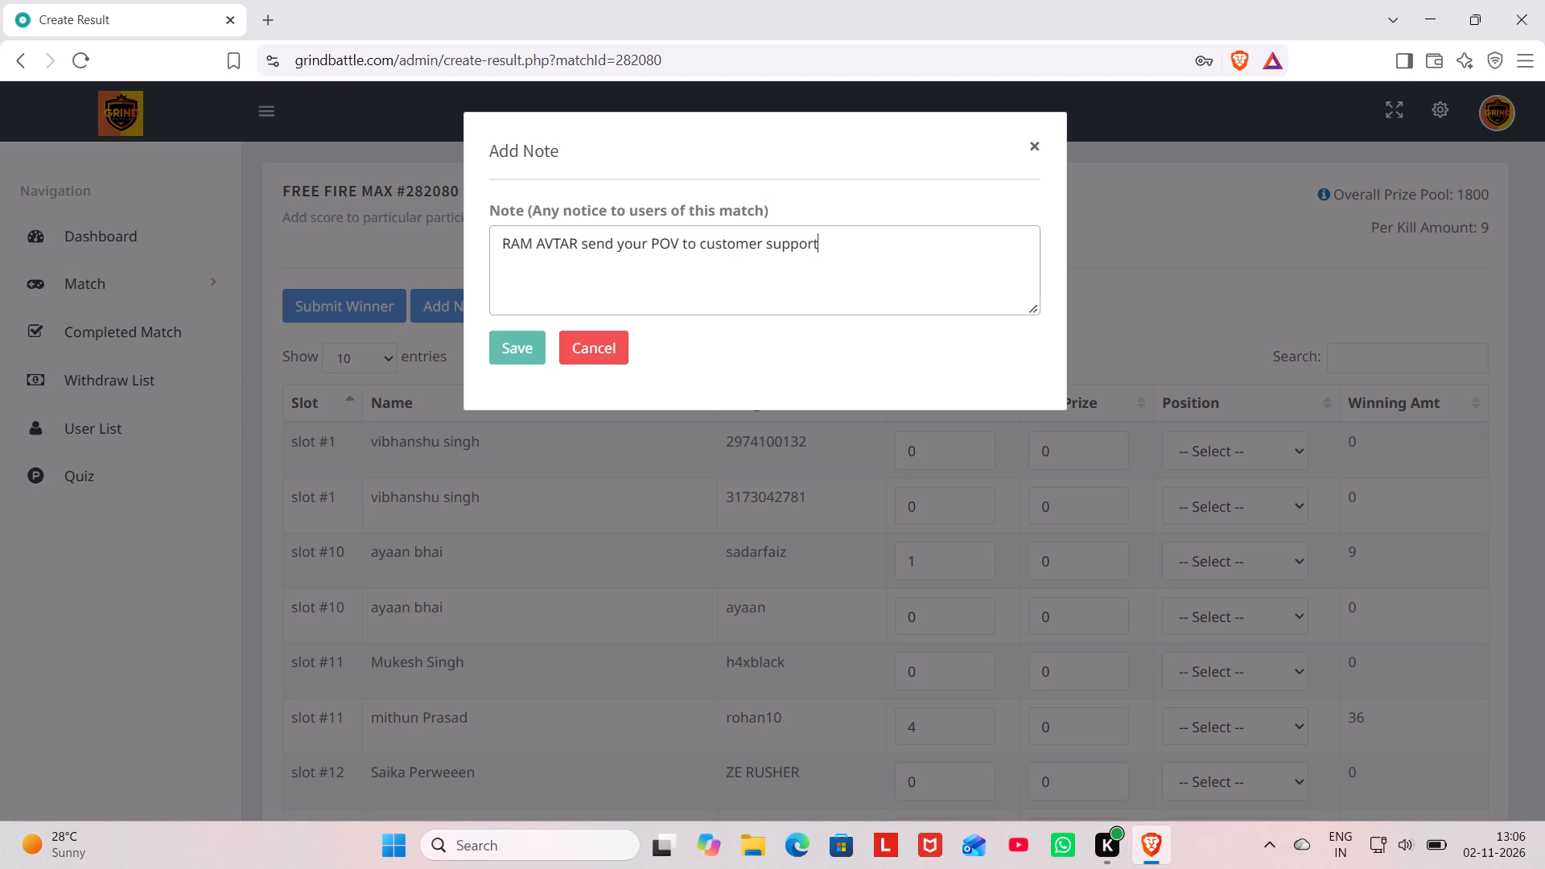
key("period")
left_click(527, 349)
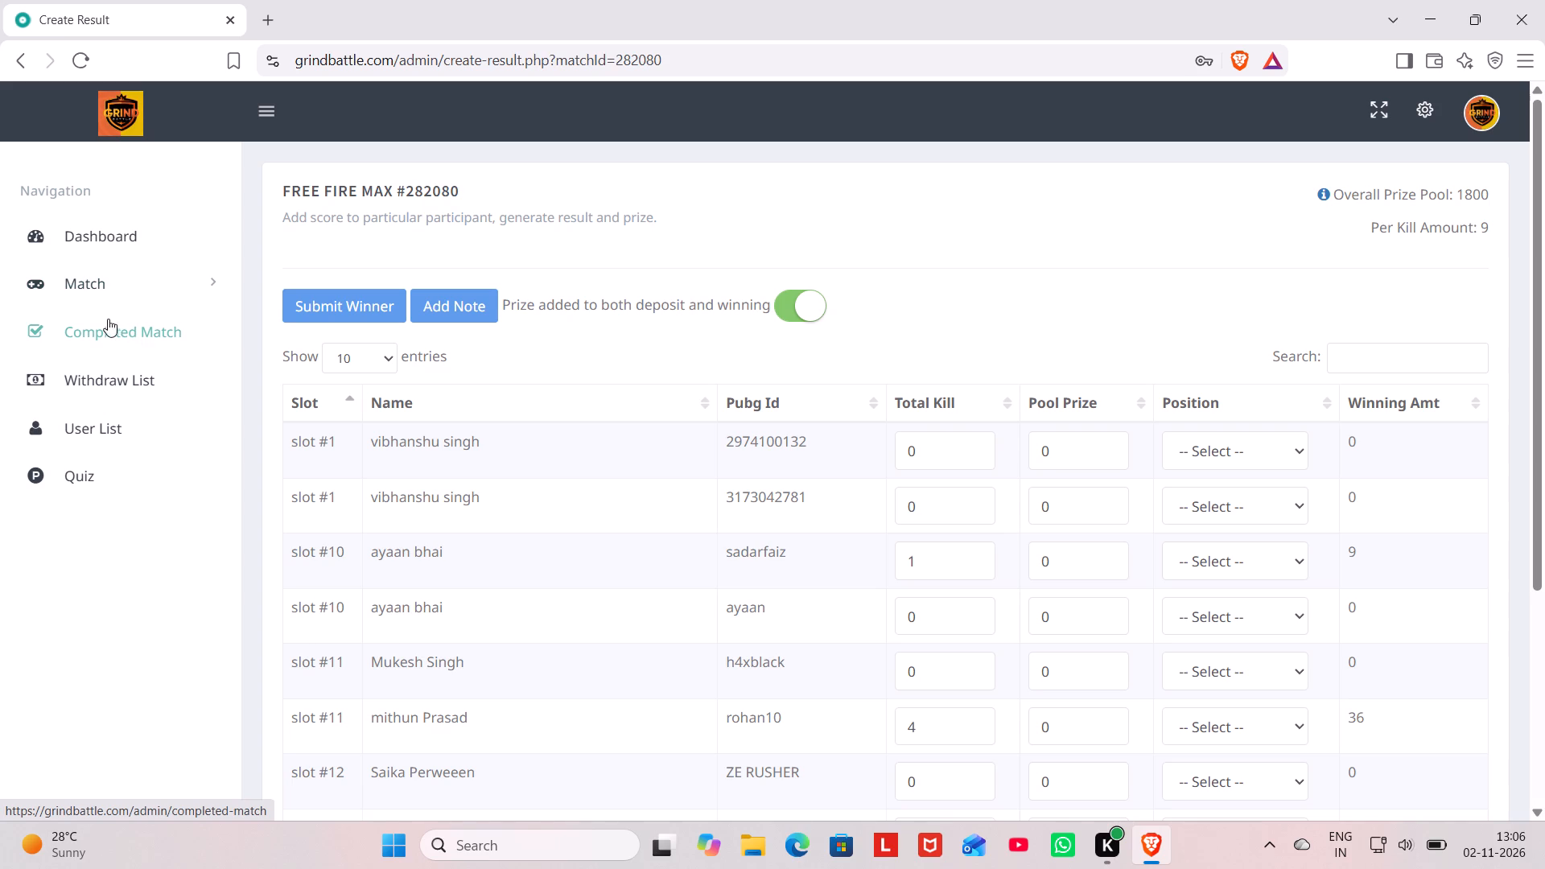
Open the result entry page for completed match FREE FIRE MAX #282081 and show 50 entries.
left_click(84, 319)
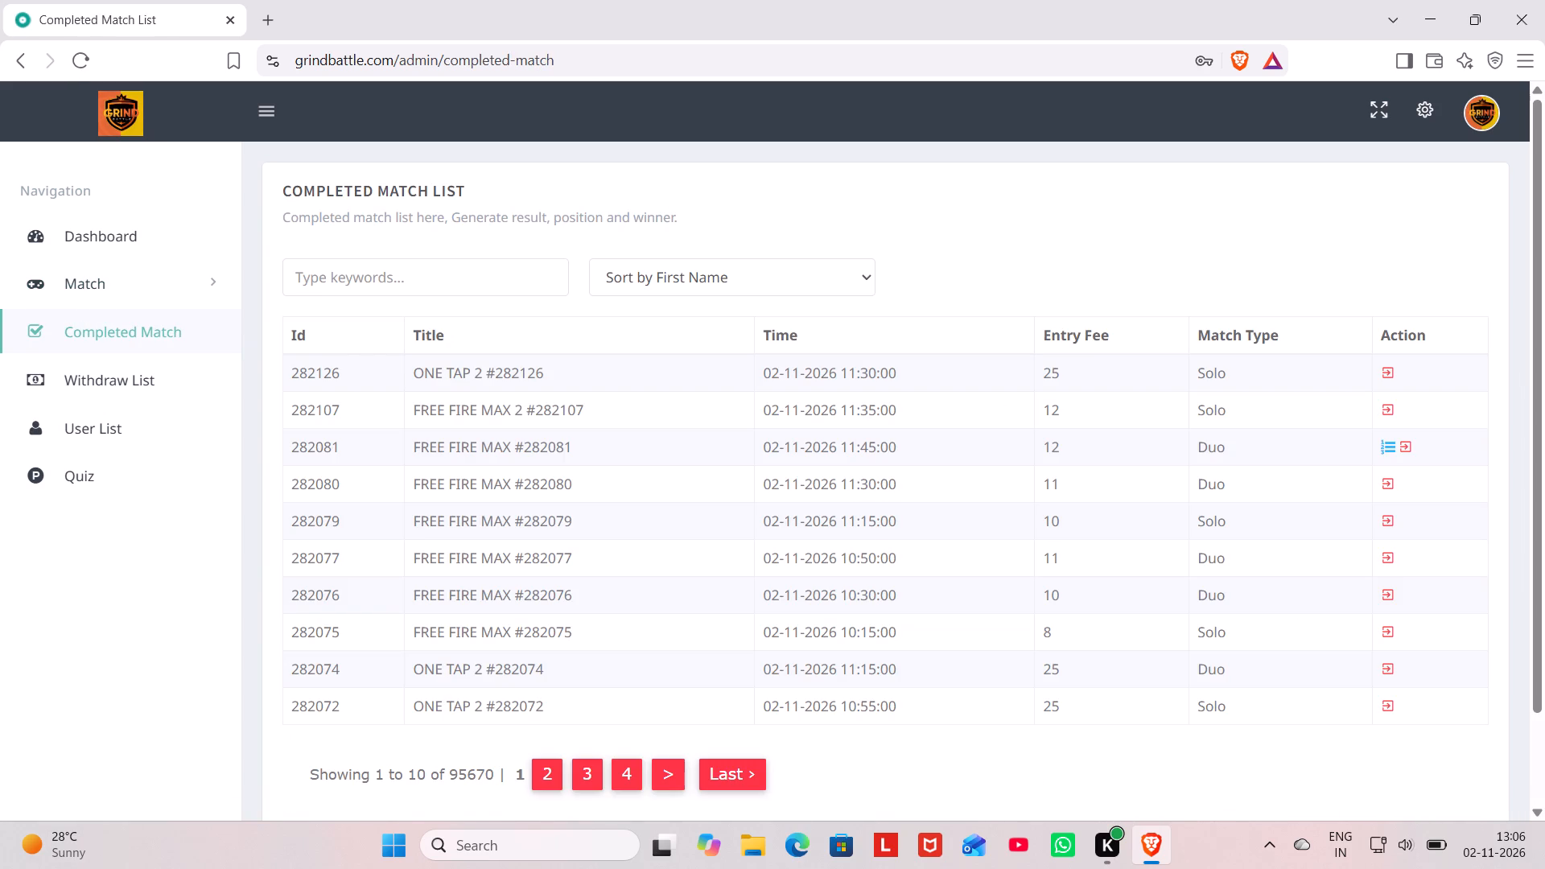
left_click(1387, 449)
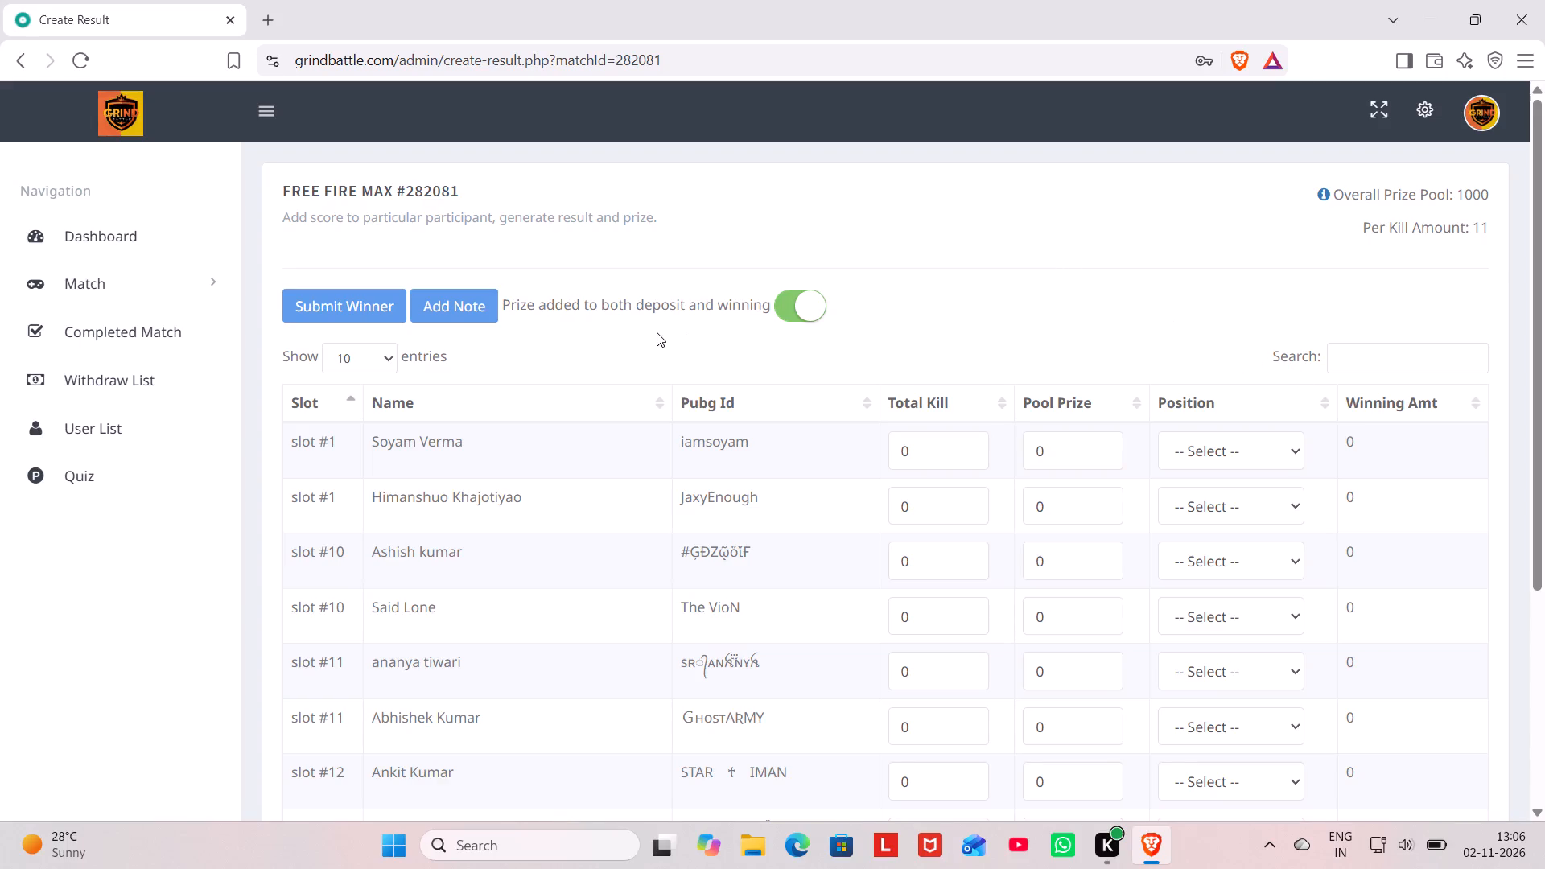
left_click(388, 359)
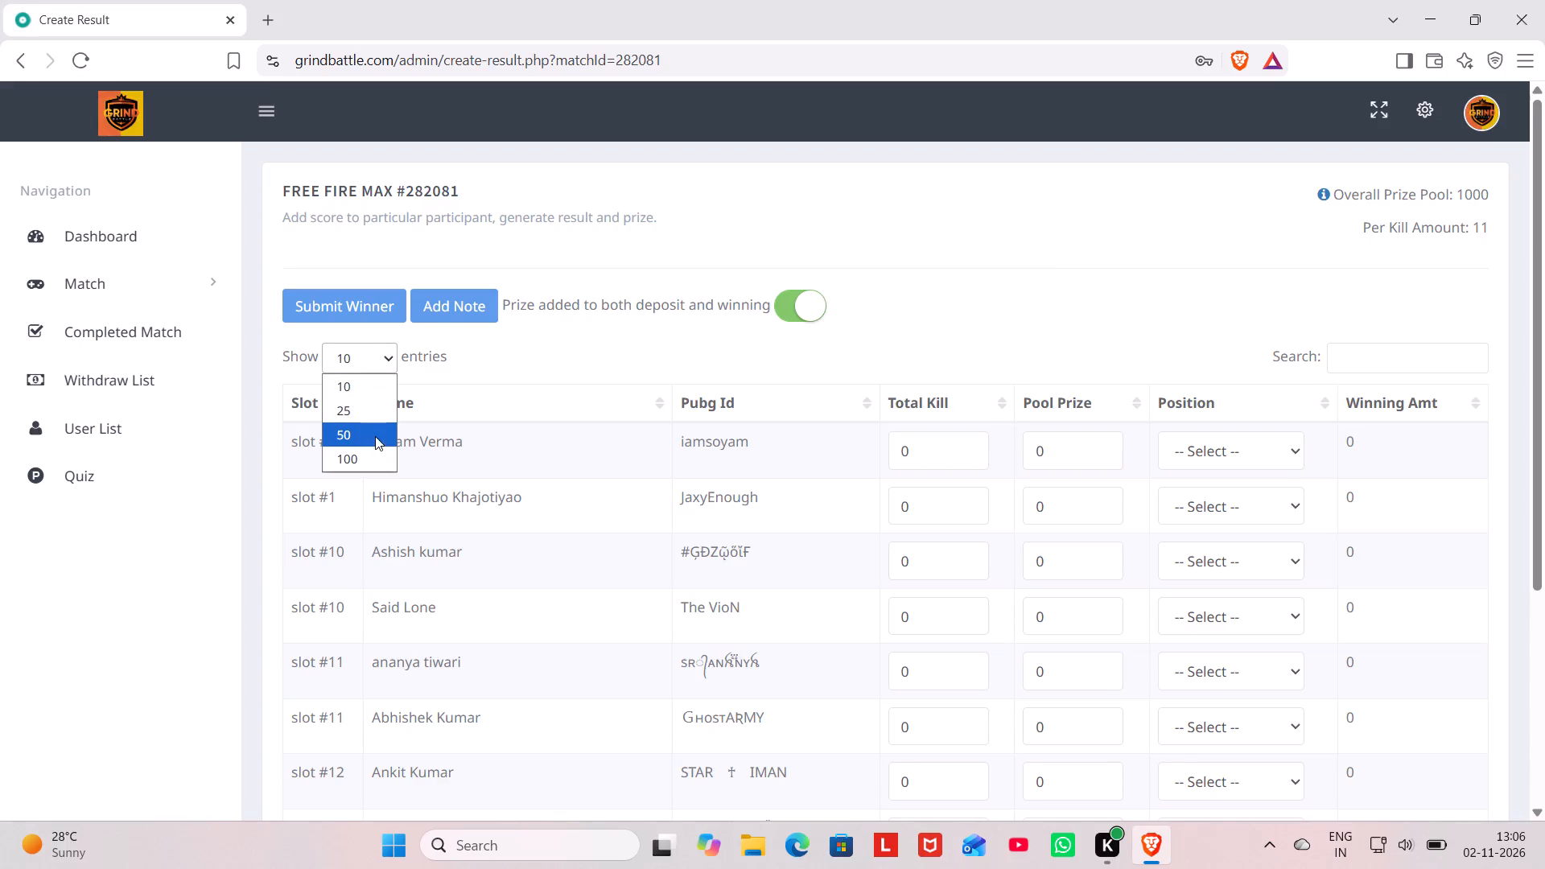
left_click(375, 436)
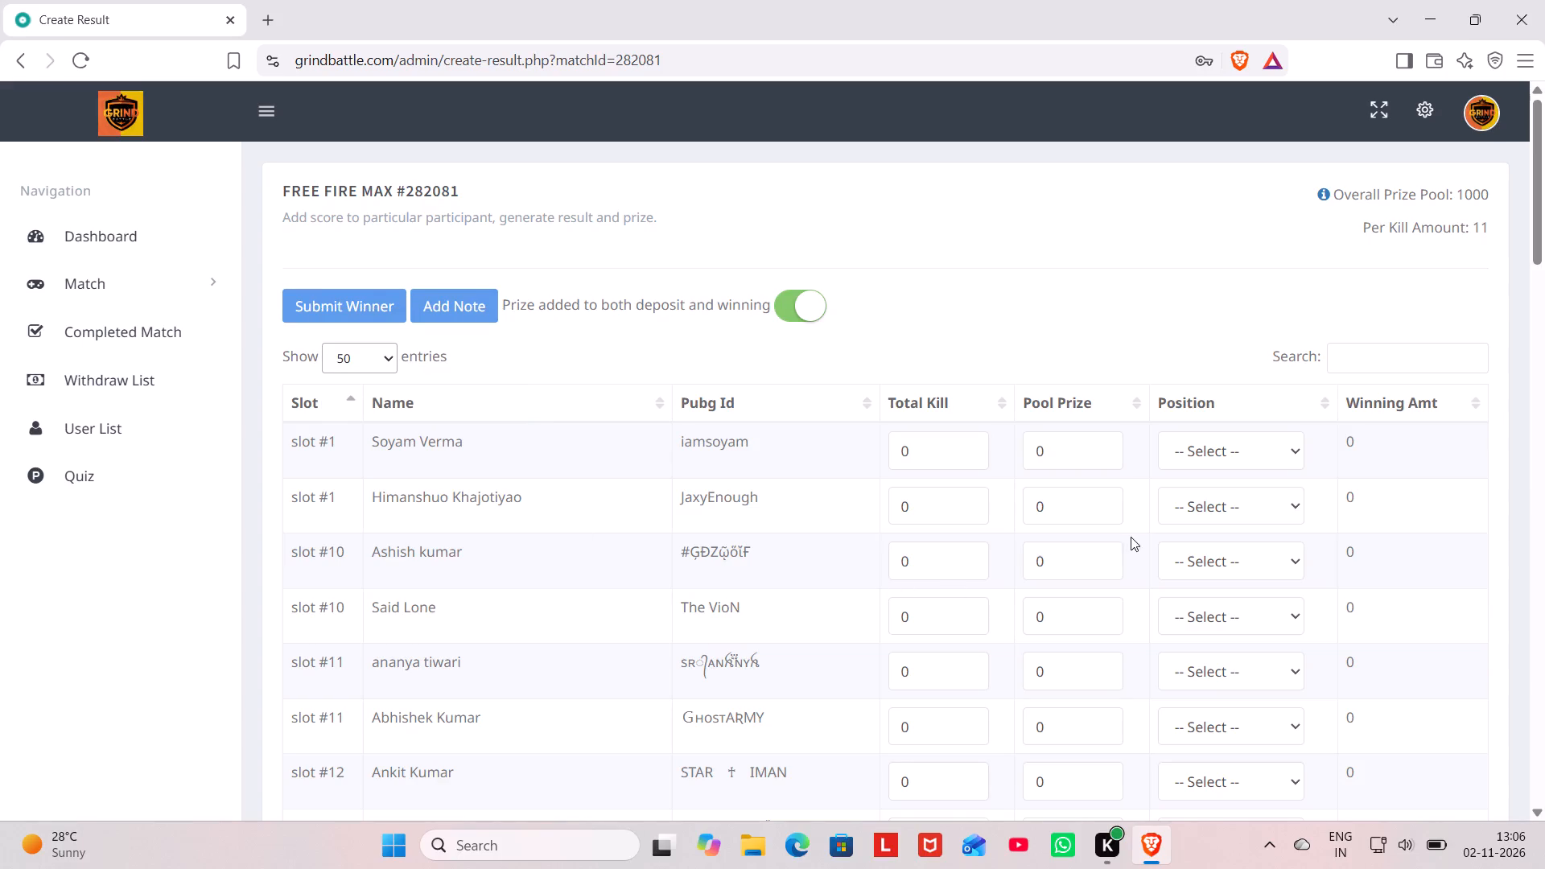
Find participant VORTEX in slot #5 and enter 6 total kills.
left_click(1374, 371)
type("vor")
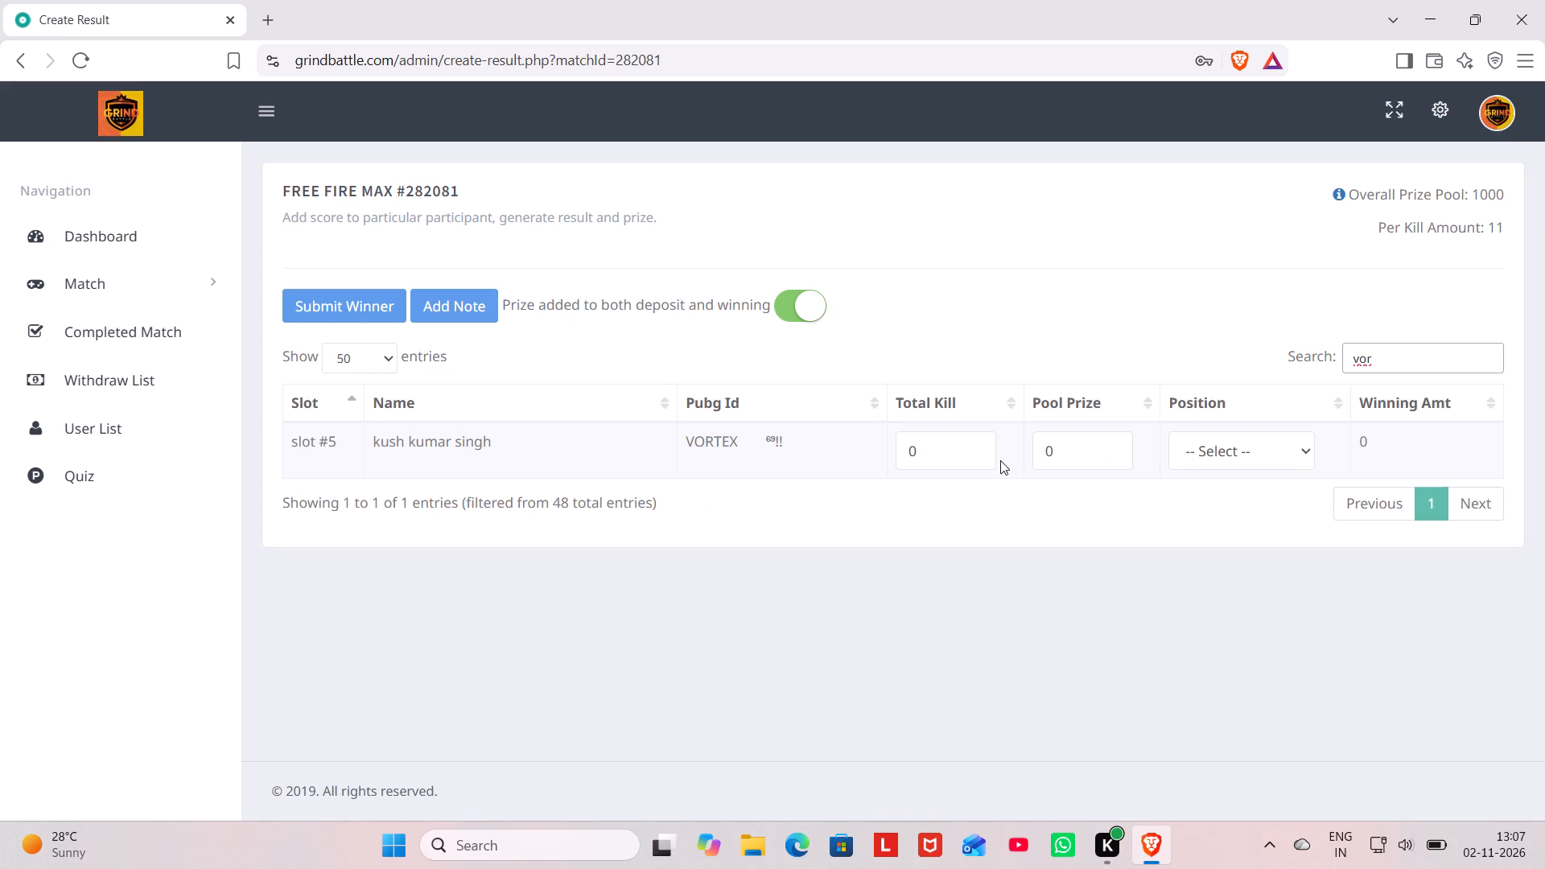
left_click(965, 448)
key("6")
key("Tab")
key("Tab")
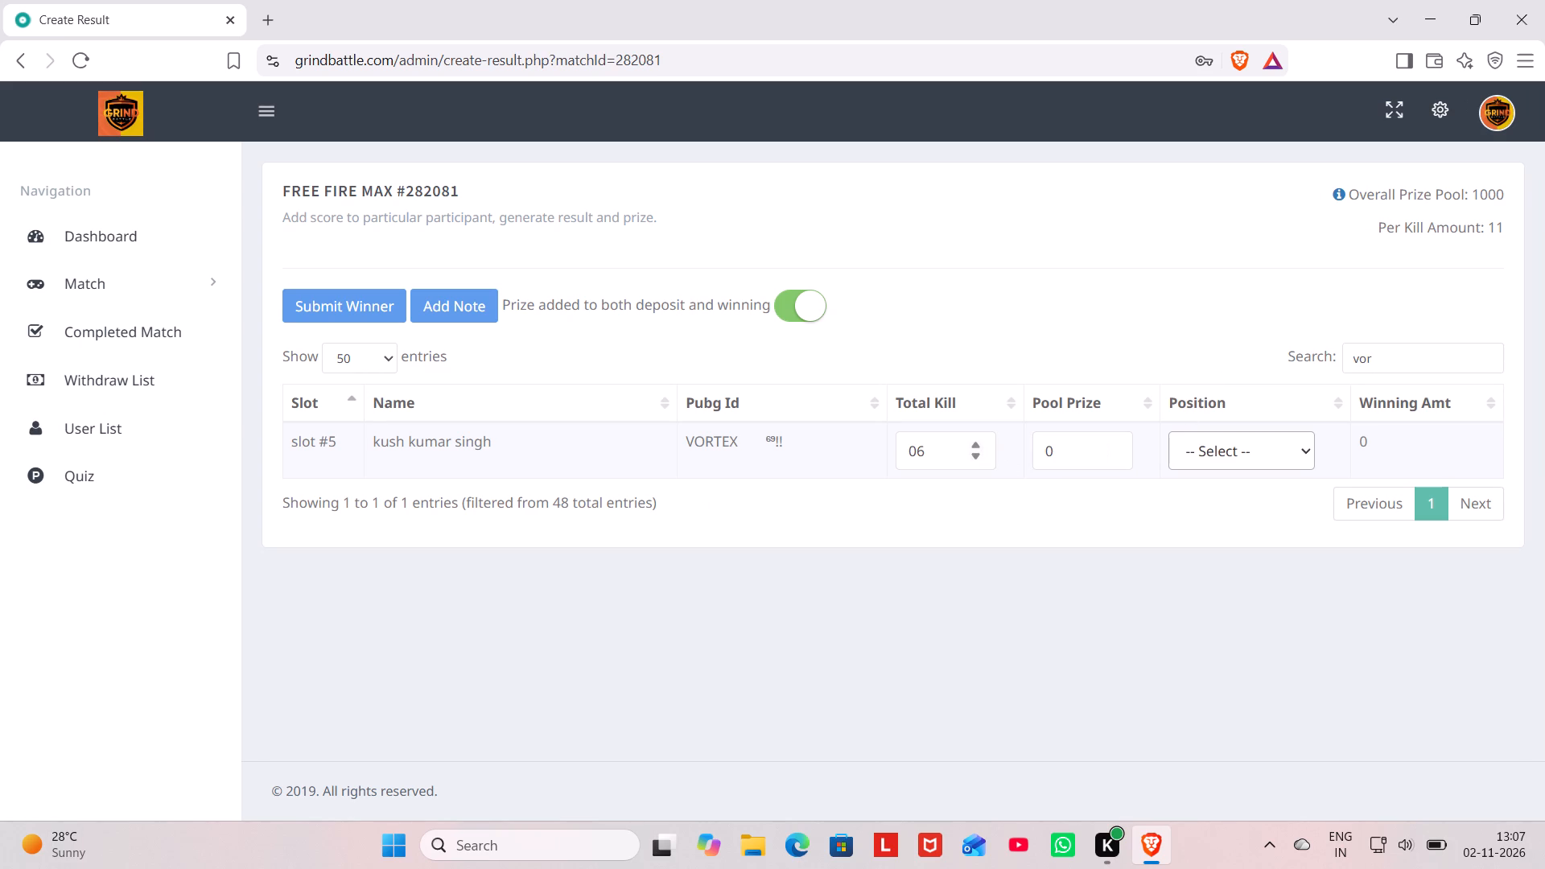
Find participant TS NOVA in slot #7 and enter 6 total kills.
left_click(1380, 357)
key("BackSpace")
key("BackSpace")
key("BackSpace")
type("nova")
left_click(970, 451)
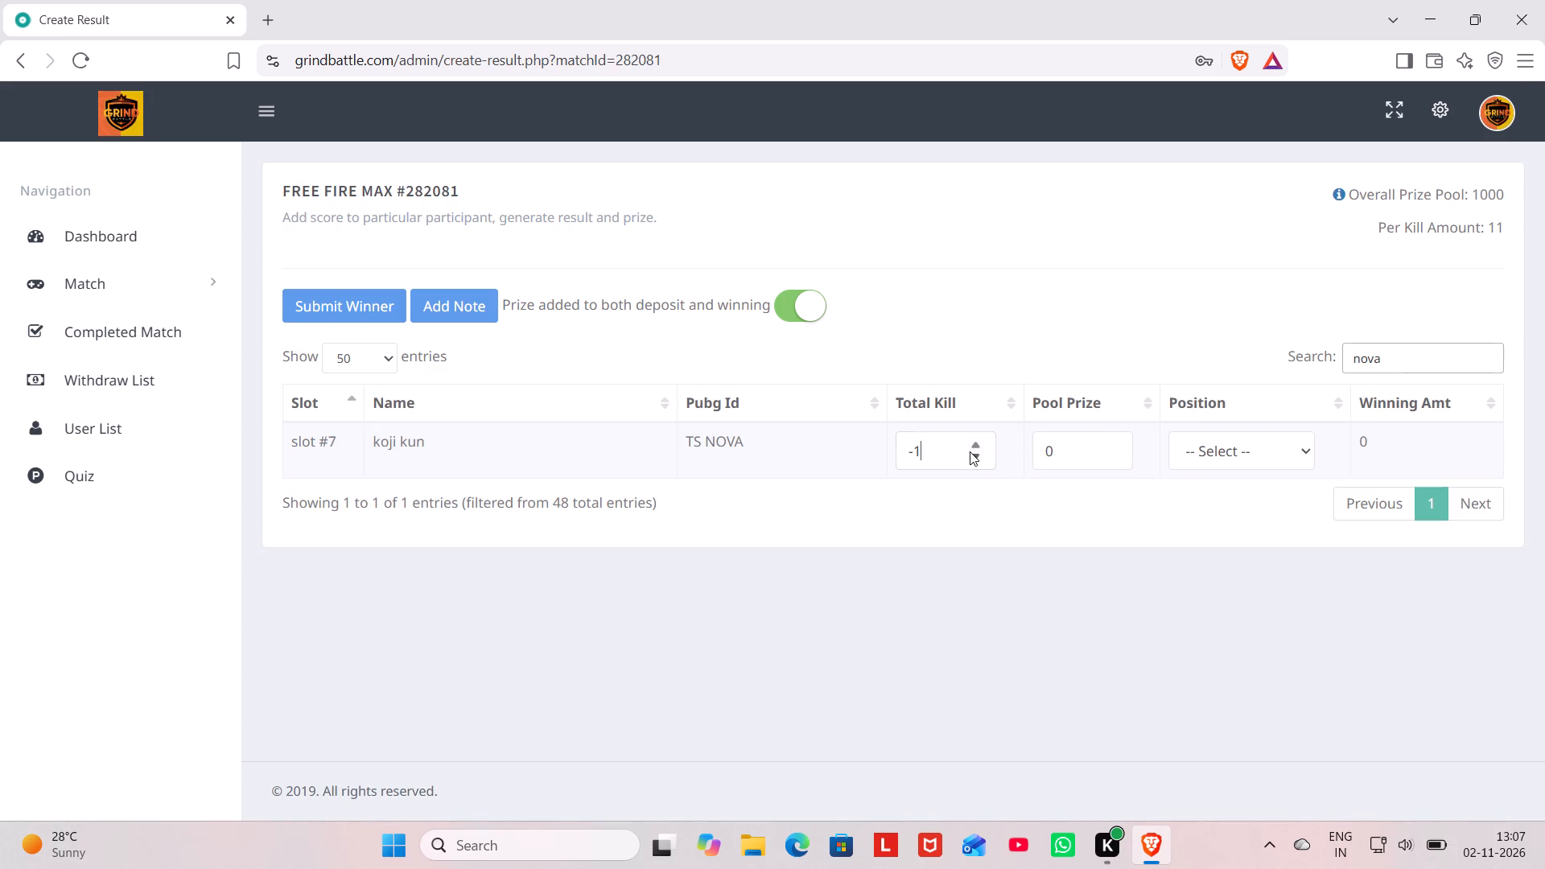
left_click(941, 450)
key("BackSpace")
key("BackSpace")
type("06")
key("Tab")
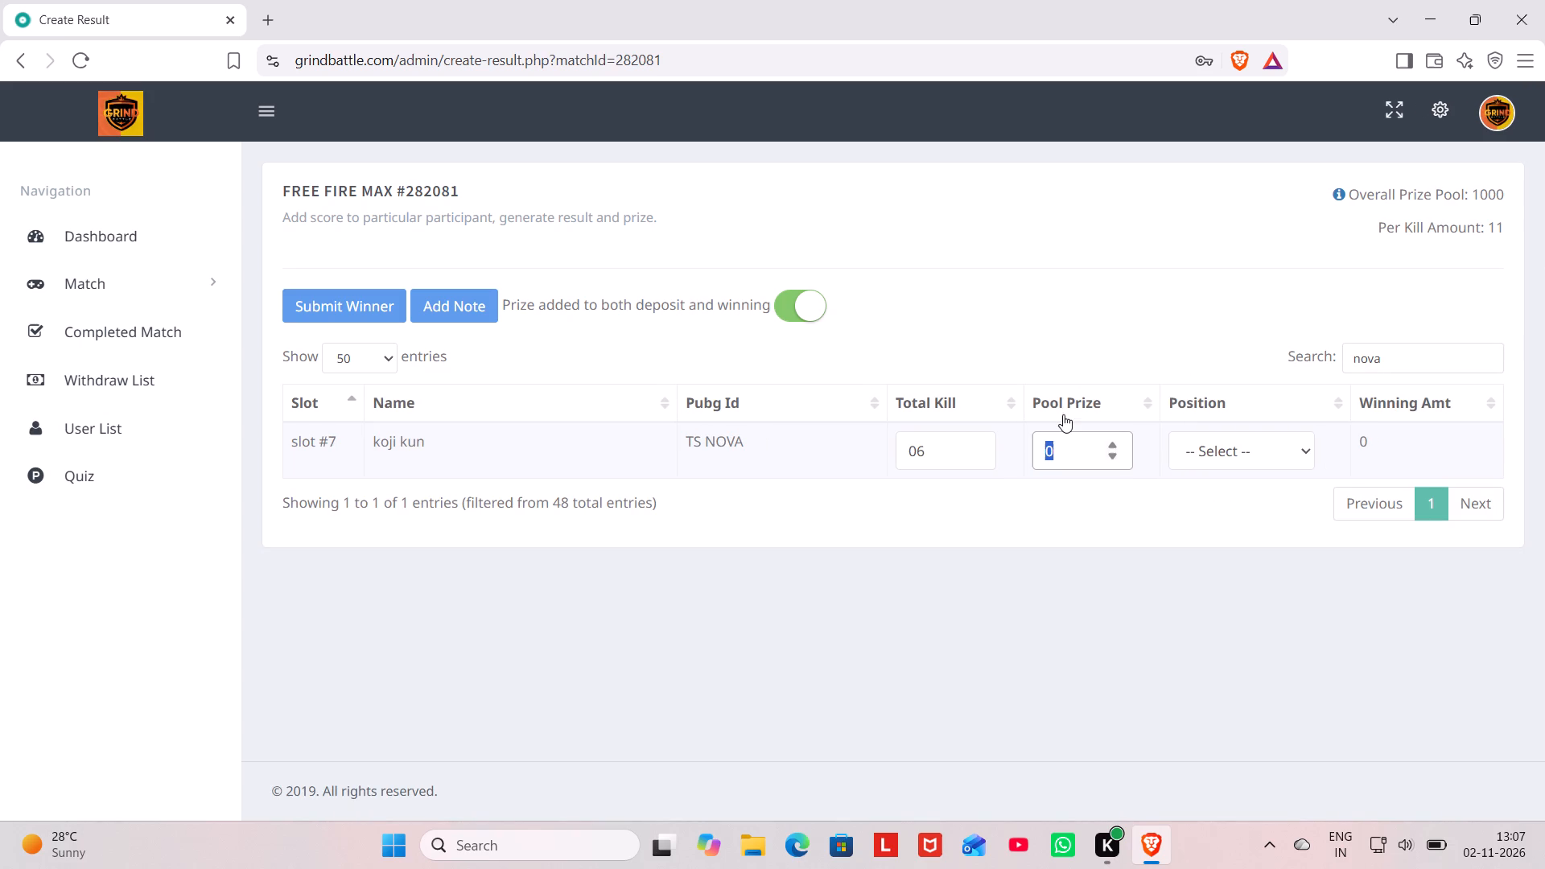
left_click(1411, 348)
key("BackSpace")
key("BackSpace")
key("BackSpace")
key("BackSpace")
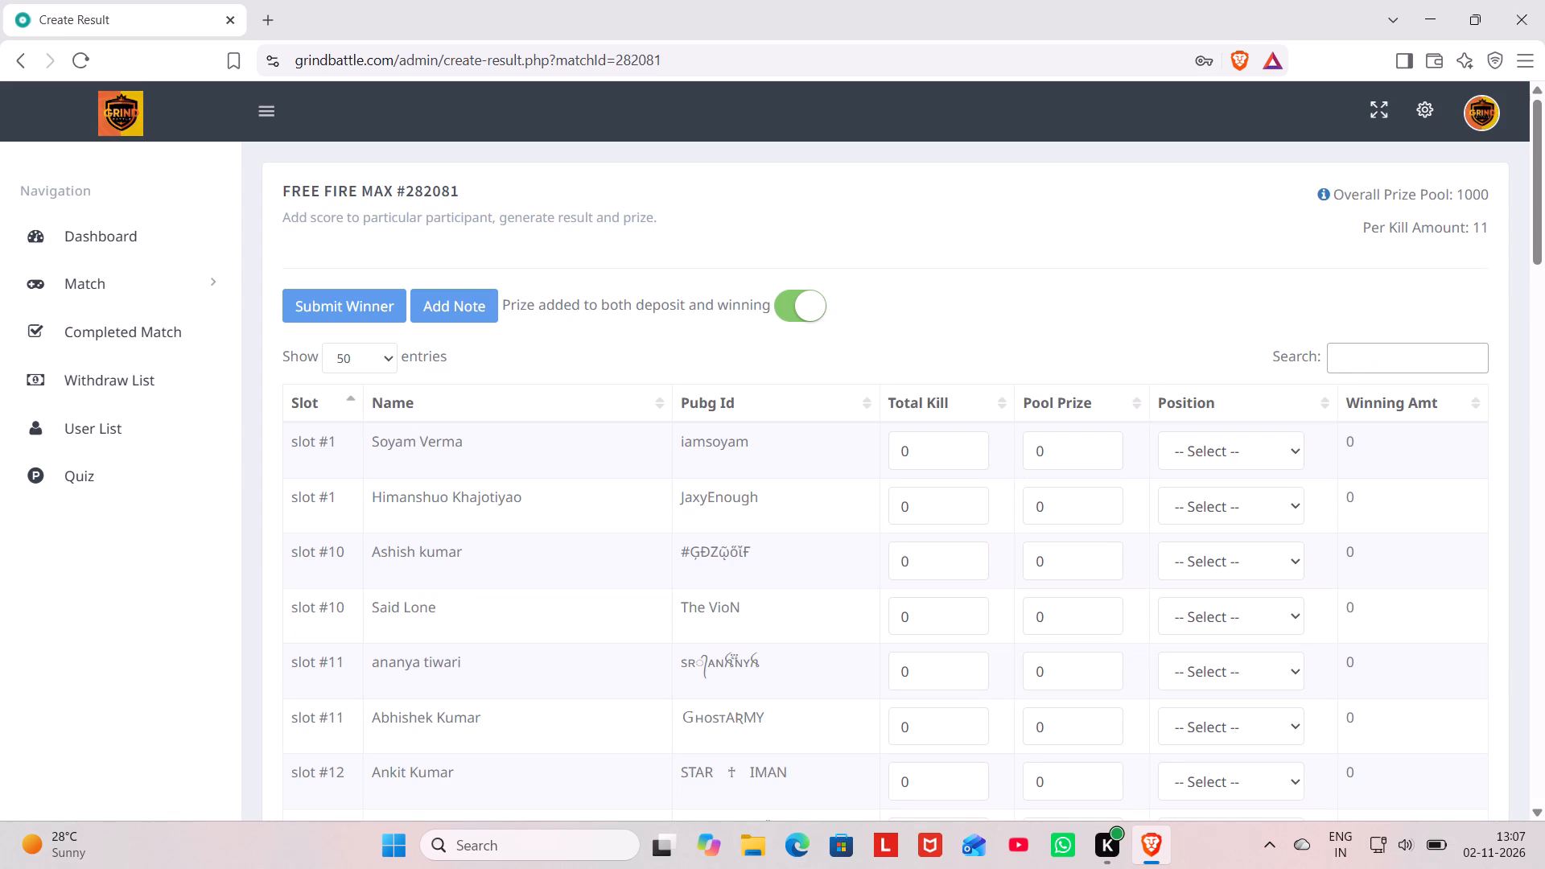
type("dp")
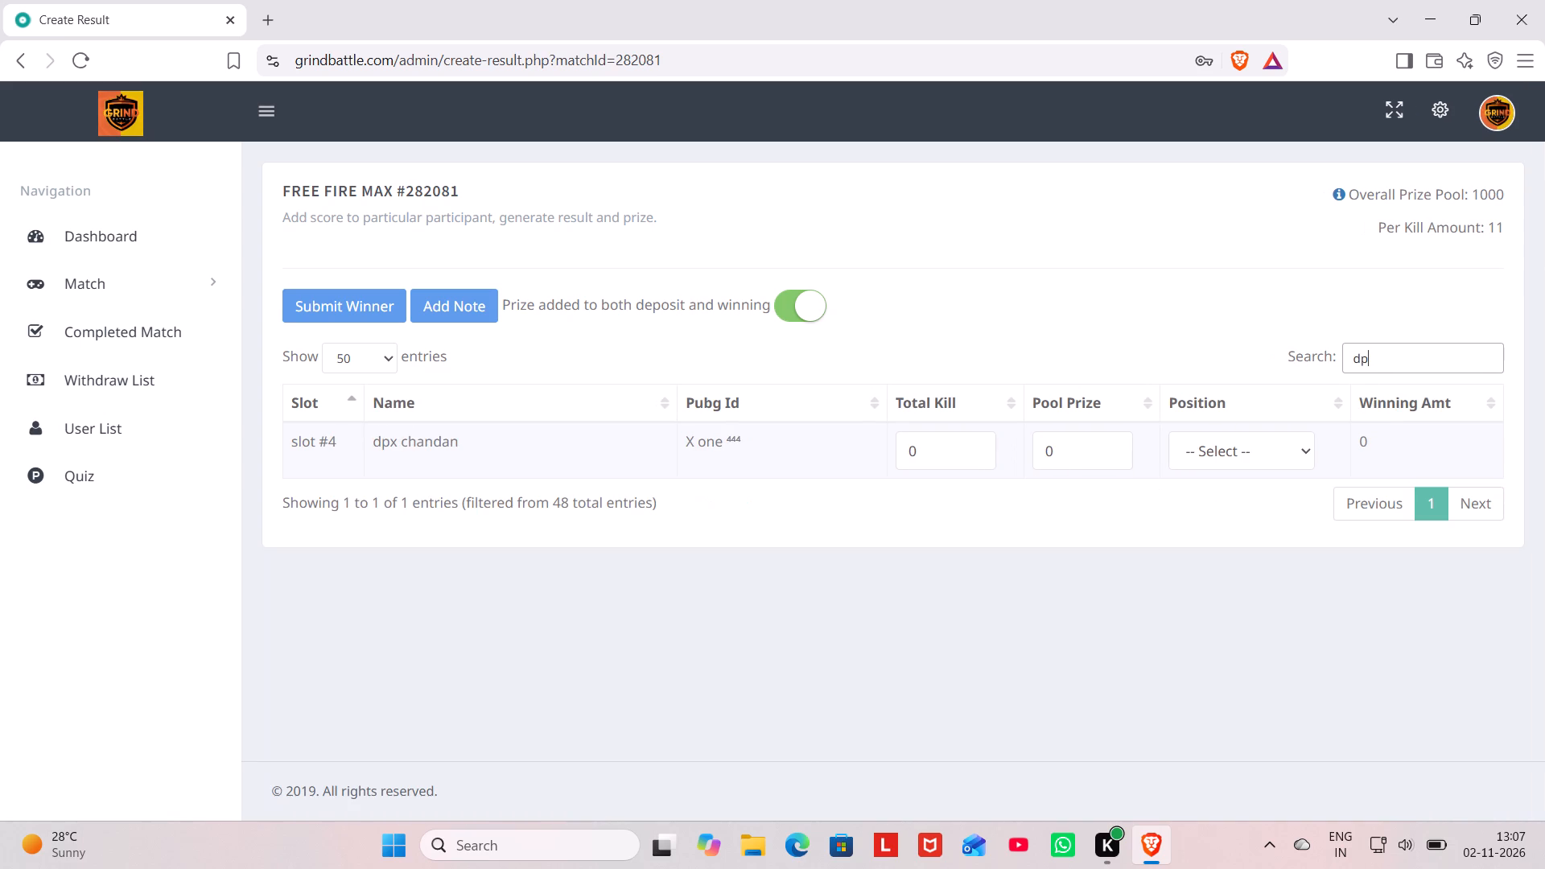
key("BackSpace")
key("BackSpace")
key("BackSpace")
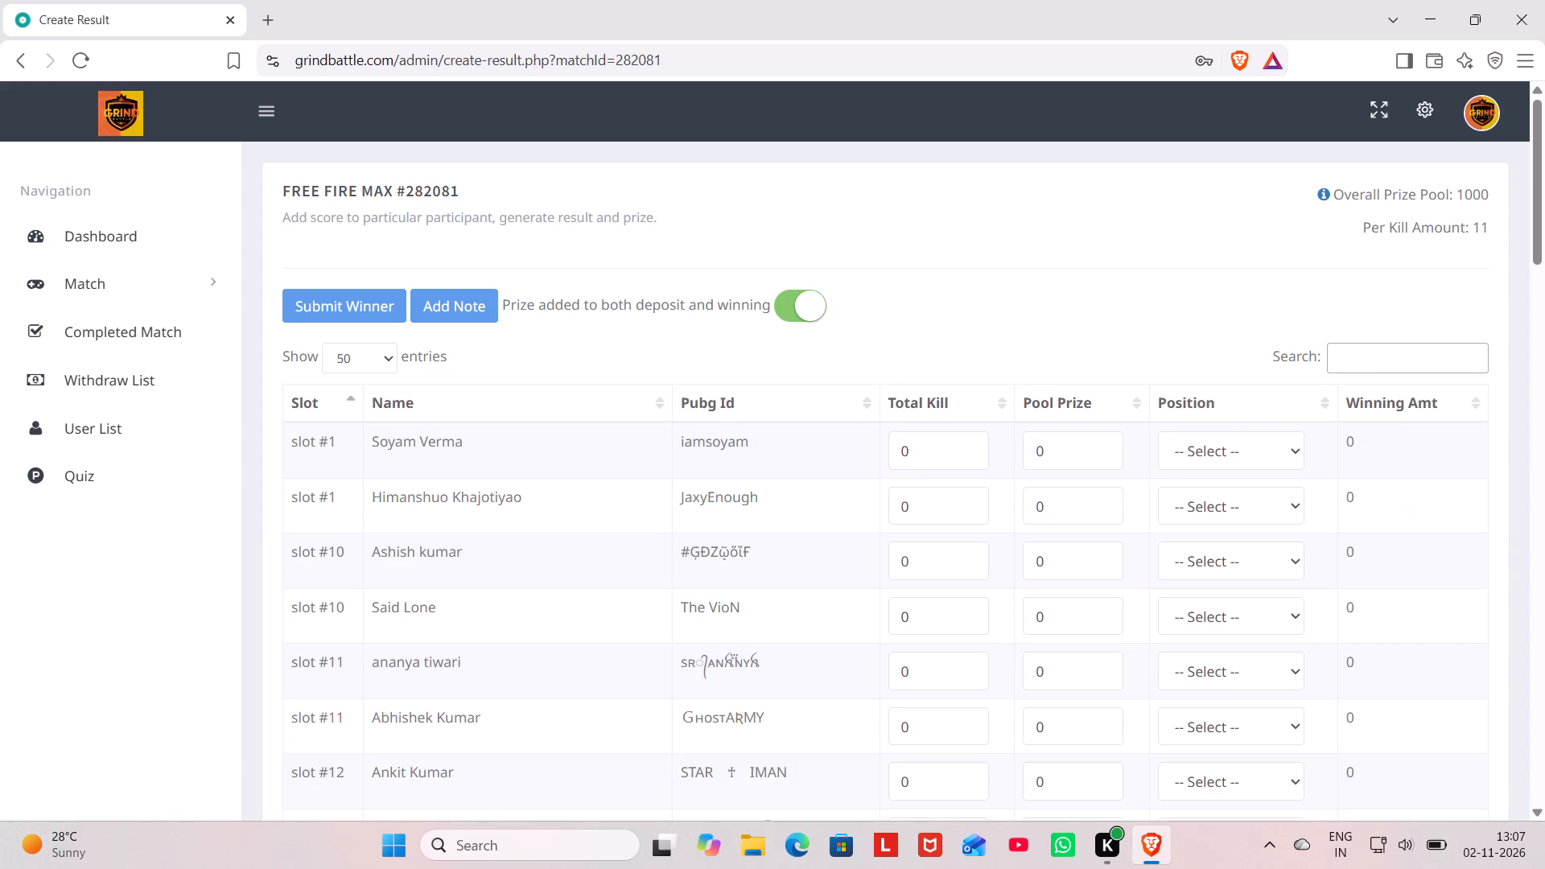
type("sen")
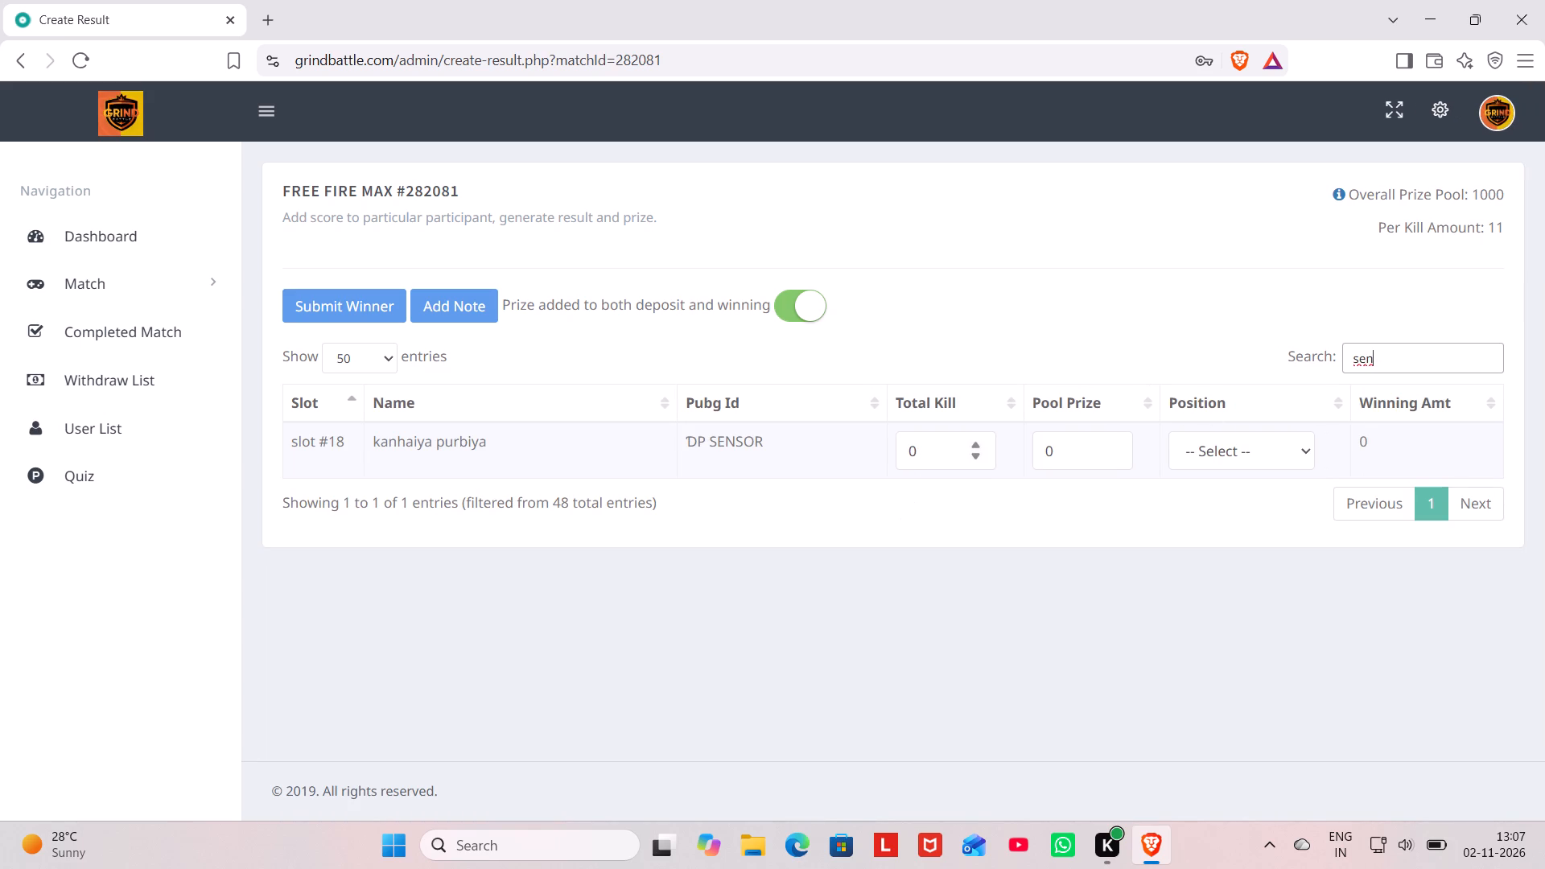
left_click(951, 453)
key("BackSpace")
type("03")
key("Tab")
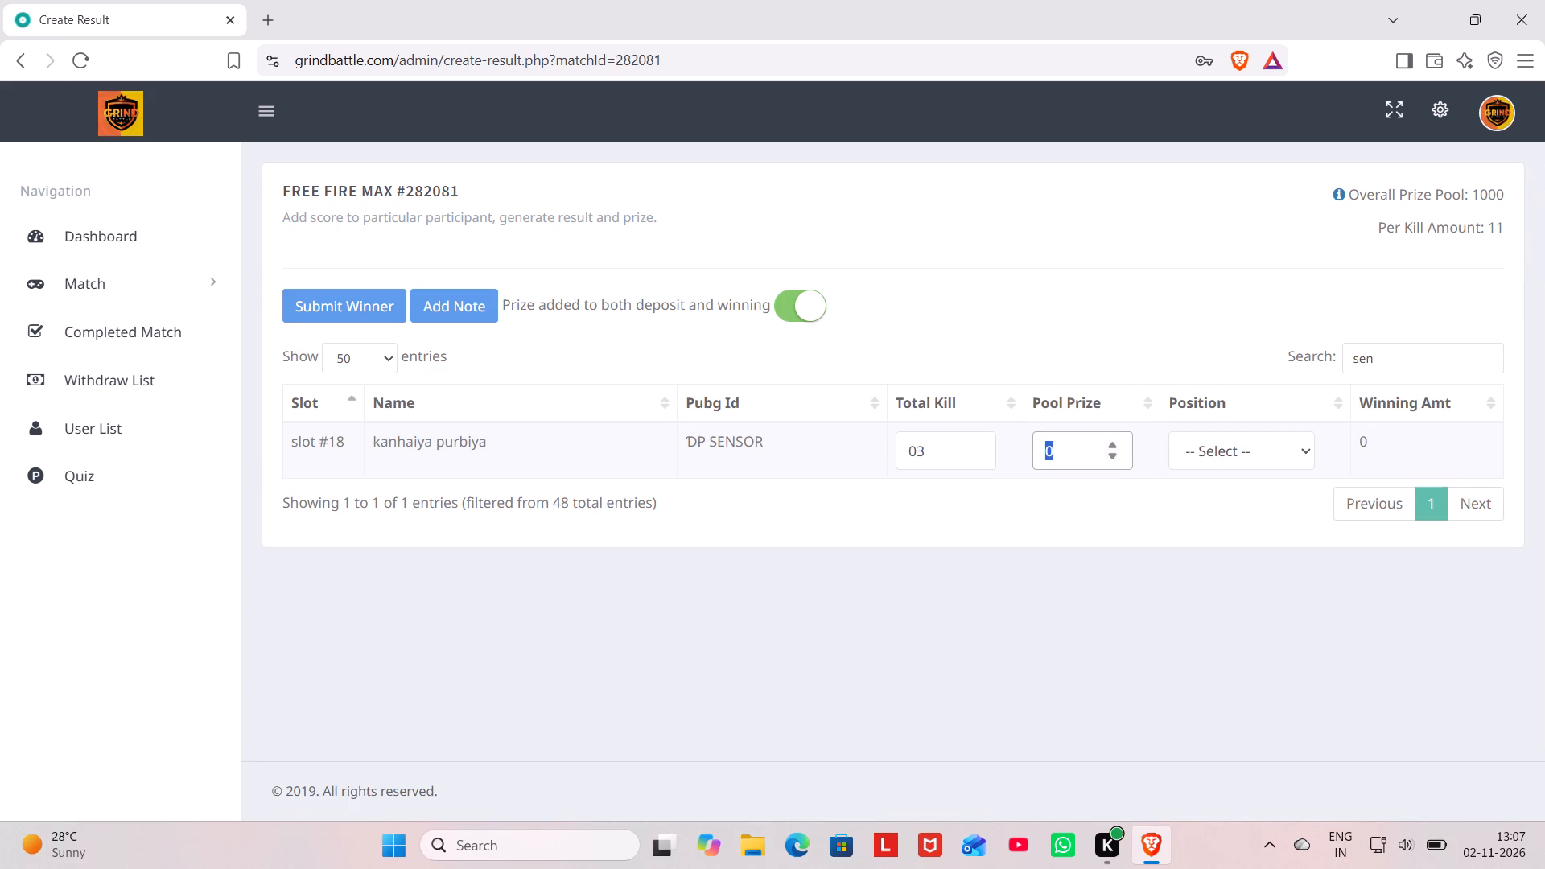
left_click(1432, 369)
key("BackSpace")
key("BackSpace")
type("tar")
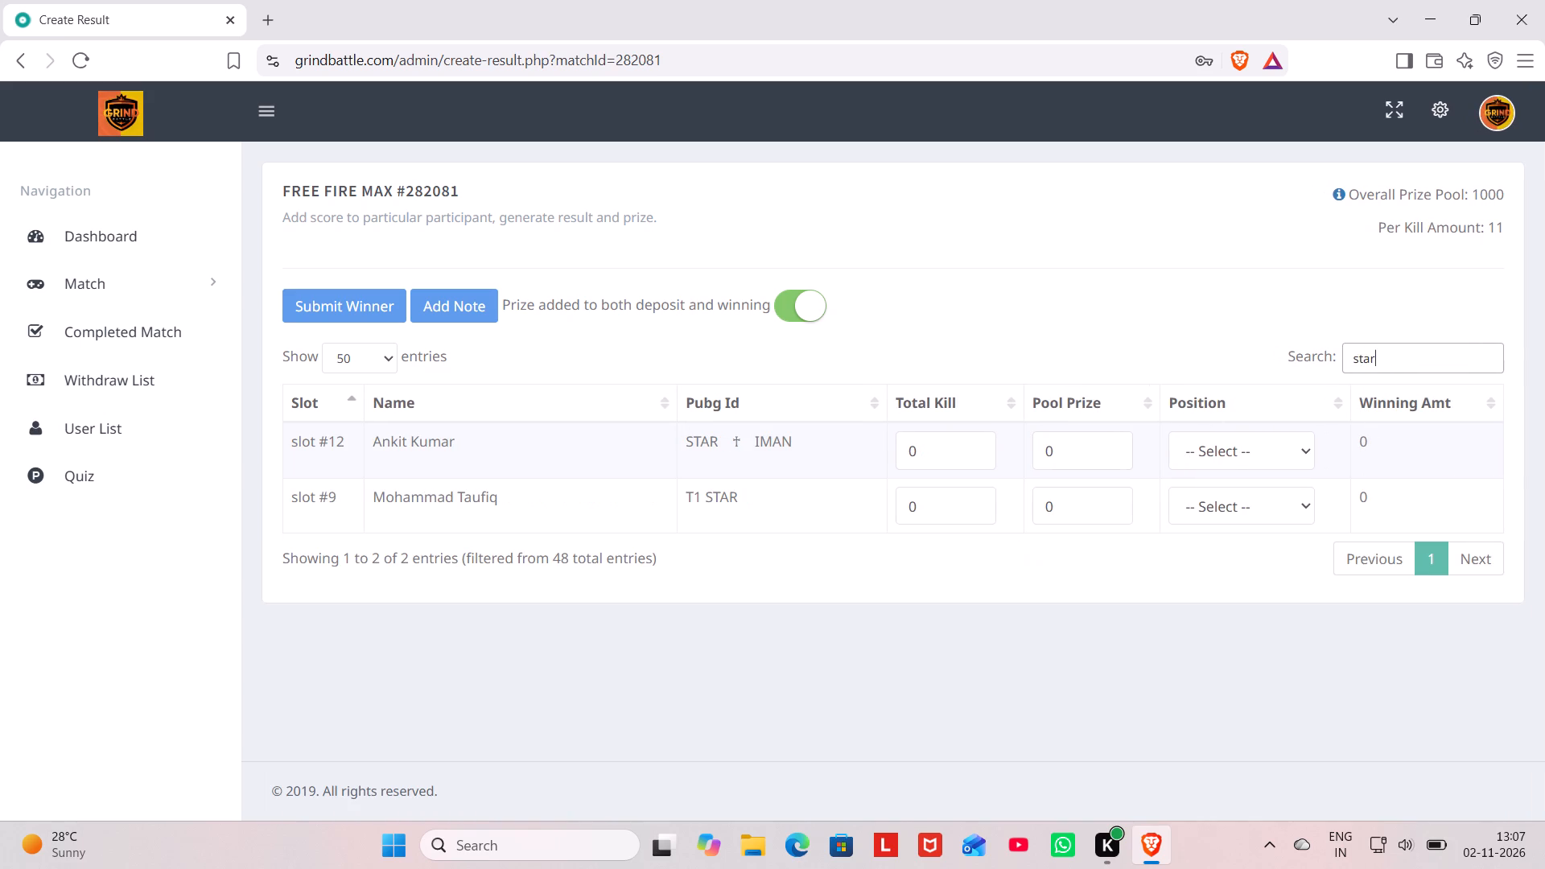
left_click(962, 453)
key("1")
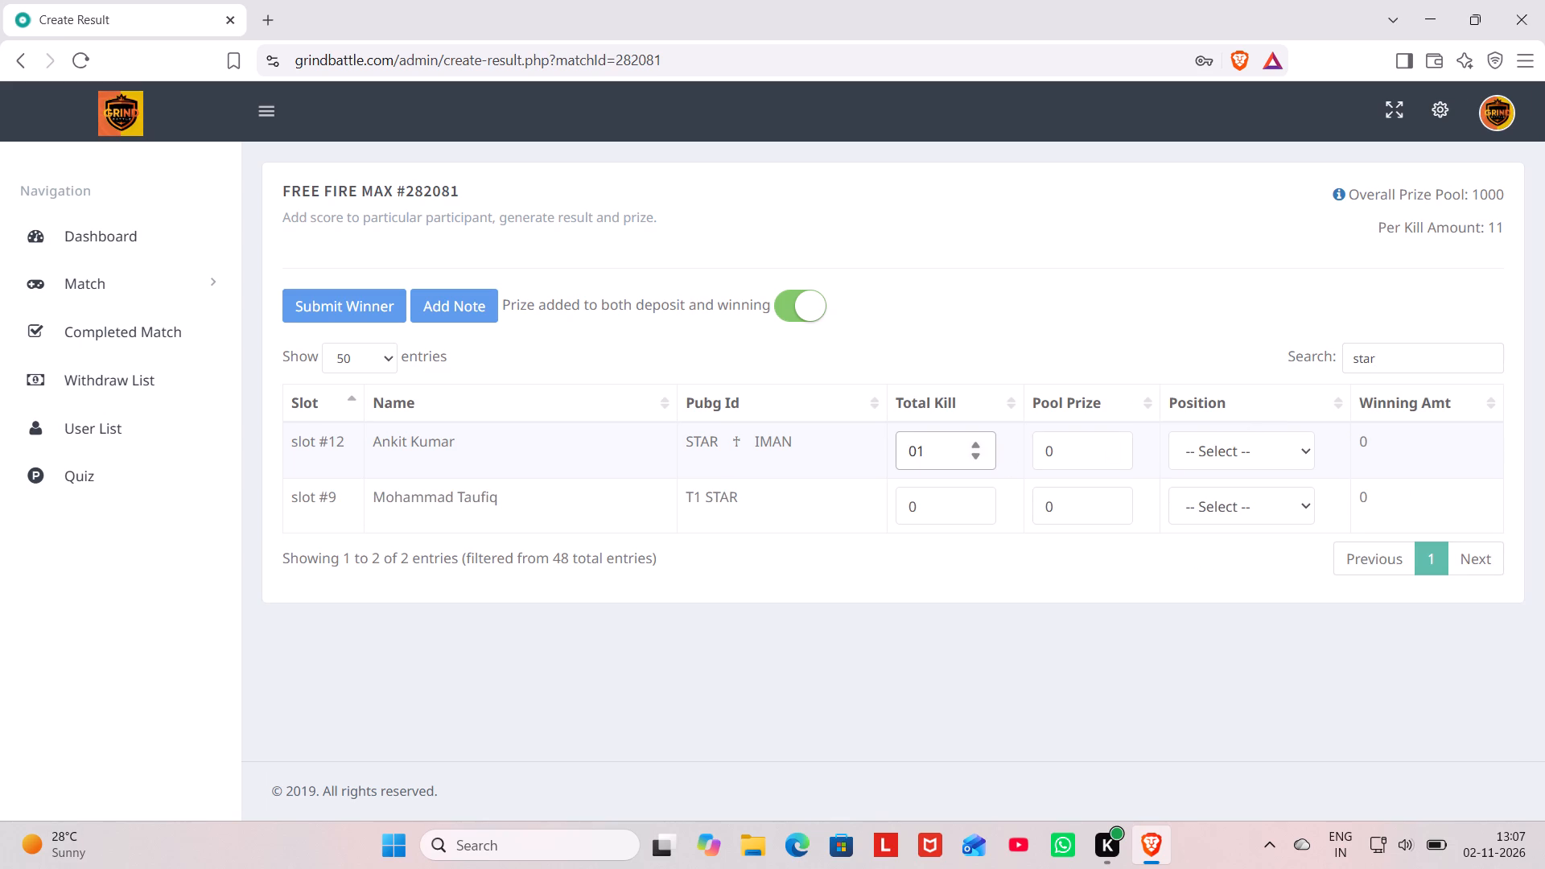
key("Tab")
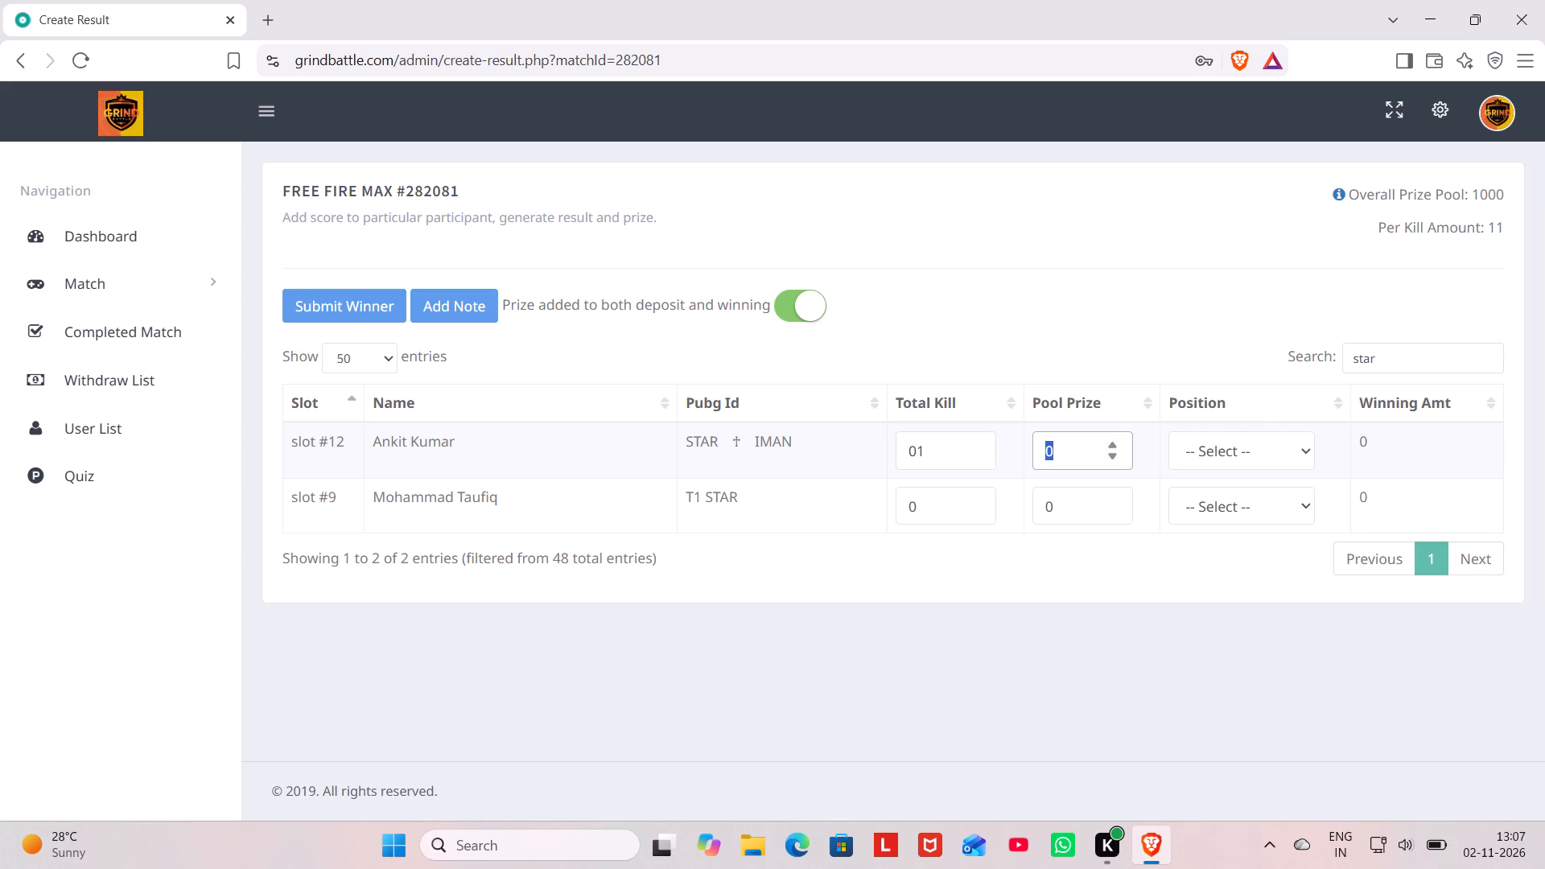
left_click(1389, 360)
key("BackSpace")
key("BackSpace")
key("BackSpace")
key("BackSpace")
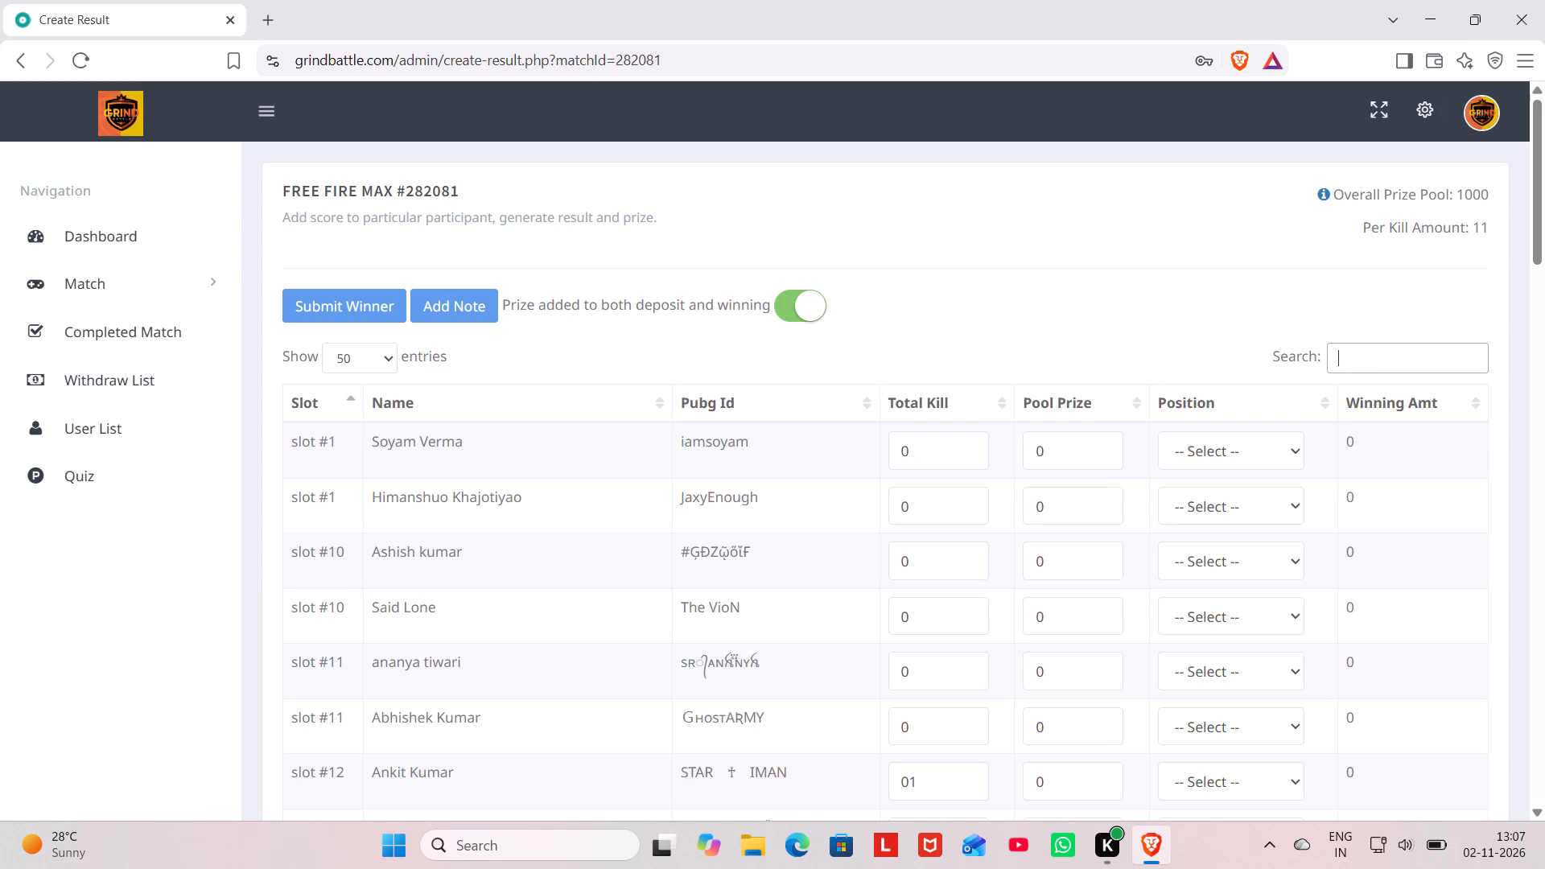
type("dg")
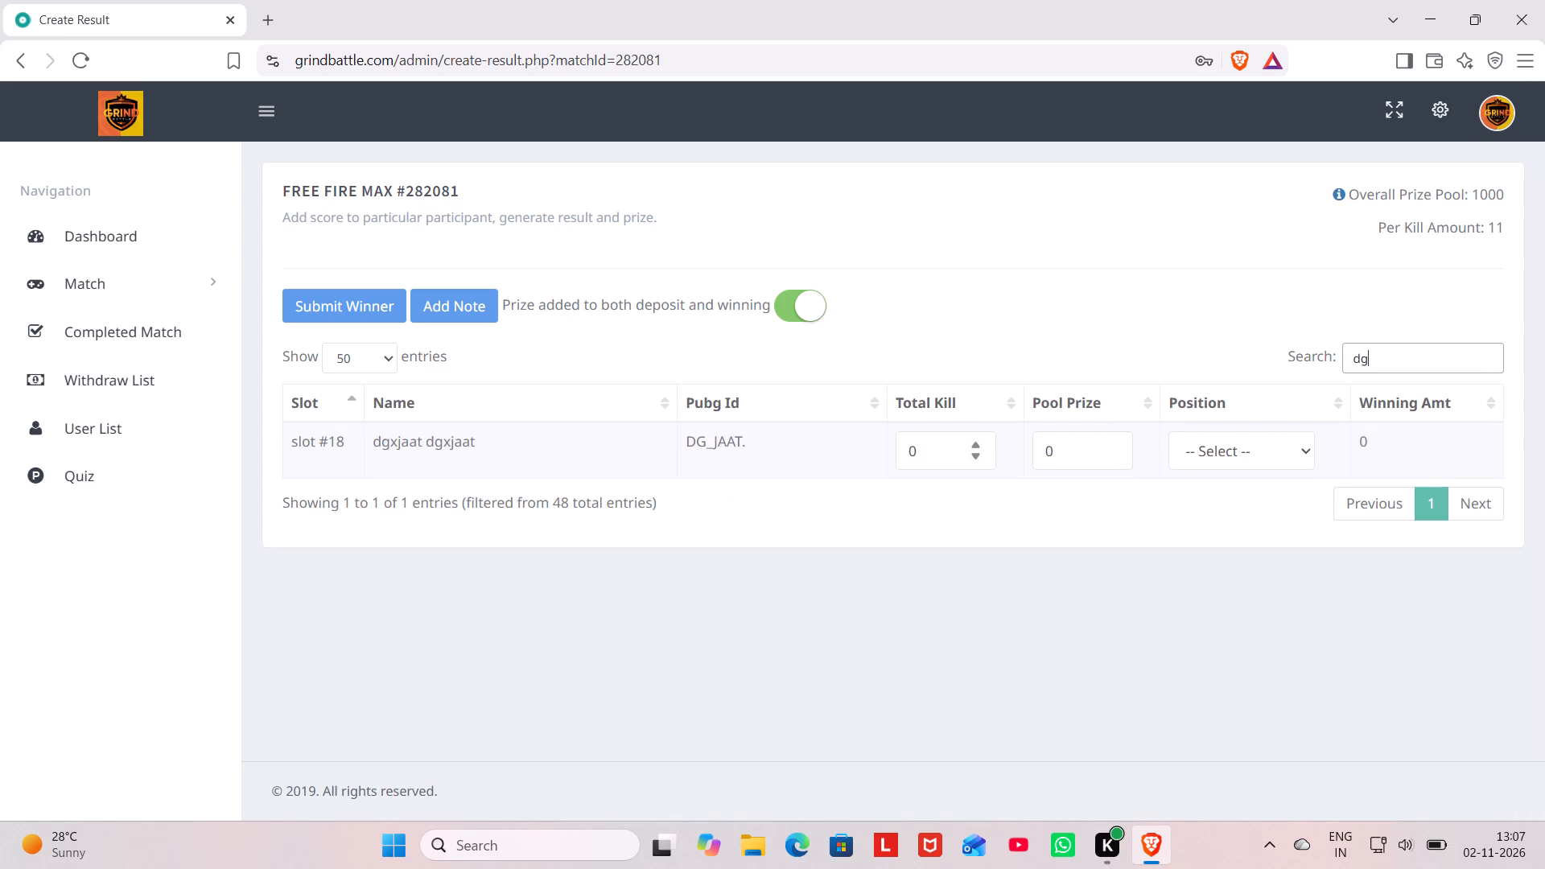
left_click(913, 443)
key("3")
Clear the participant search, find DOMINATOR in slot #14 and enter 4 total kills.
left_click(1426, 361)
key("BackSpace")
key("BackSpace")
key("BackSpace")
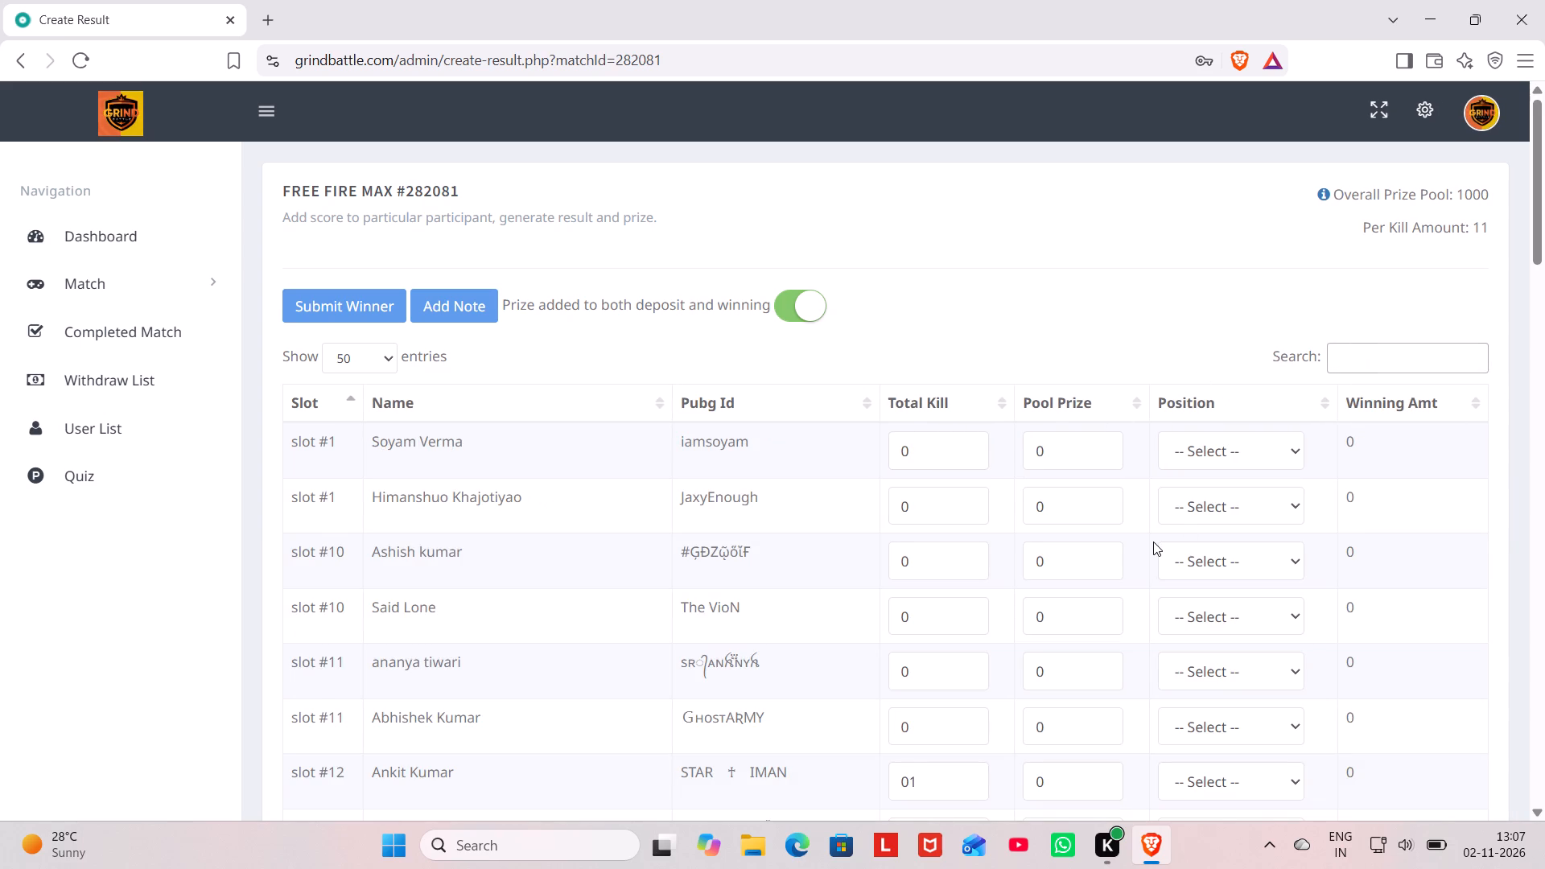
scroll(1153, 542, "down", 8)
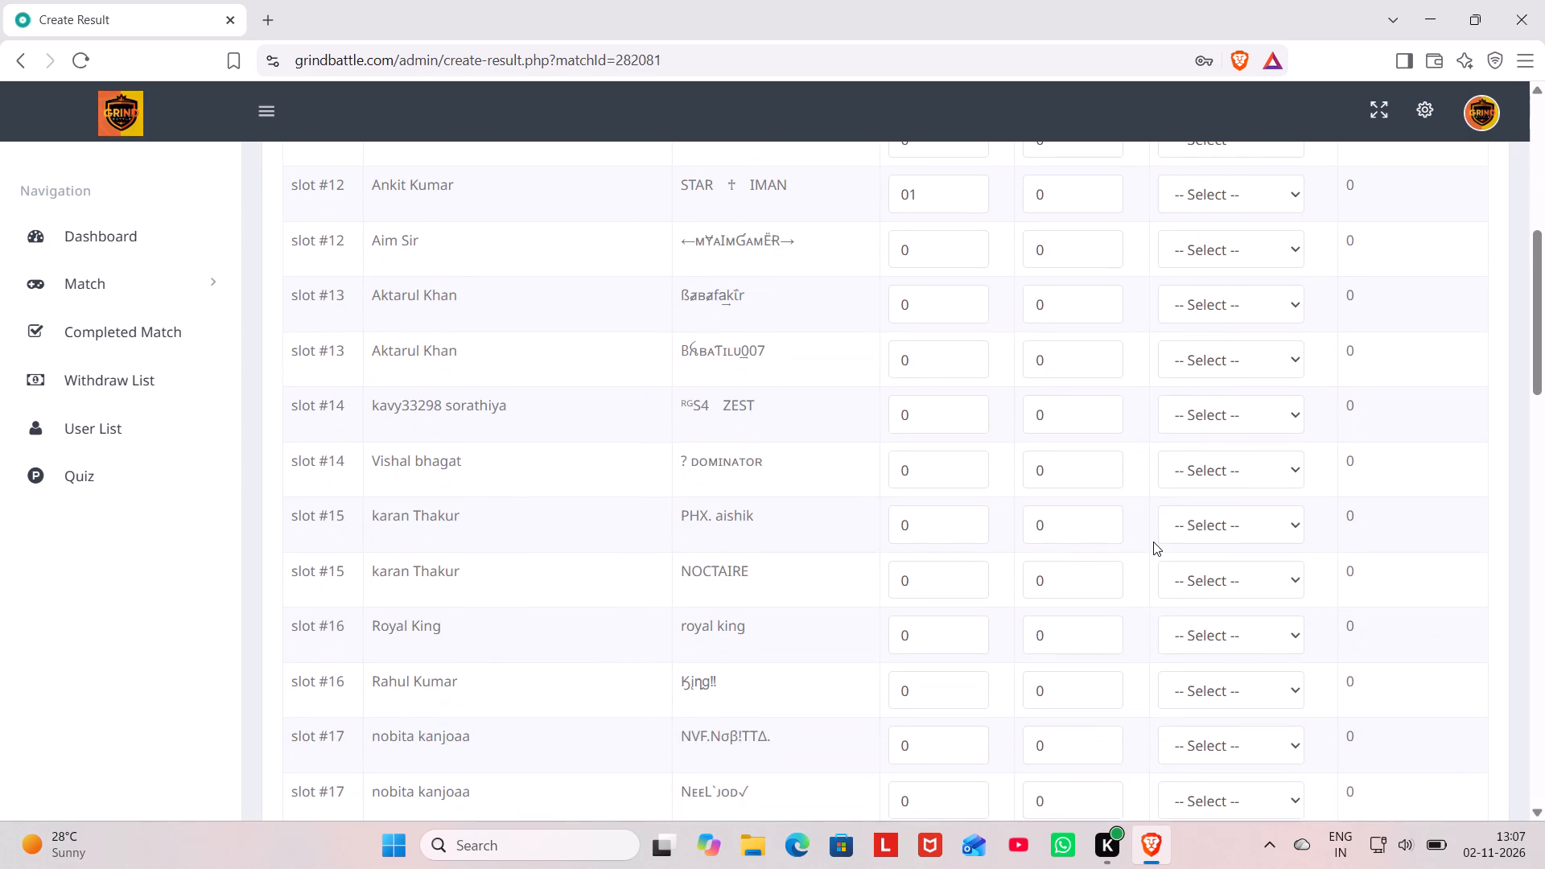
scroll(1153, 542, "down", 1)
left_click(949, 449)
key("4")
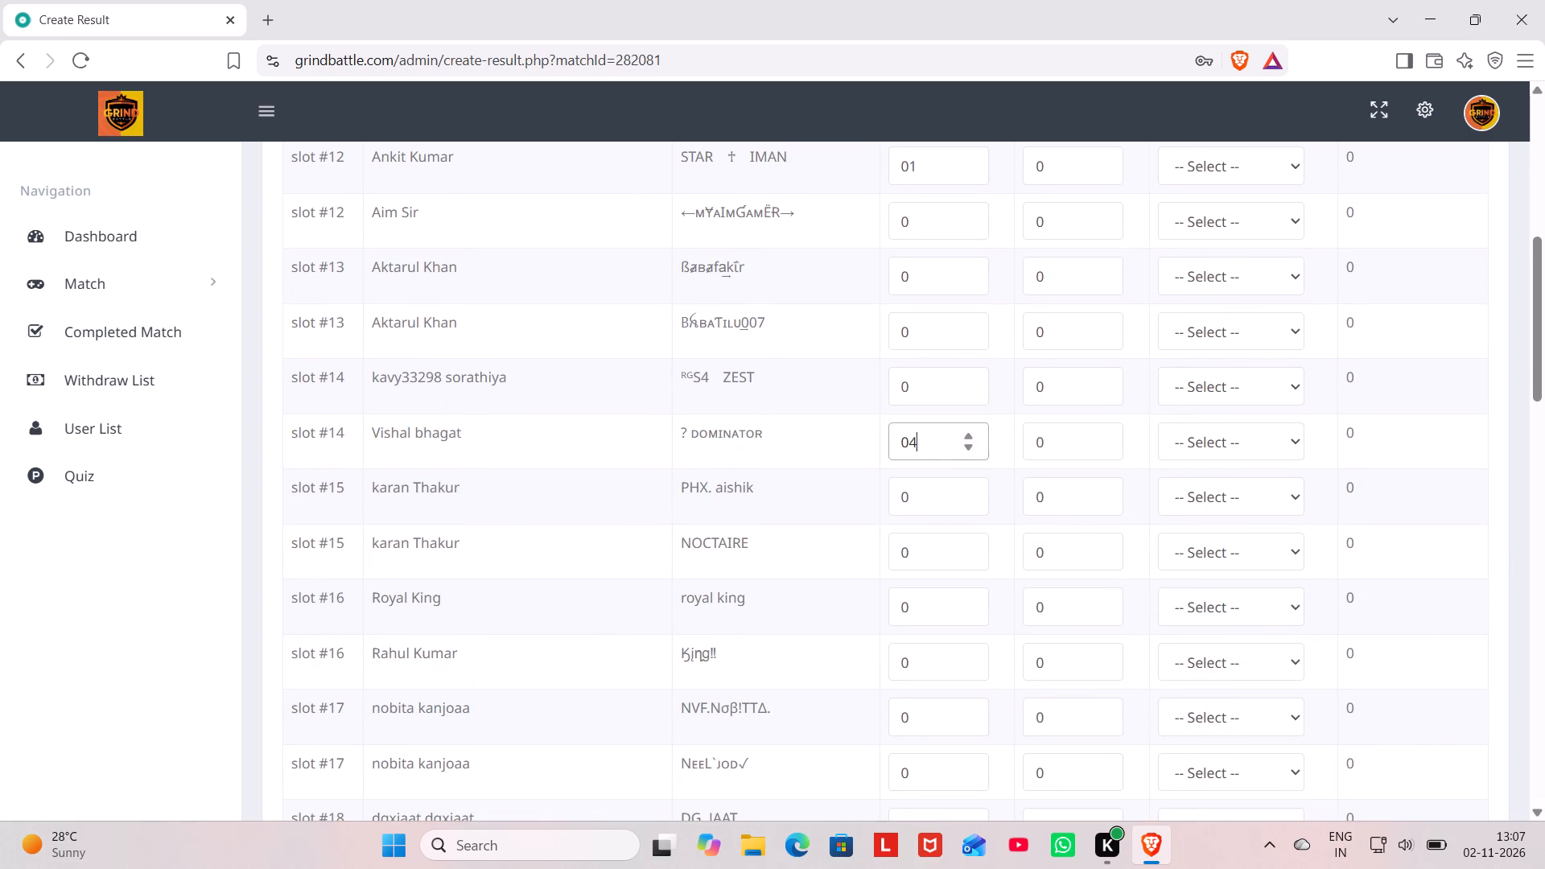
key("Tab")
scroll(949, 449, "up", 5)
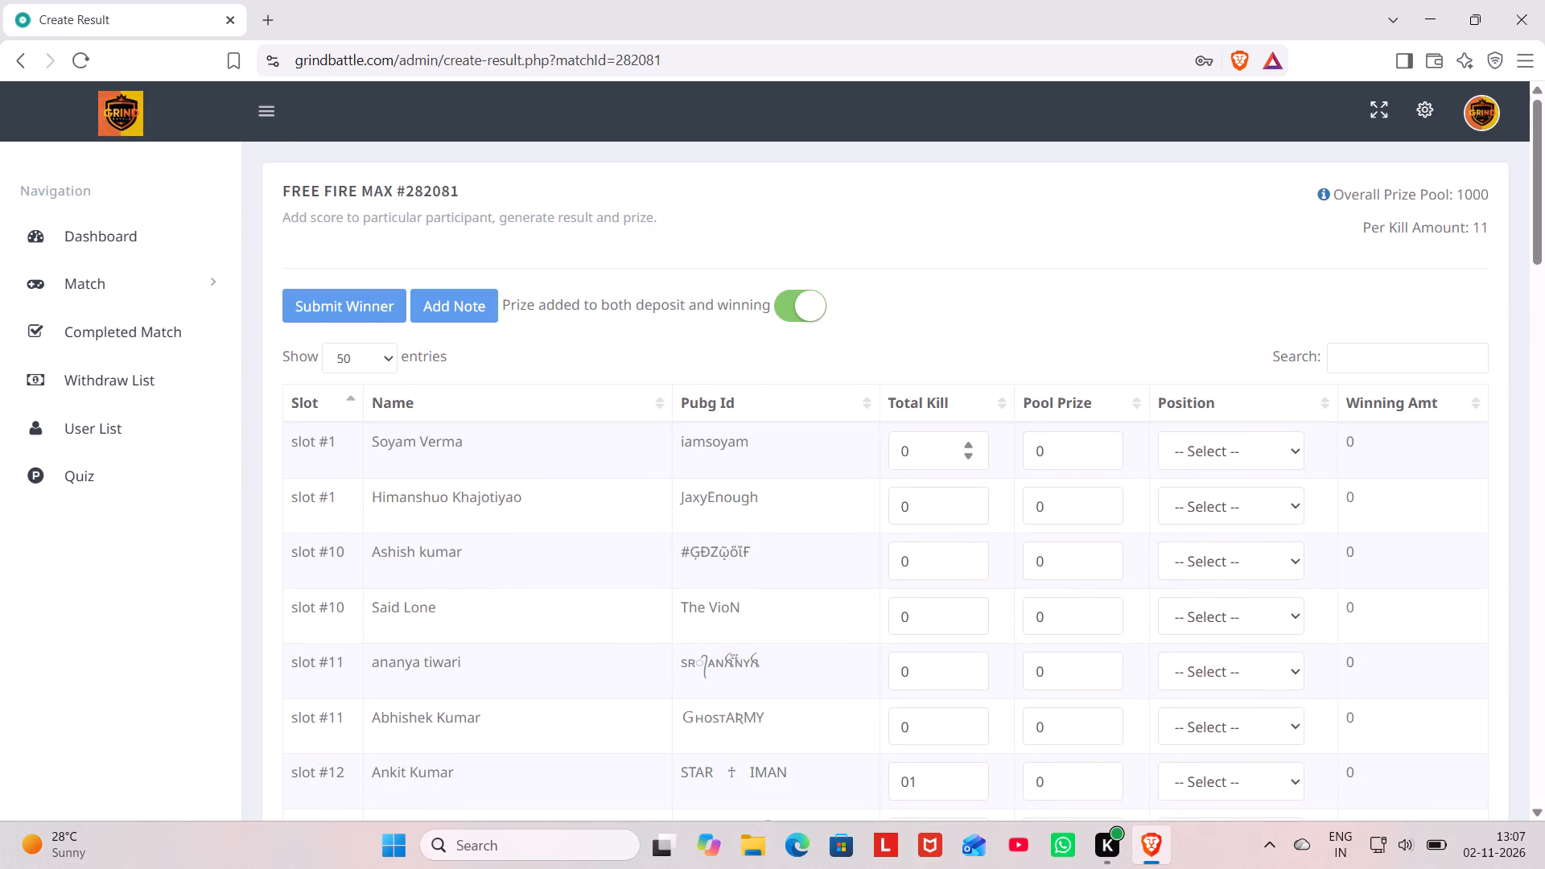
left_click(1368, 359)
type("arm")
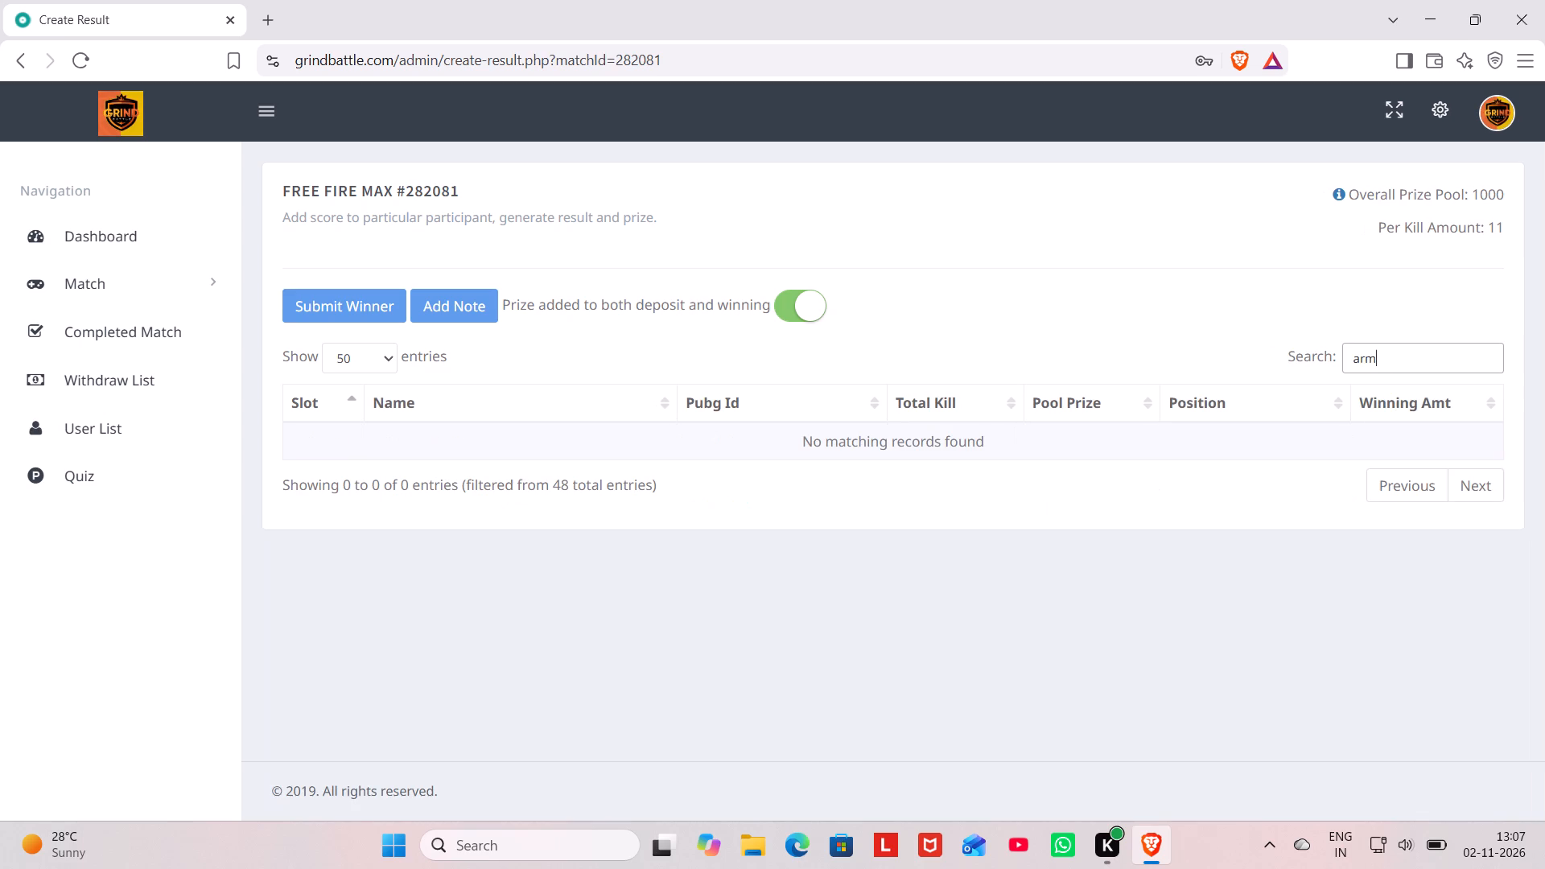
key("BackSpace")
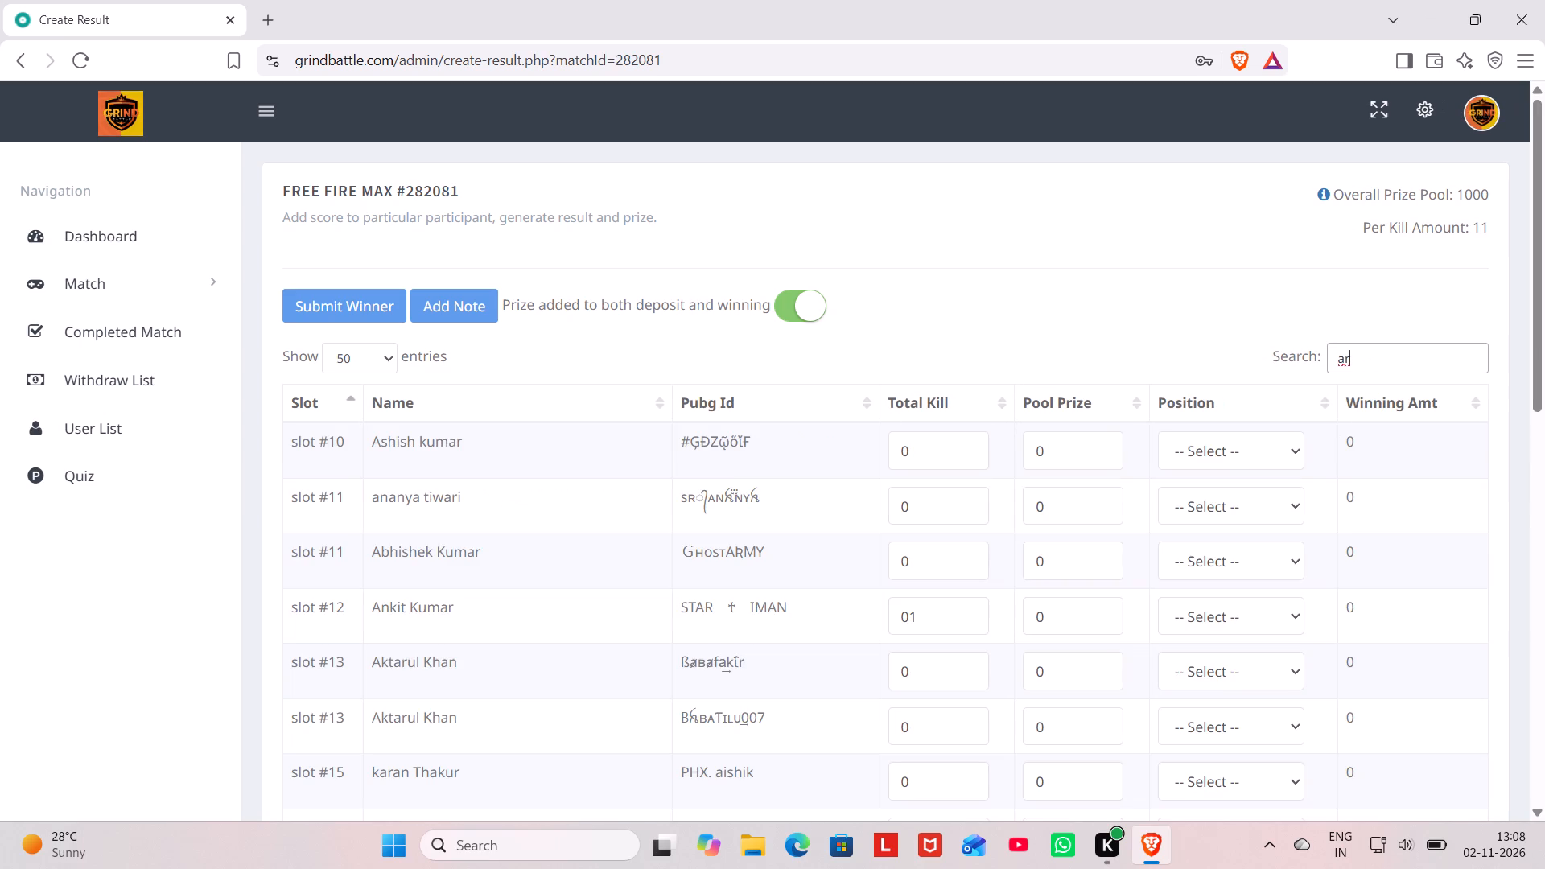
left_click(927, 570)
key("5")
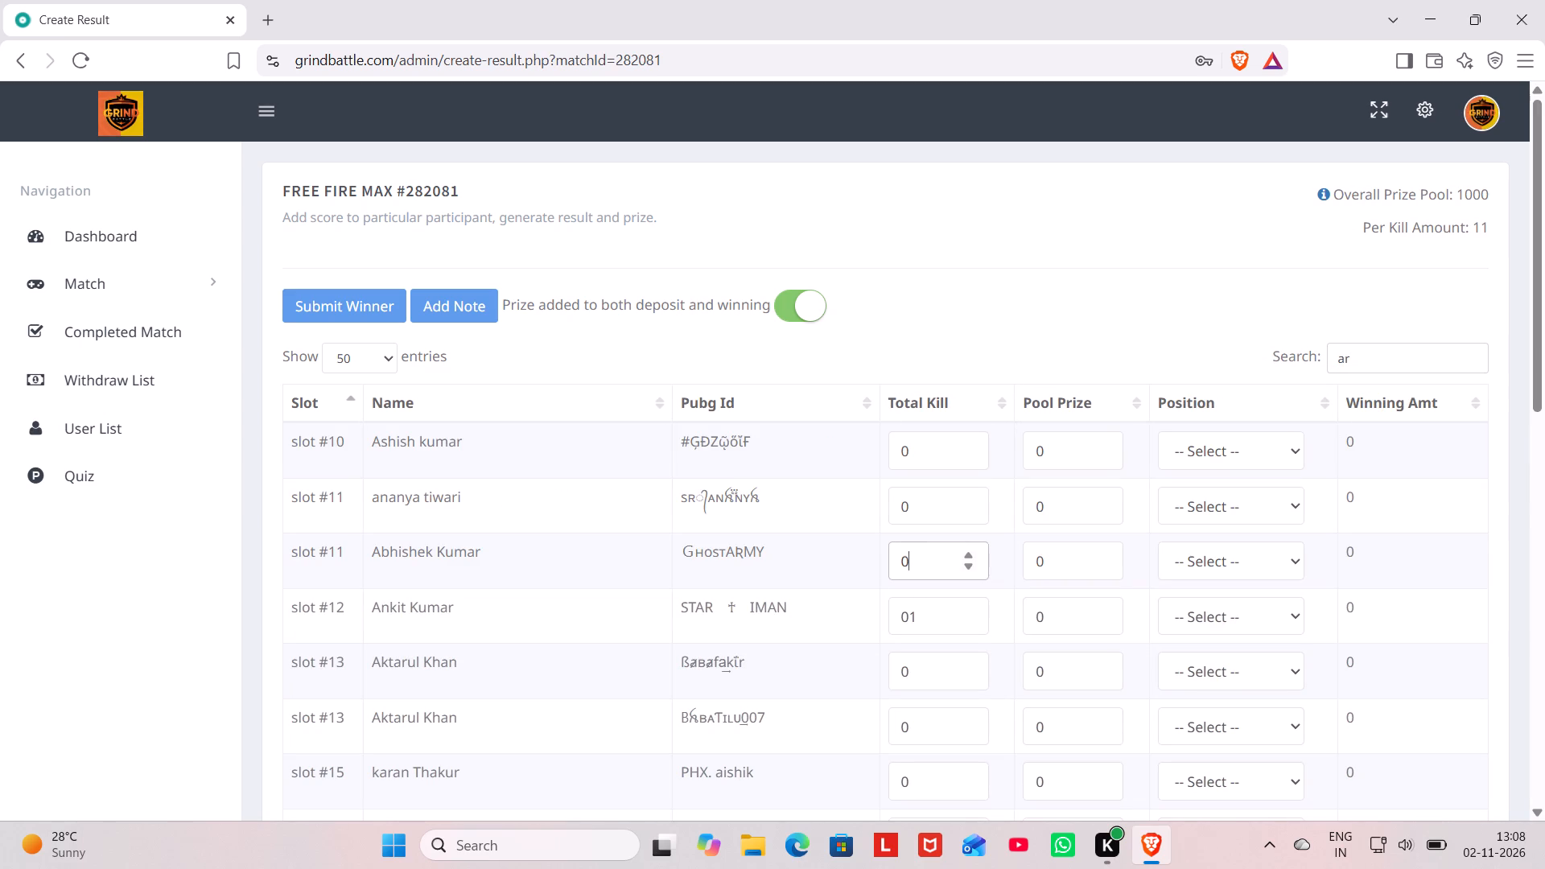
key("Tab")
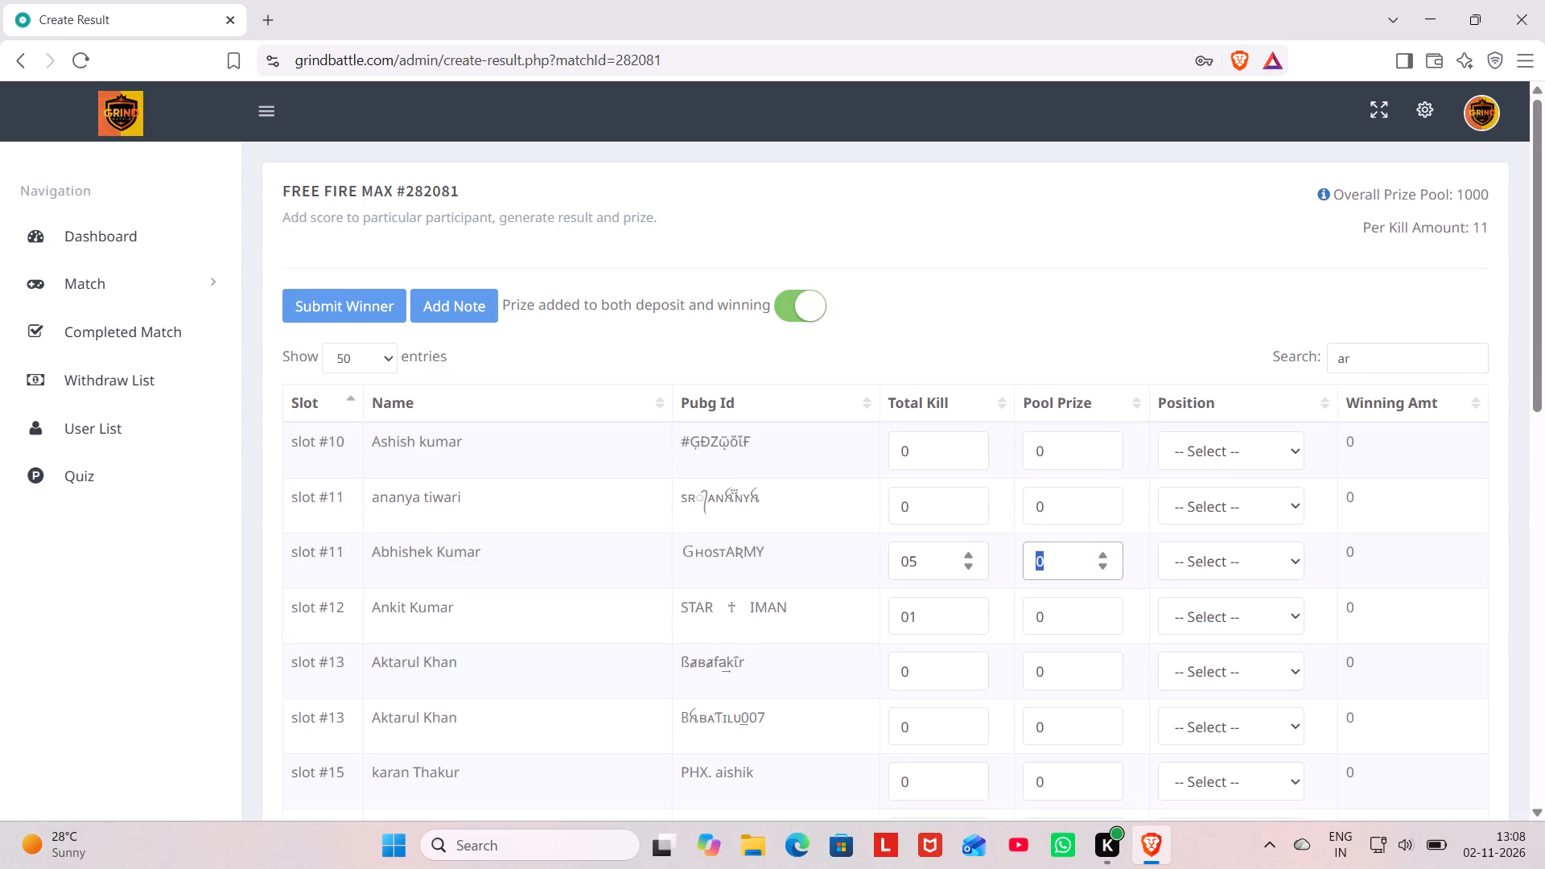
Search the participants for 007 and enter 2 total kills for the matching player in slot #13.
left_click(1378, 365)
key("BackSpace")
key("BackSpace")
key("BackSpace")
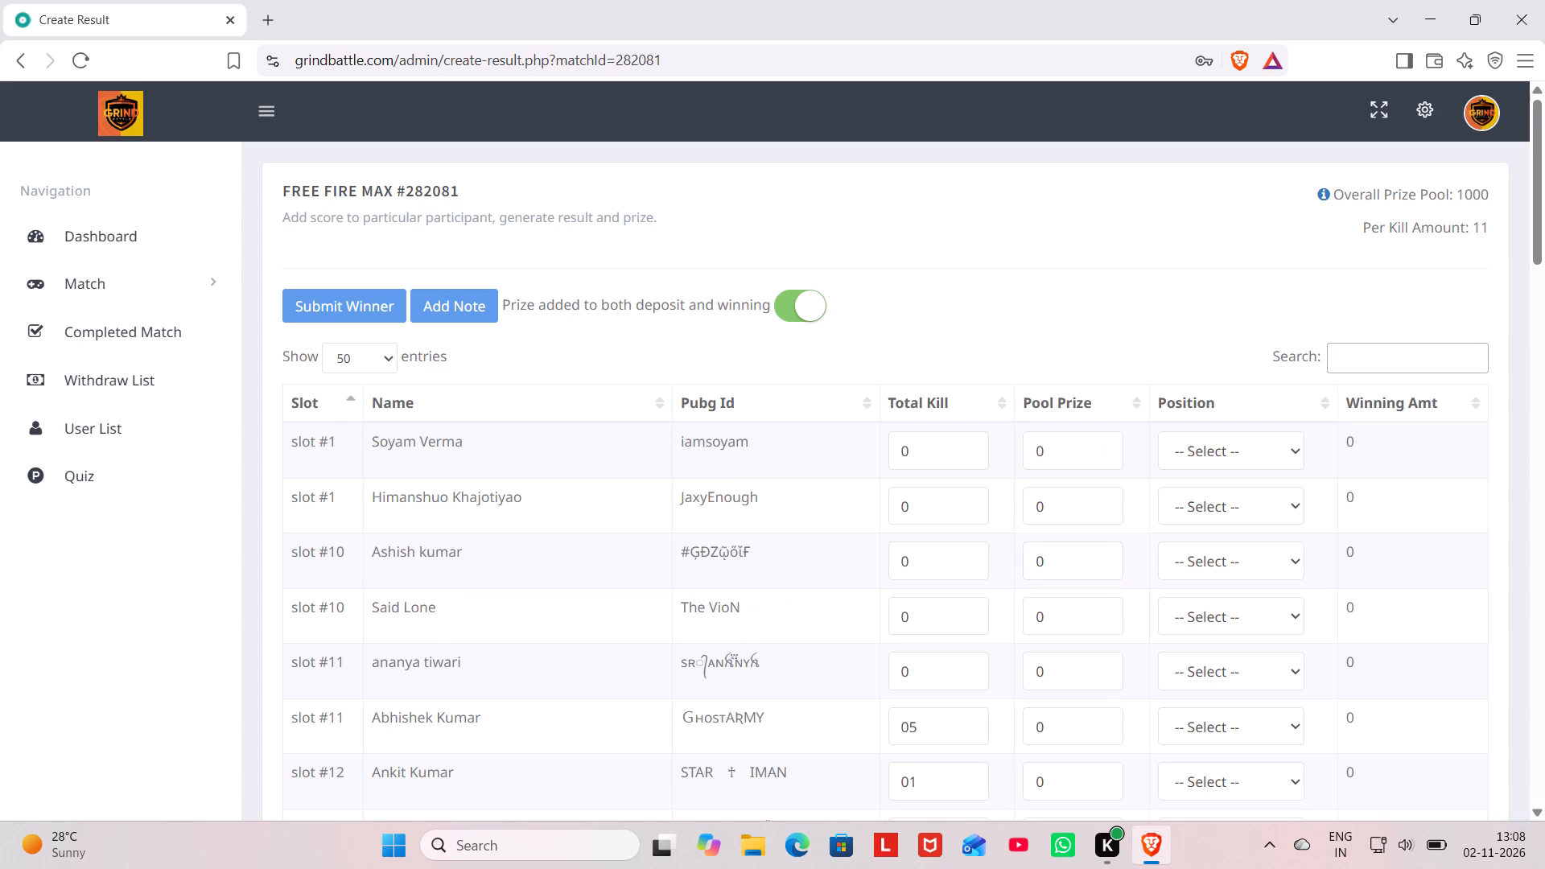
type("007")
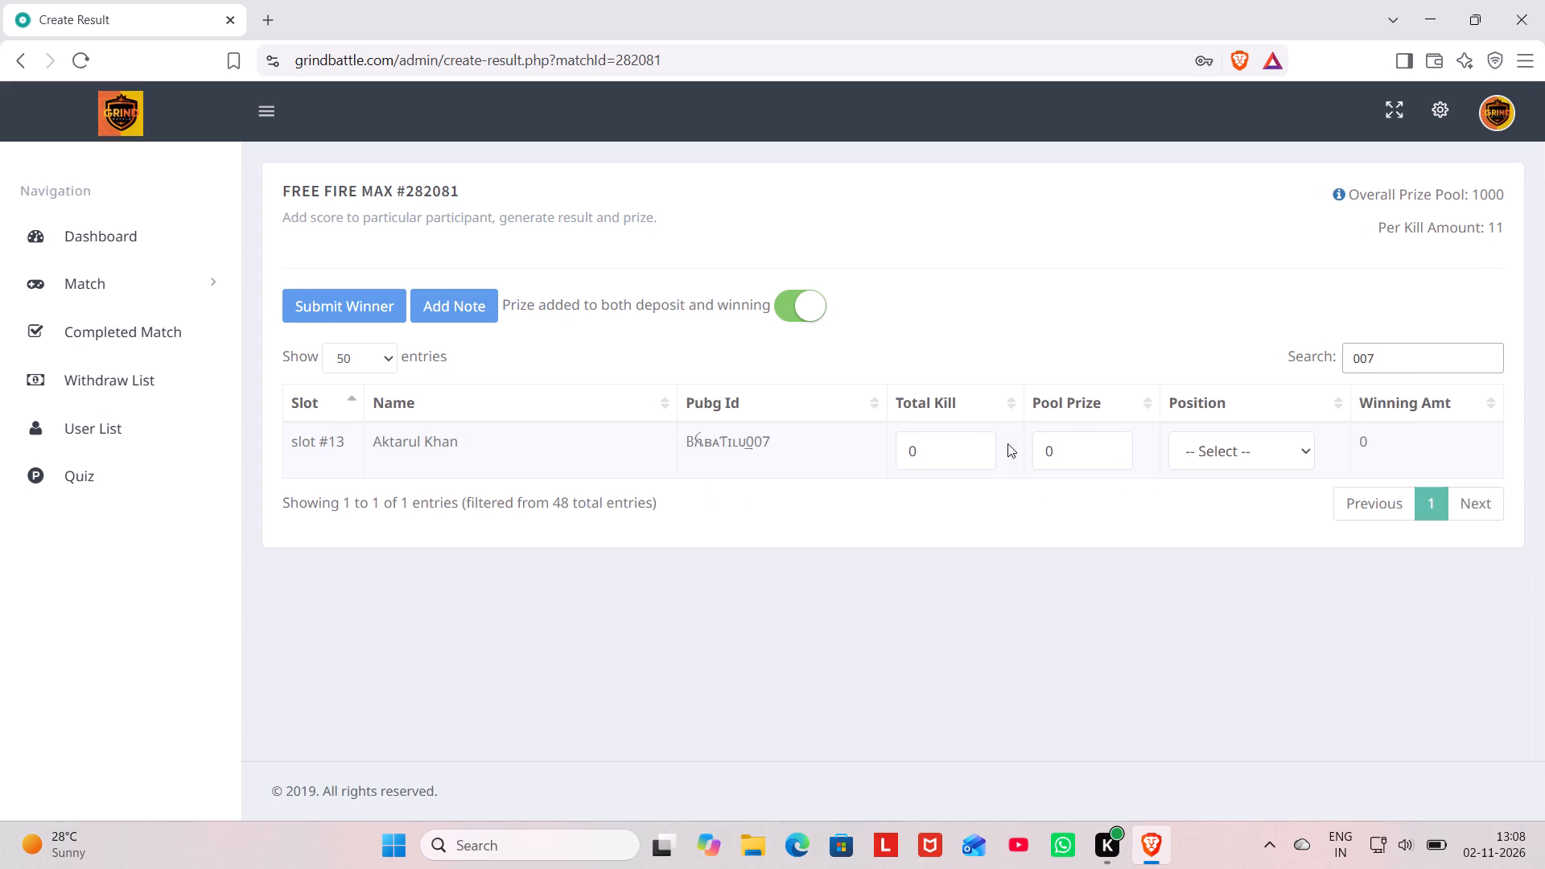
left_click(951, 453)
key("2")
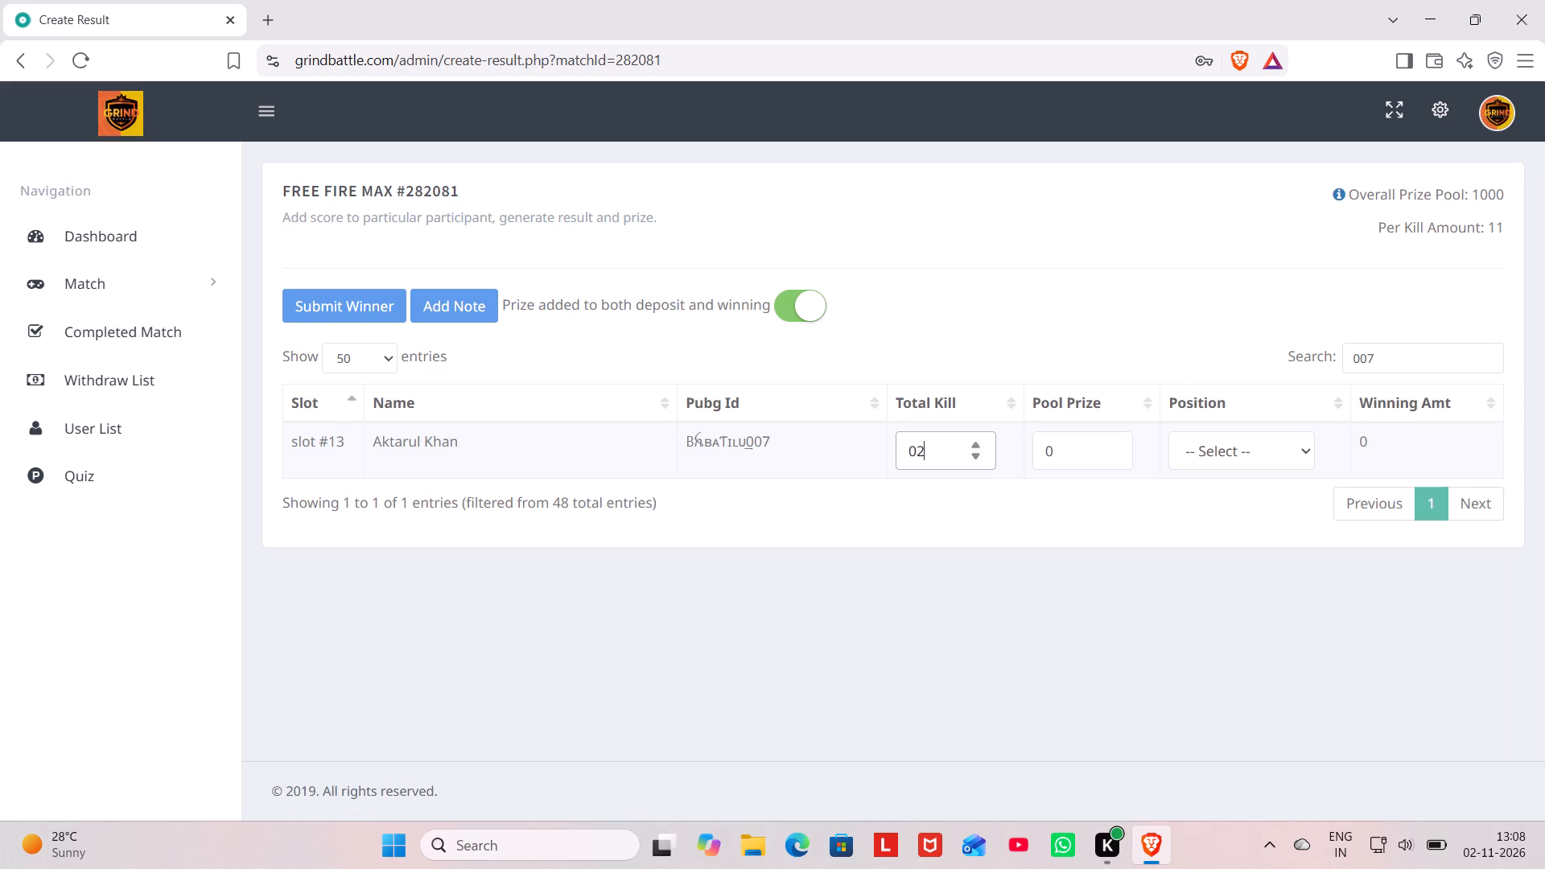
left_click(1475, 358)
key("BackSpace")
key("BackSpace")
key("BackSpace")
key("BackSpace")
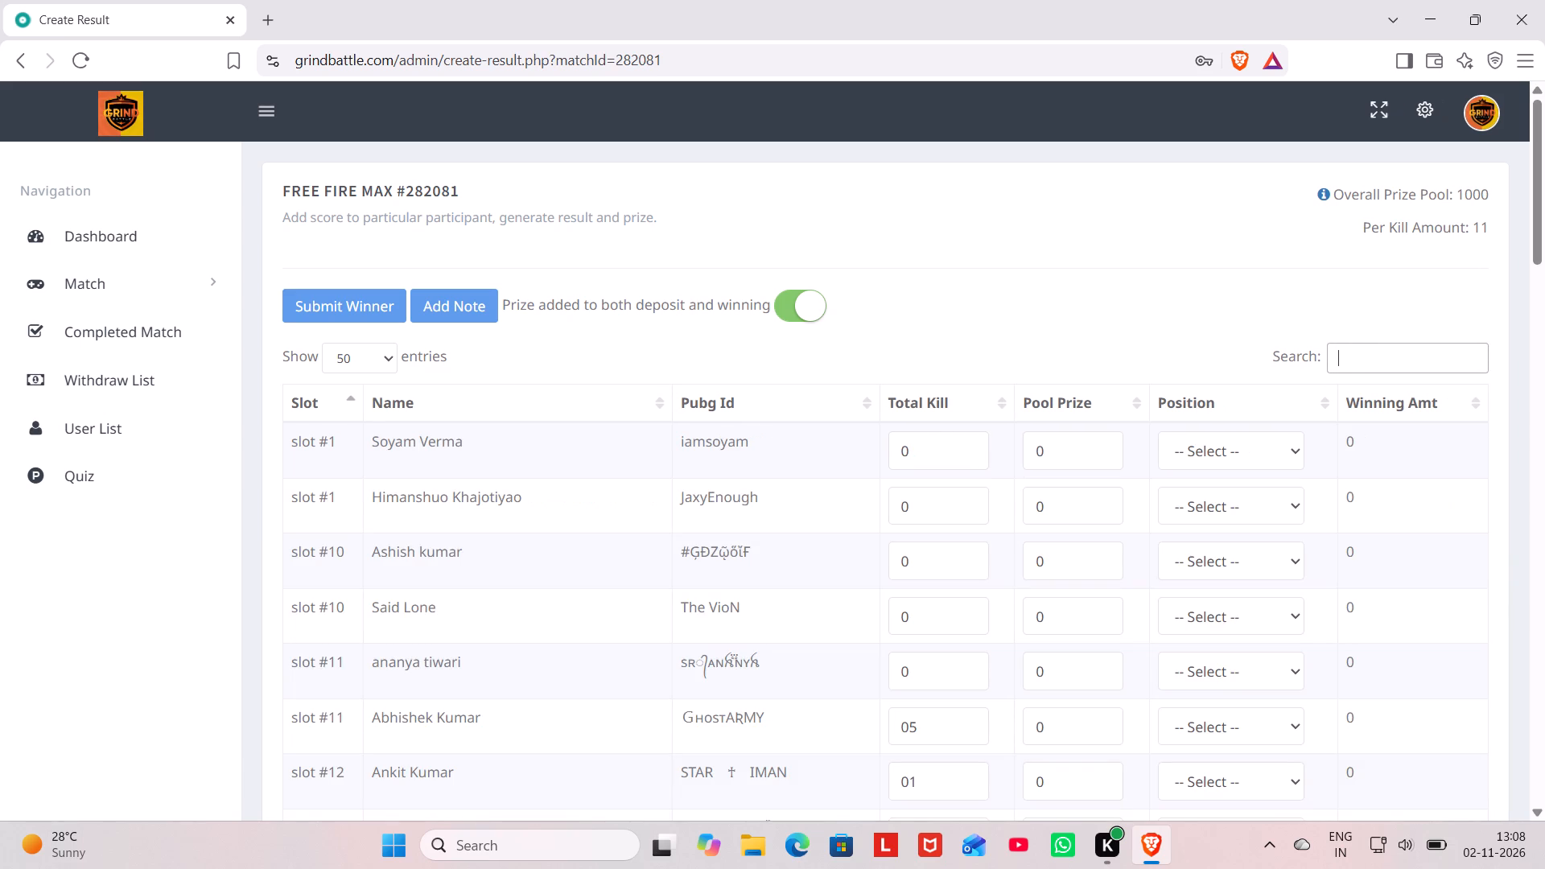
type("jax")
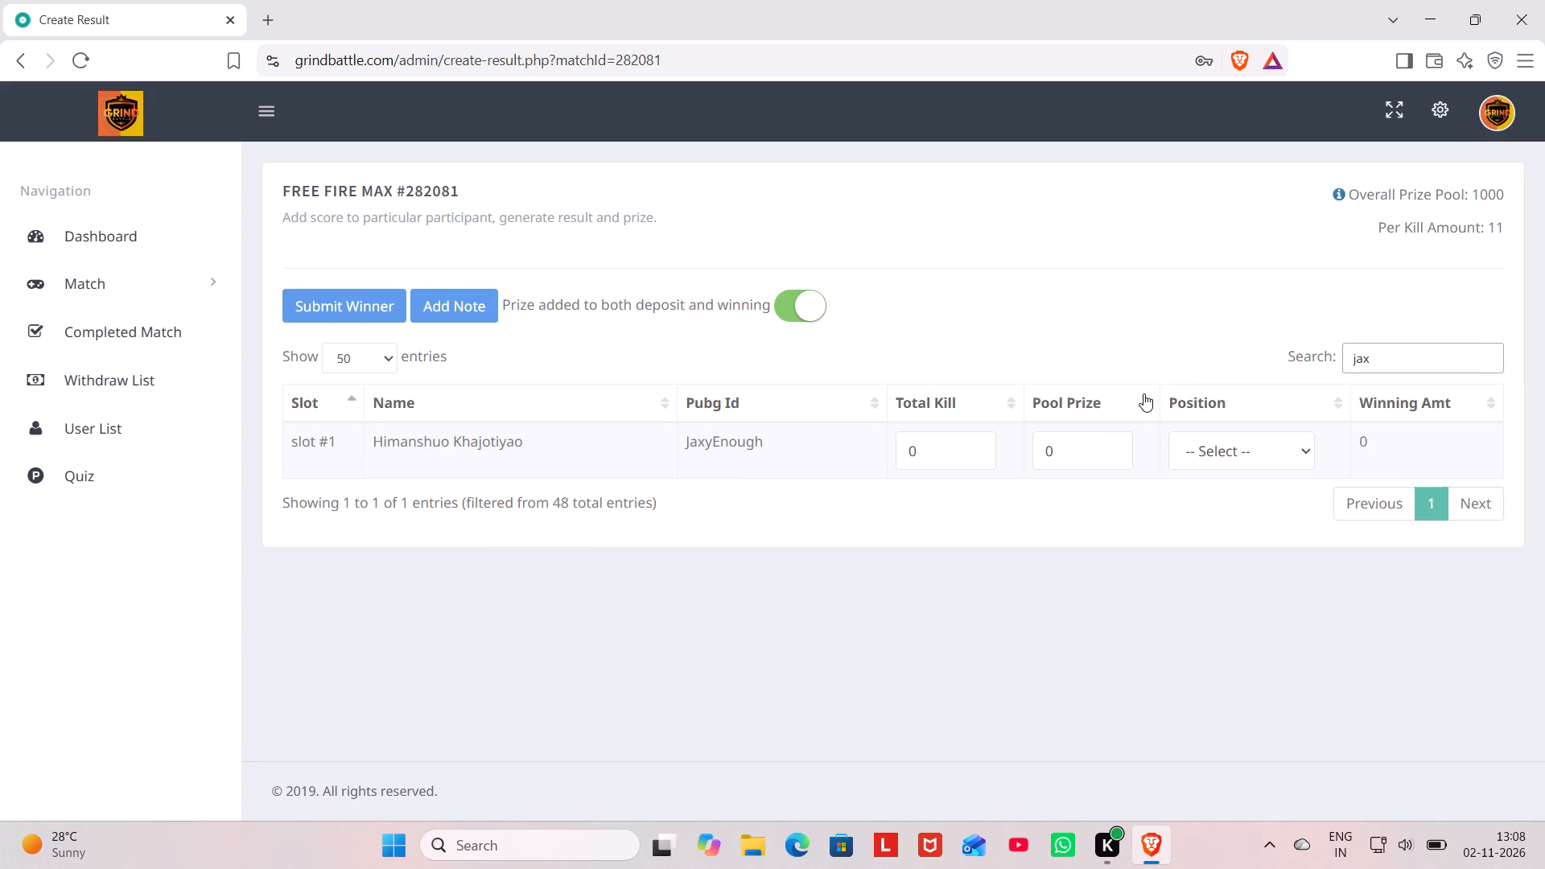
left_click(961, 443)
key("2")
key("Tab")
Find participant Ac.04 in slot #19 and enter 1 total kill.
left_click(1383, 351)
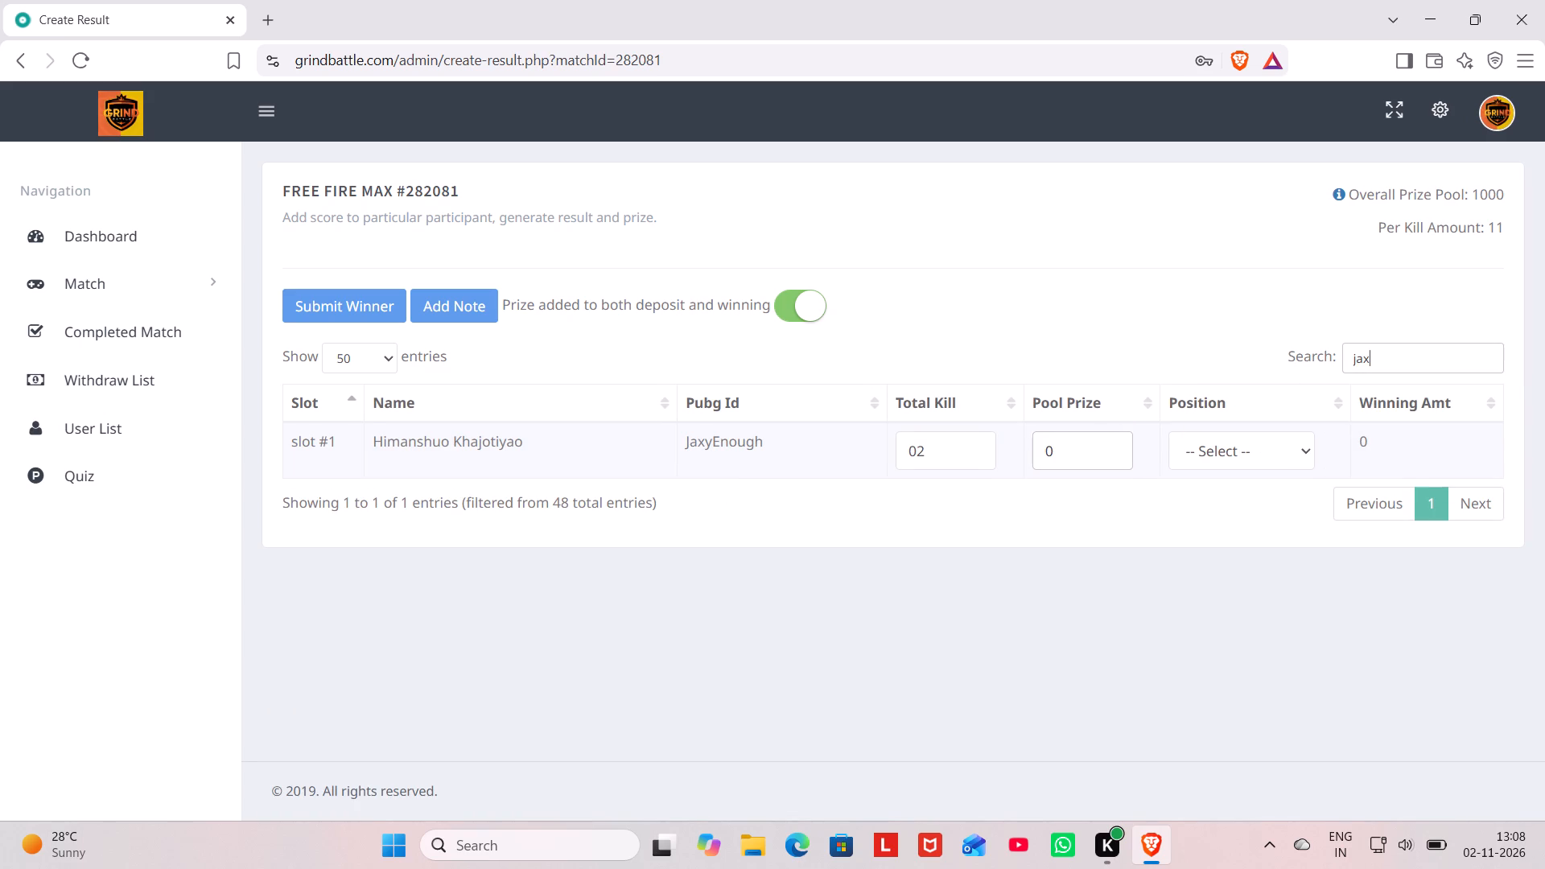
key("BackSpace")
key("BackSpace")
key("BackSpace")
key("BackSpace")
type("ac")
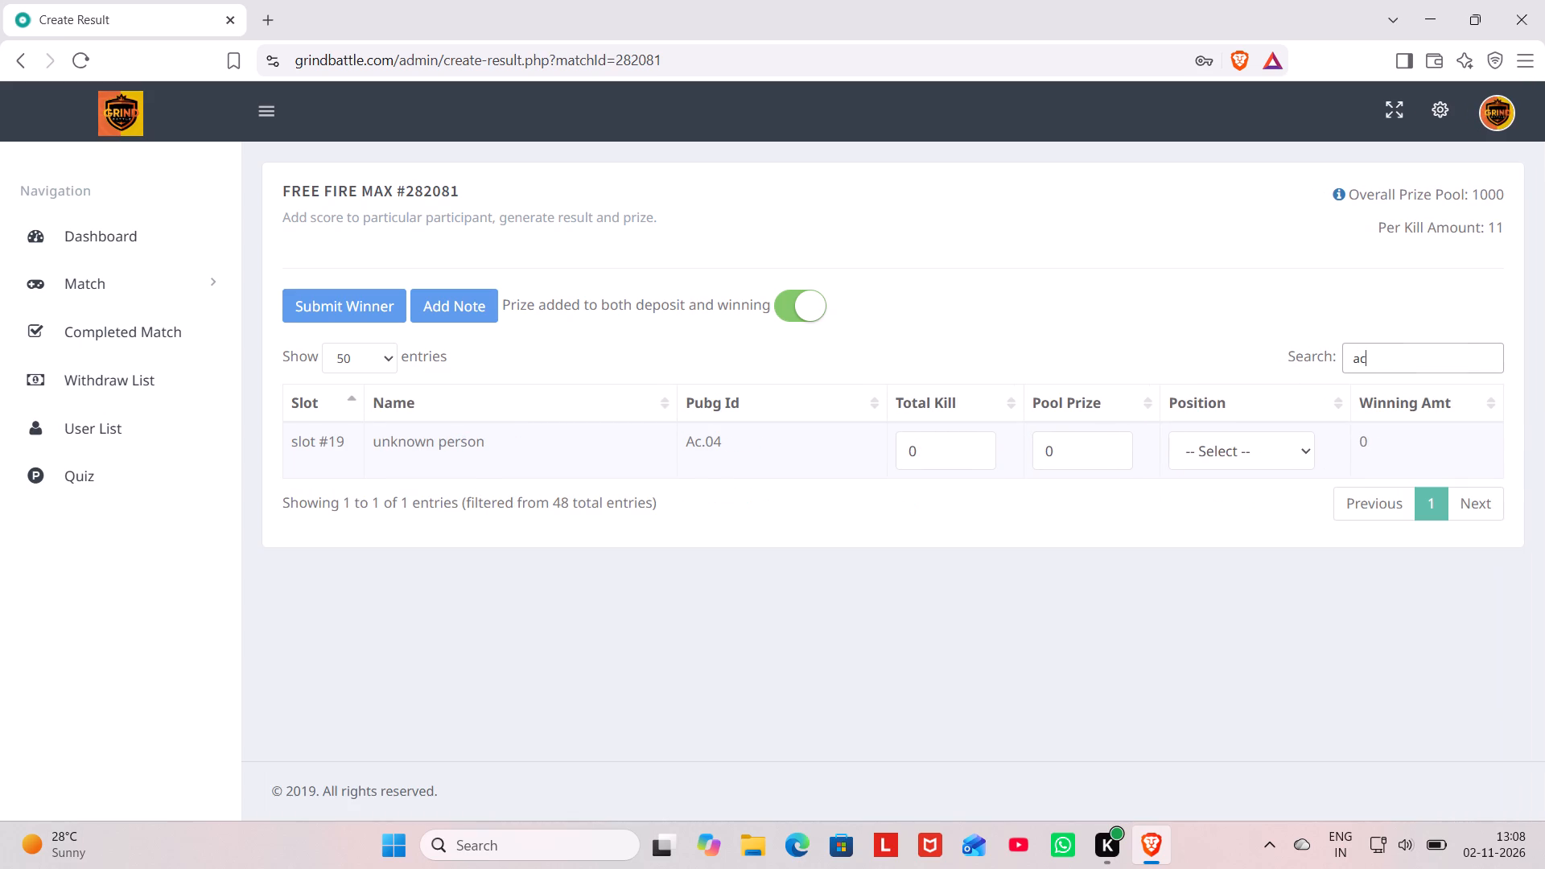
left_click(933, 455)
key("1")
key("Tab")
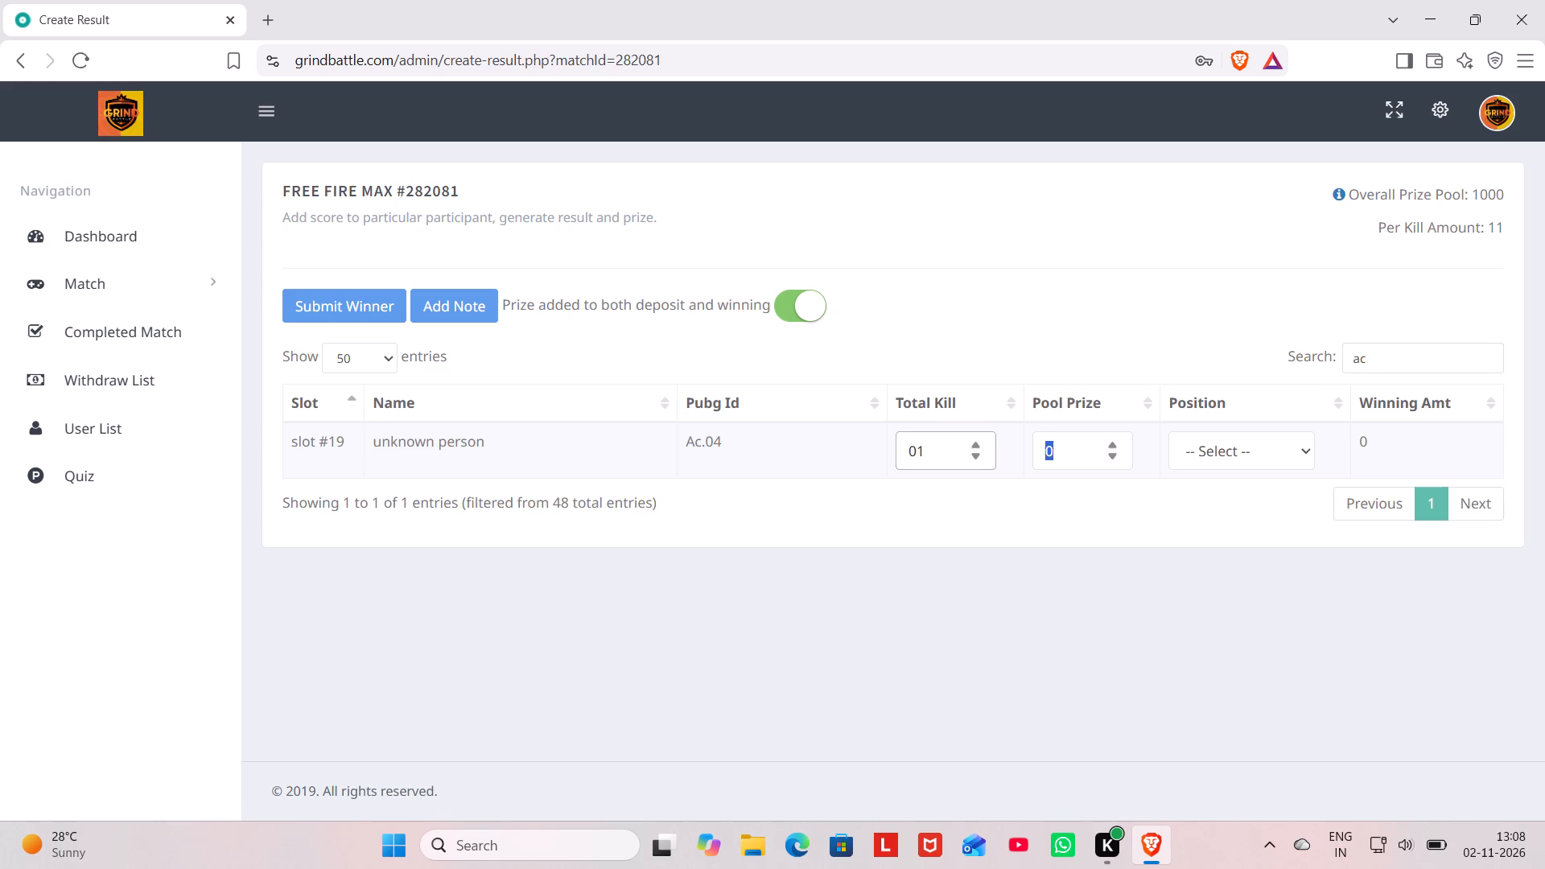
left_click(1374, 355)
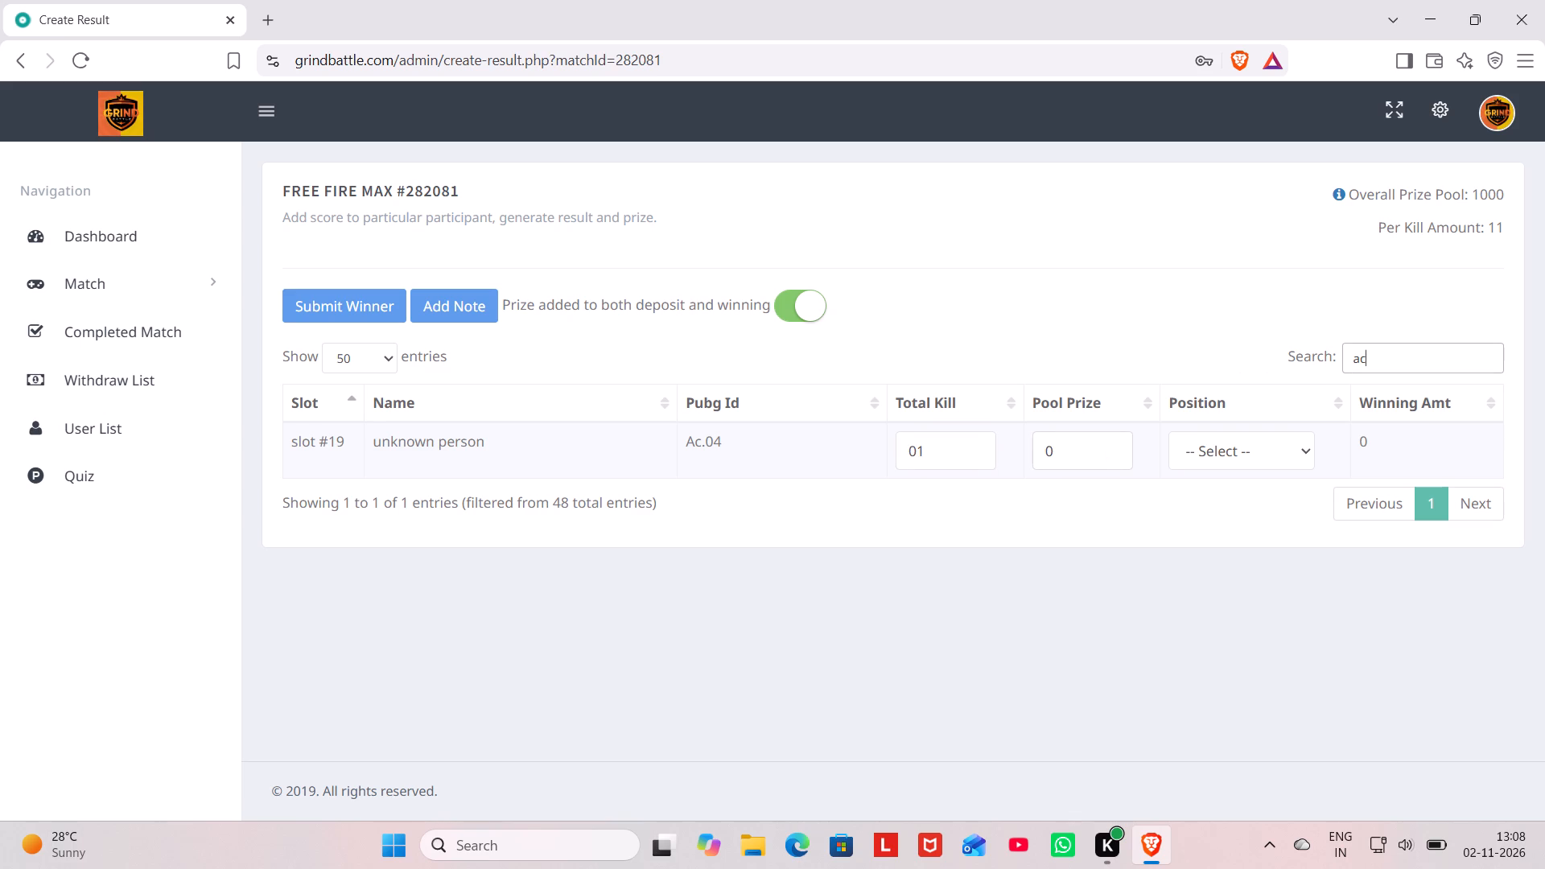
key("BackSpace")
key("BackSpace")
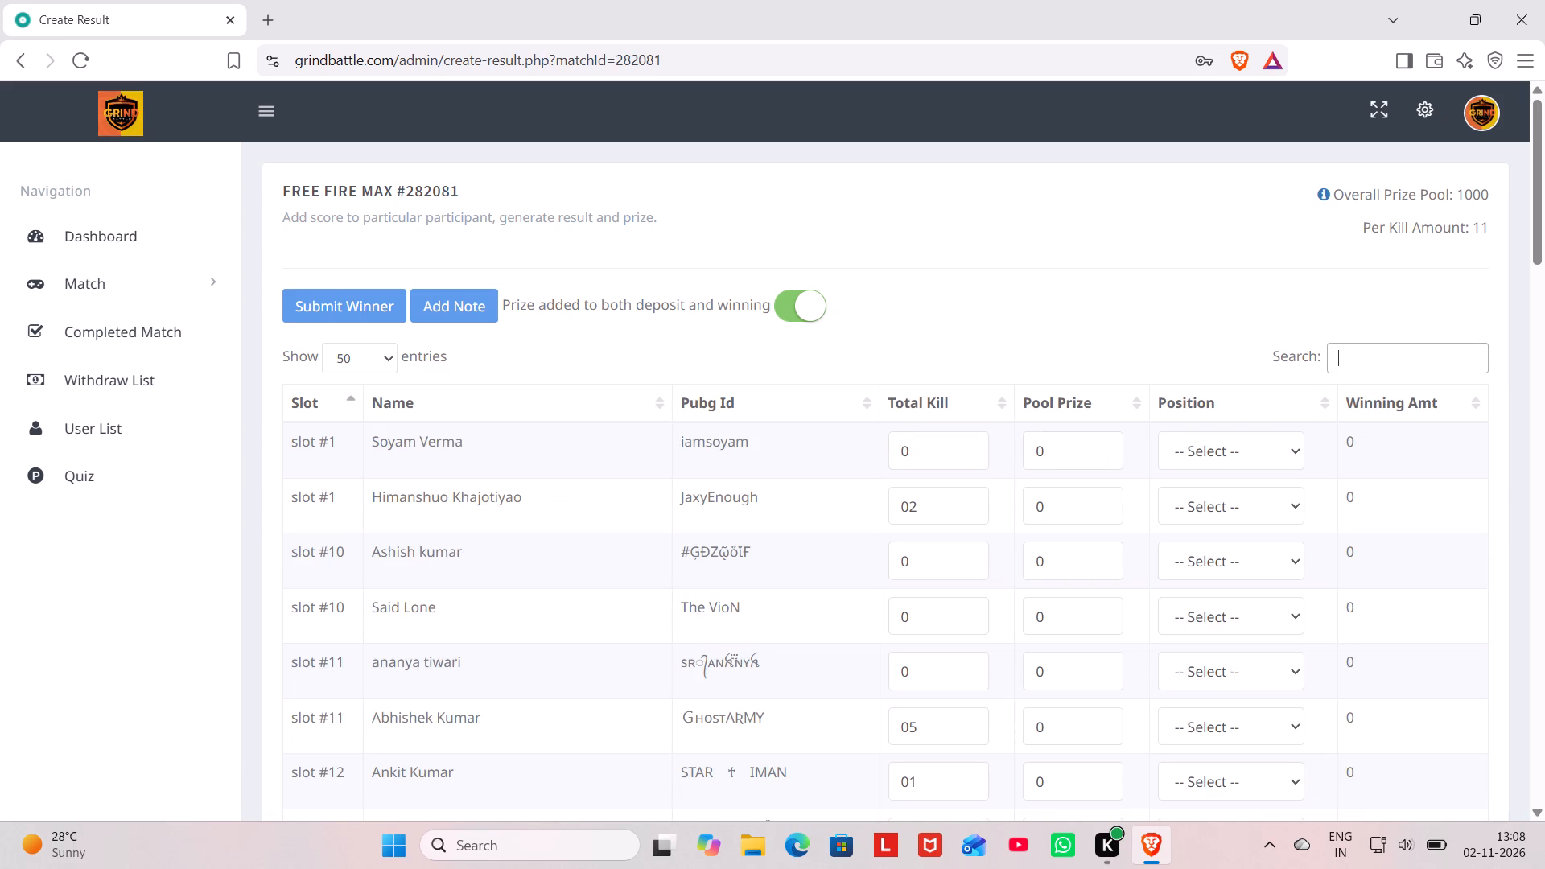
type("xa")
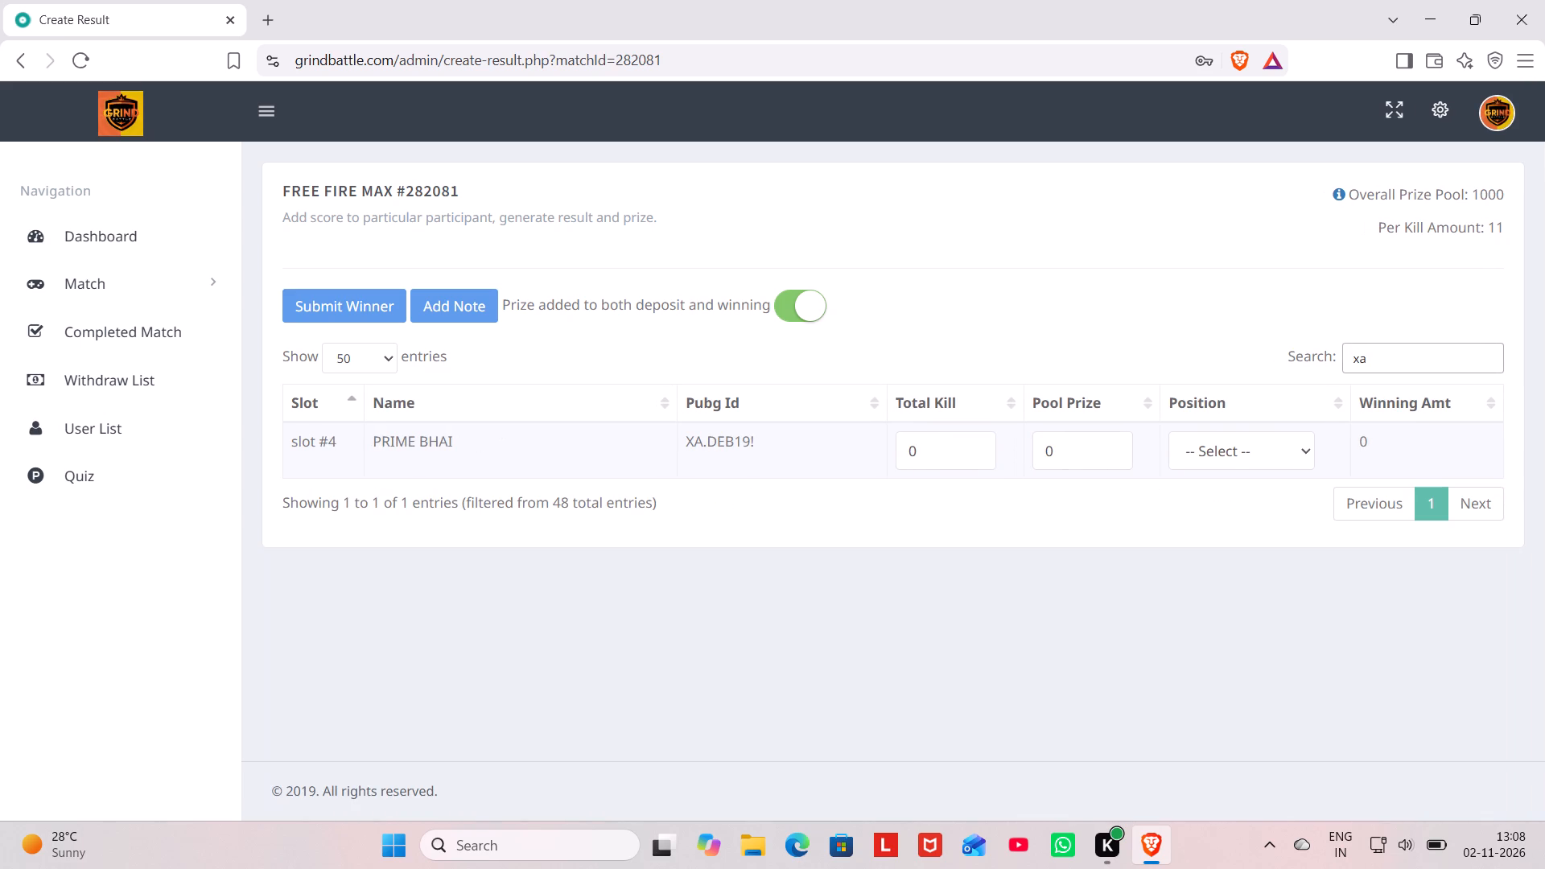
left_click(948, 444)
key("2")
key("Tab")
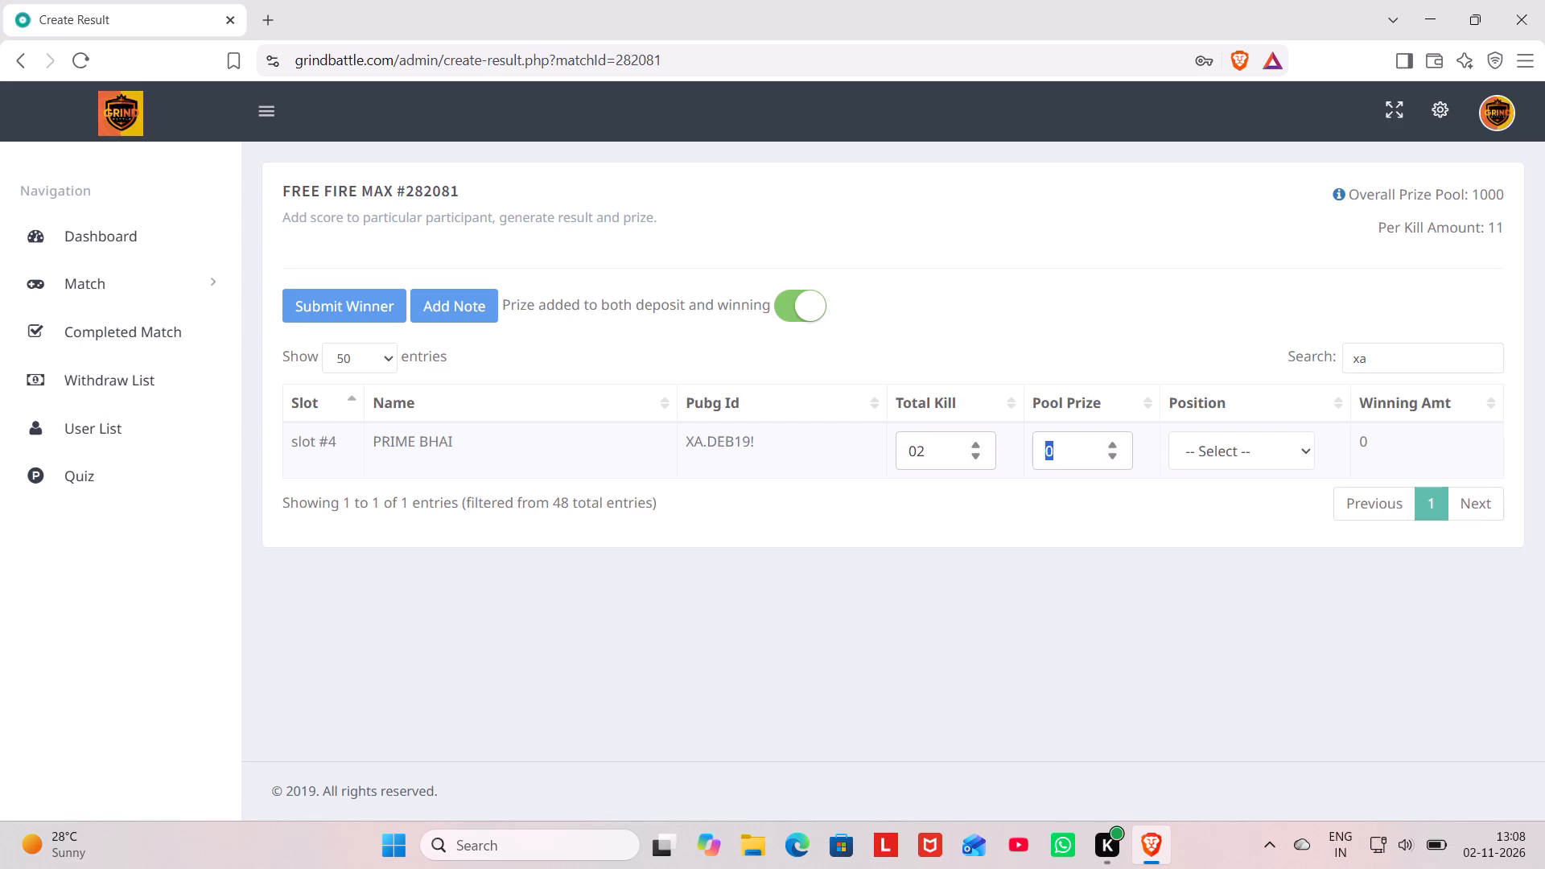
Search the participants for "pr", "yt" and "so" in turn, and clear the search.
left_click(1454, 364)
key("BackSpace")
key("BackSpace")
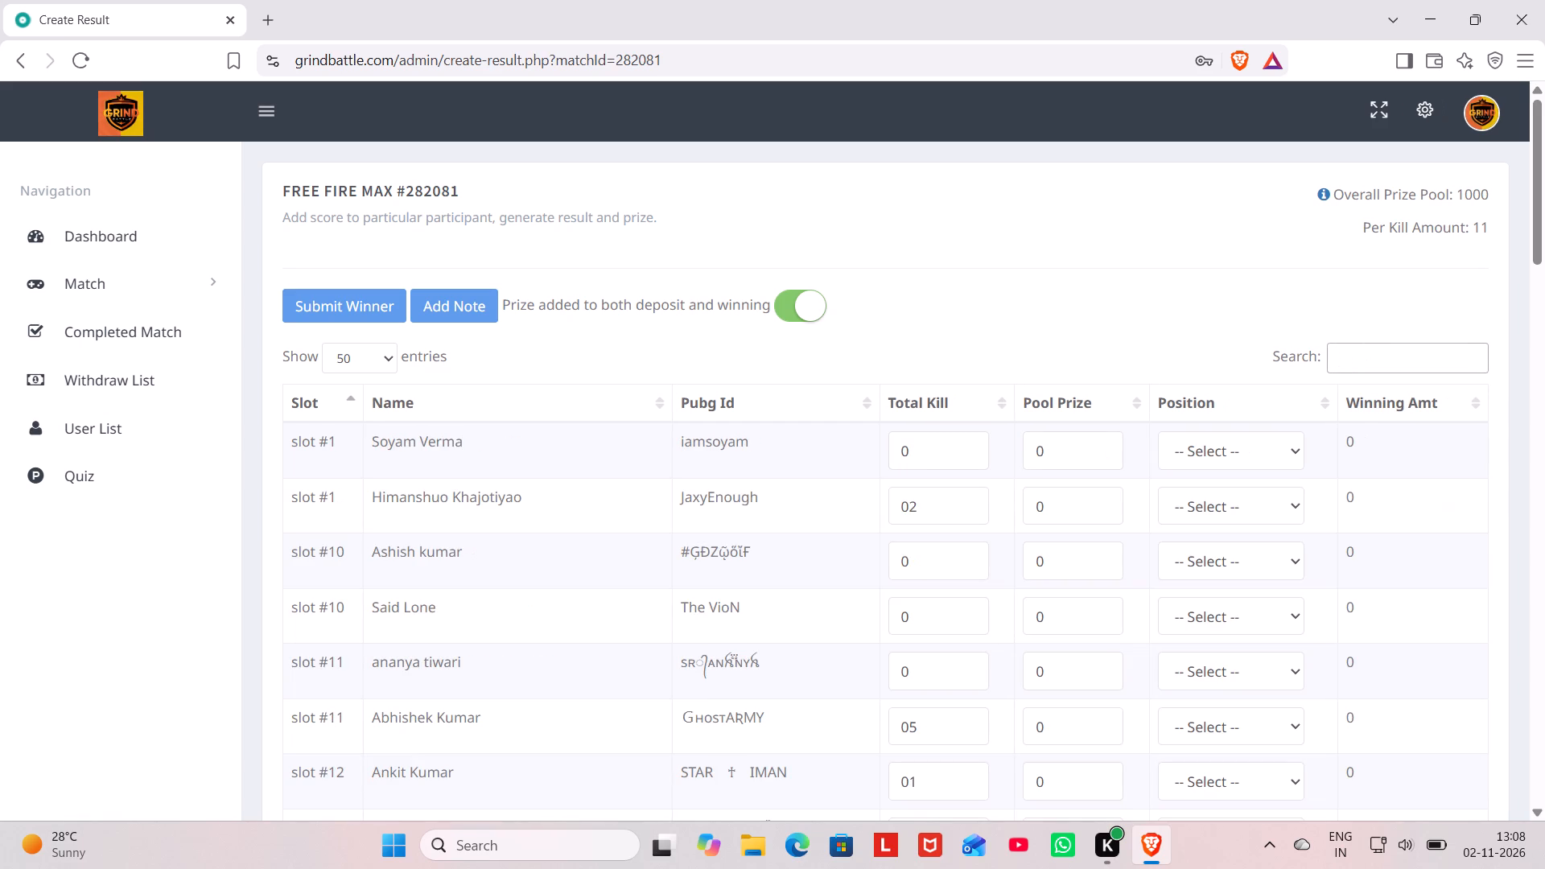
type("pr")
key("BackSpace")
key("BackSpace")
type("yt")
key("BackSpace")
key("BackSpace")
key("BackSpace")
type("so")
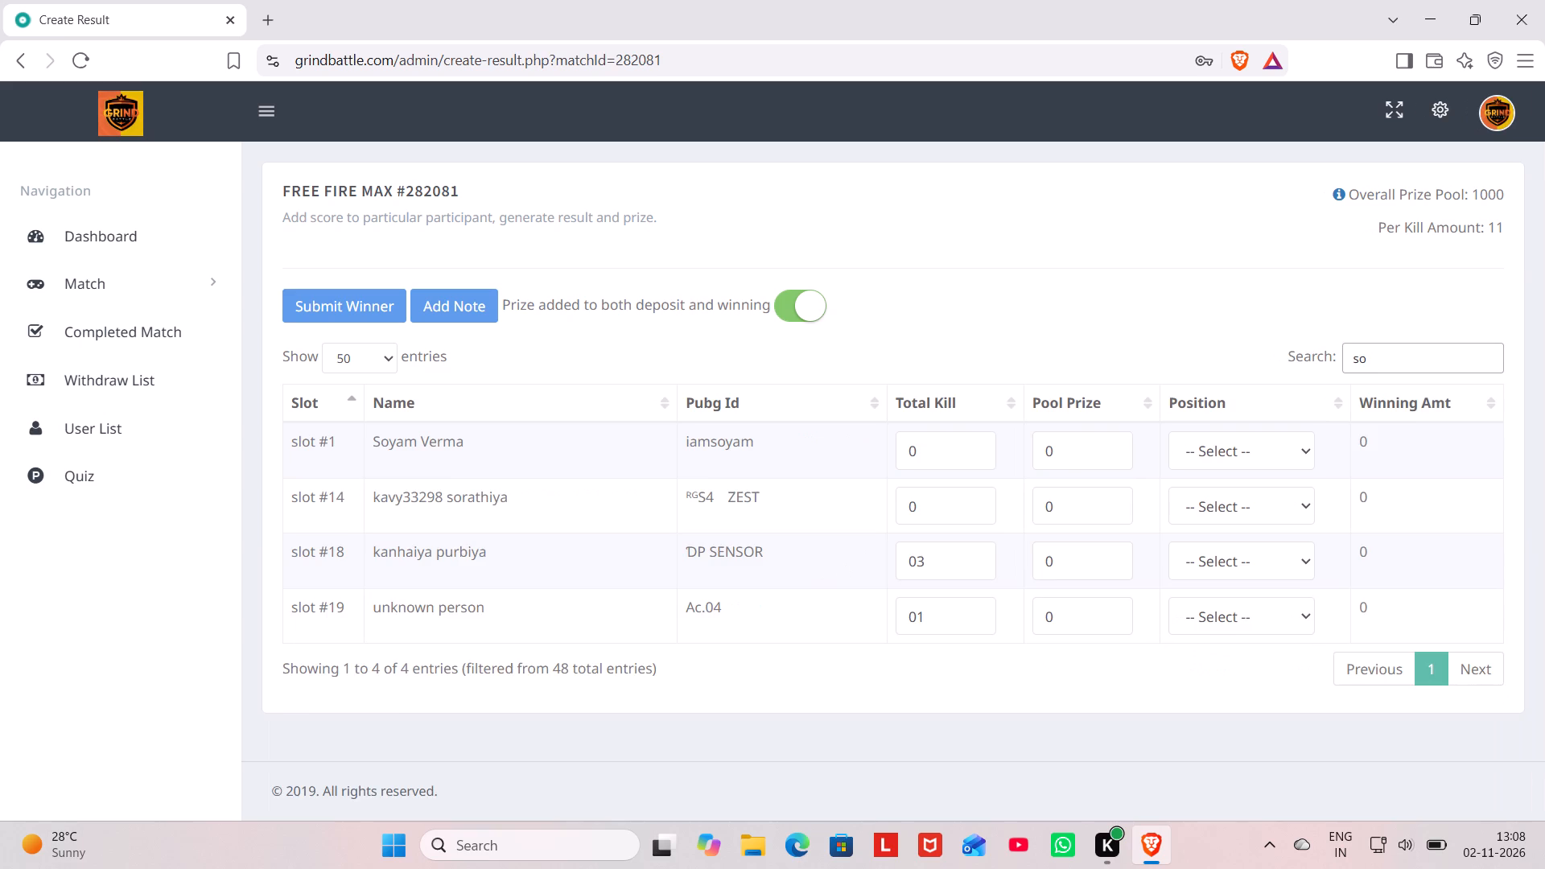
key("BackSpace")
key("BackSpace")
scroll(521, 630, "down", 1)
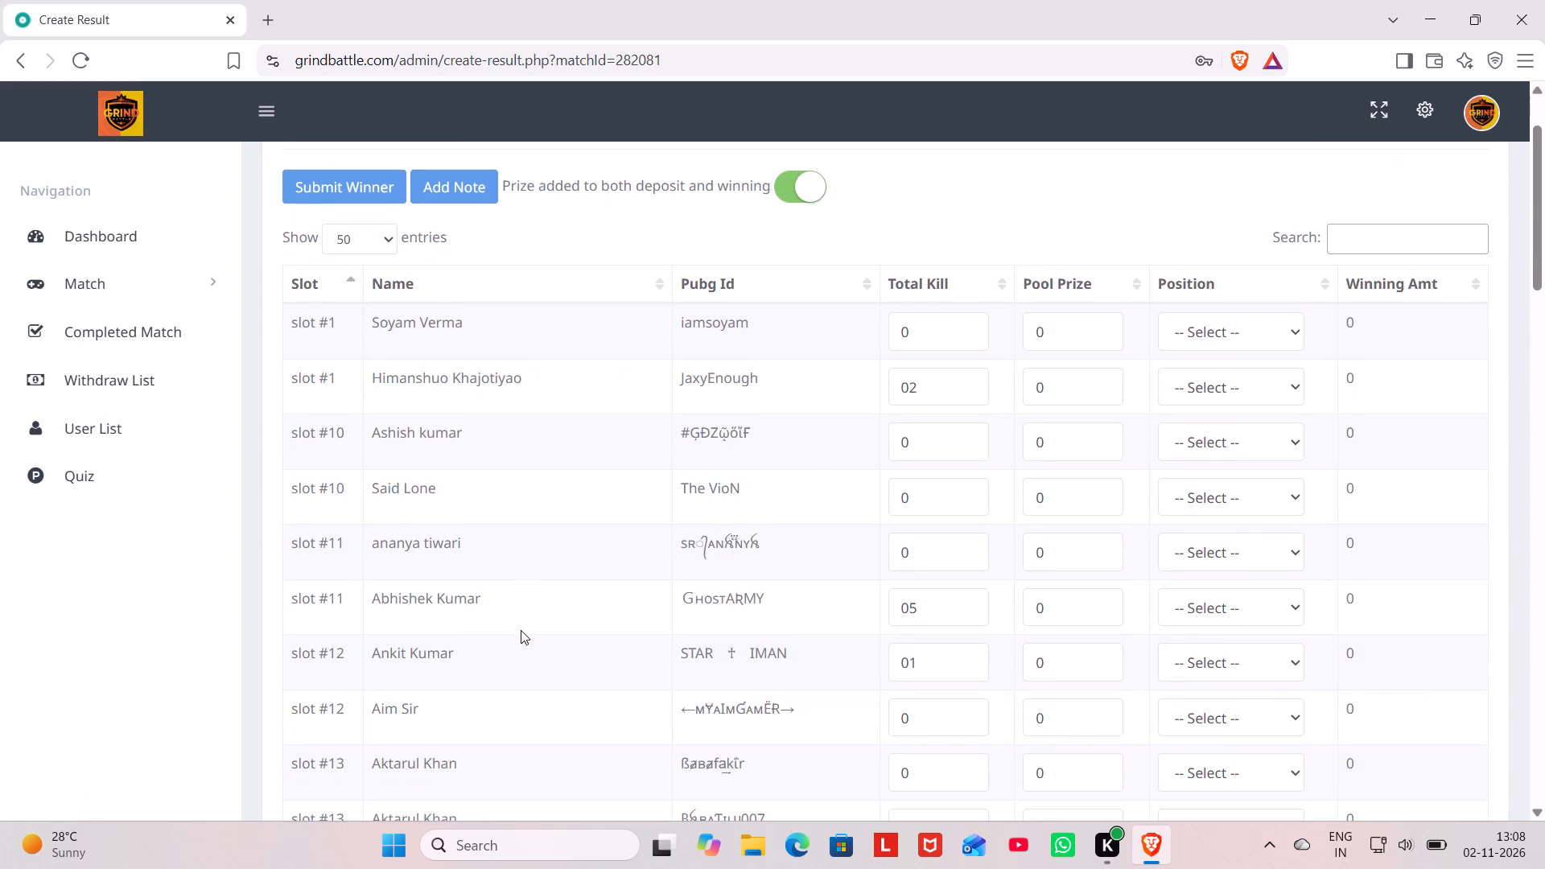
scroll(521, 630, "down", 3)
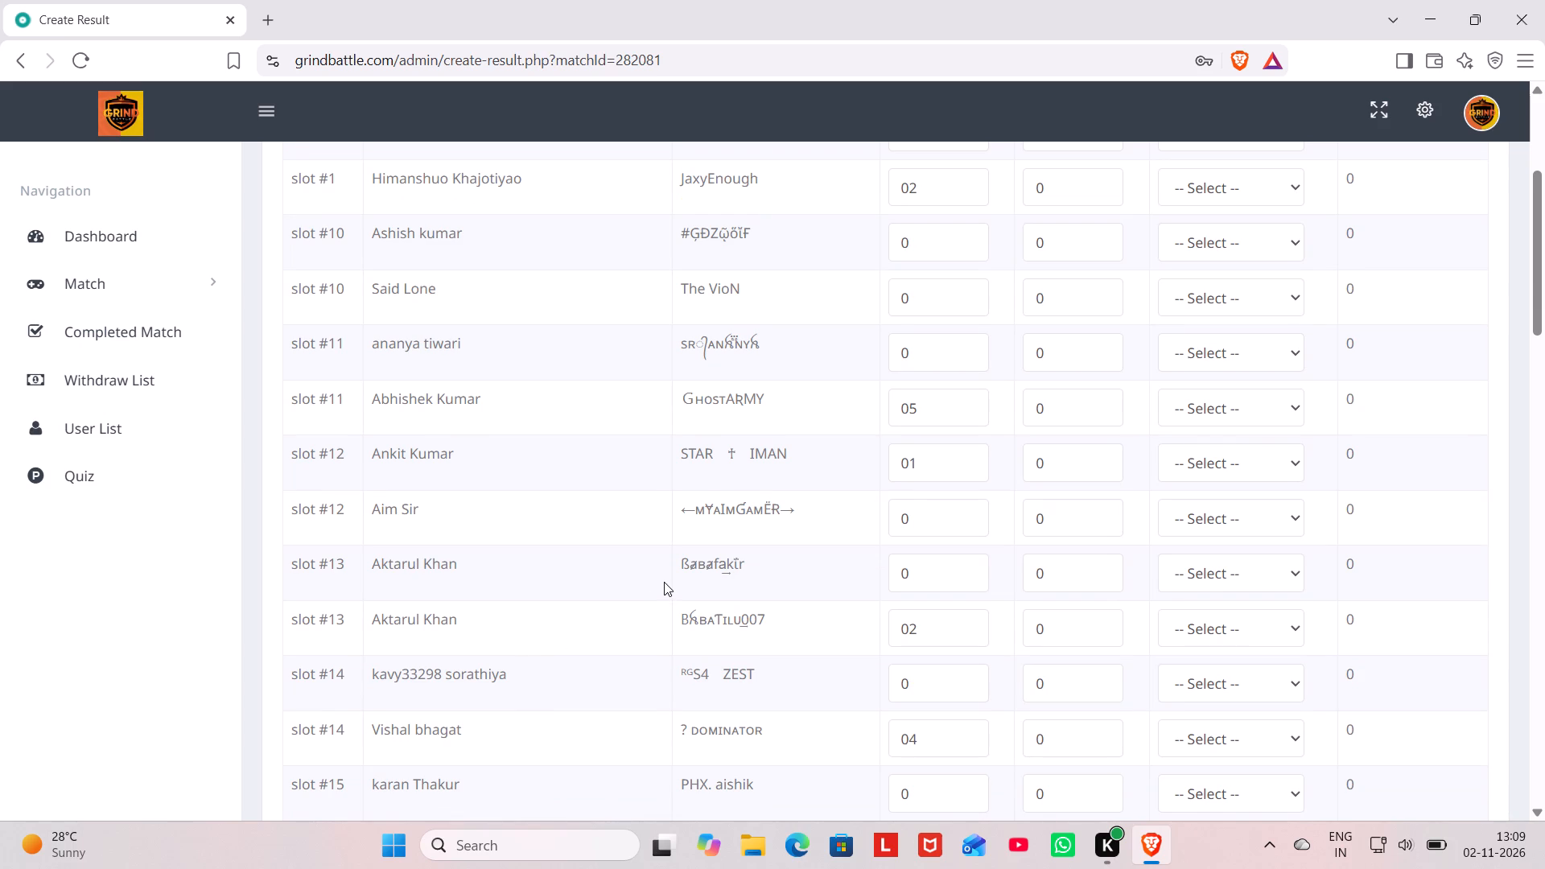
scroll(664, 582, "down", 5)
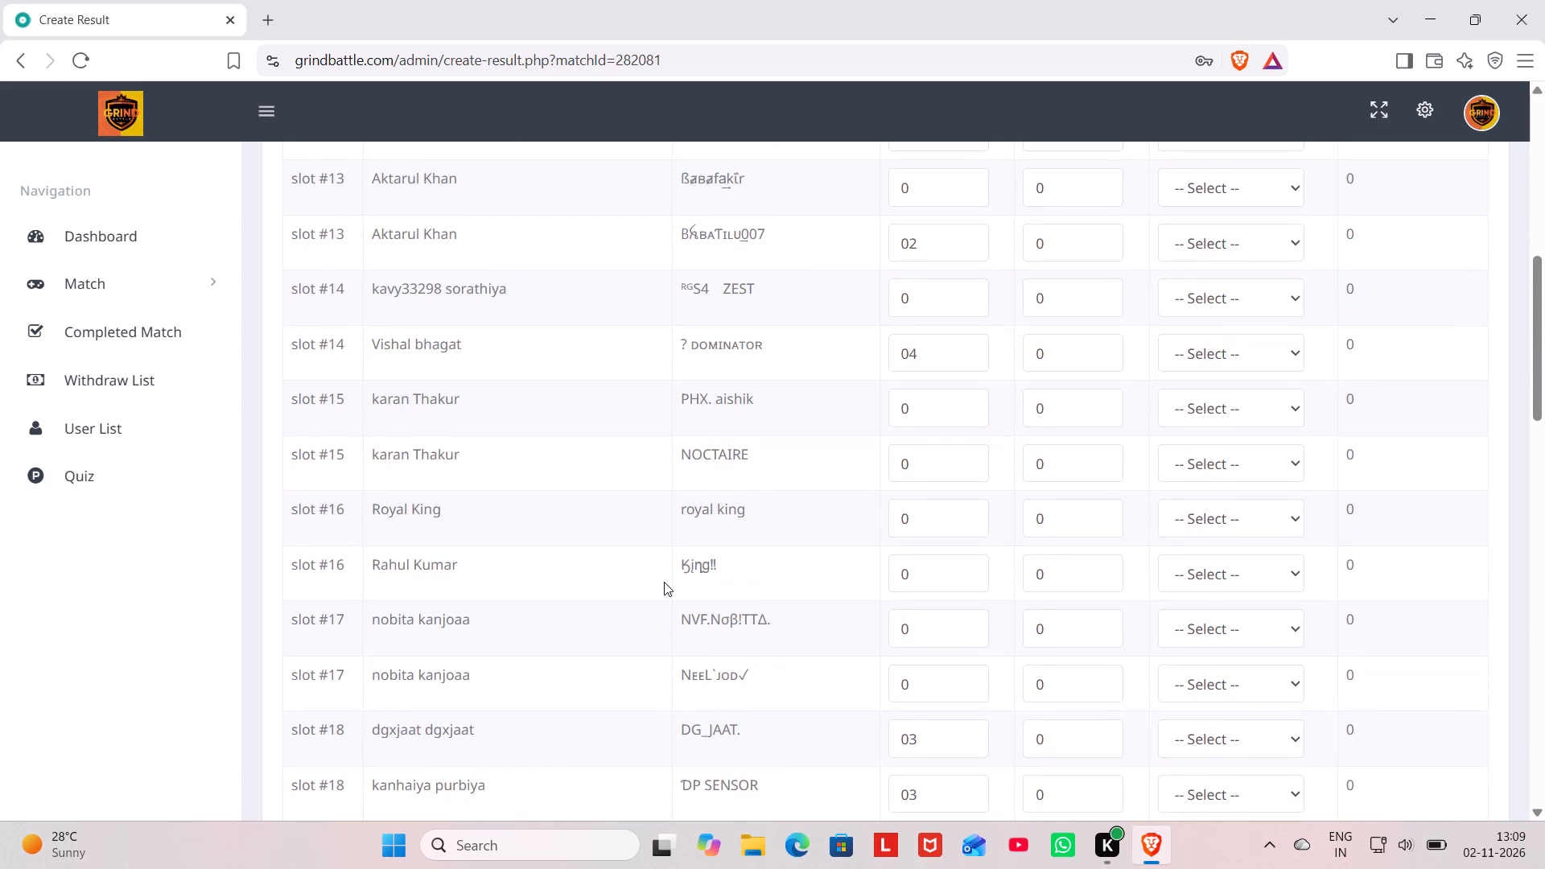
scroll(664, 582, "down", 4)
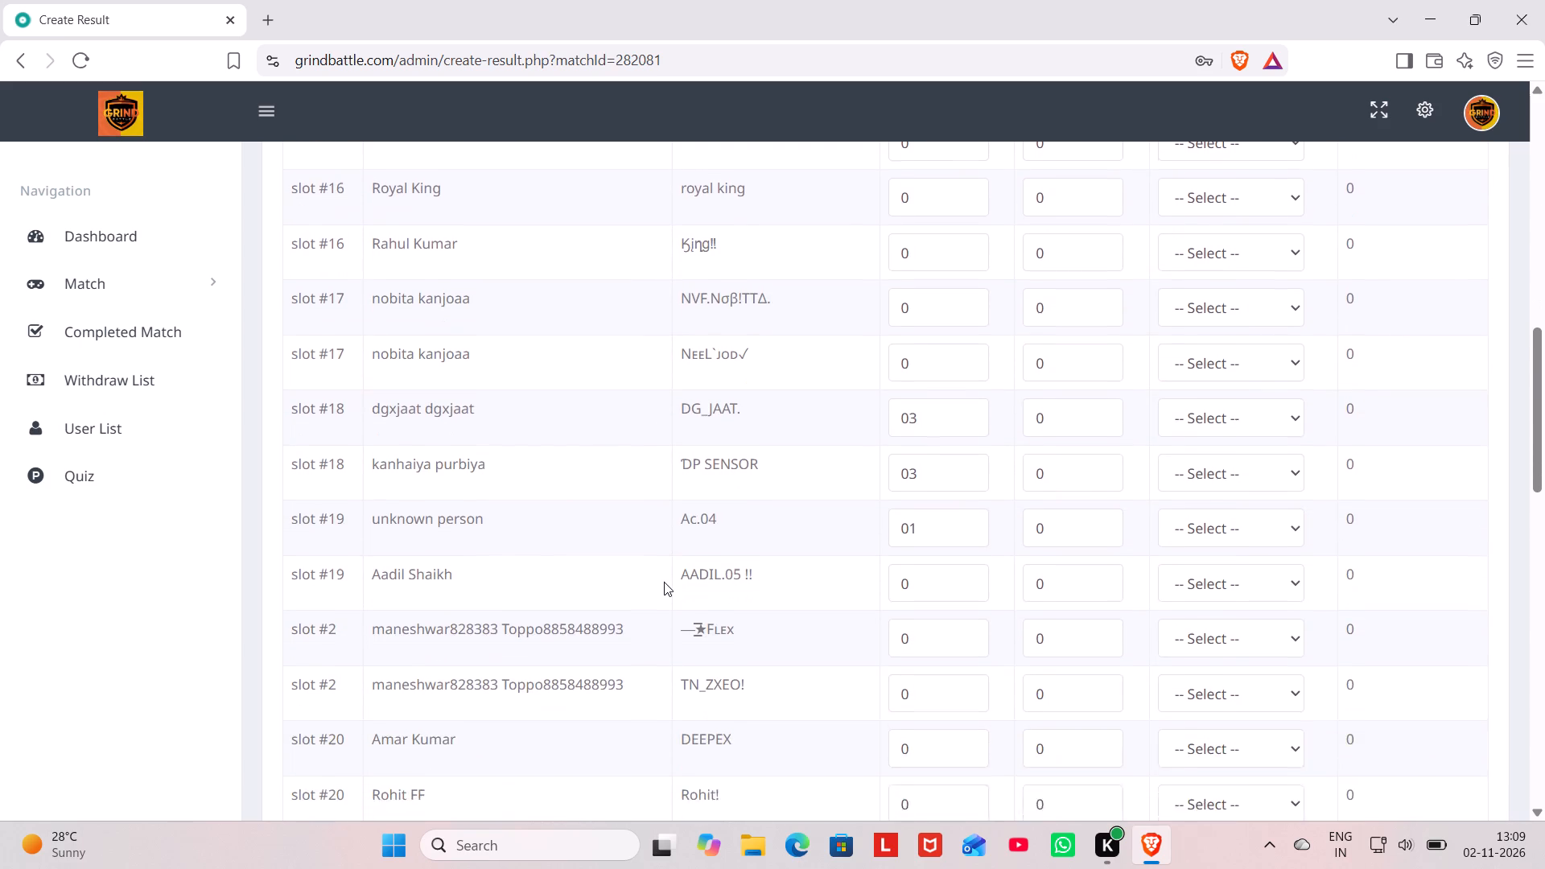
scroll(664, 582, "down", 5)
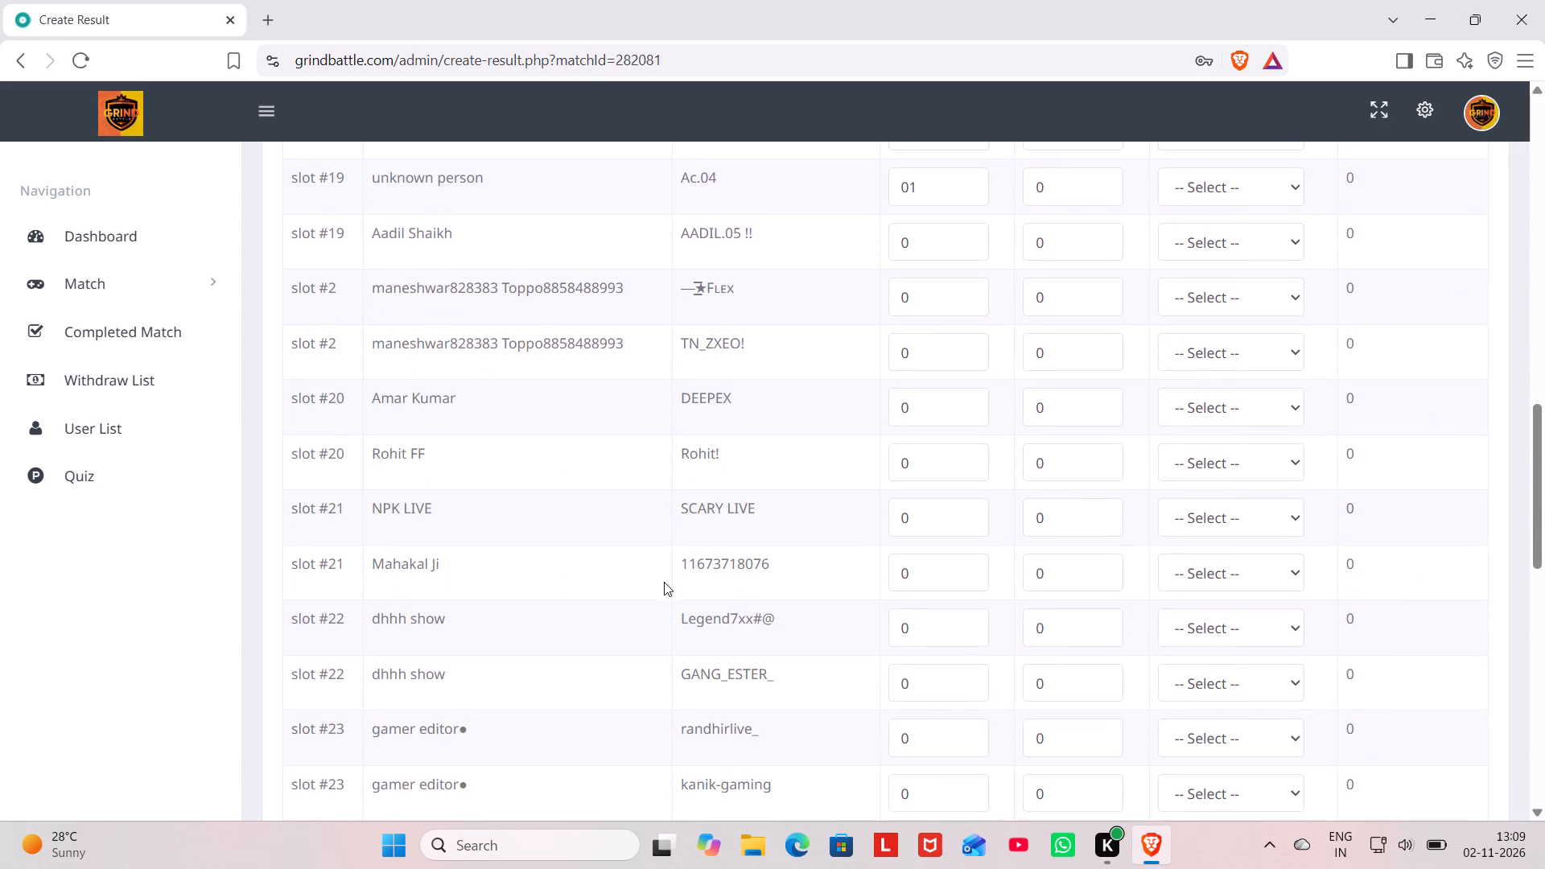
scroll(664, 582, "down", 4)
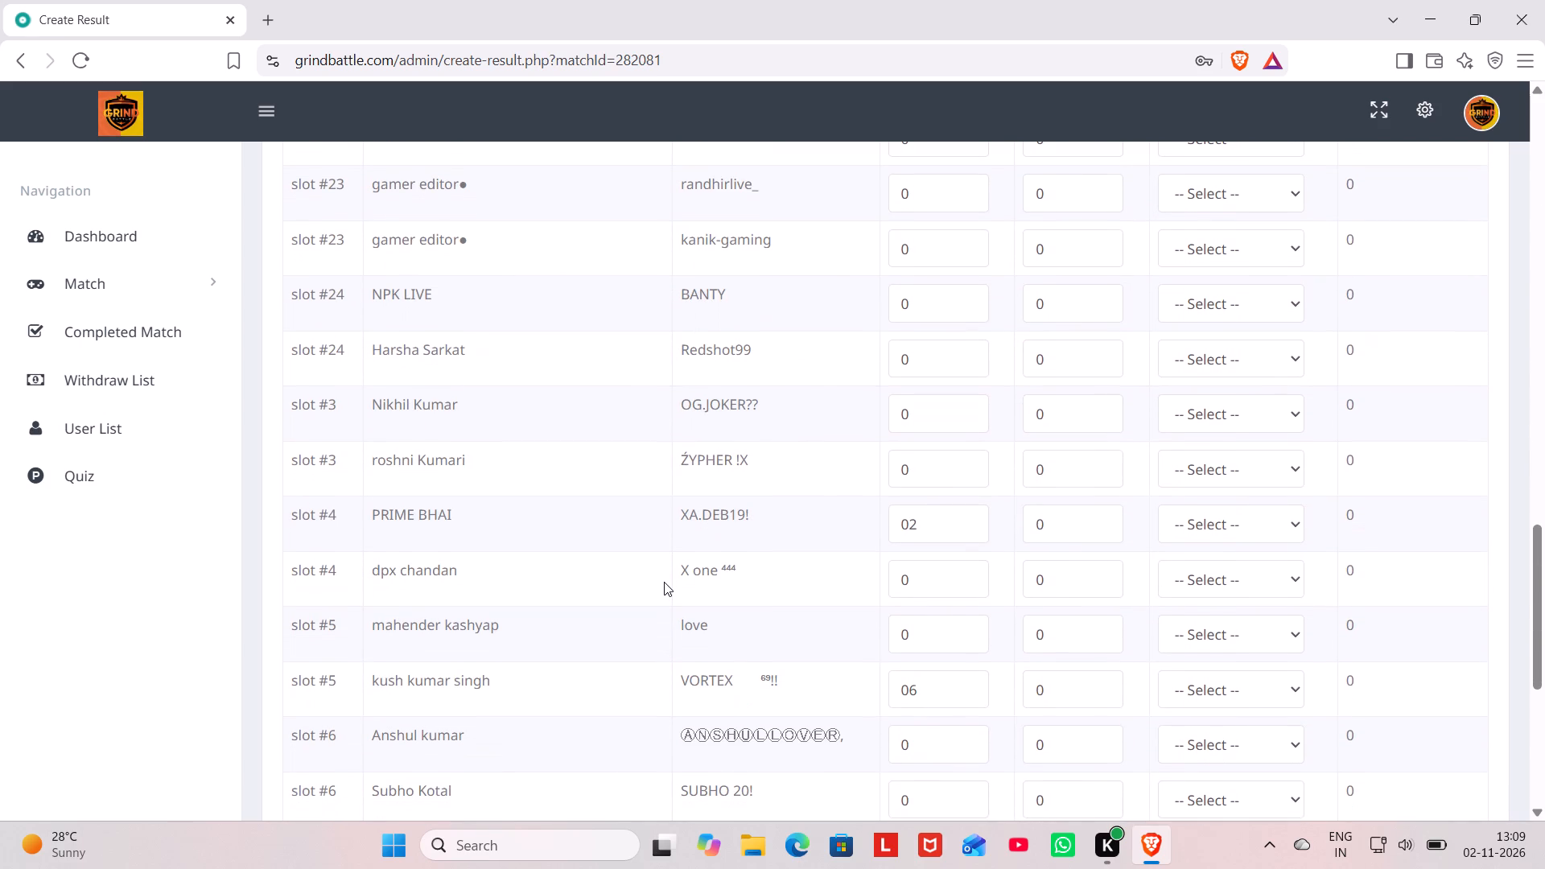
left_click(904, 487)
key("Right")
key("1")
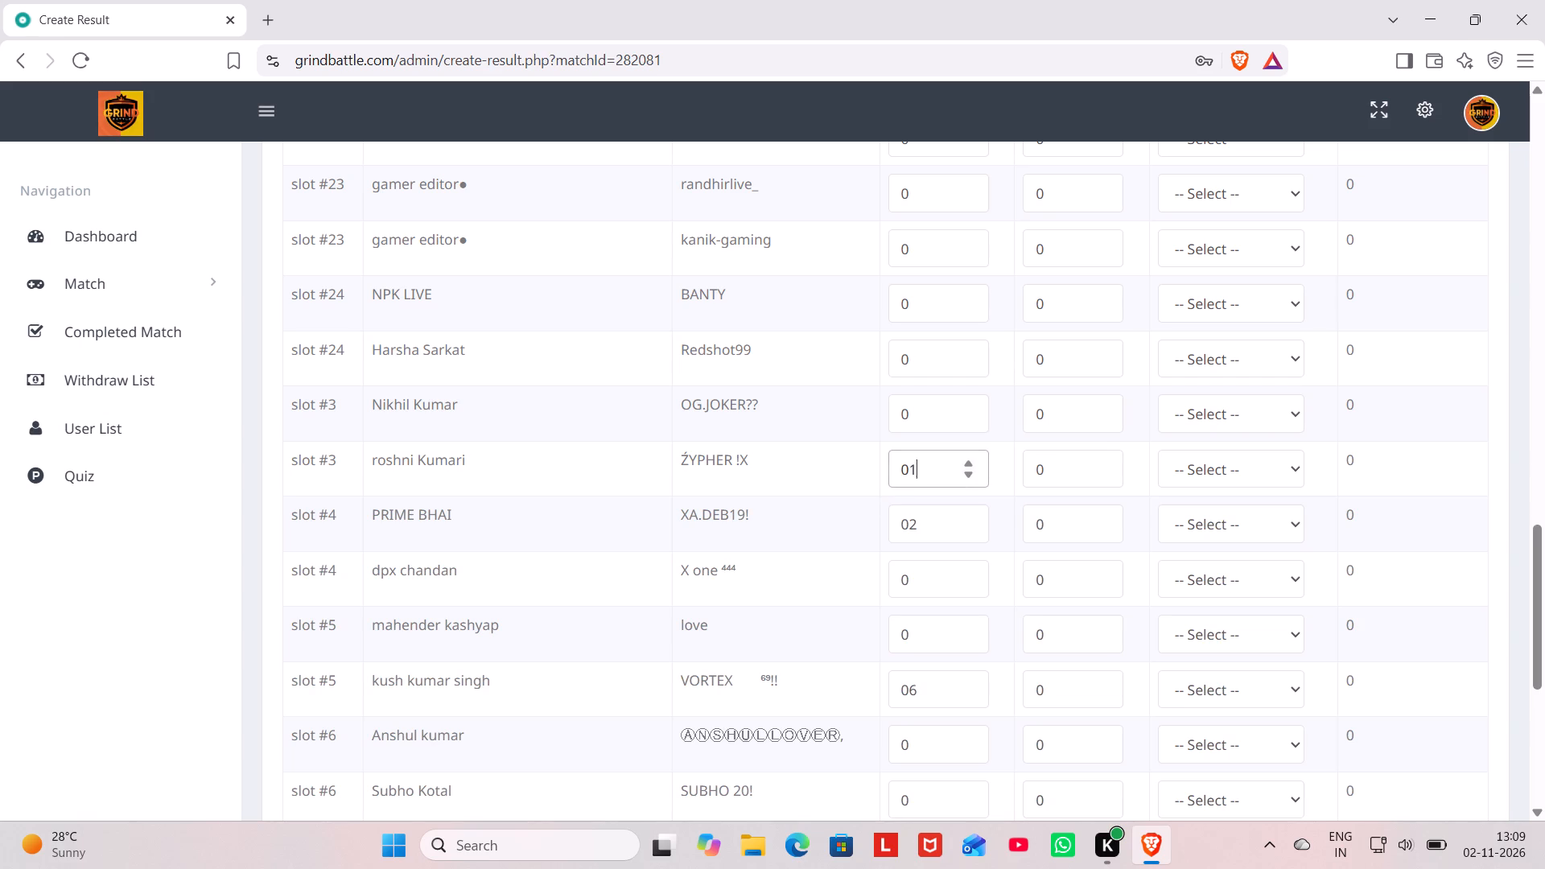
Review the total kills entered across the full participant list of match 282081, from slot #1 through slot #9.
key("Tab")
scroll(830, 516, "down", 3)
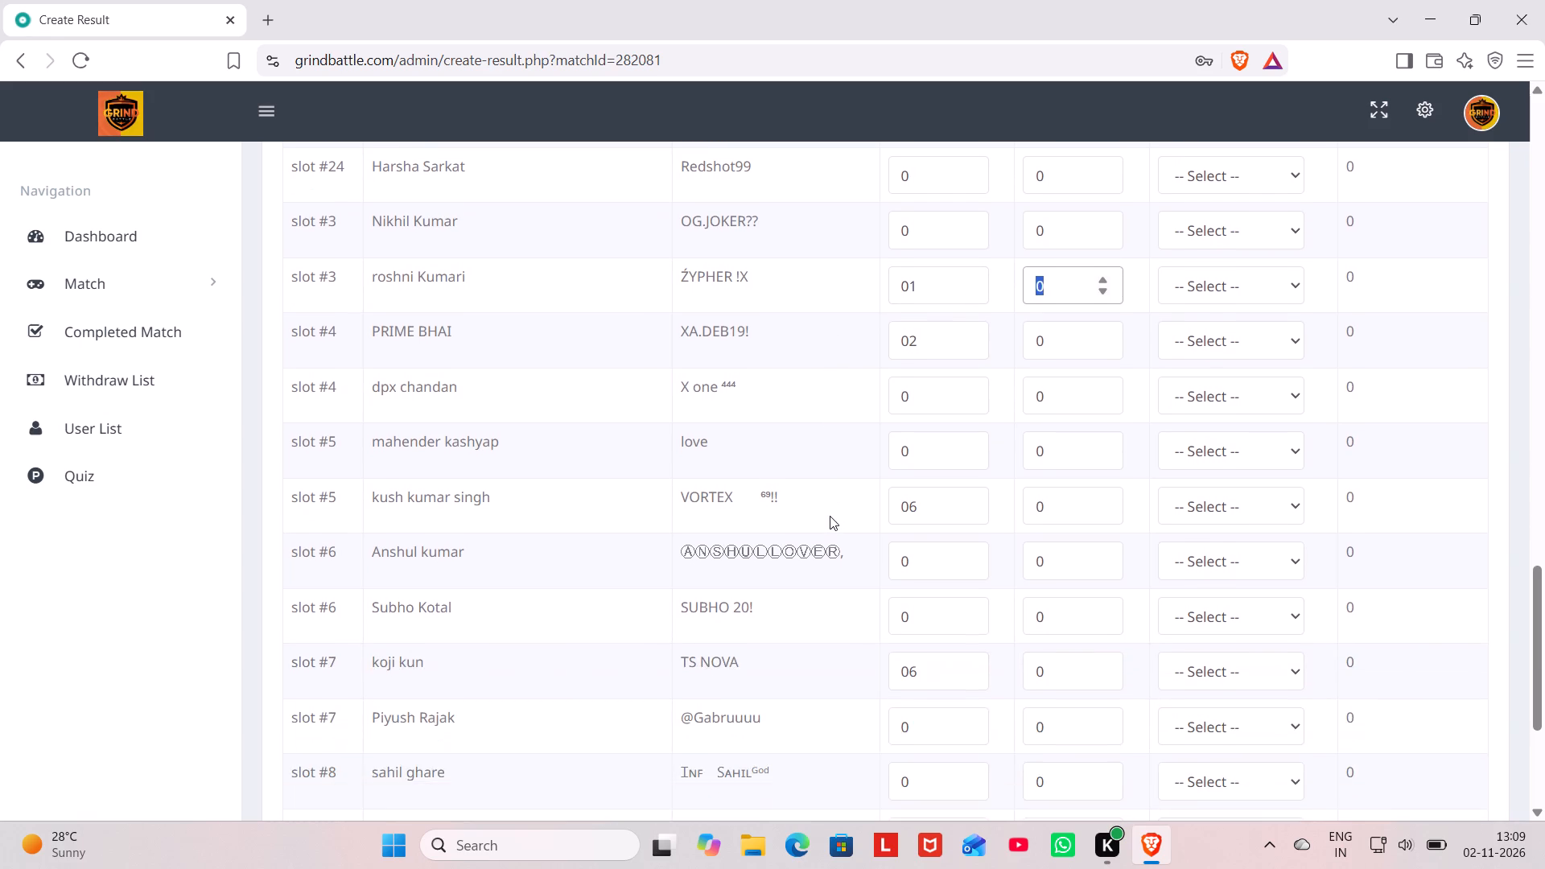
scroll(830, 516, "down", 4)
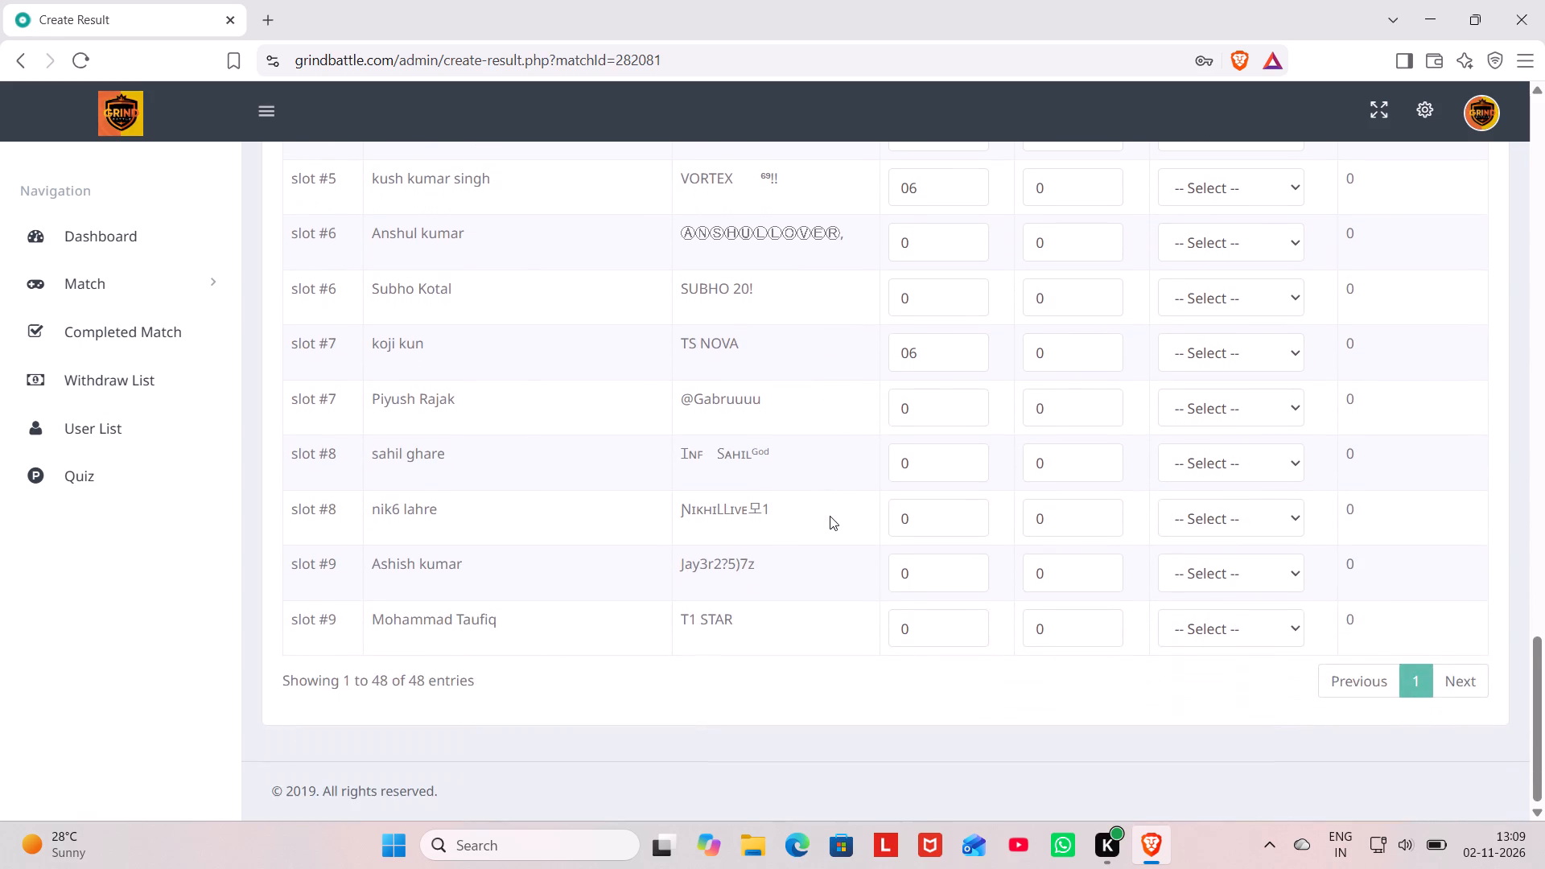
scroll(830, 516, "up", 8)
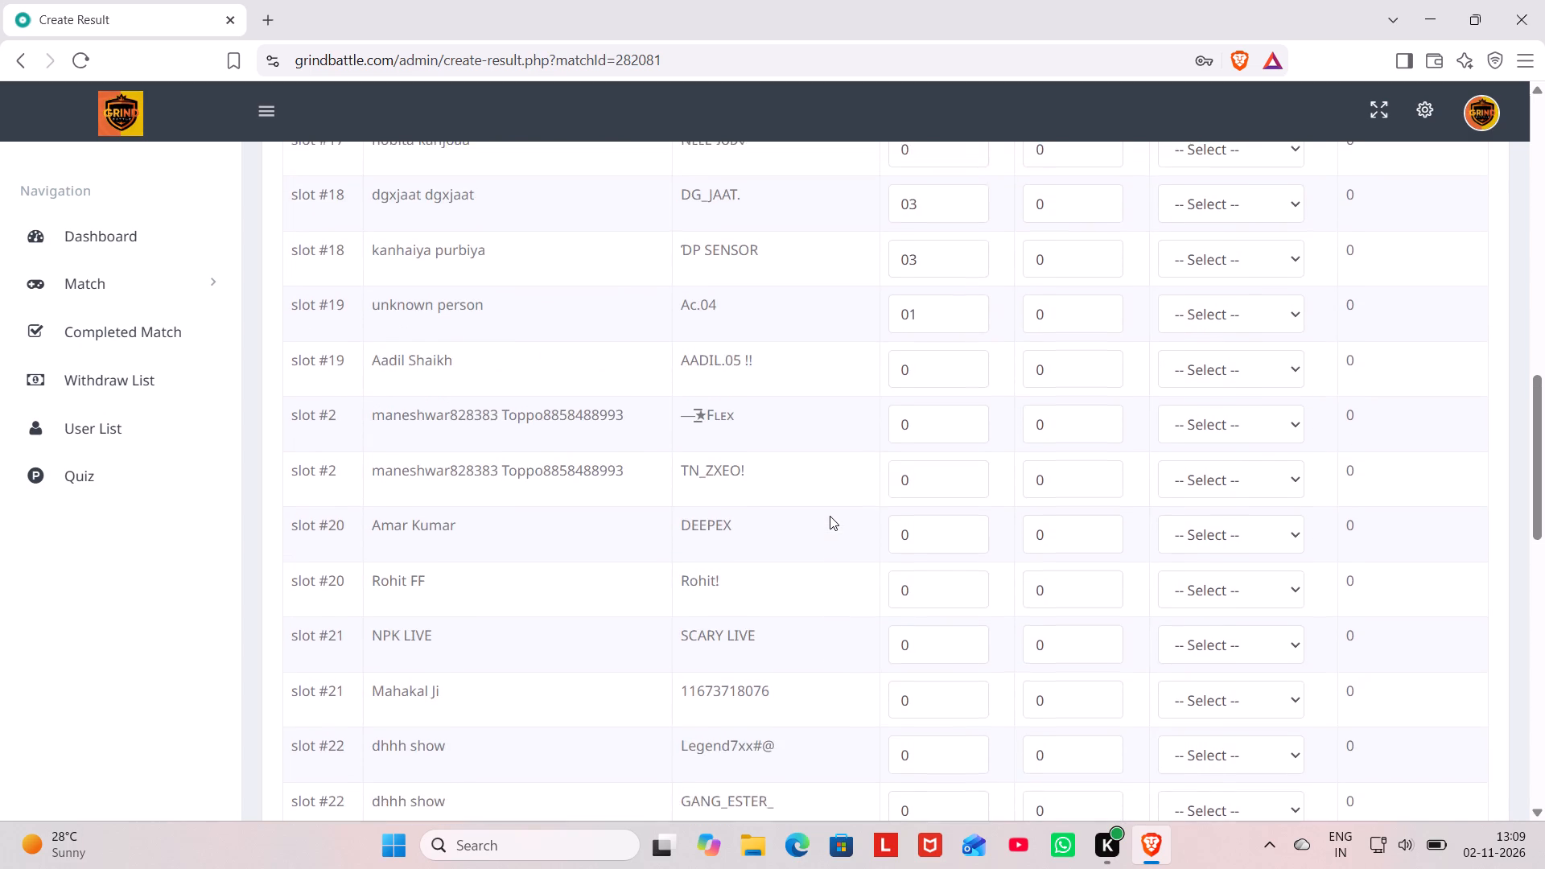
scroll(830, 516, "up", 4)
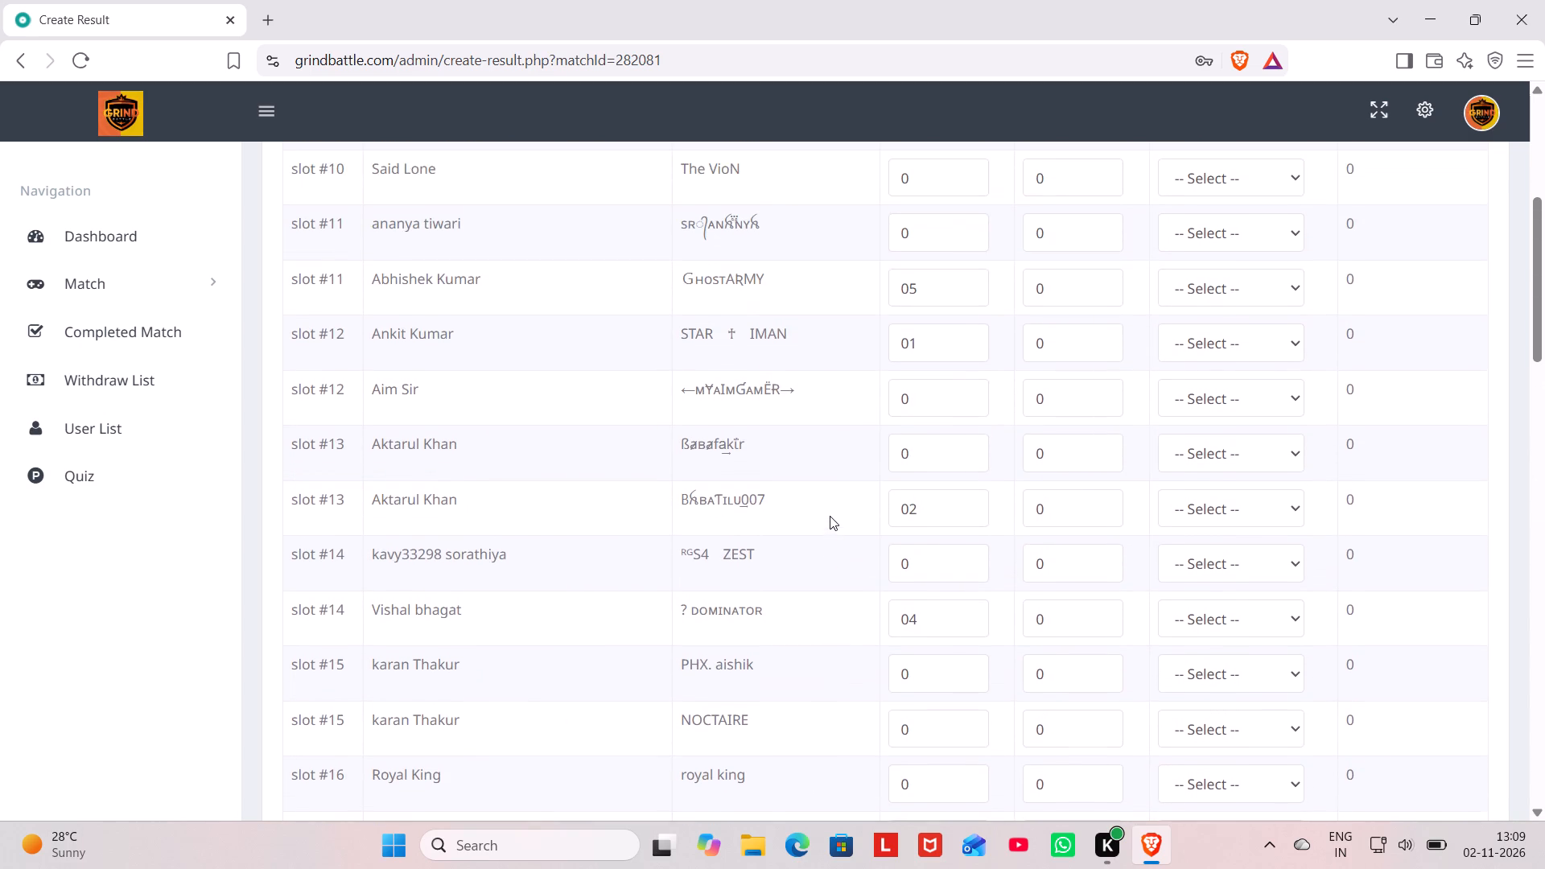
scroll(830, 516, "up", 2)
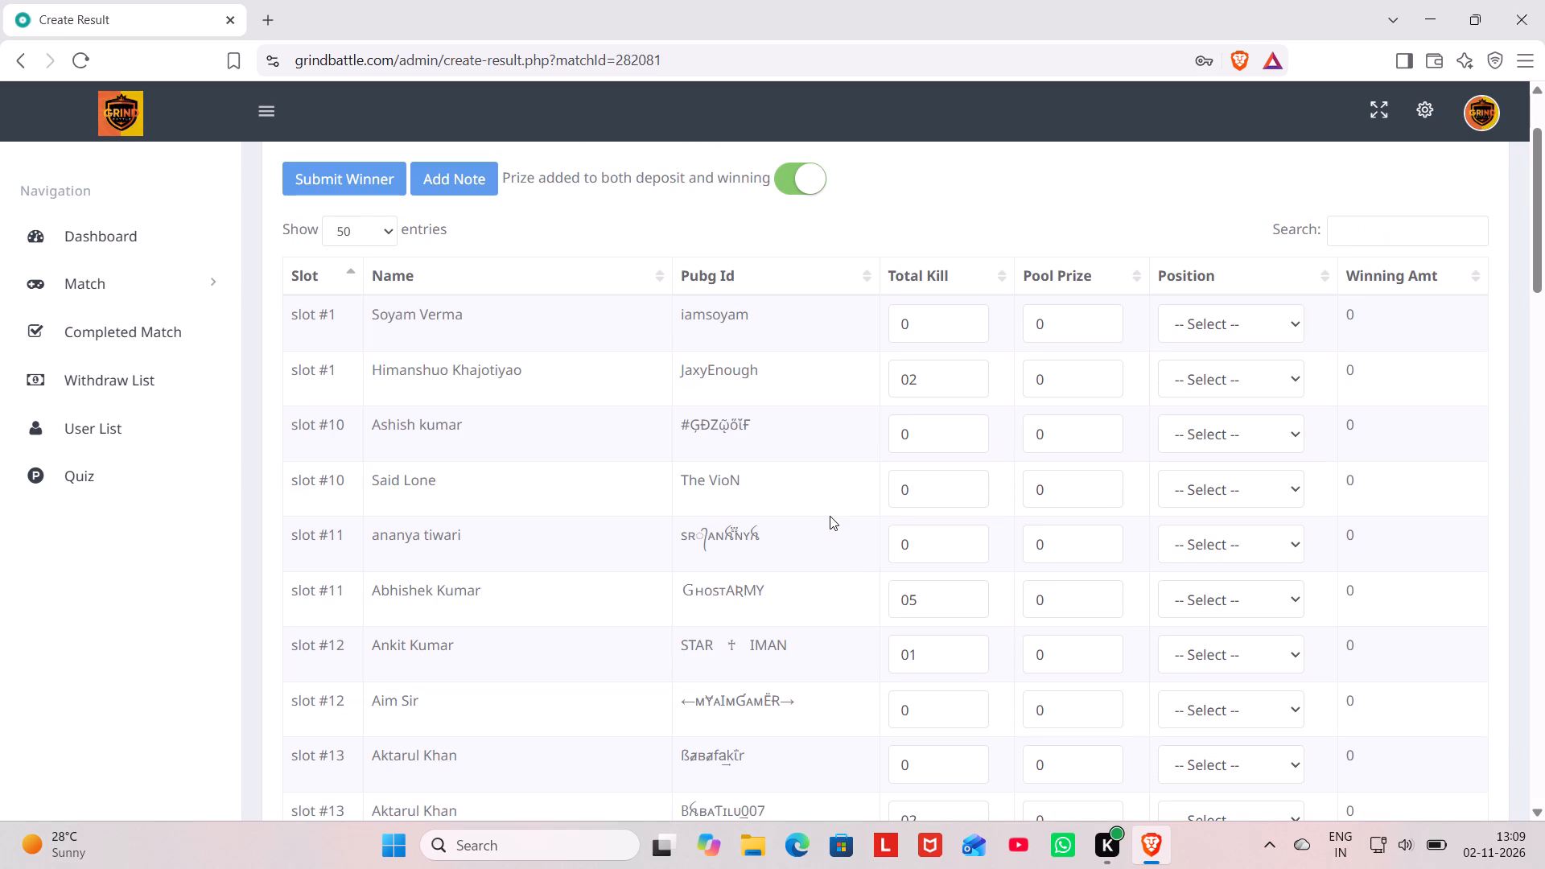
scroll(763, 535, "down", 4)
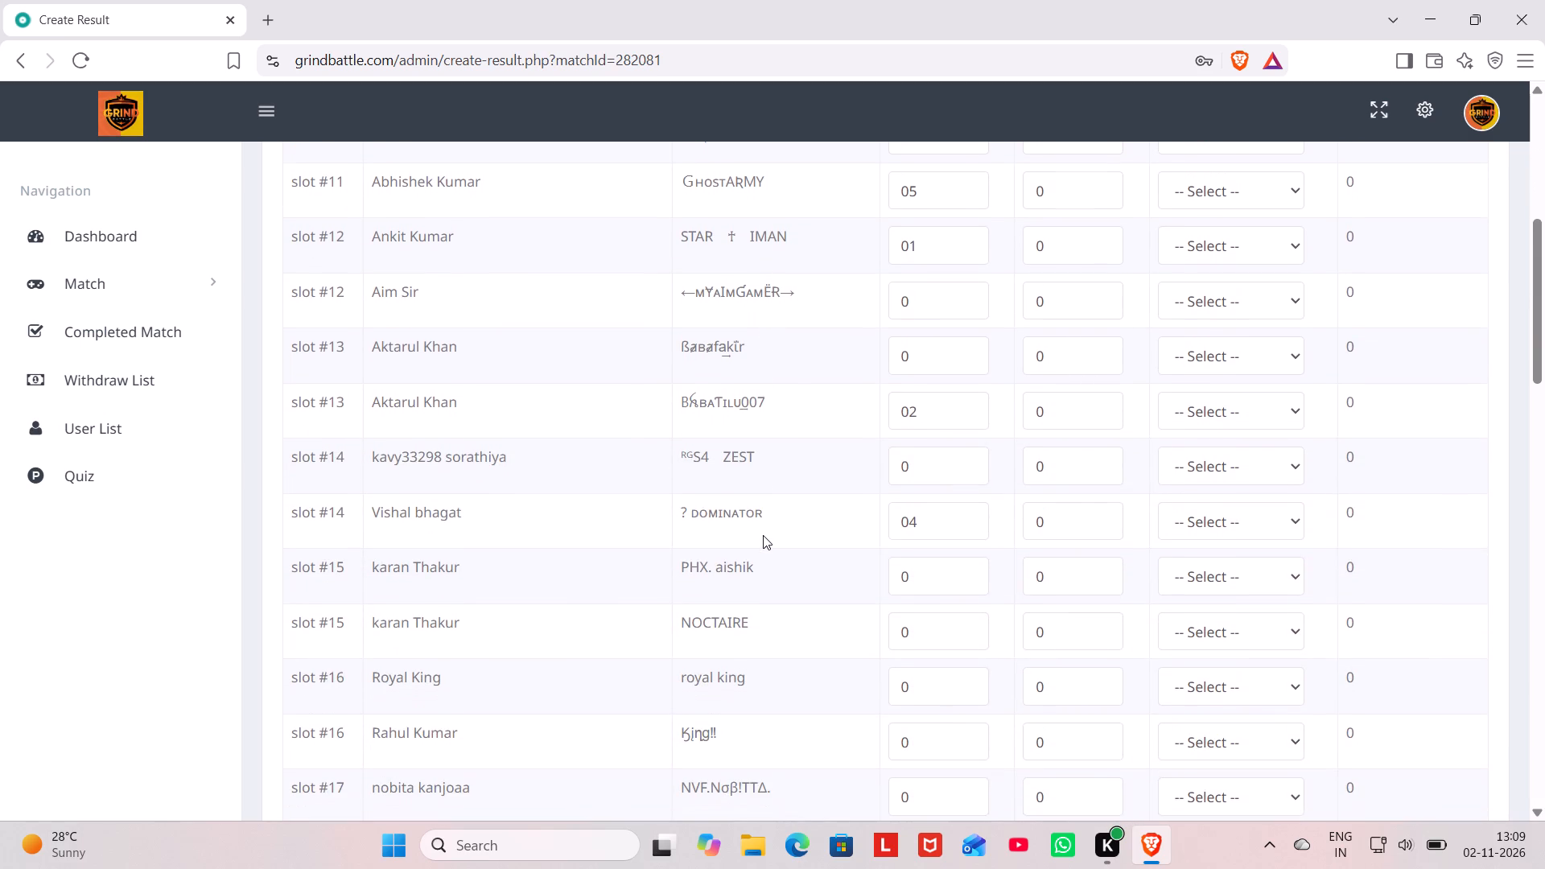
scroll(763, 535, "down", 4)
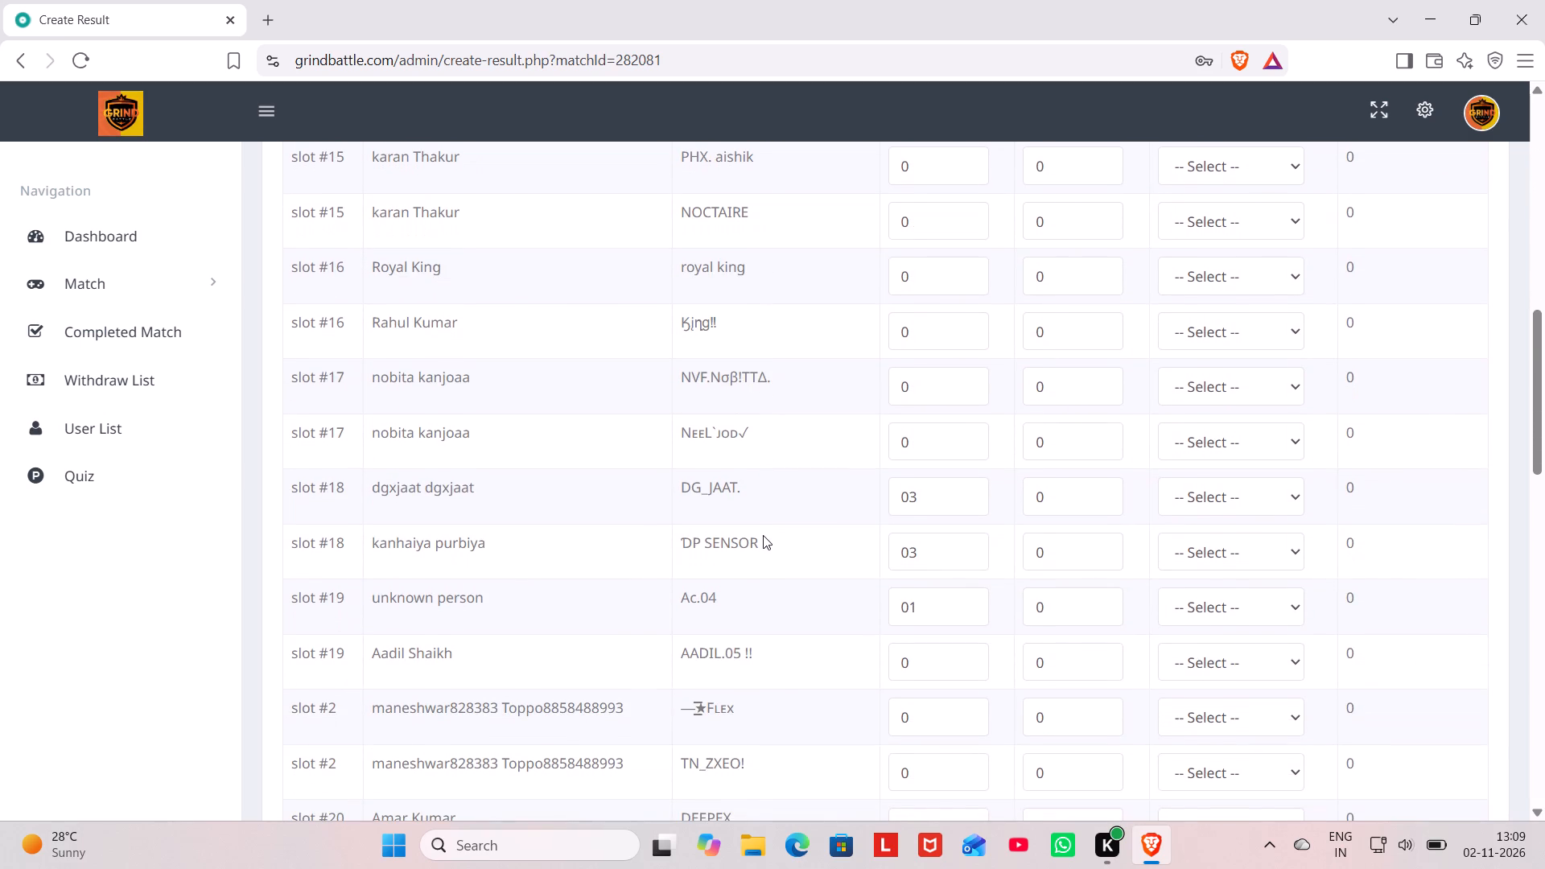
scroll(763, 535, "down", 3)
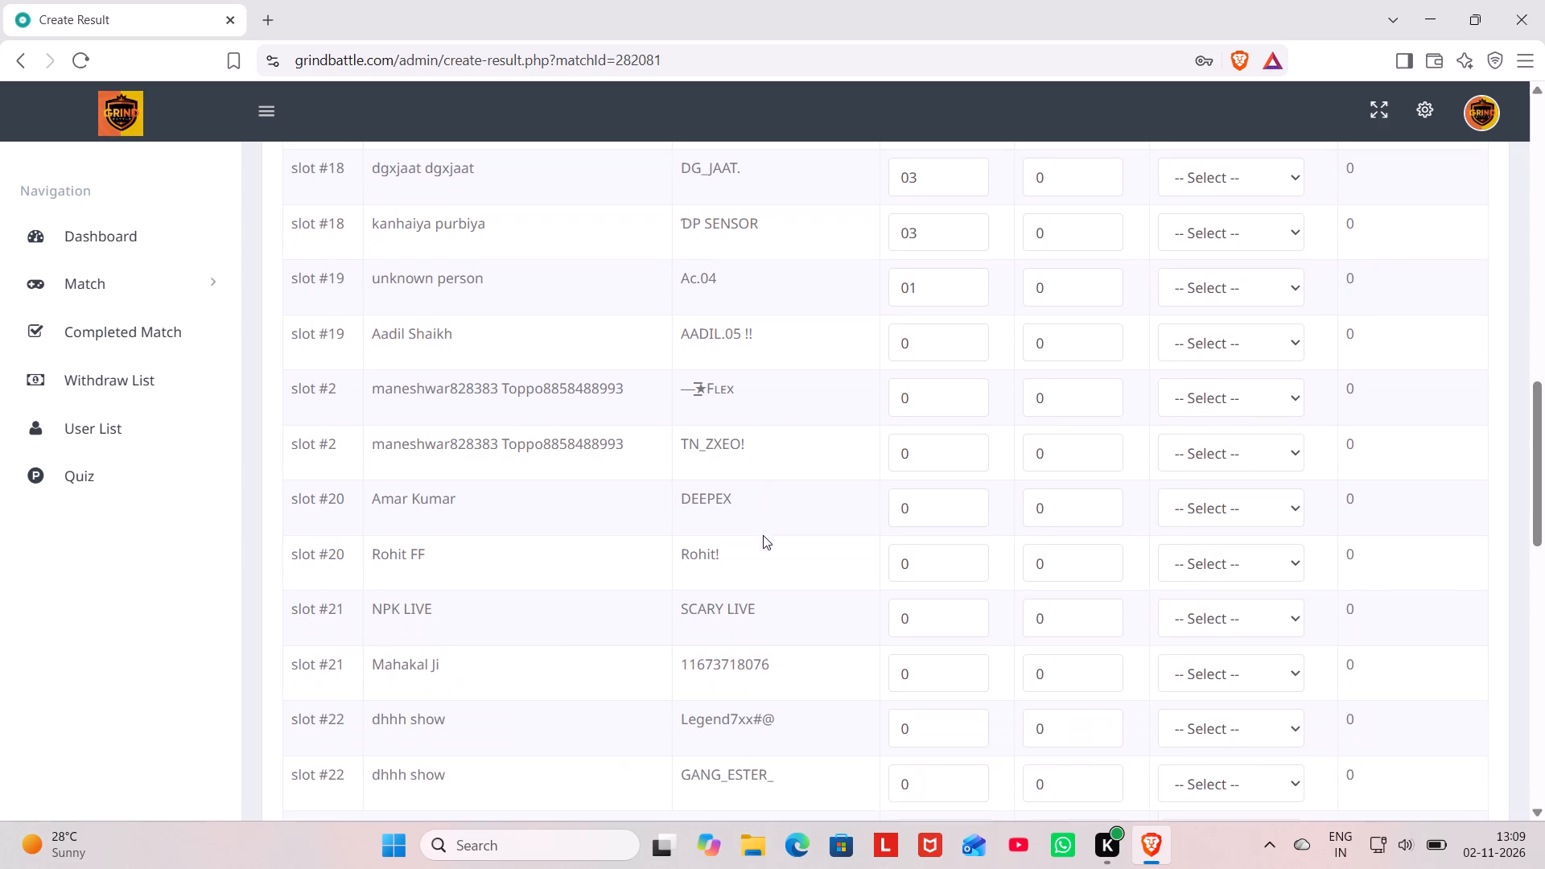
scroll(763, 535, "down", 7)
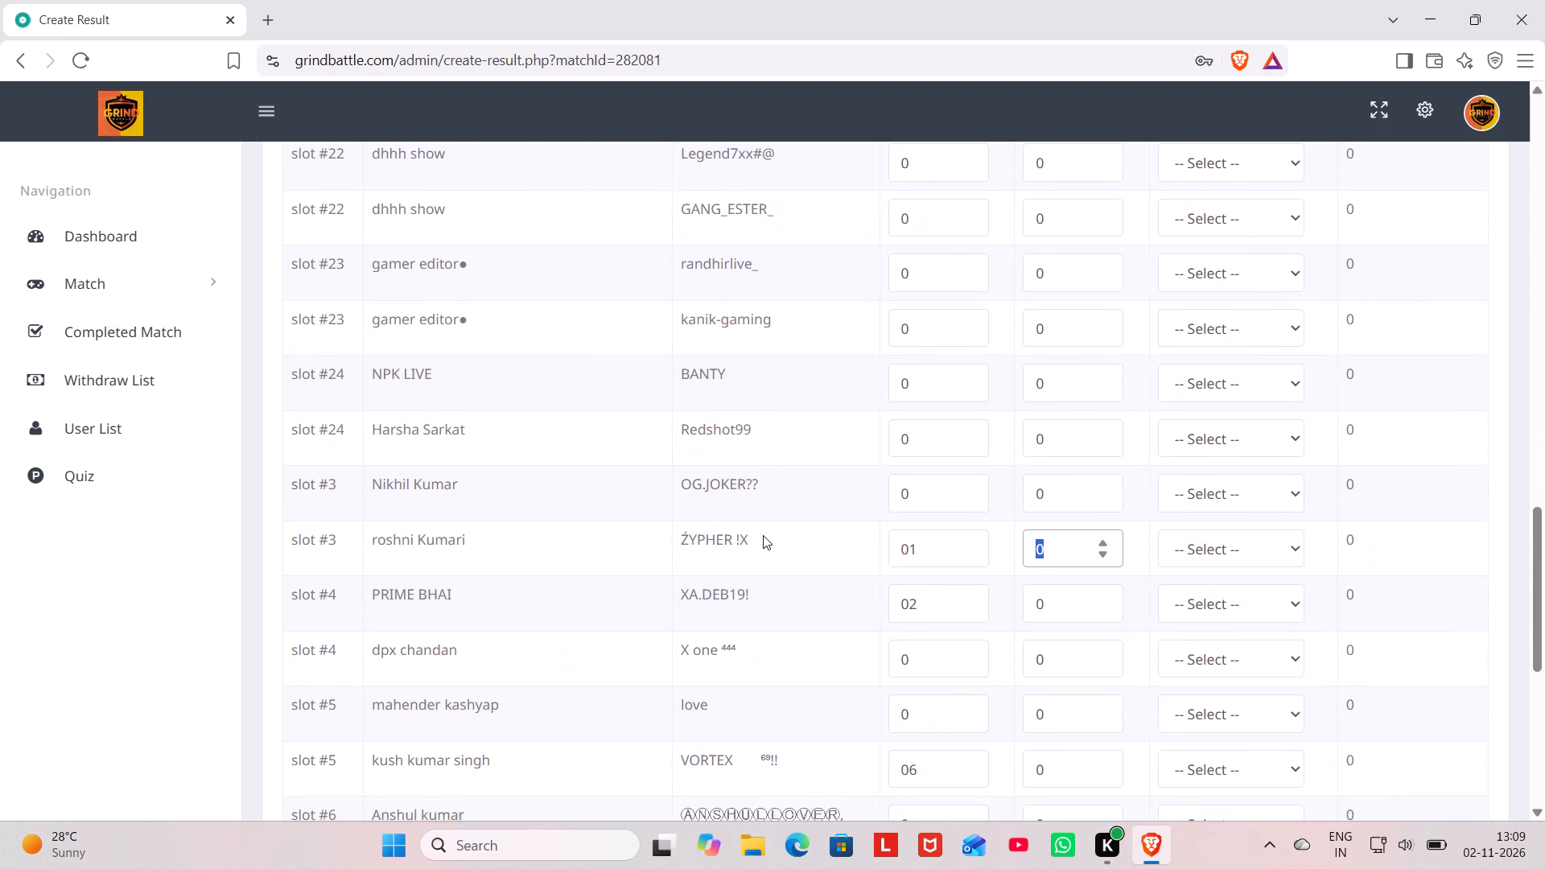
scroll(763, 535, "down", 4)
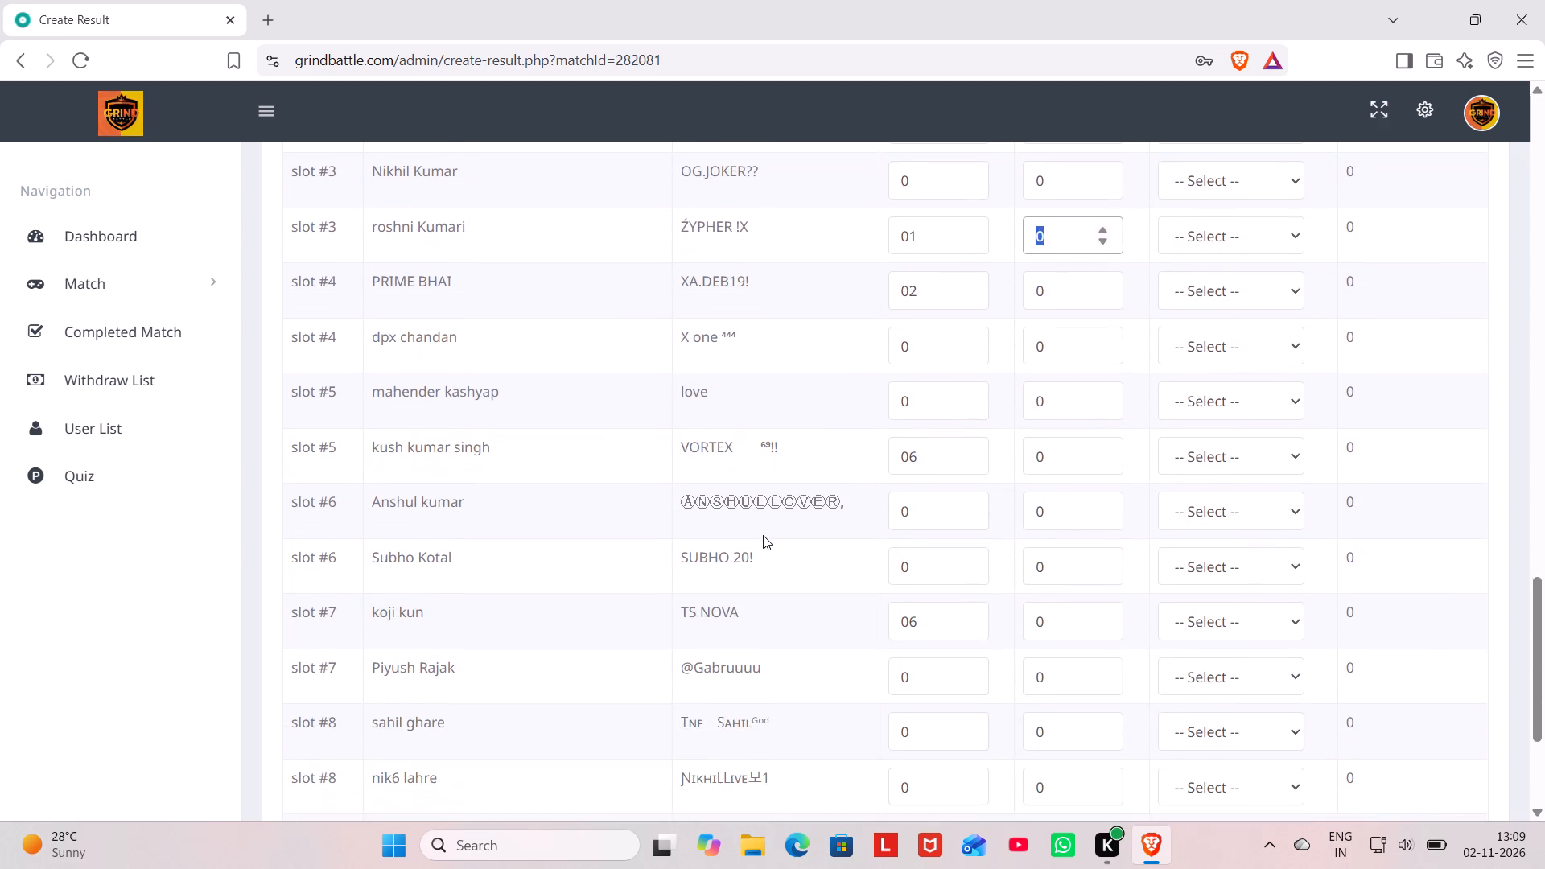
scroll(763, 535, "down", 1)
scroll(763, 535, "up", 6)
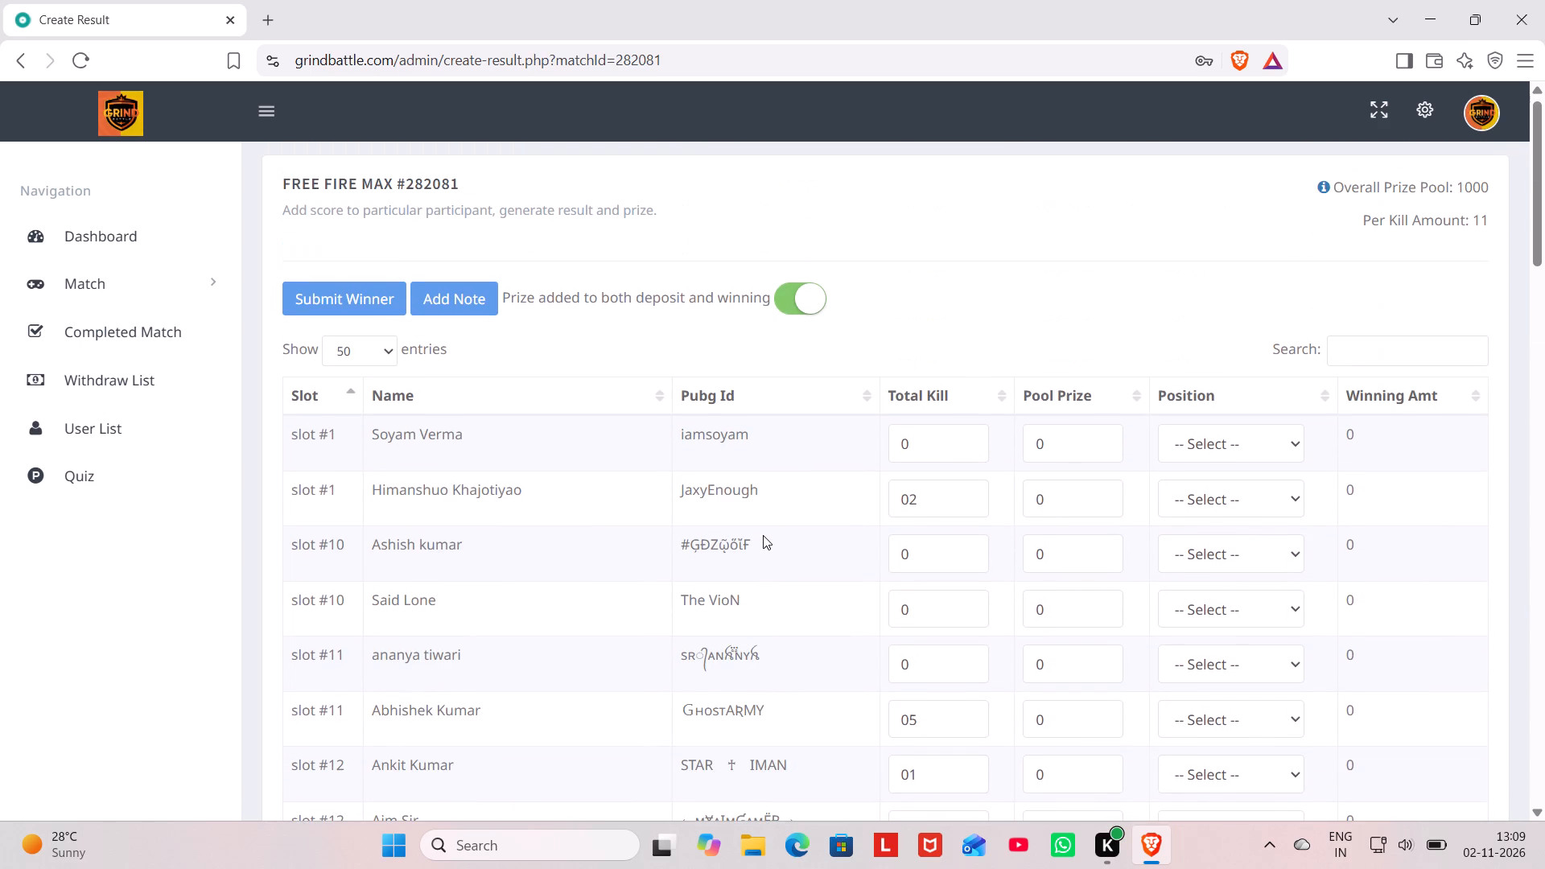
Search the participants for "ro" and clear the search.
left_click(1349, 360)
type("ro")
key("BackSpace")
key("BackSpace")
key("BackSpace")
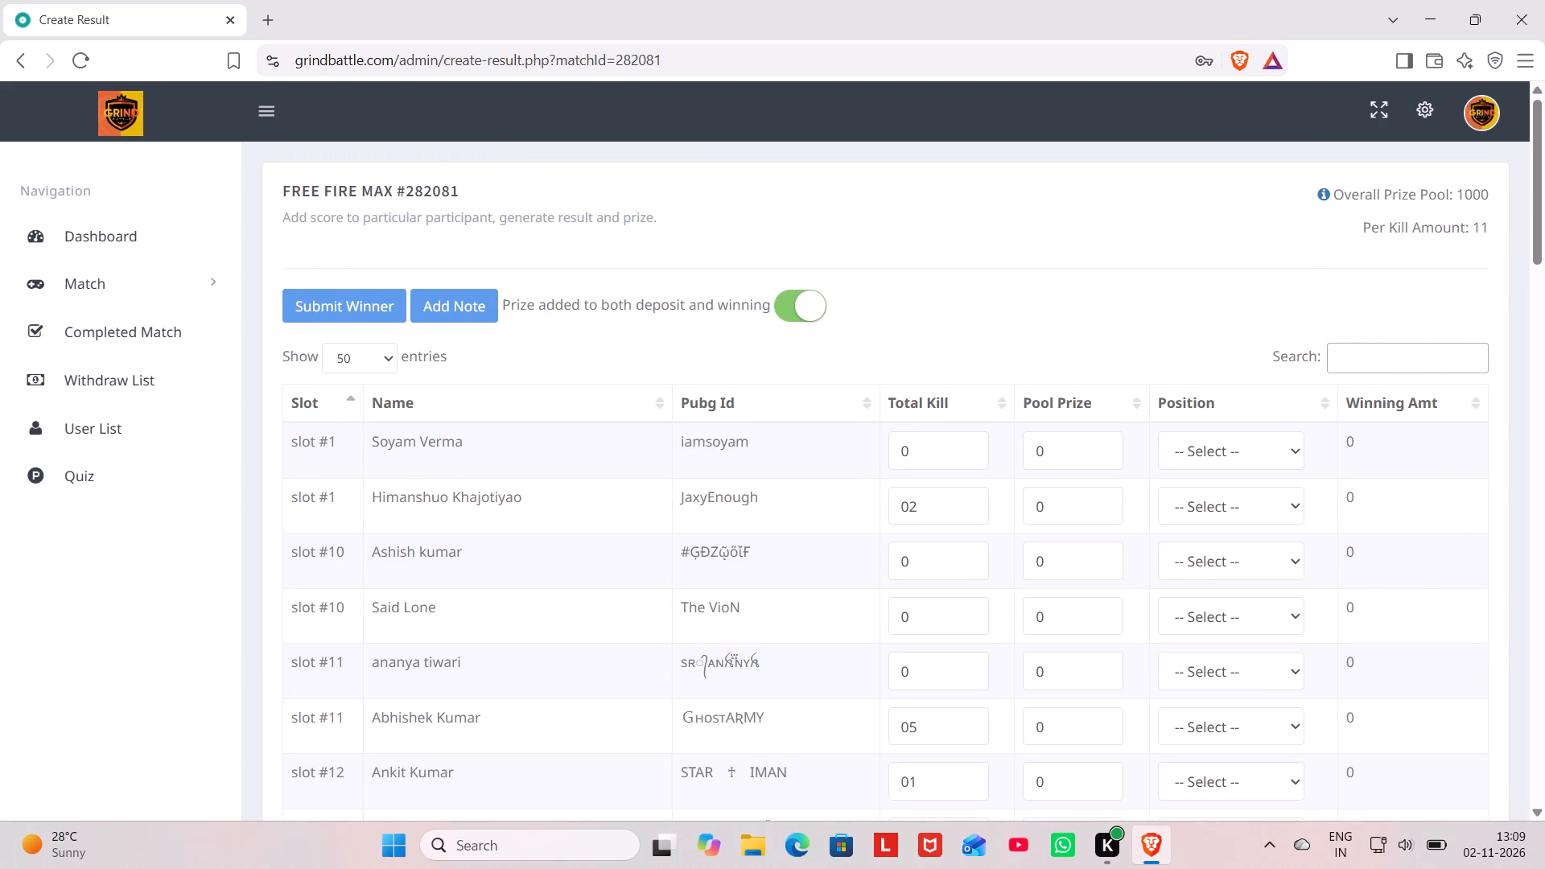
Check the participant IDs and total kills once more through the whole list before submitting the results.
scroll(1128, 308, "down", 2)
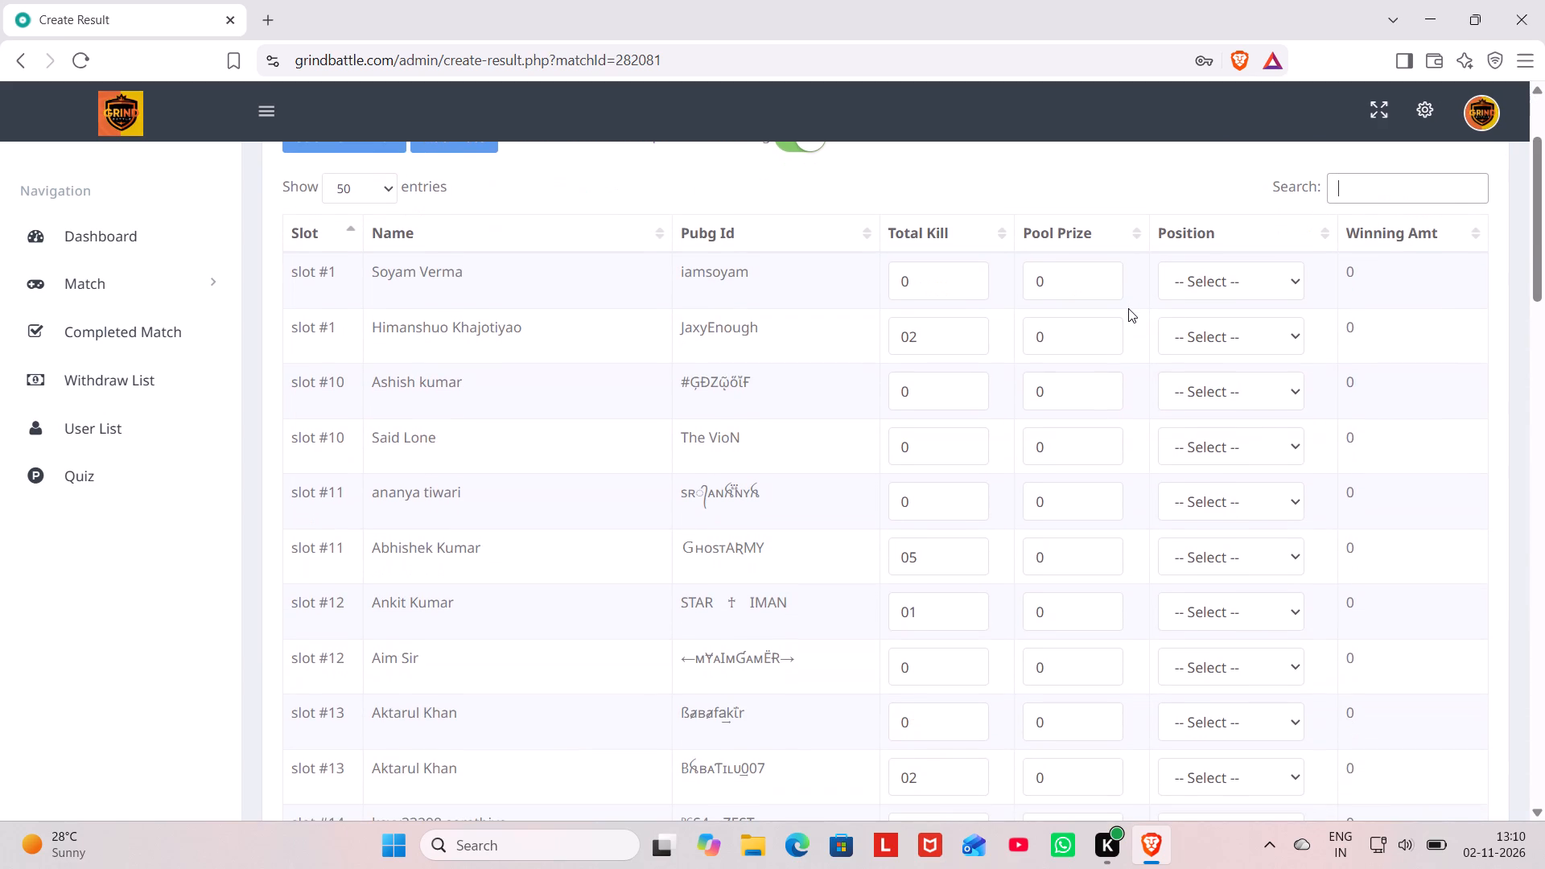
scroll(962, 581, "down", 4)
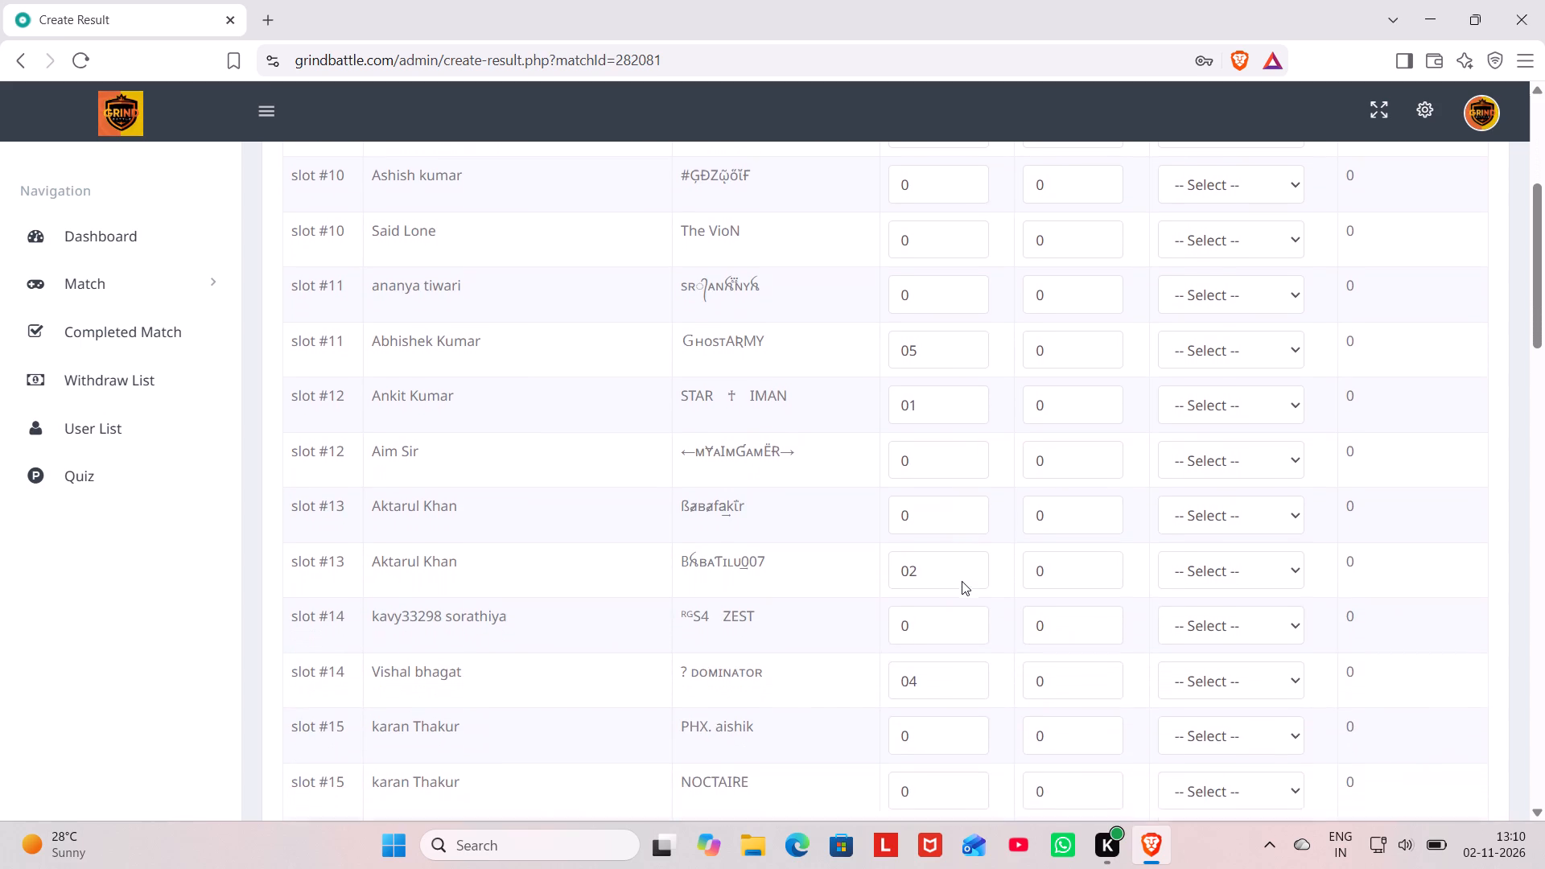
scroll(962, 581, "down", 2)
scroll(861, 612, "down", 2)
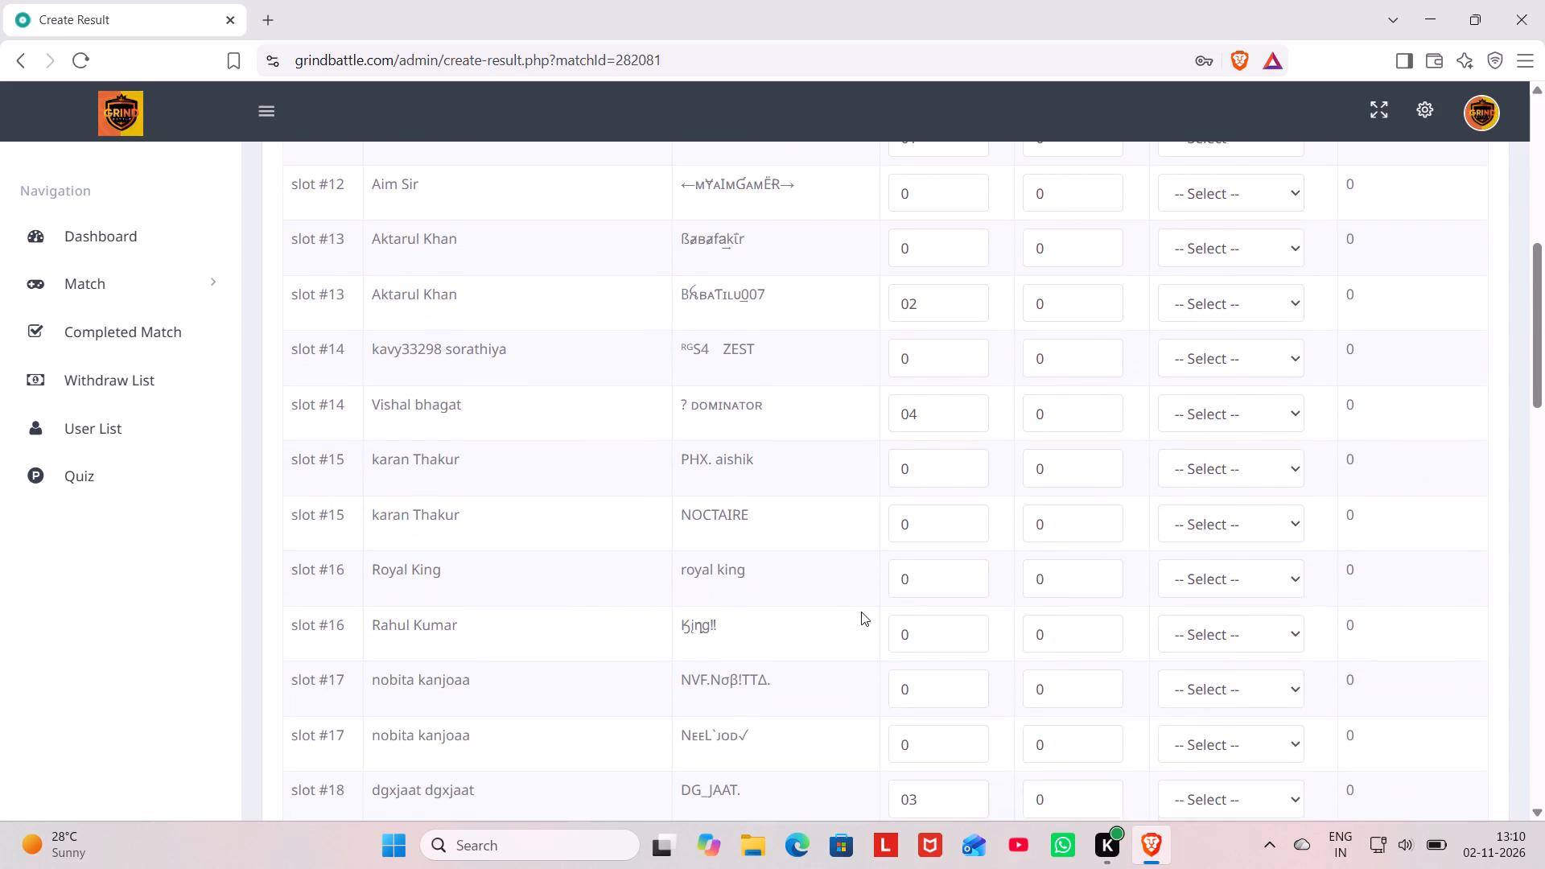
scroll(861, 612, "down", 2)
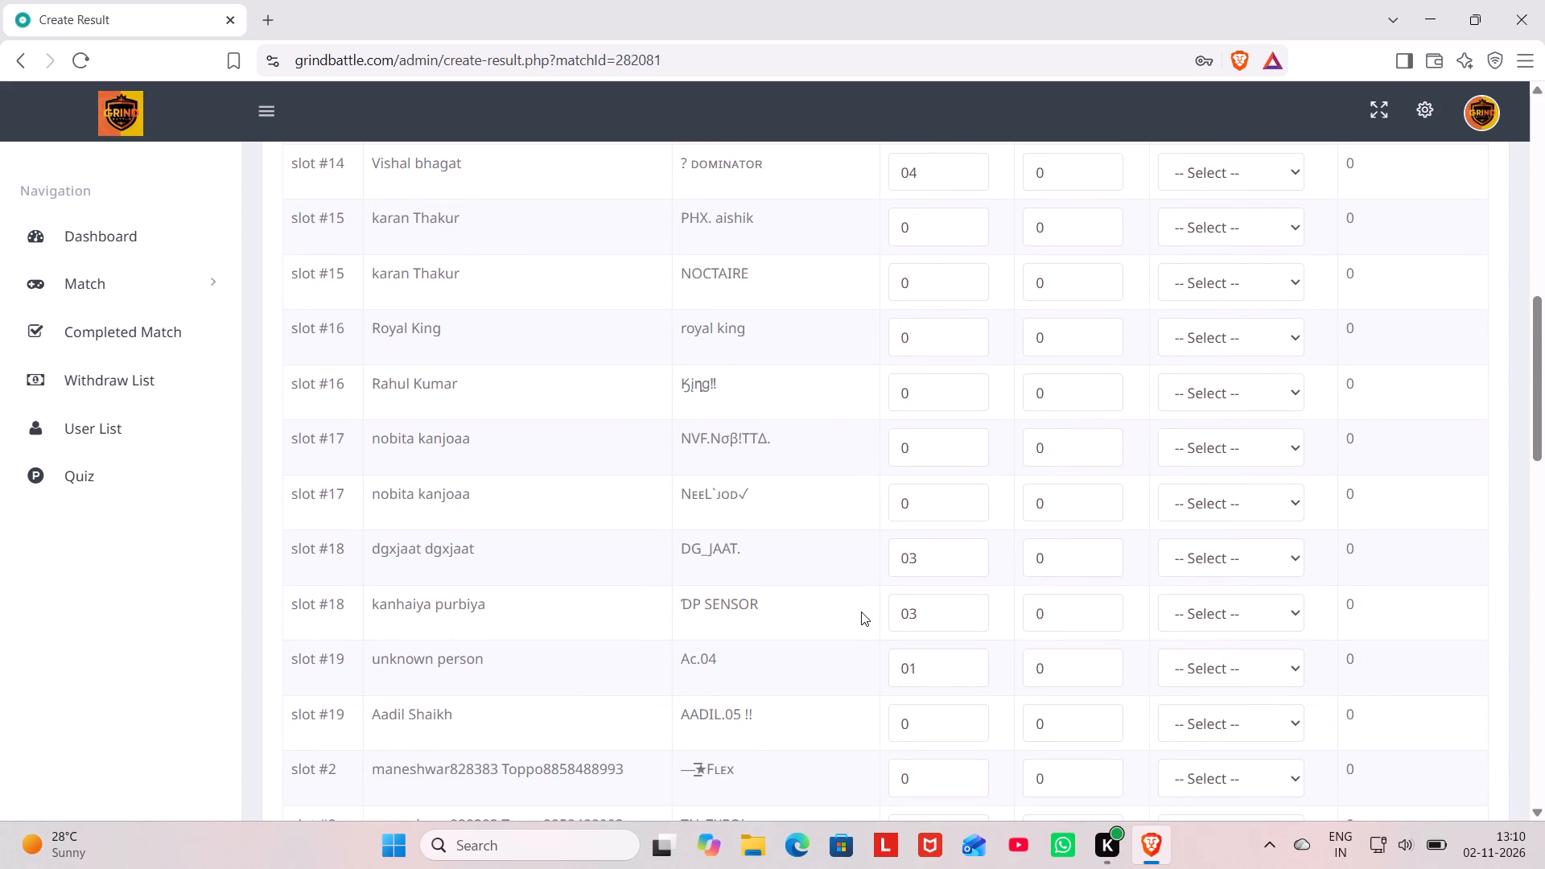
scroll(861, 612, "down", 4)
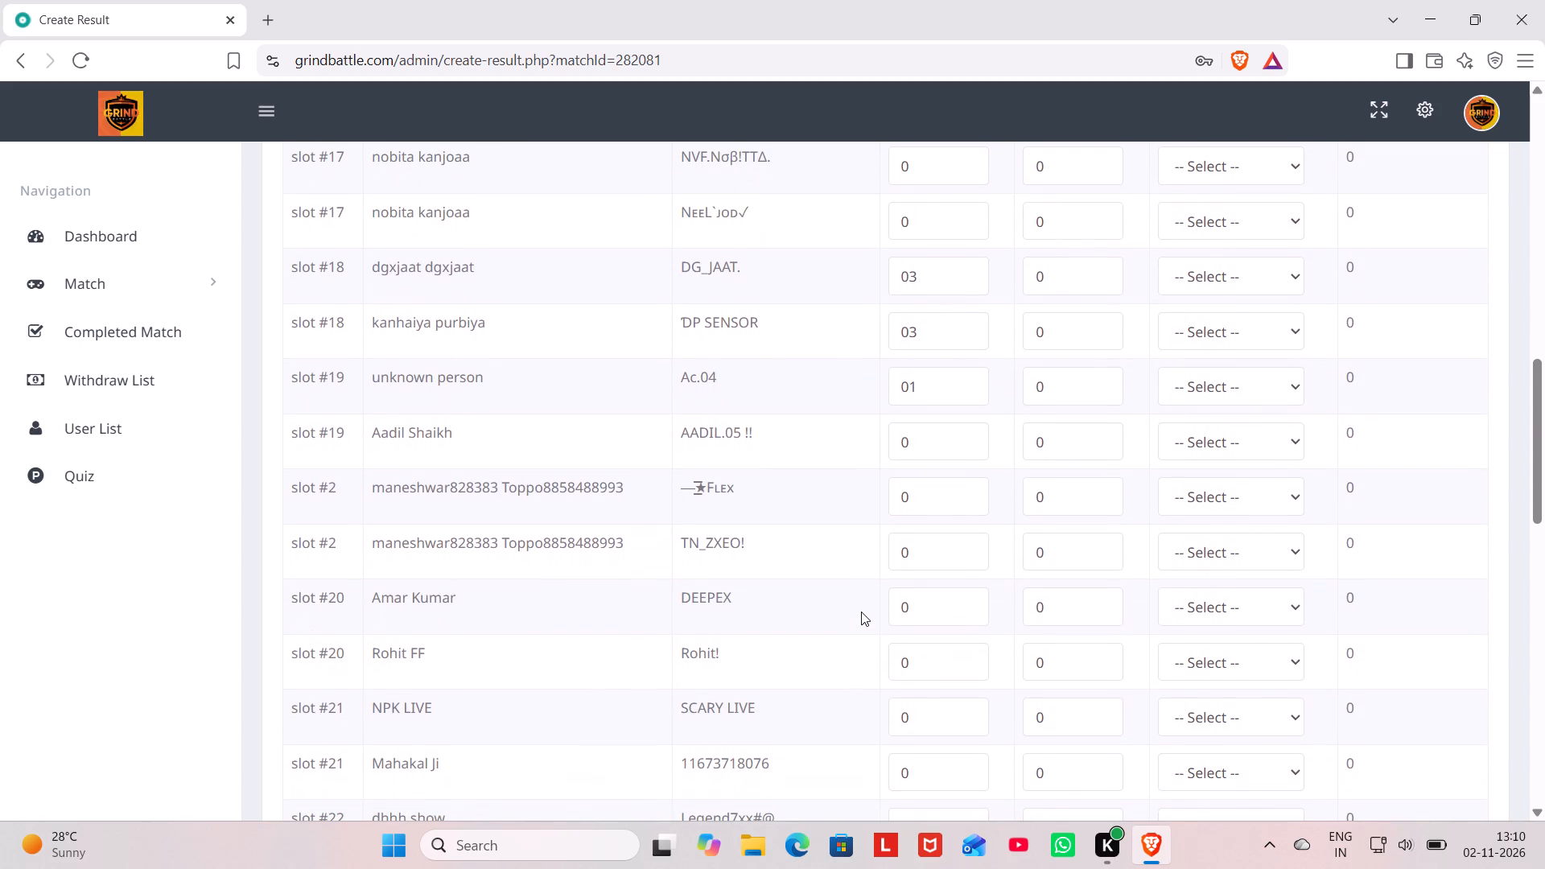
scroll(861, 612, "down", 3)
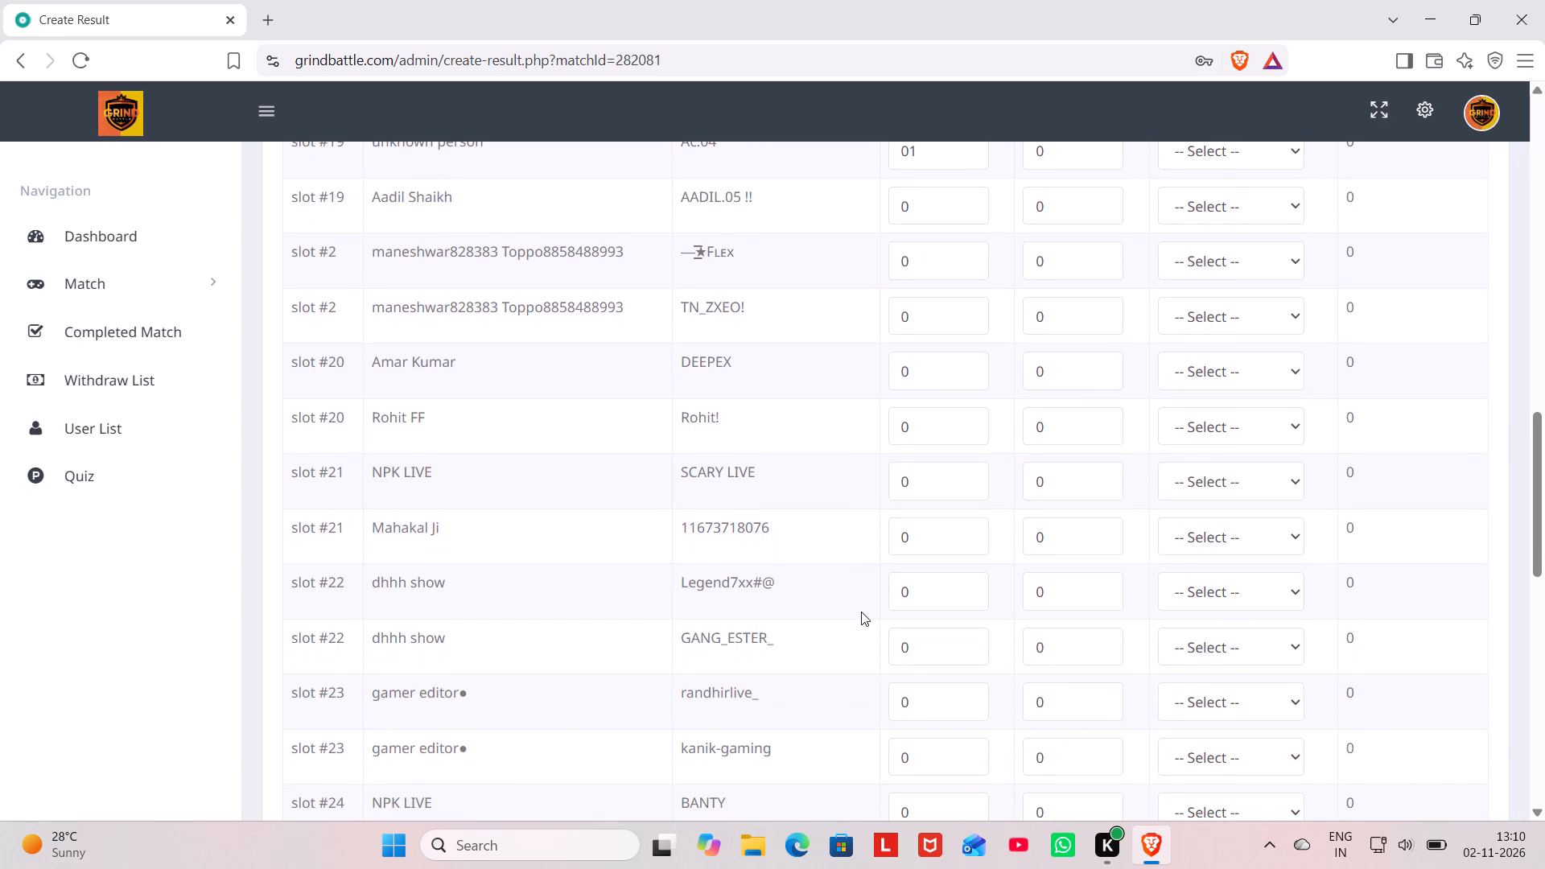
scroll(861, 612, "down", 3)
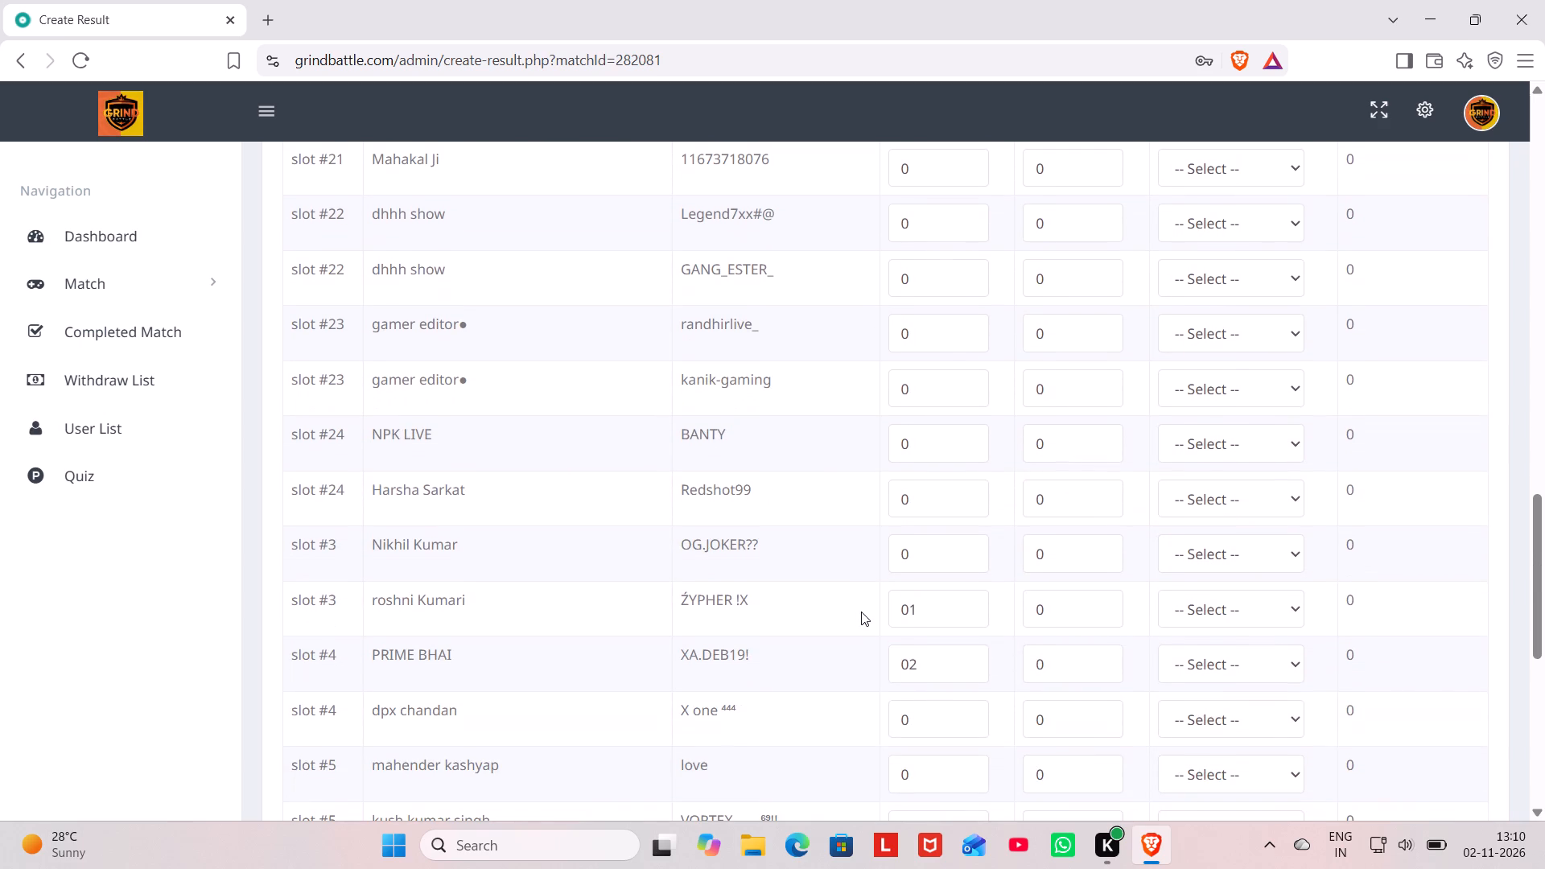
scroll(861, 612, "down", 3)
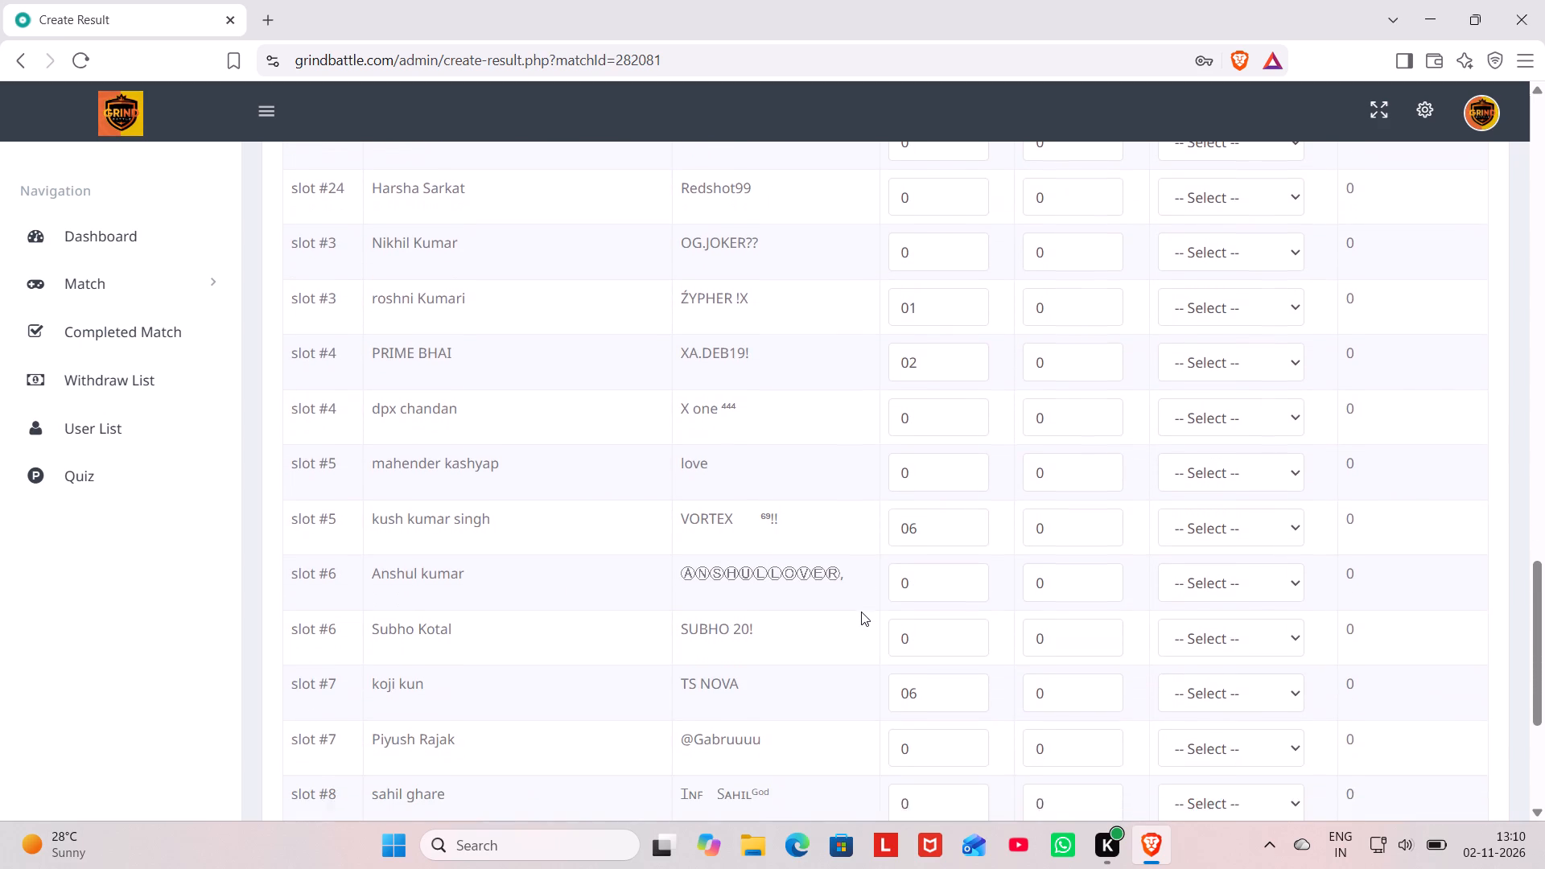
scroll(861, 612, "down", 3)
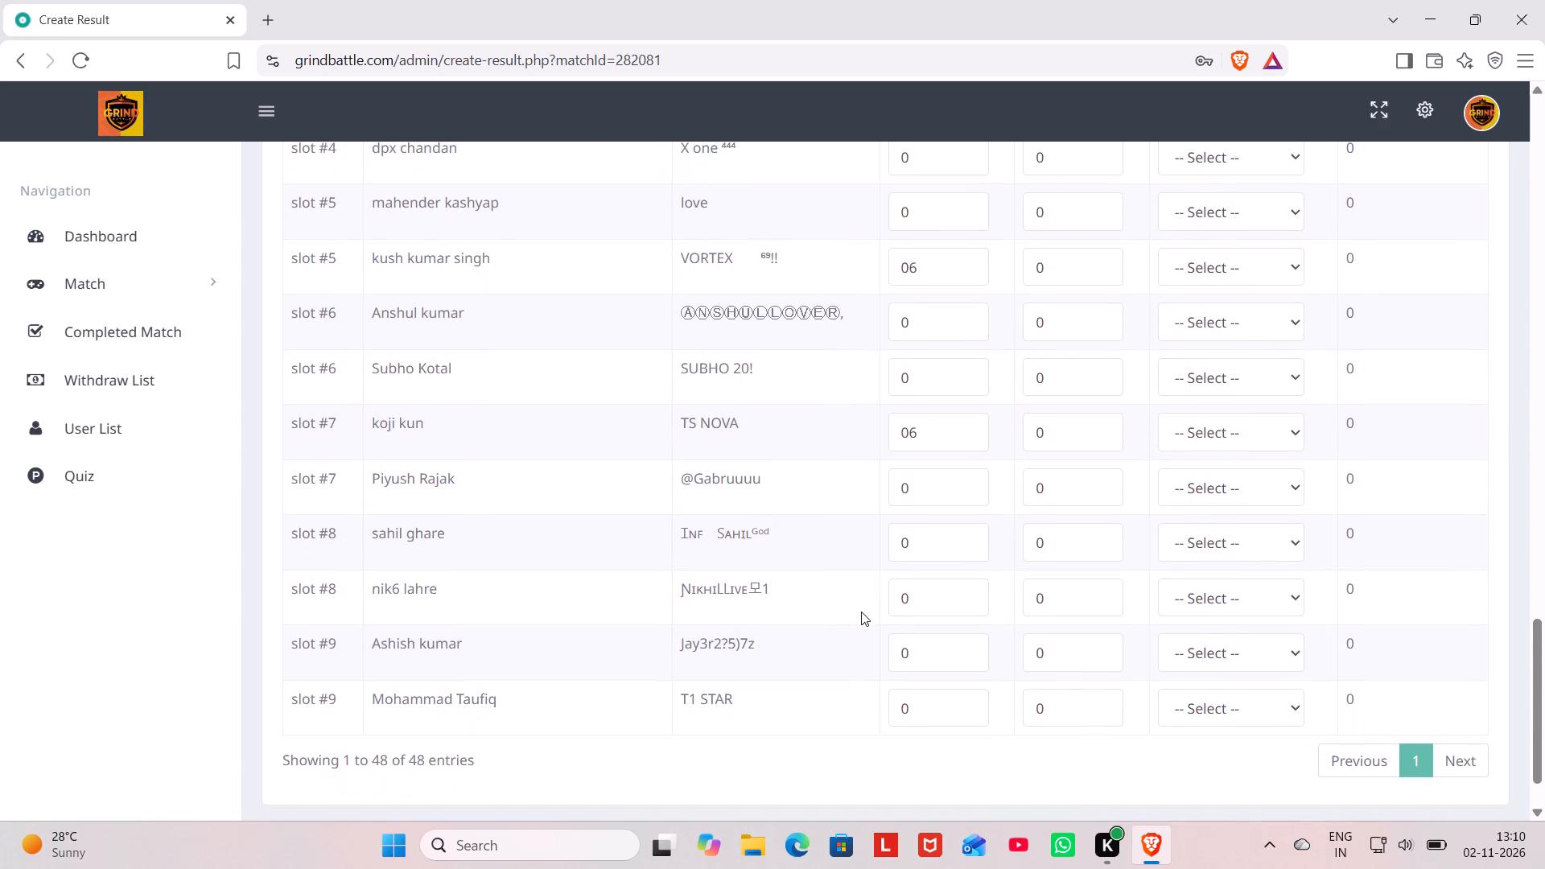
Submit the winners for match 282081 and check the updated participant rows.
scroll(861, 612, "up", 7)
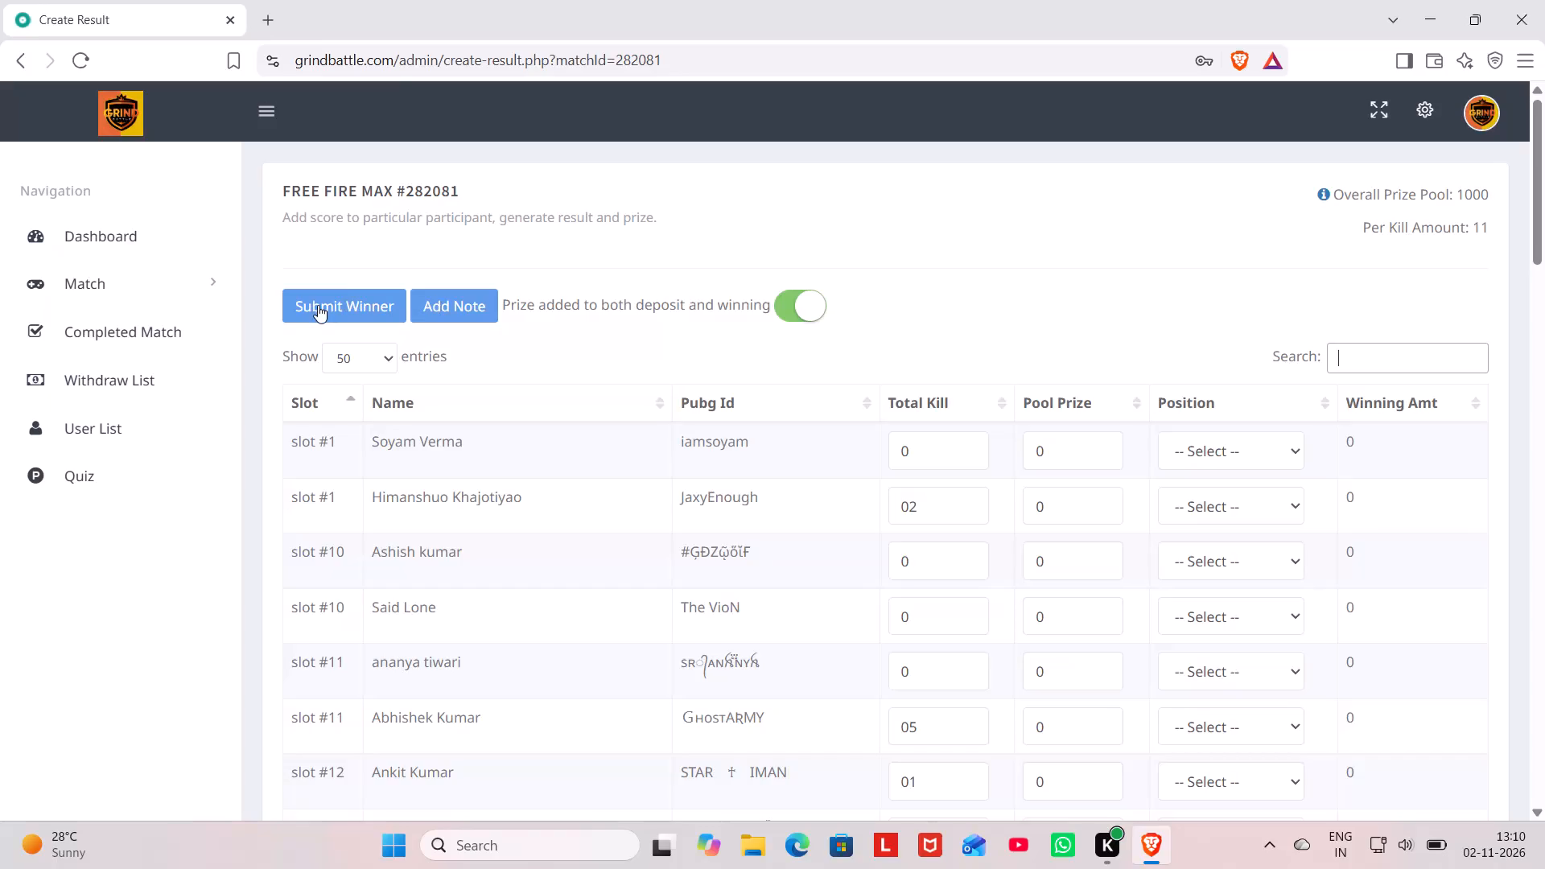
left_click(317, 305)
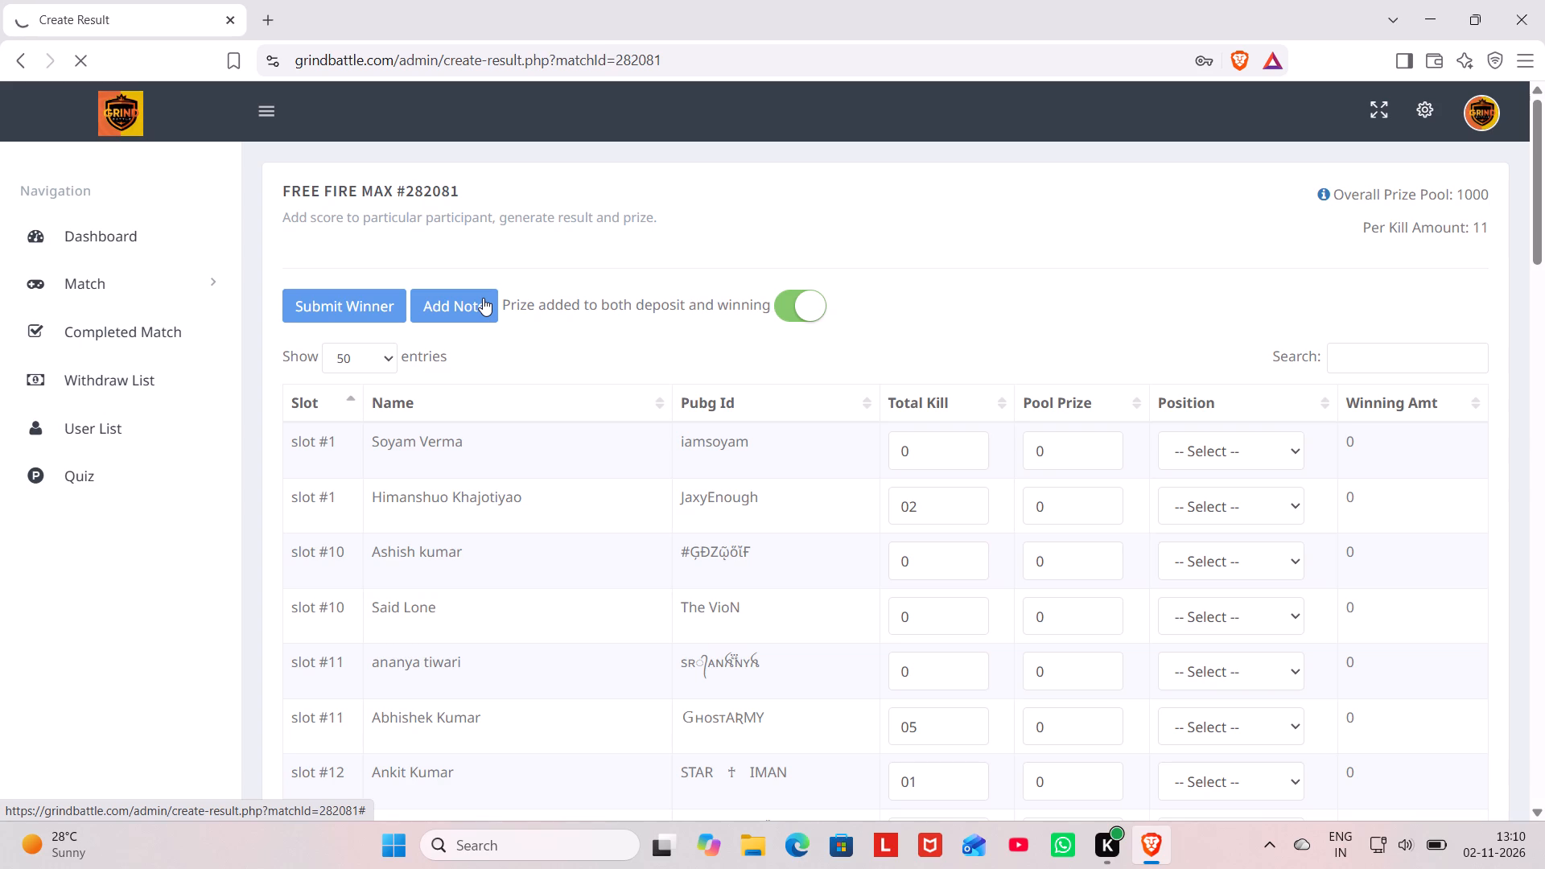
scroll(787, 493, "down", 2)
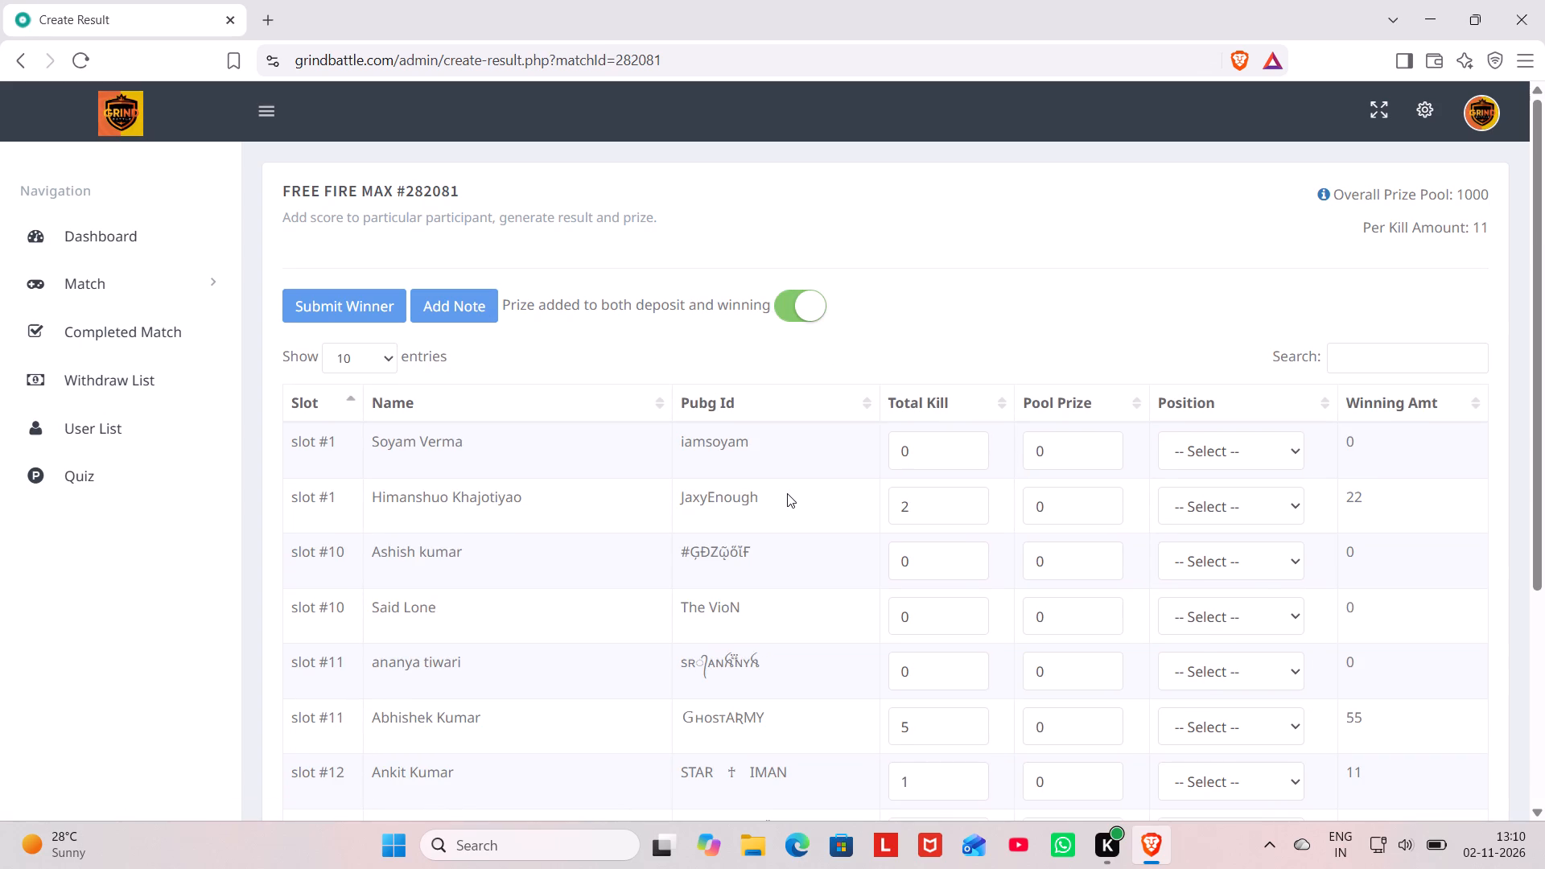
scroll(787, 493, "down", 4)
scroll(787, 493, "up", 1)
left_click(439, 299)
left_click(584, 262)
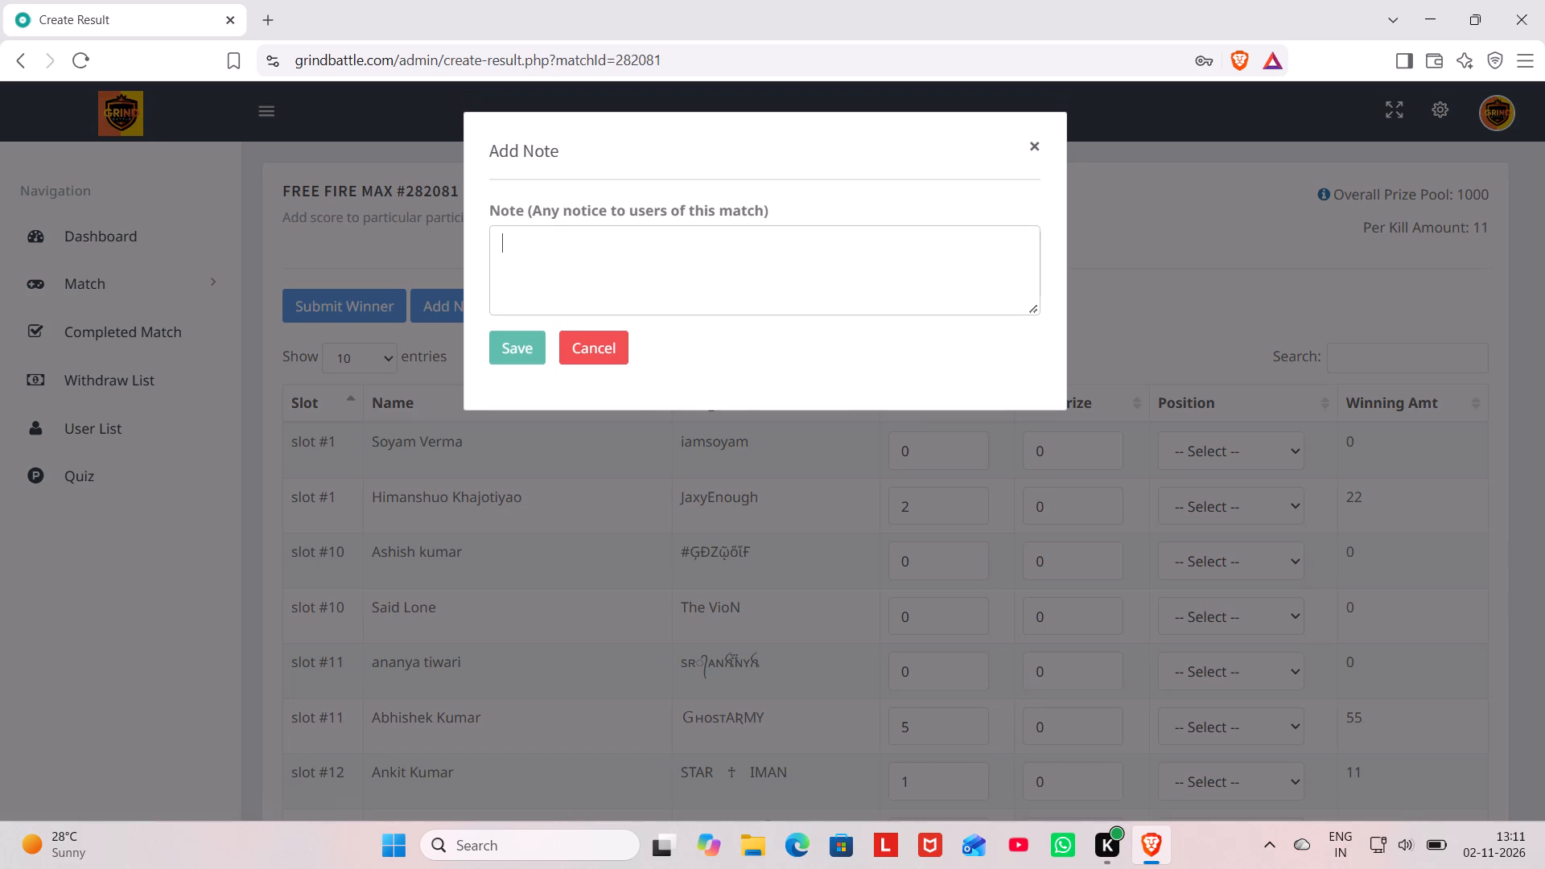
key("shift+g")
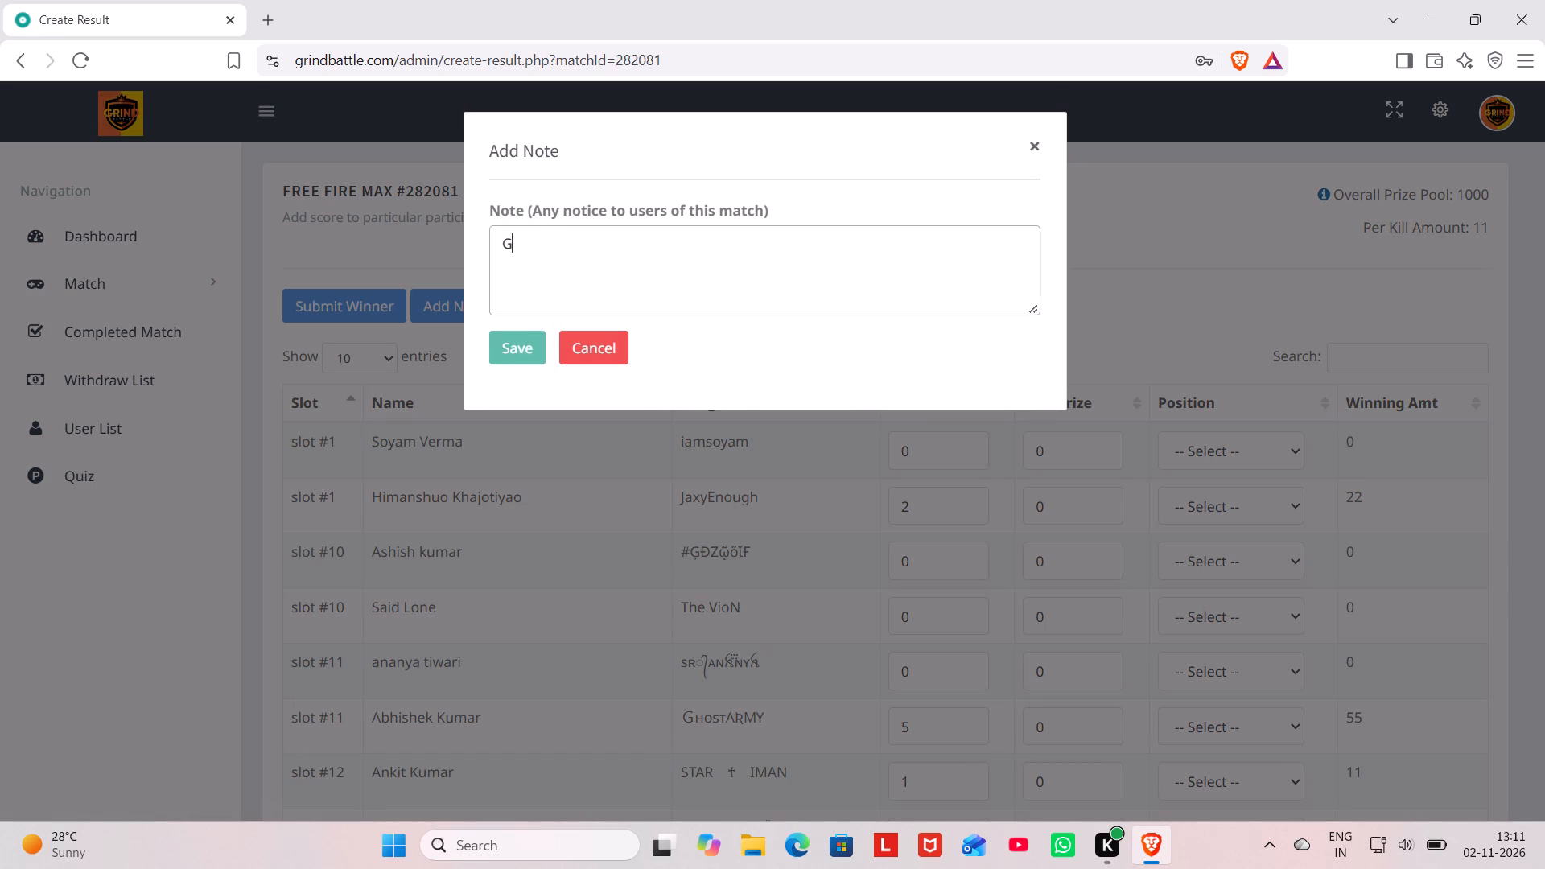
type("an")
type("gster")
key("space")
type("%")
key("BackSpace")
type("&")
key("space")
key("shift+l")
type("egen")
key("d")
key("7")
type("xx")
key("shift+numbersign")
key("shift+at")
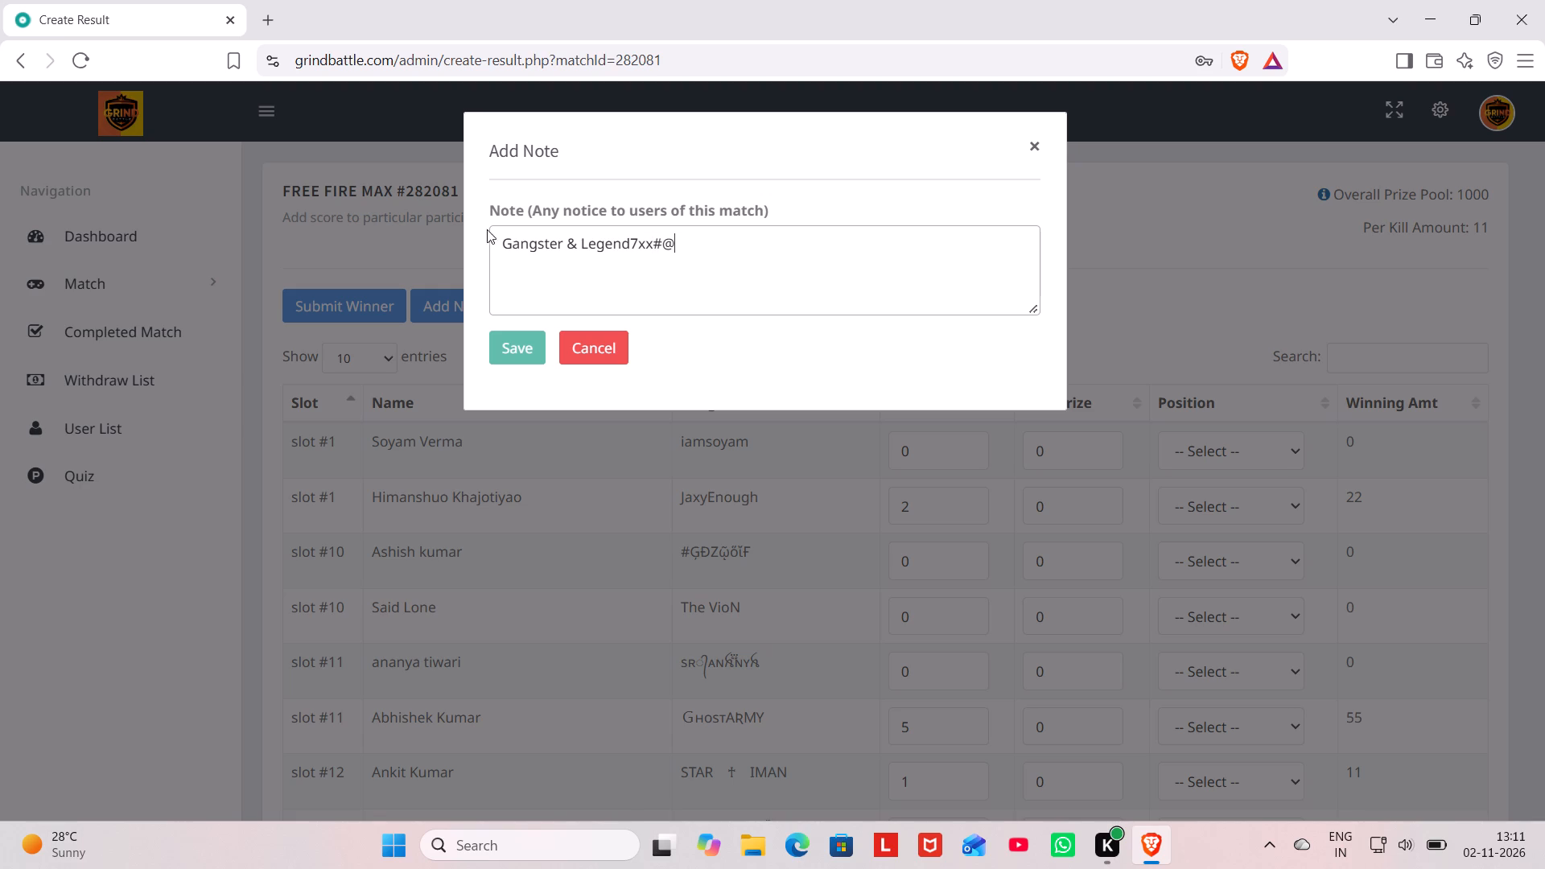
left_click(536, 247)
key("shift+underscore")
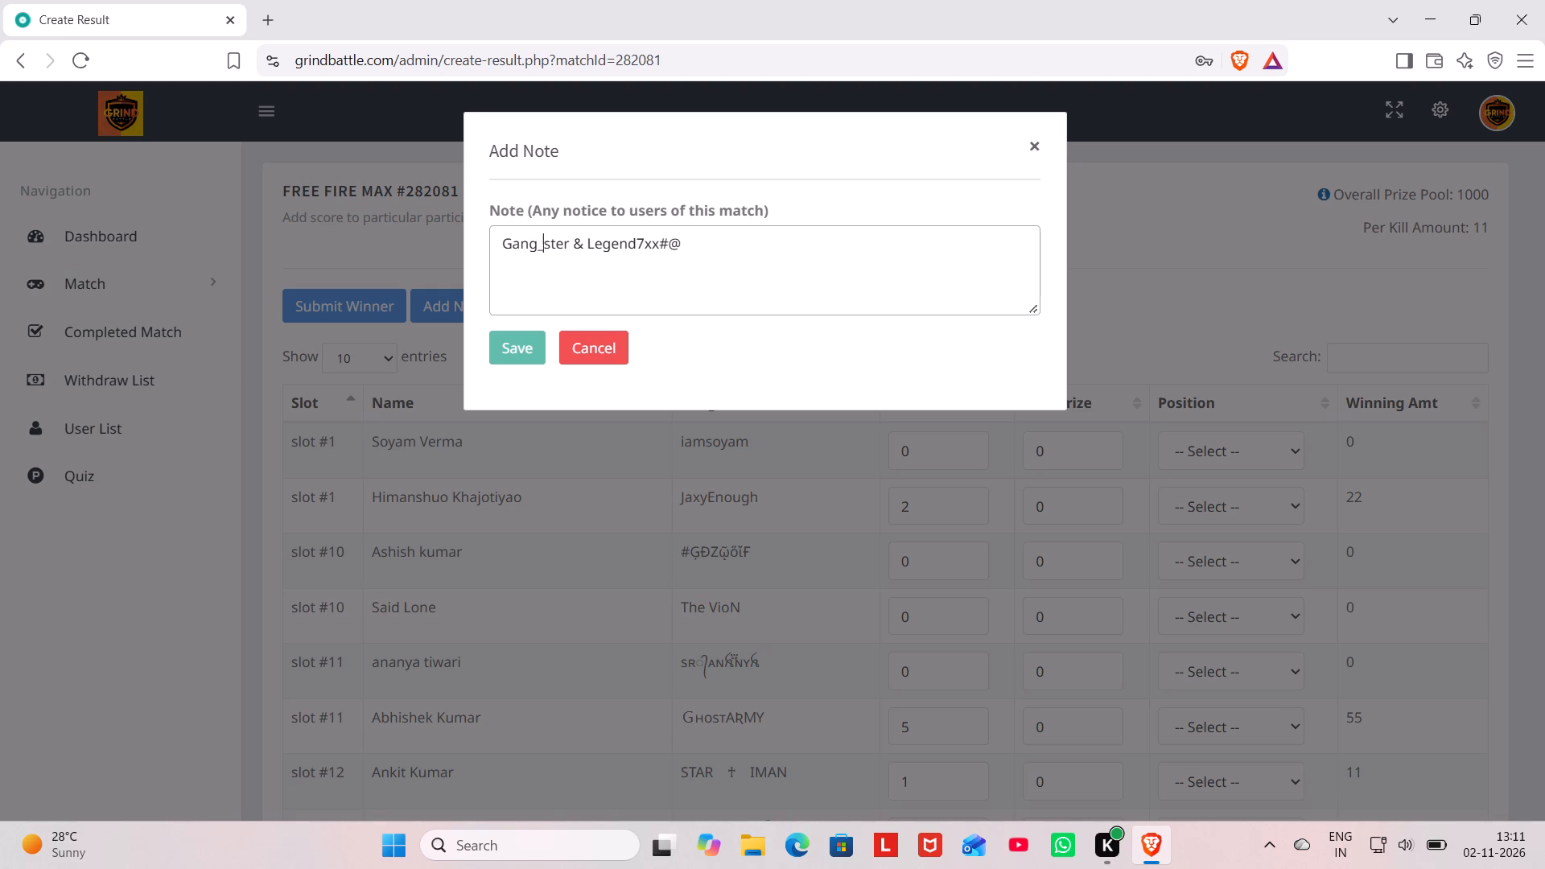
left_click(570, 251)
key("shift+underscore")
Continue the note after the player names with "both are using hack, there will be no prize".
left_click(709, 245)
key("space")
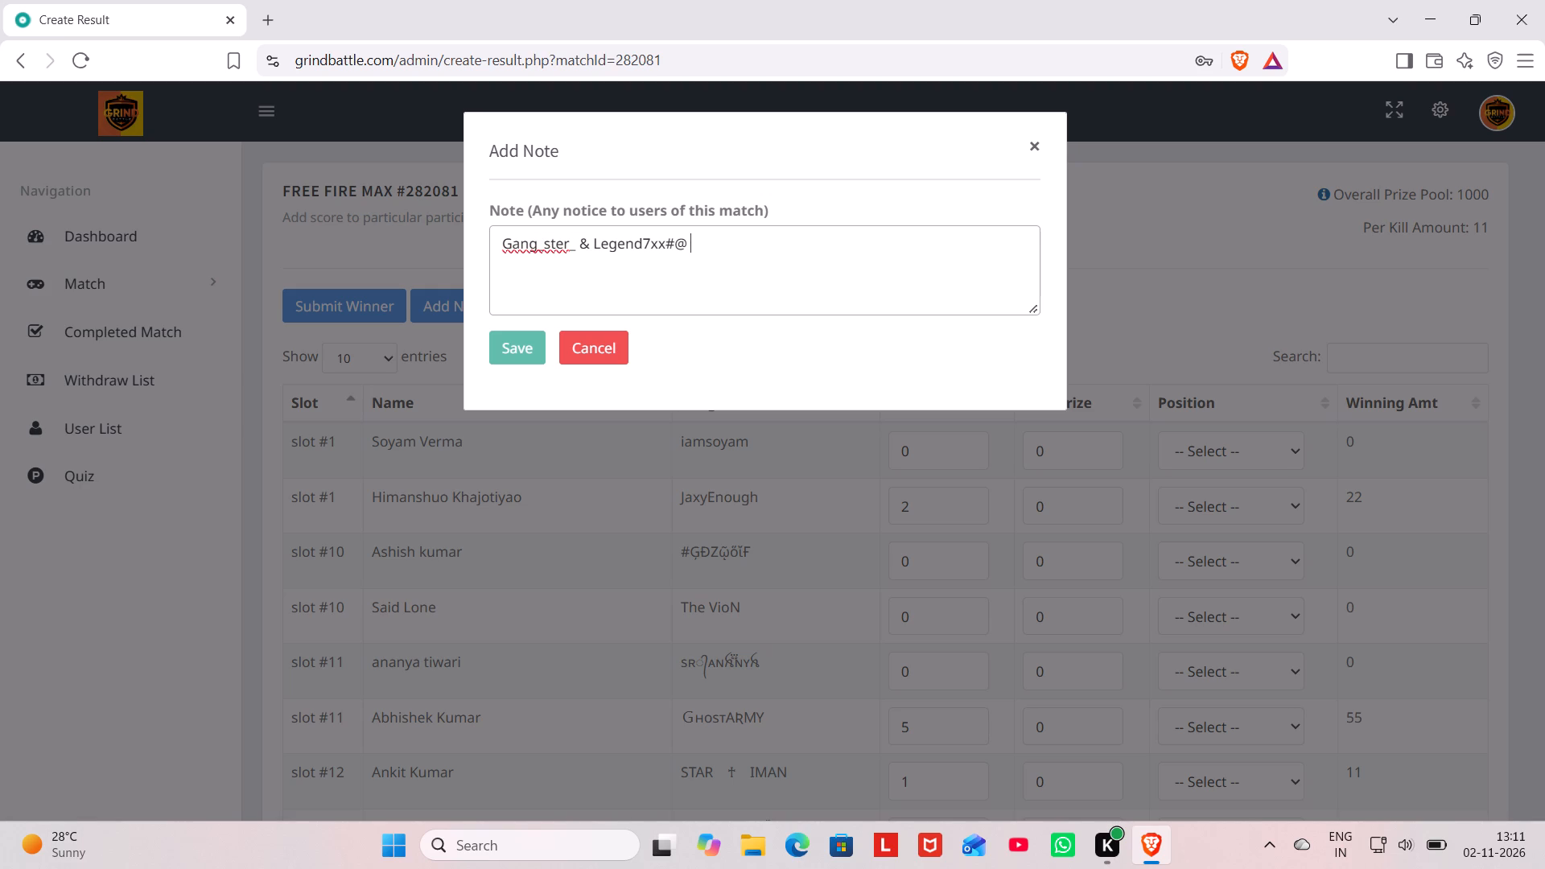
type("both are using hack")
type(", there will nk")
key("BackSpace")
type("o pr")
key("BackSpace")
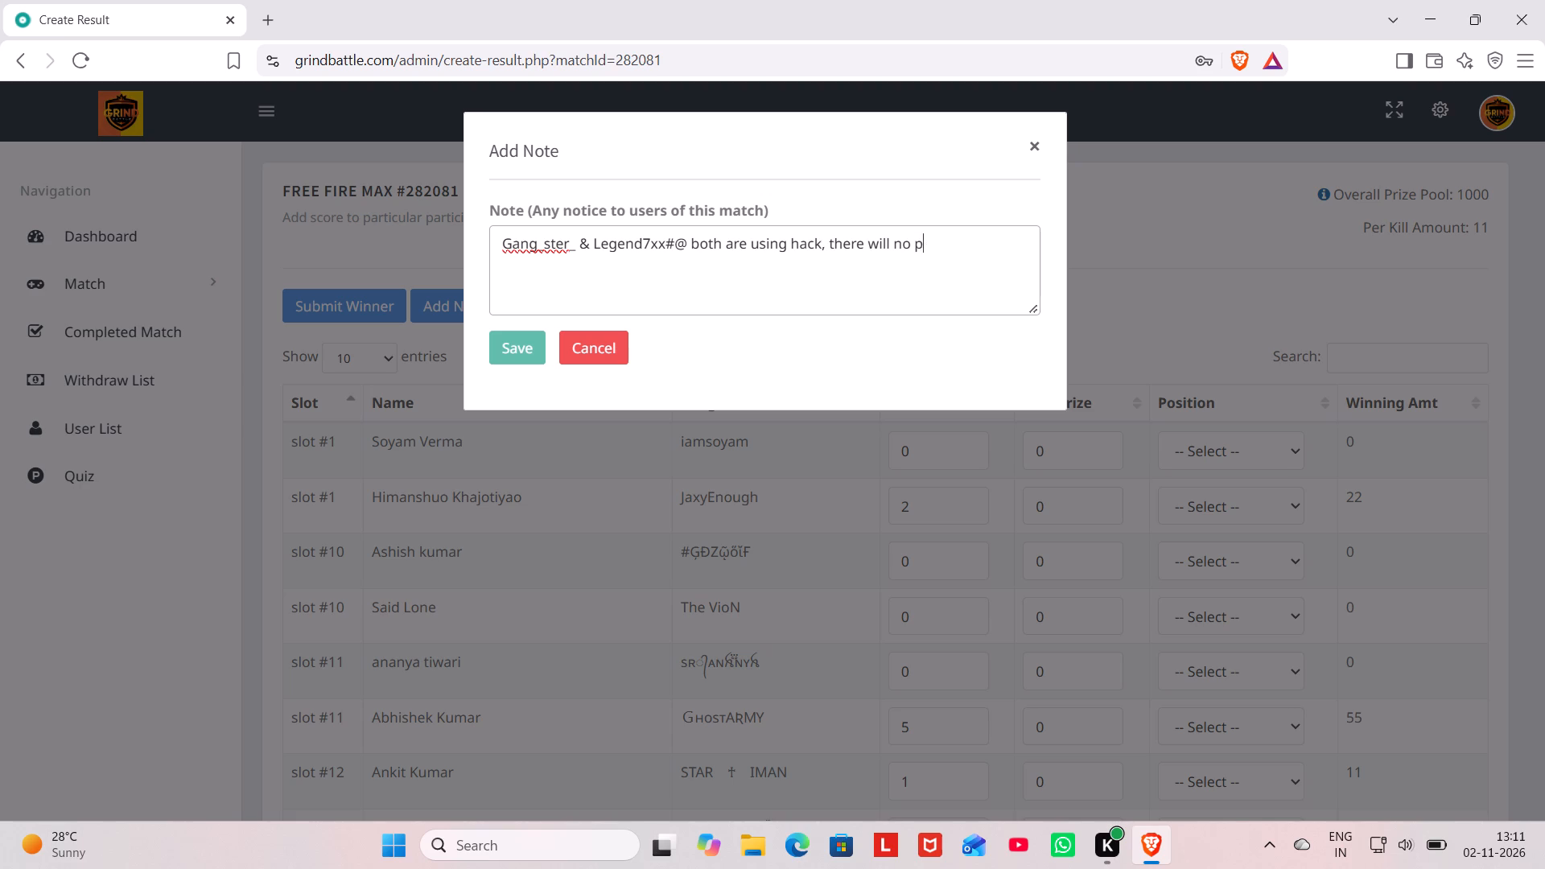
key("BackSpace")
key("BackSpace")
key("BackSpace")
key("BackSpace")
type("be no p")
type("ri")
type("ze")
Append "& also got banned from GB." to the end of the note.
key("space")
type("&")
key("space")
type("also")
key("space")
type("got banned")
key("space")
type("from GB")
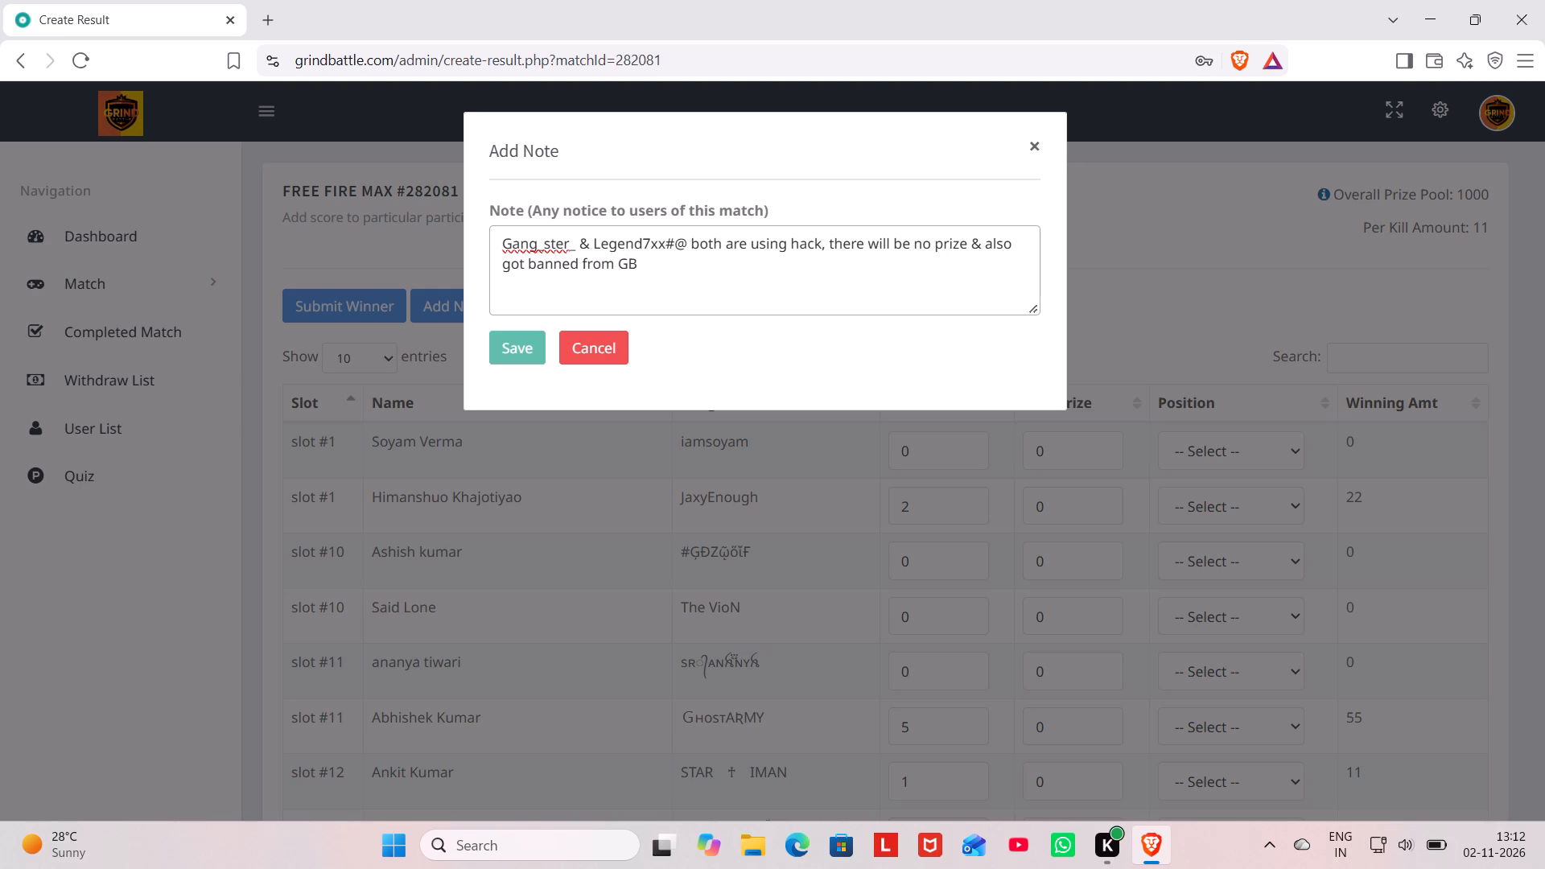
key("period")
Remove the clause about the ban so the note ends with "there will be no prize." and save the note.
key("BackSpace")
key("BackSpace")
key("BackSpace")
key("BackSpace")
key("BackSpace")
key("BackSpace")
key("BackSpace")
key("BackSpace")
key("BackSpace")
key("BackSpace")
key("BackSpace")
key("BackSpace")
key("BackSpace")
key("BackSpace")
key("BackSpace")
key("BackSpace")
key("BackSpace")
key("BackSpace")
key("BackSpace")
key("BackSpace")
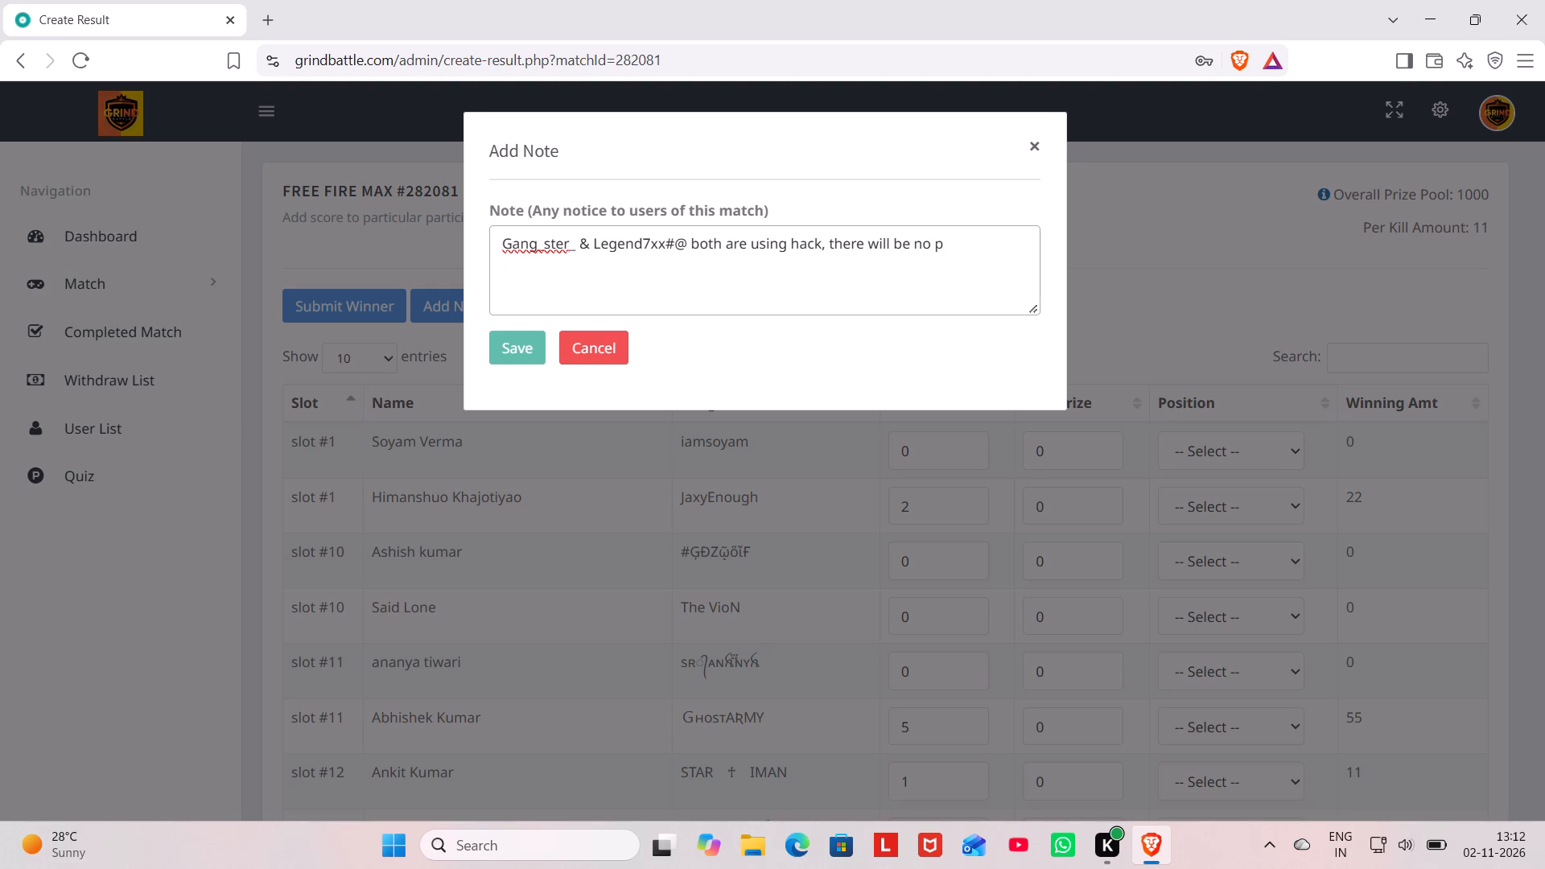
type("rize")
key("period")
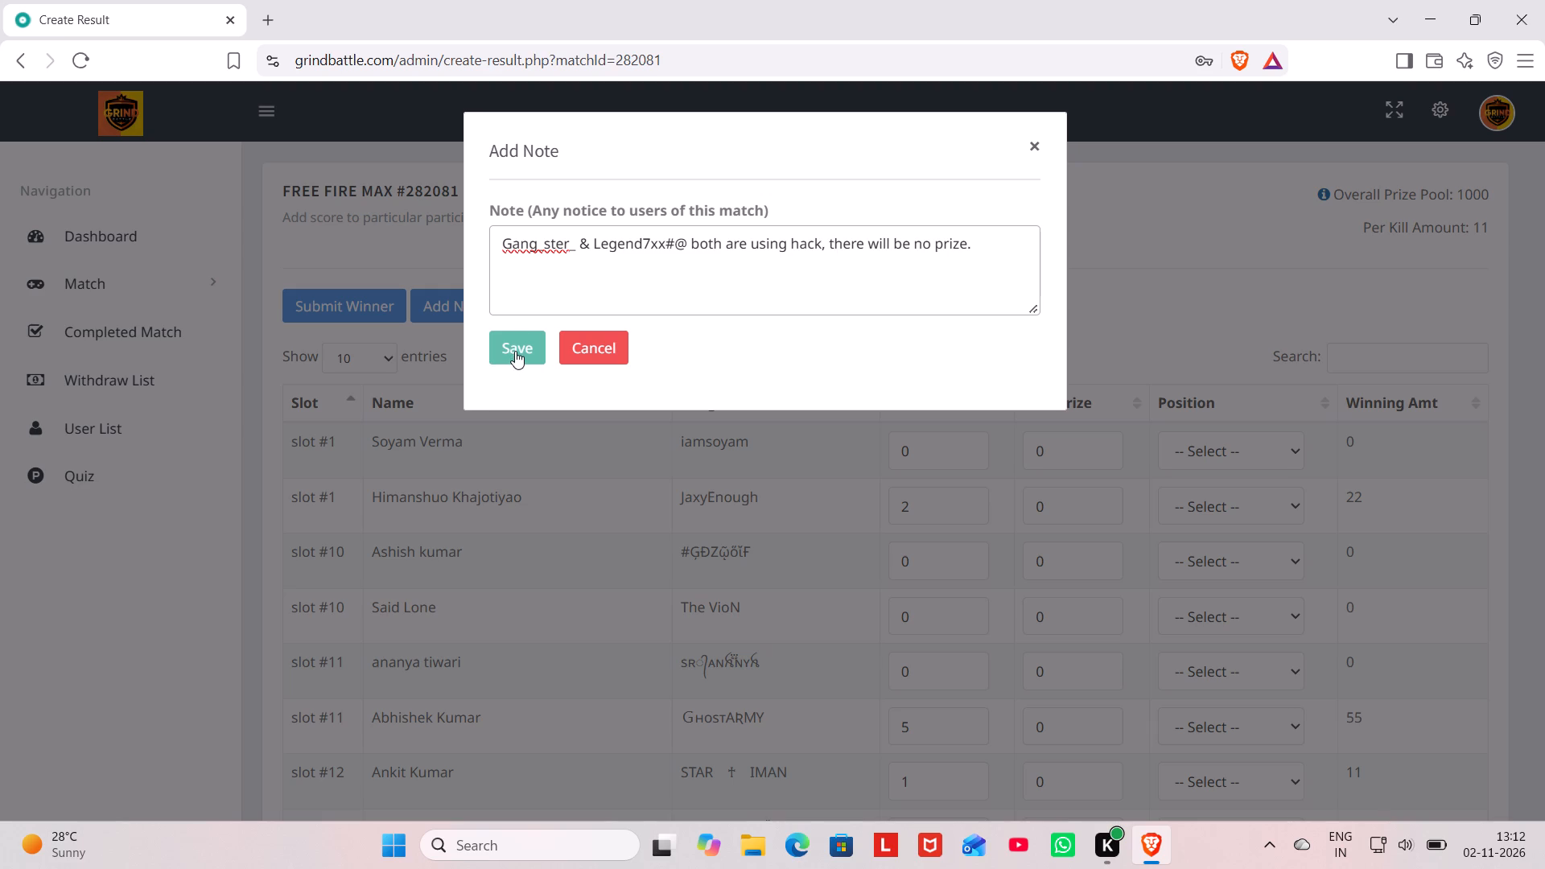
left_click(515, 351)
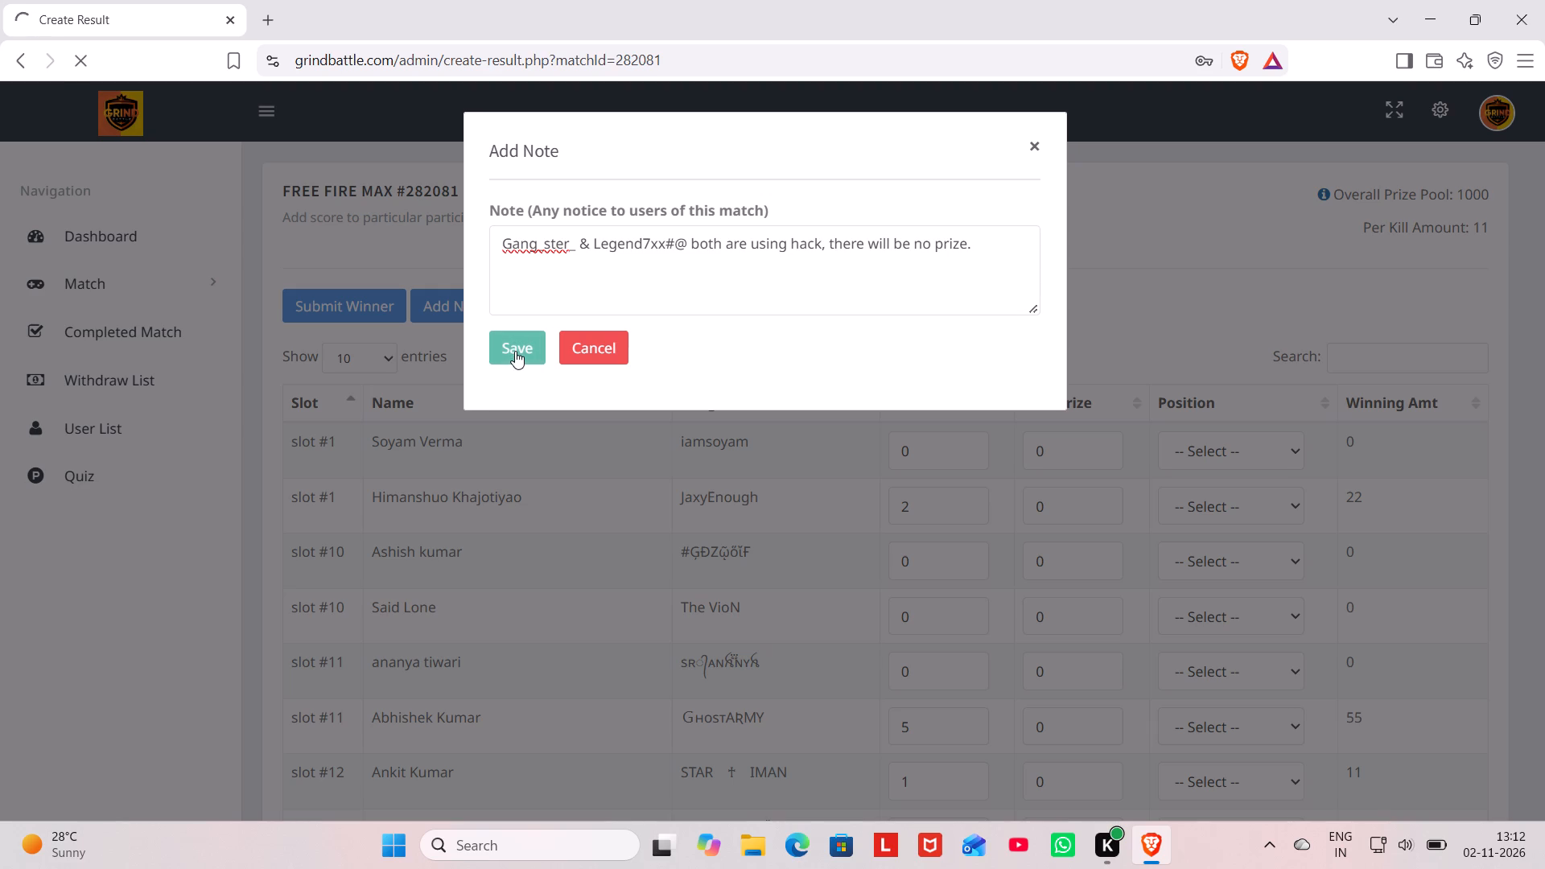
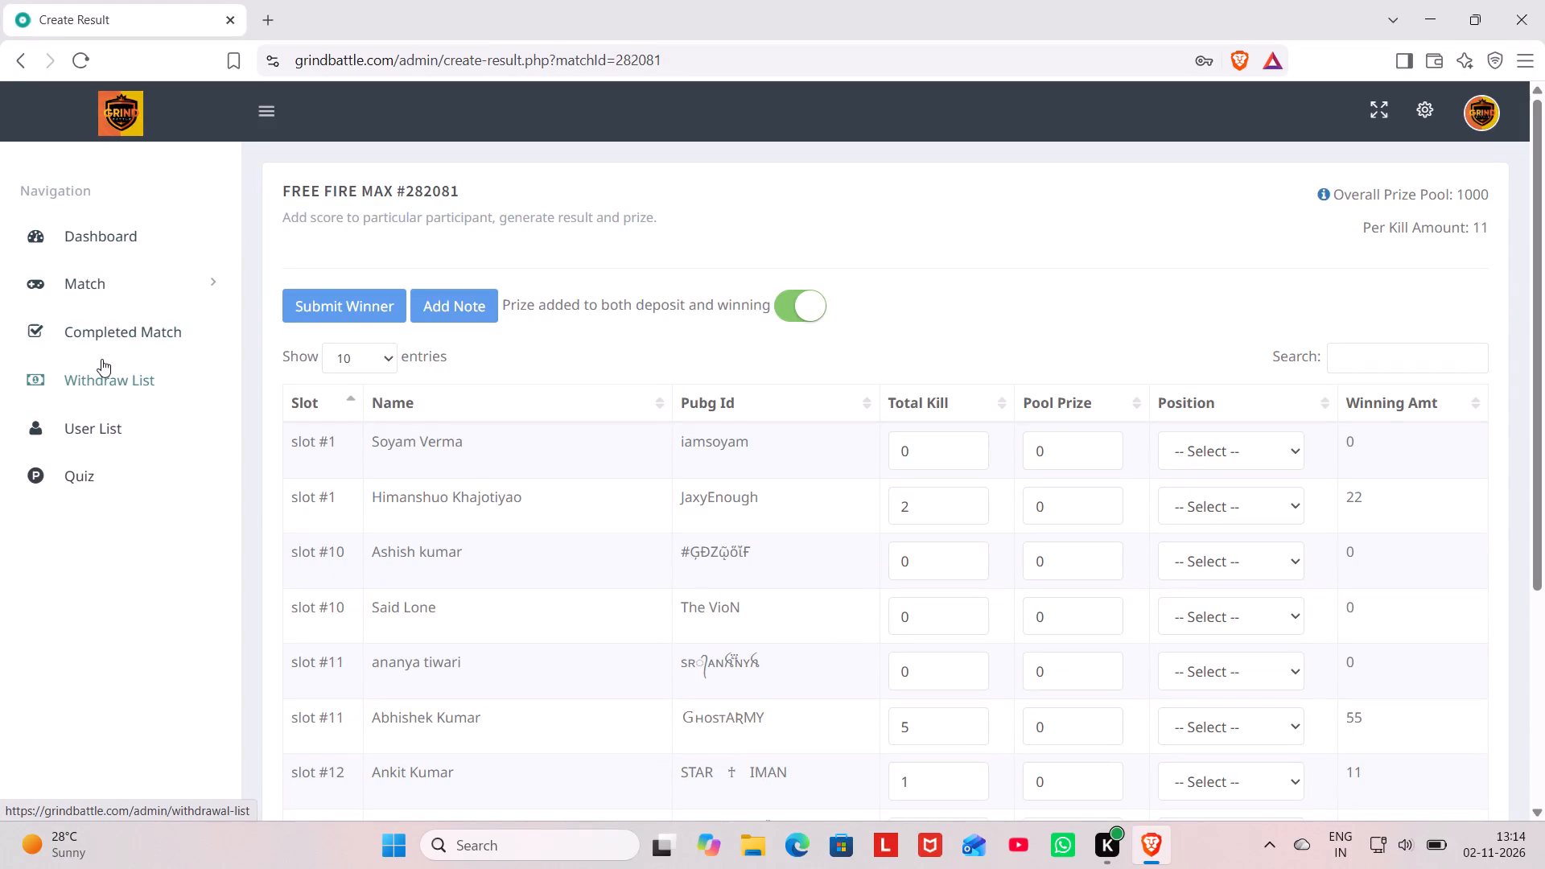
Find match 282082 in the completed match list and open its result entry page.
left_click(126, 340)
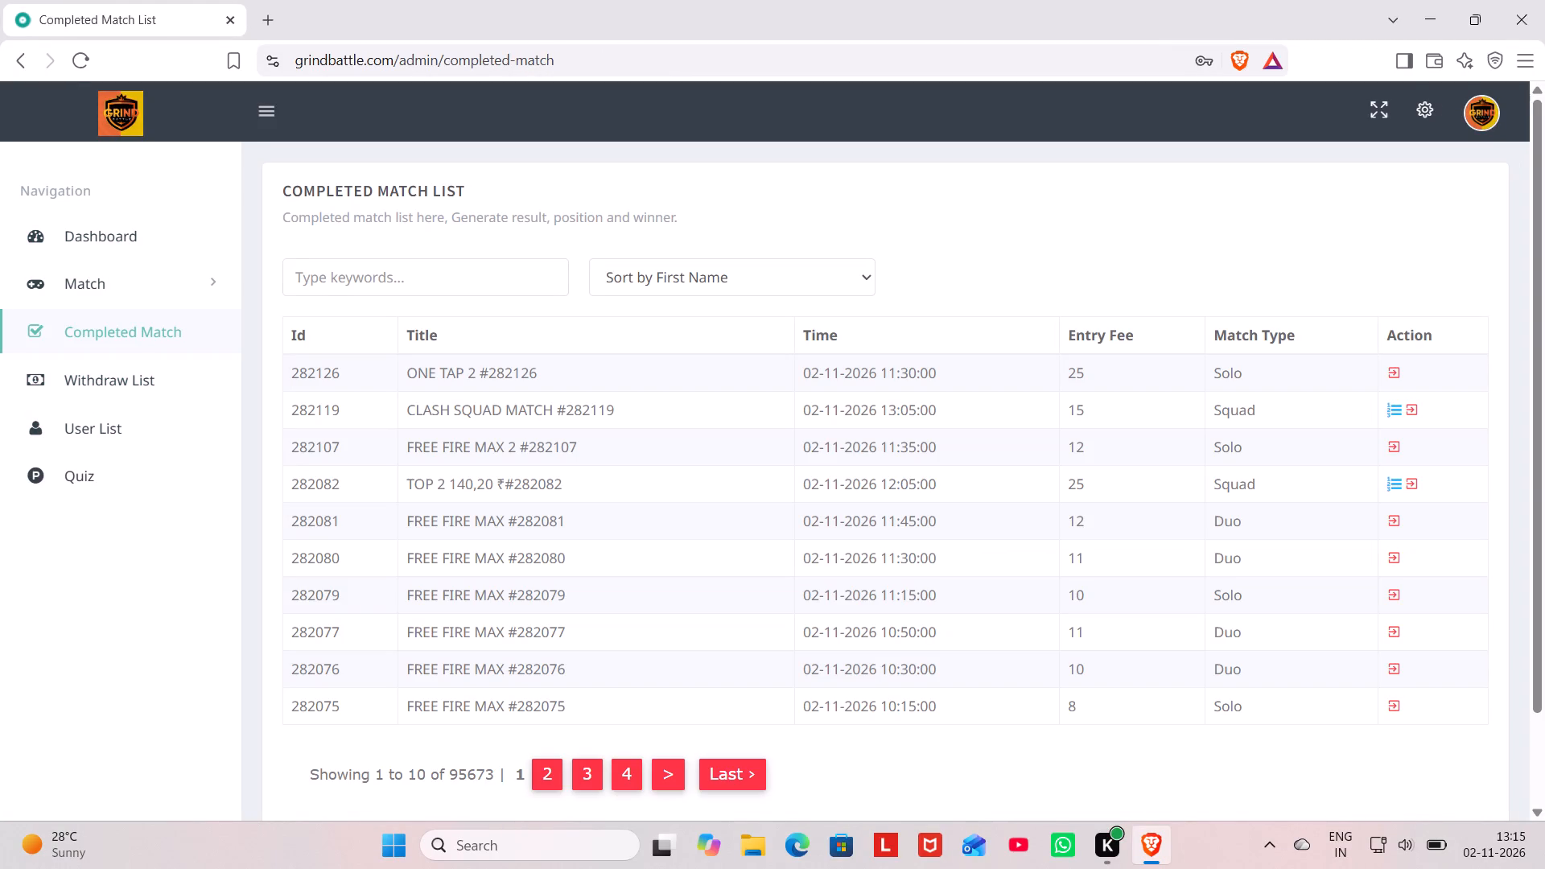
left_click(402, 259)
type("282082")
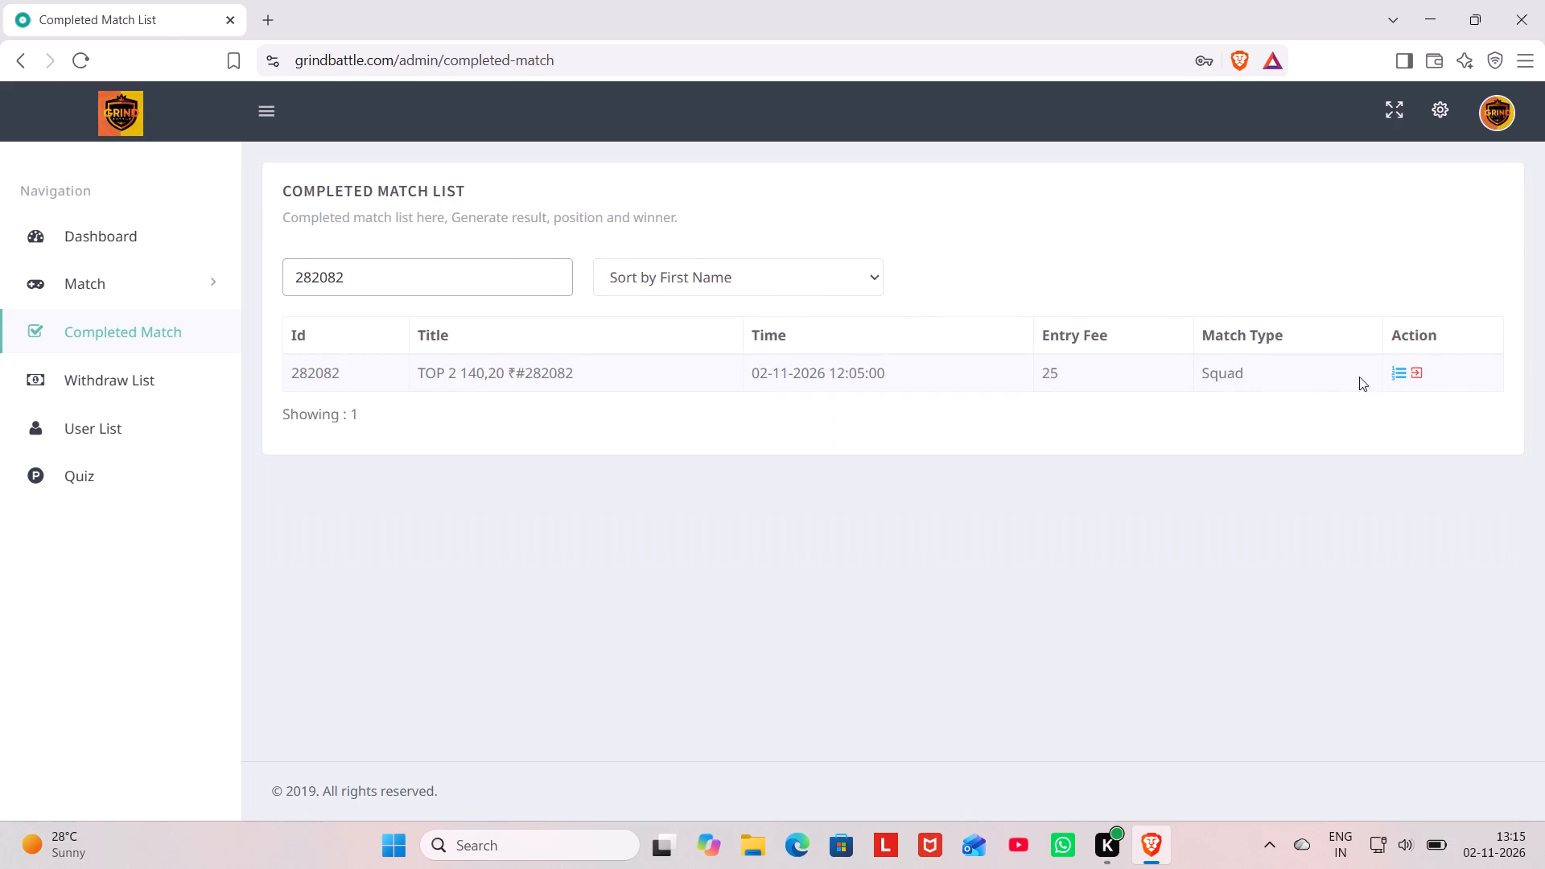
left_click(1396, 371)
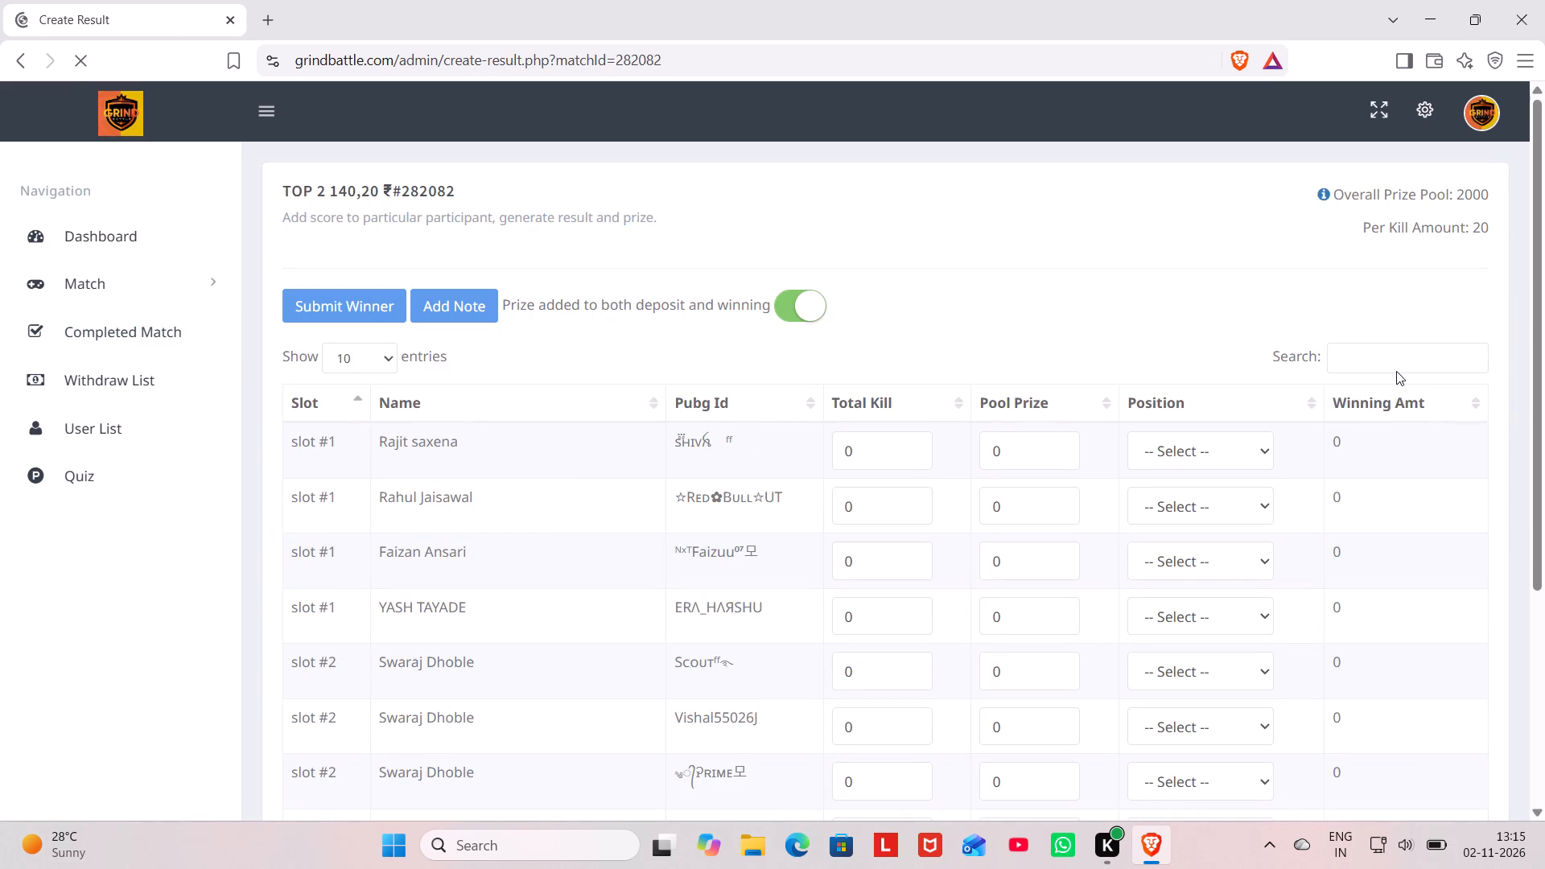
For the first slot #1 player, enter -05 as total kills and 35 as pool prize, and set the position to Winner.
left_click(908, 453)
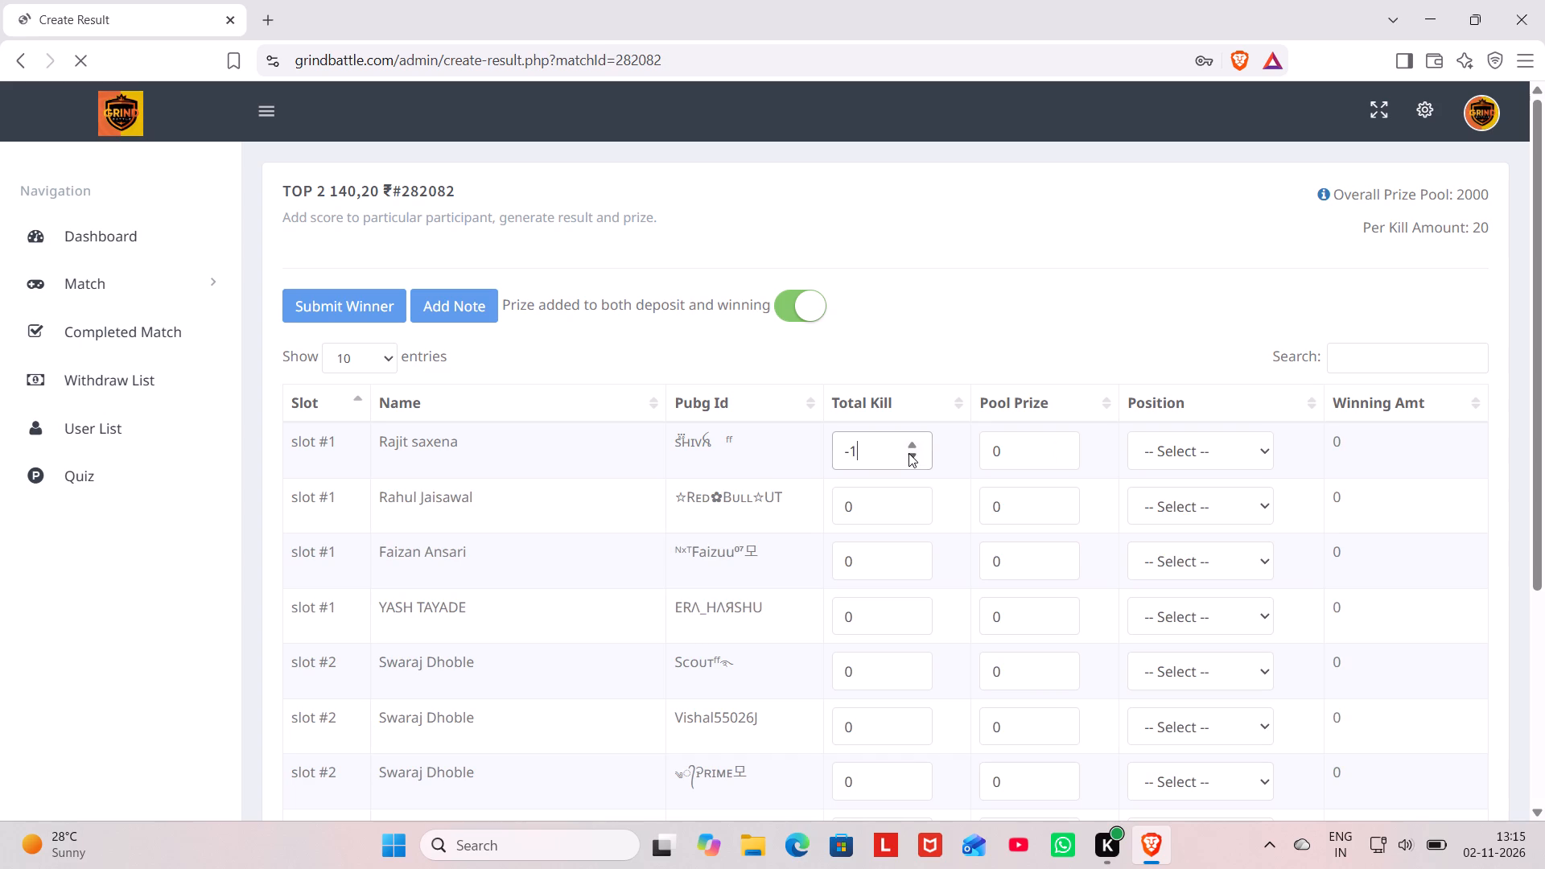
left_click(883, 454)
key("BackSpace")
type("05")
key("Tab")
type("35")
key("Tab")
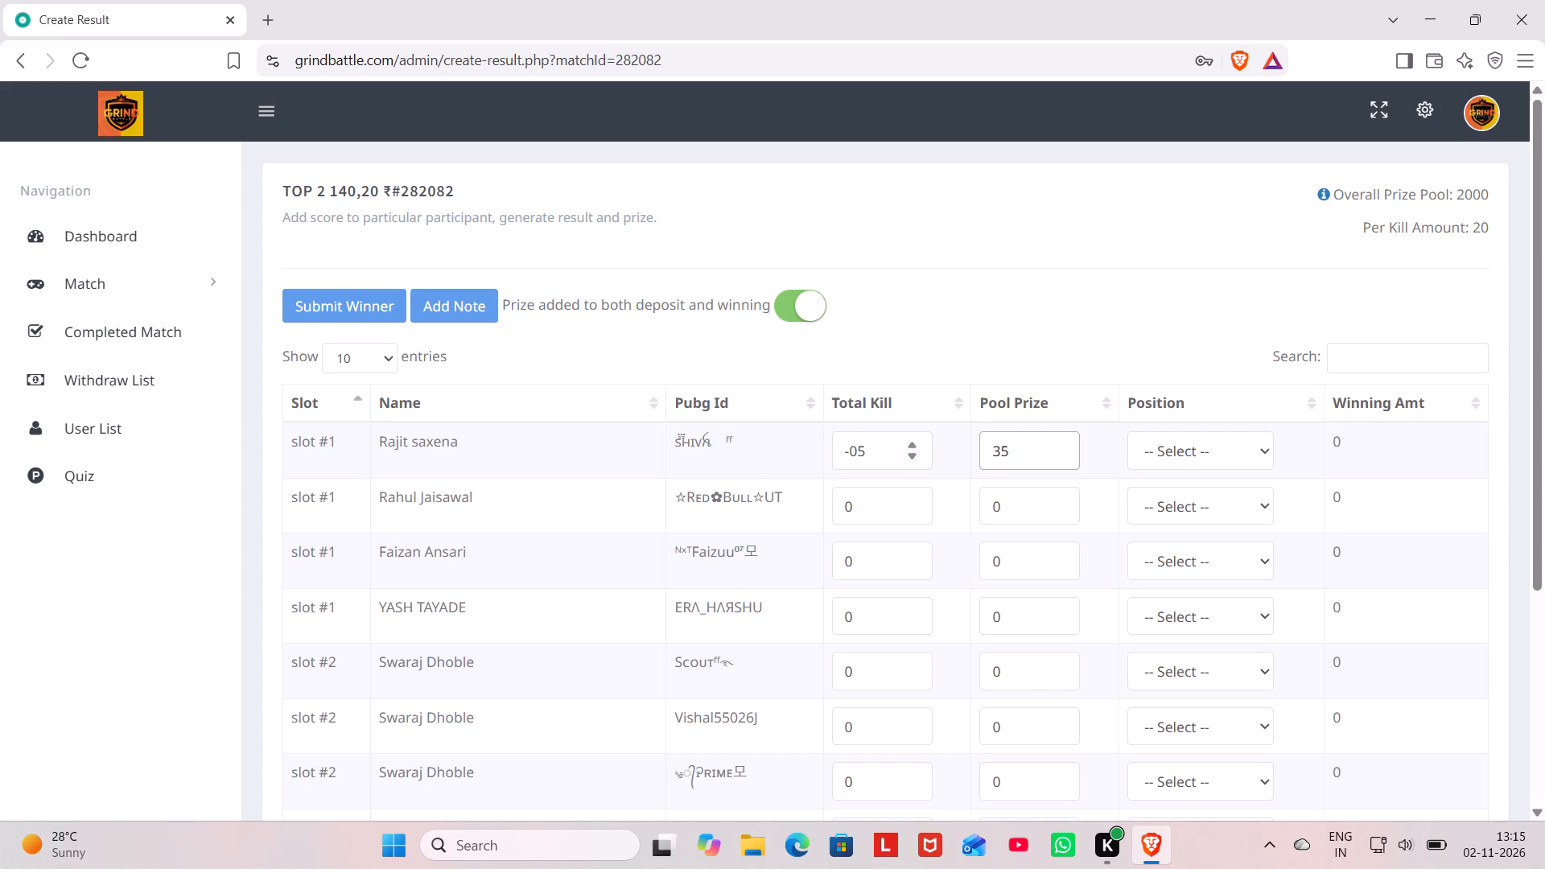
key("Down")
key("Tab")
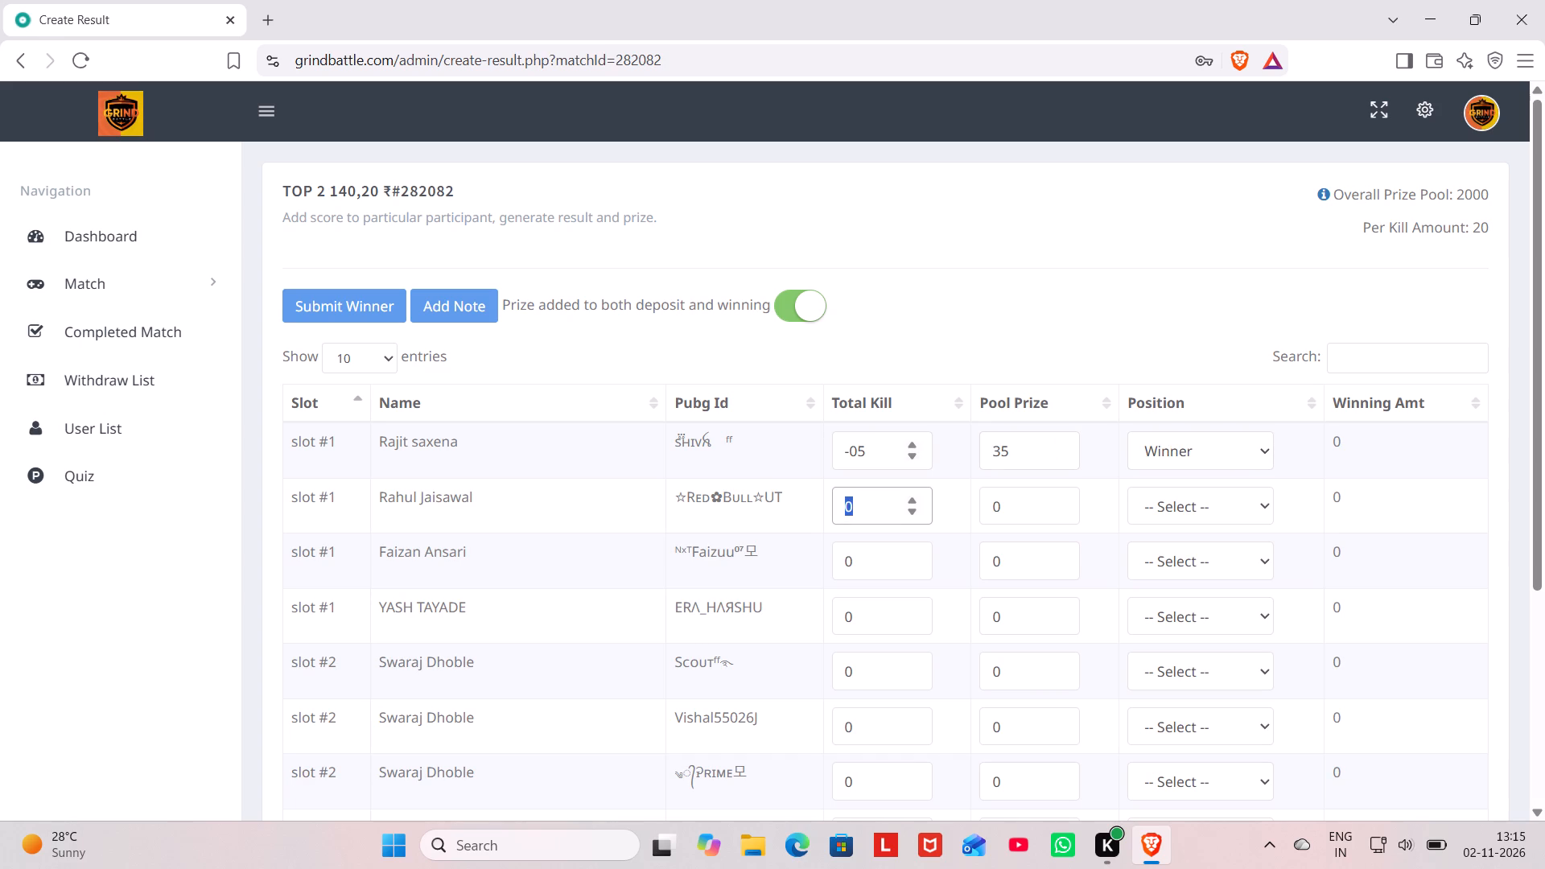
Set the participant table to show 50 entries.
scroll(847, 669, "down", 3)
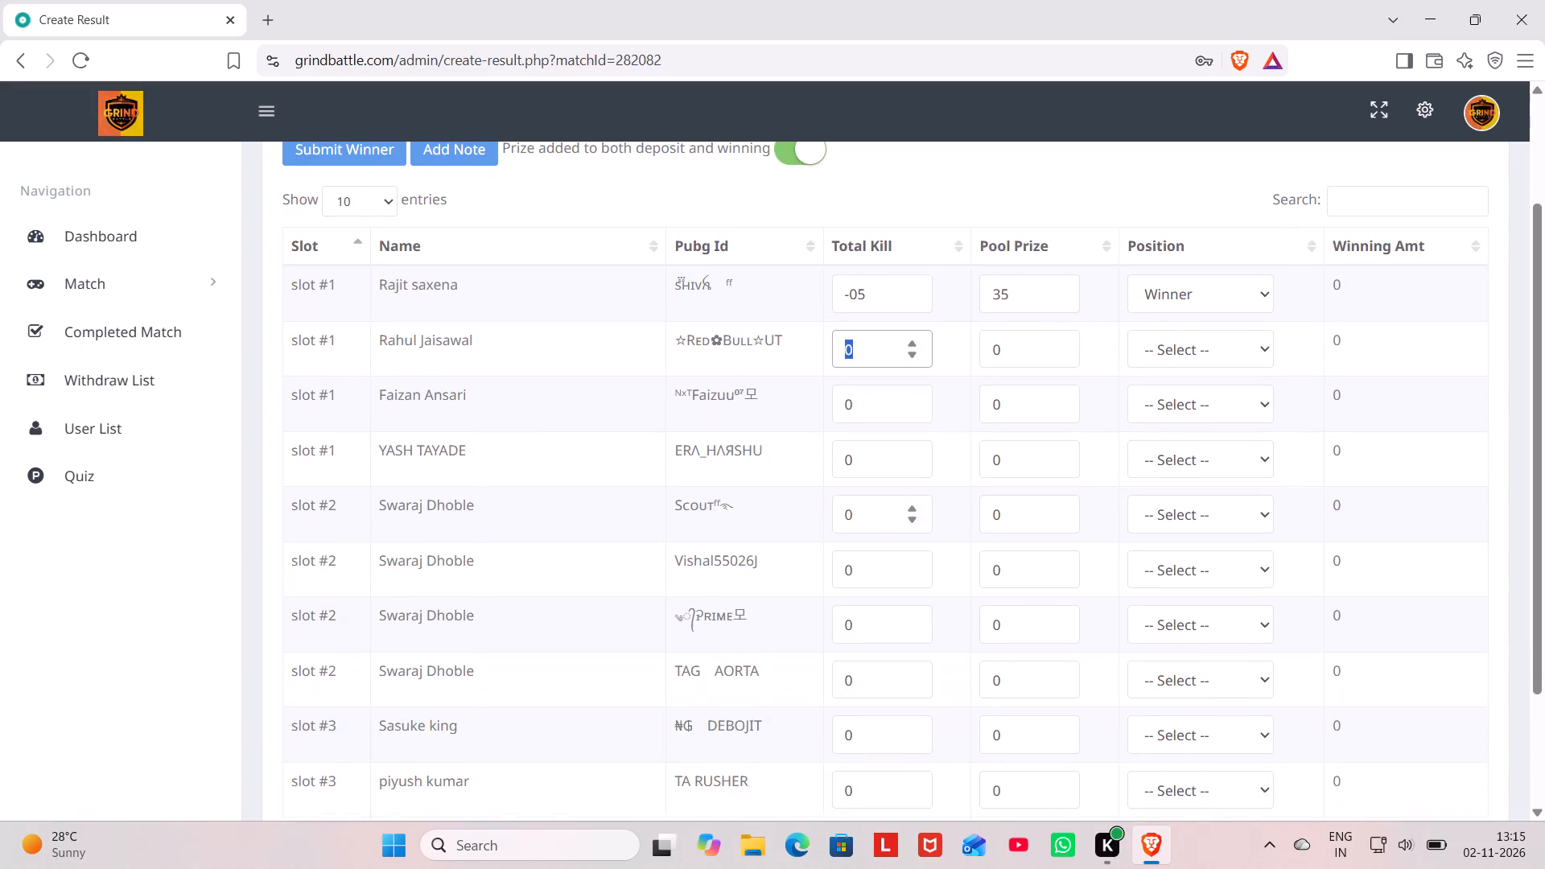
scroll(847, 669, "down", 1)
scroll(418, 422, "up", 3)
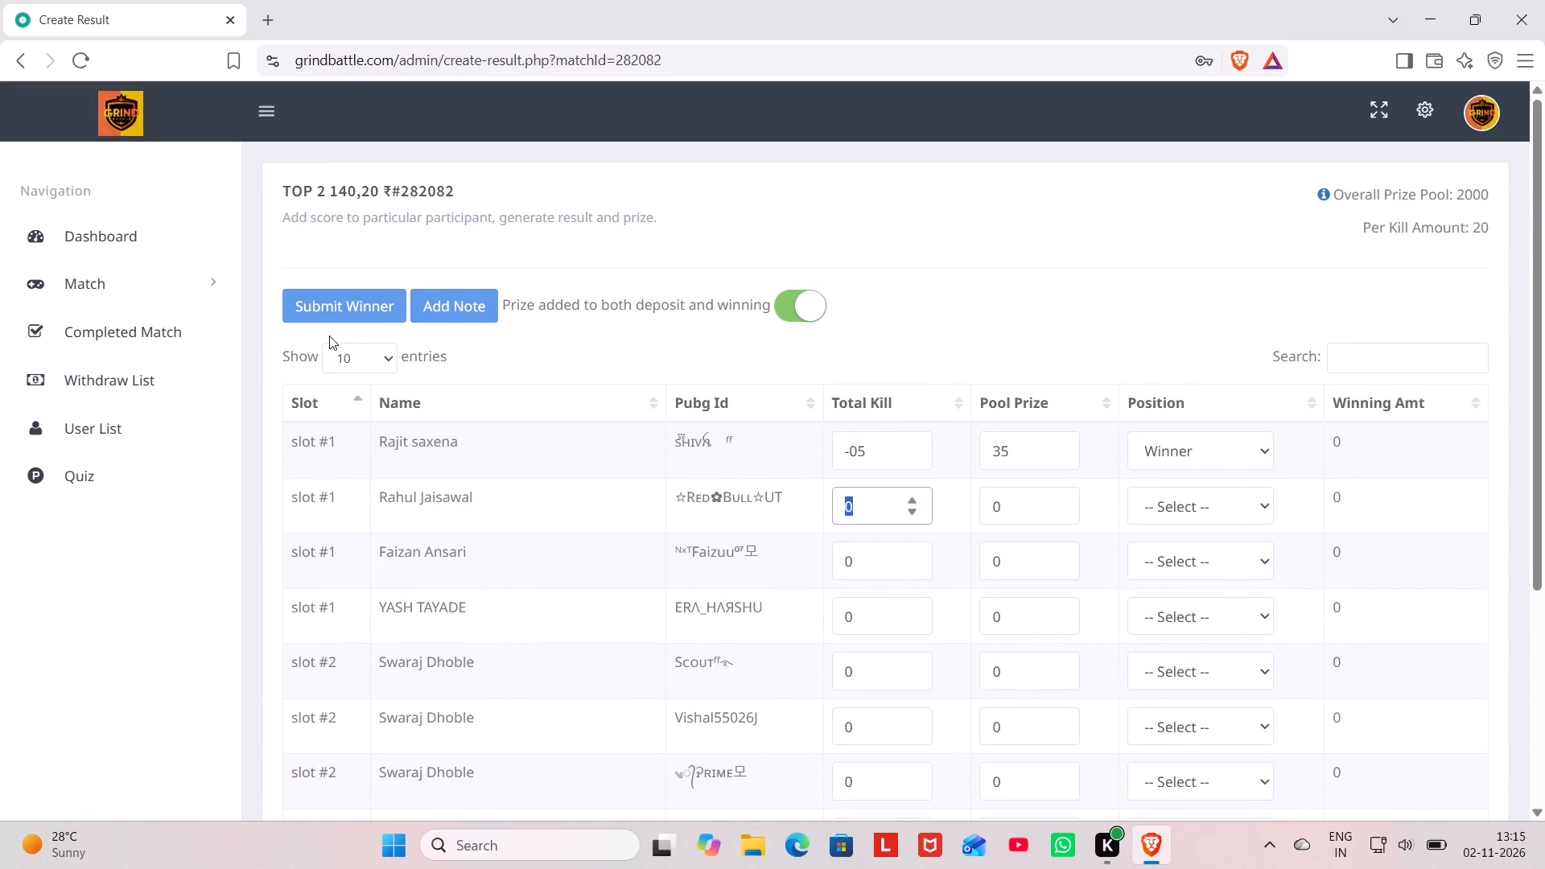
left_click(366, 355)
left_click(373, 444)
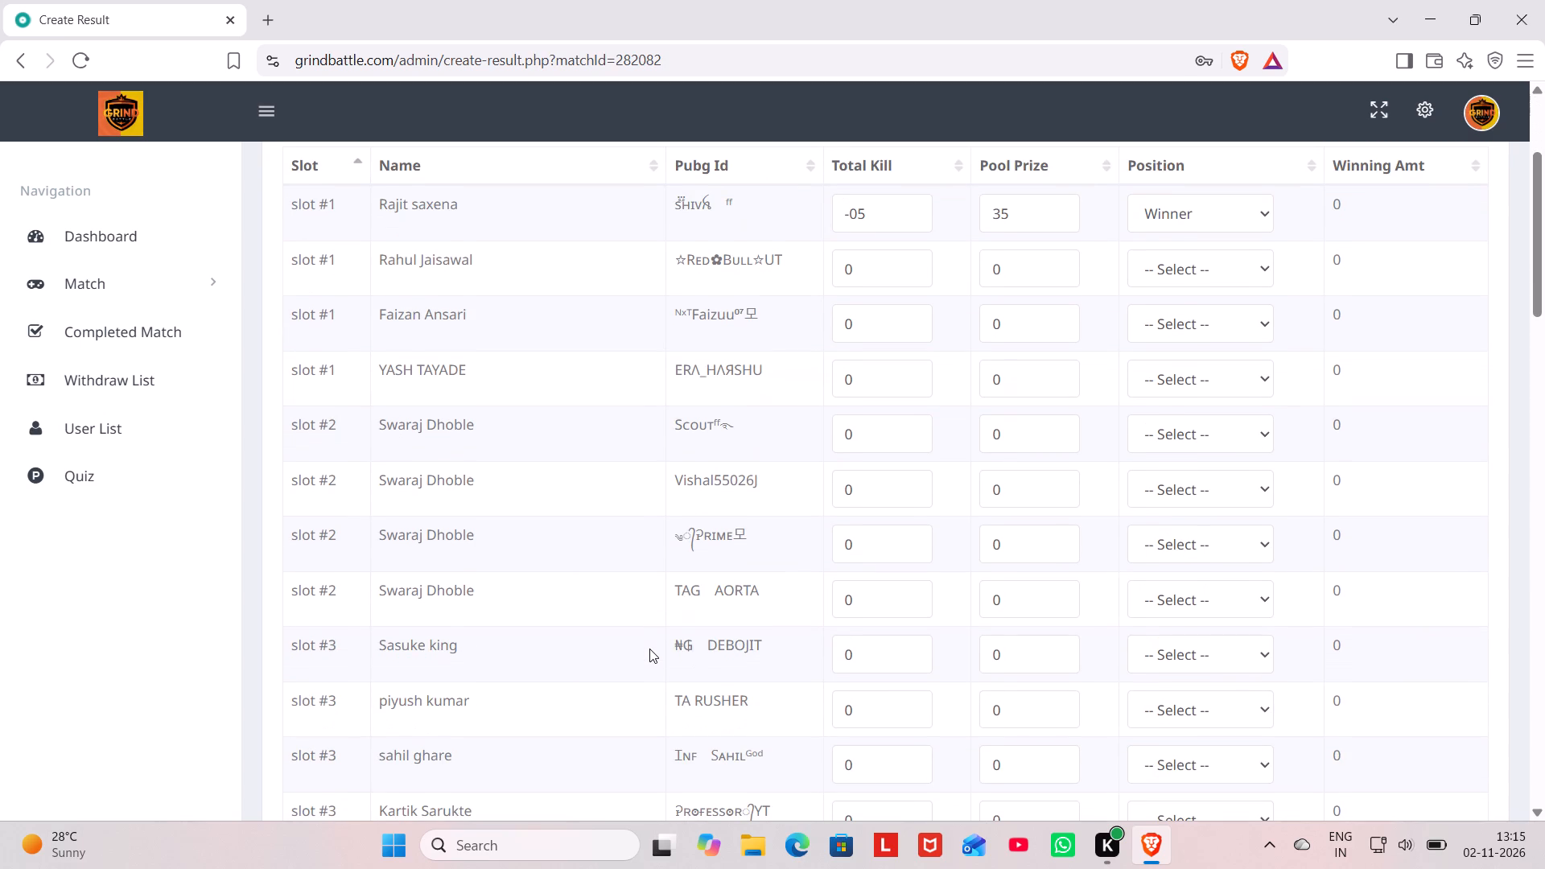
For the first slot #6 player, enter 01 as total kills and 35 as pool prize, and set the position to Winner.
scroll(649, 649, "down", 3)
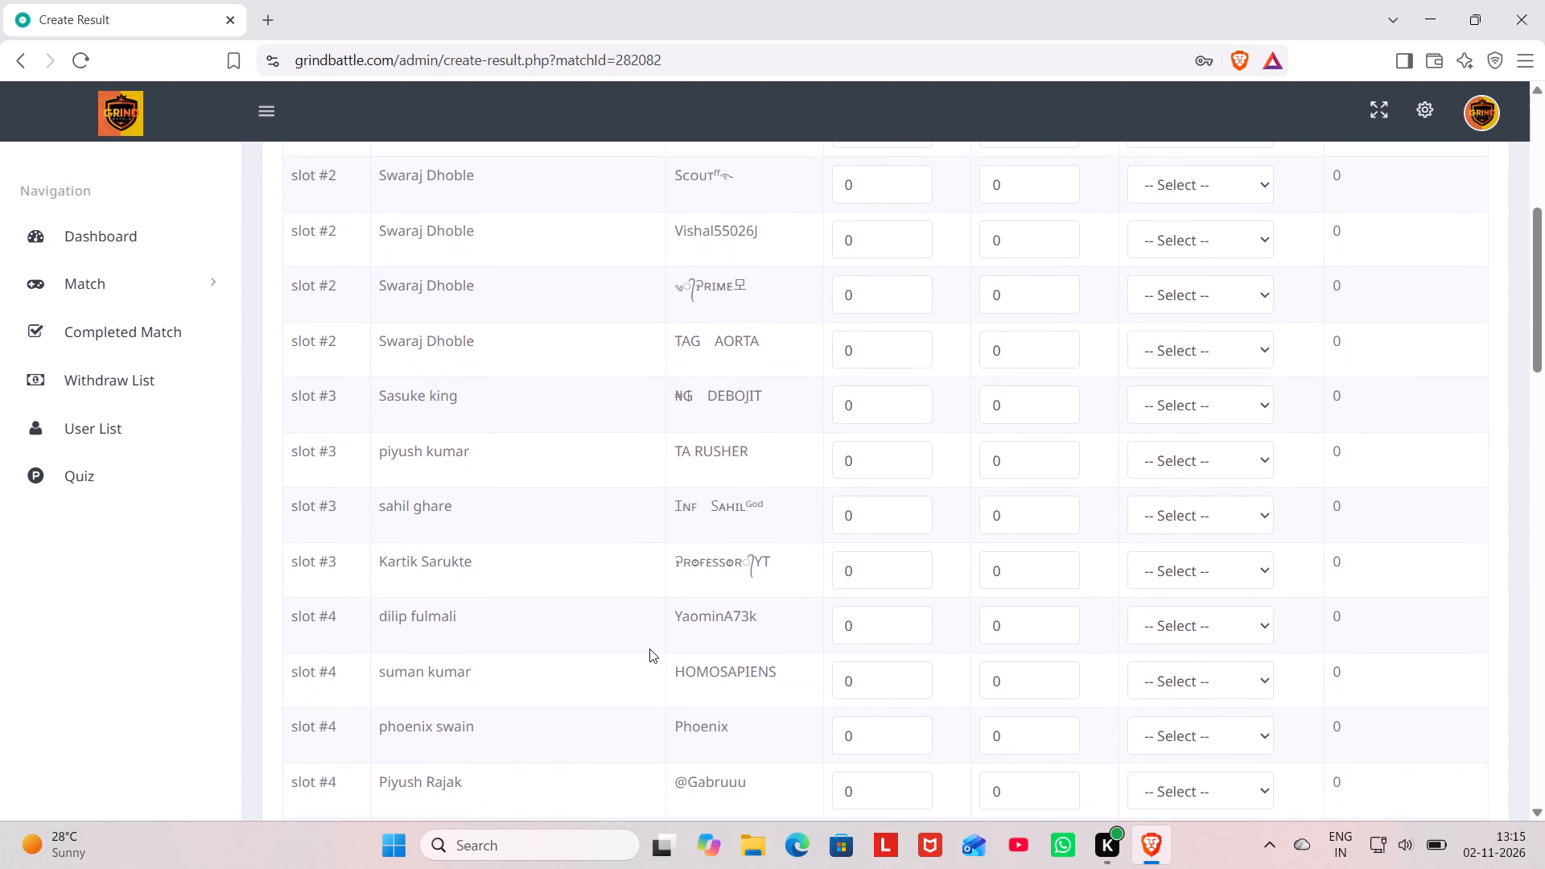
scroll(649, 649, "down", 3)
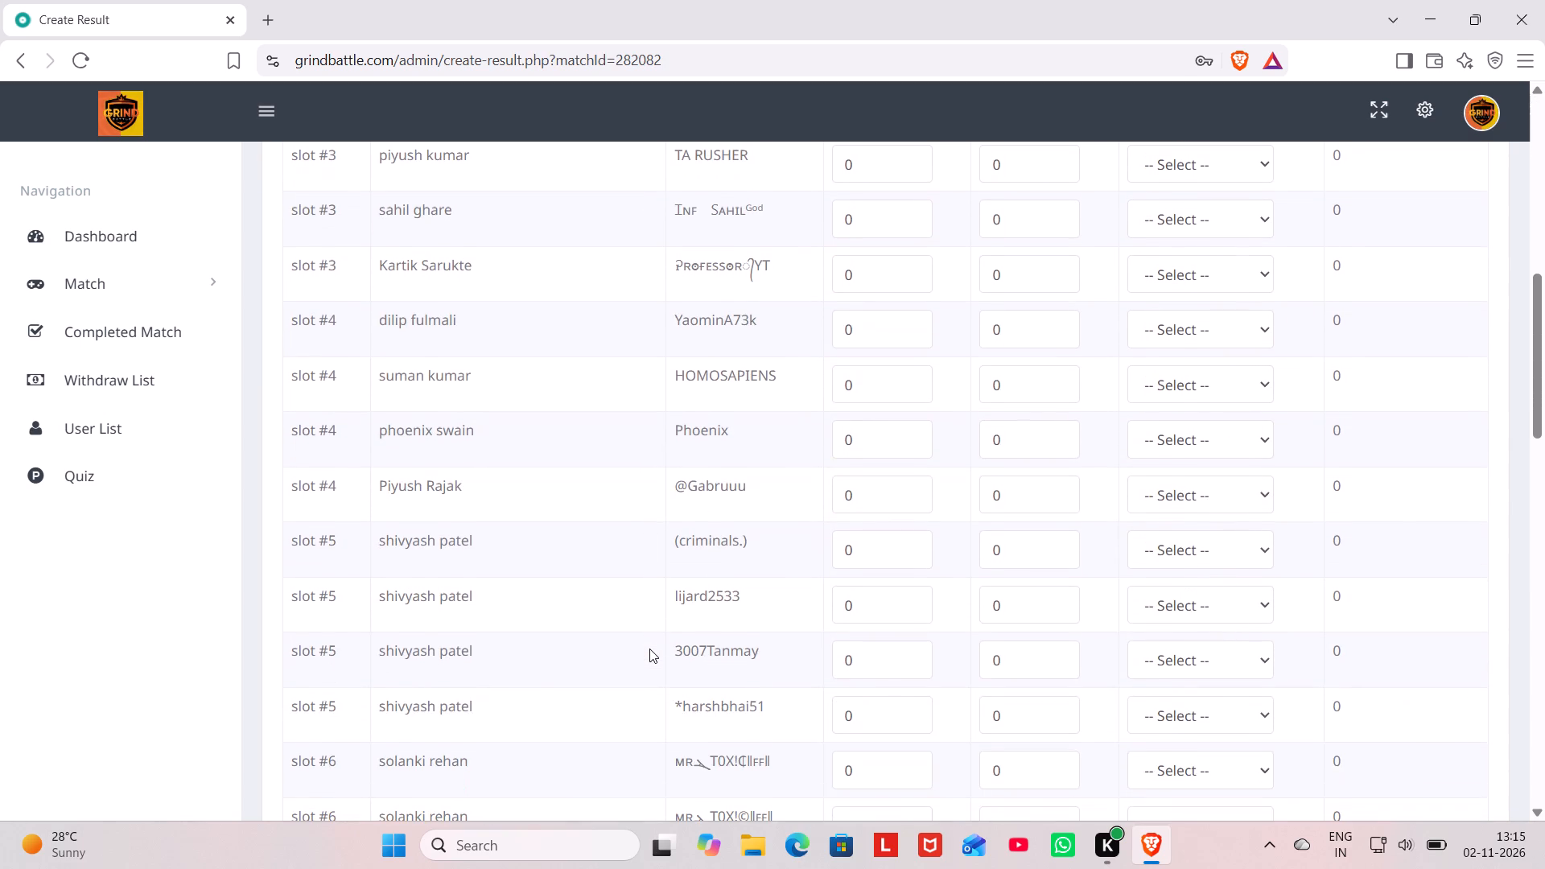
scroll(649, 649, "down", 2)
left_click(875, 542)
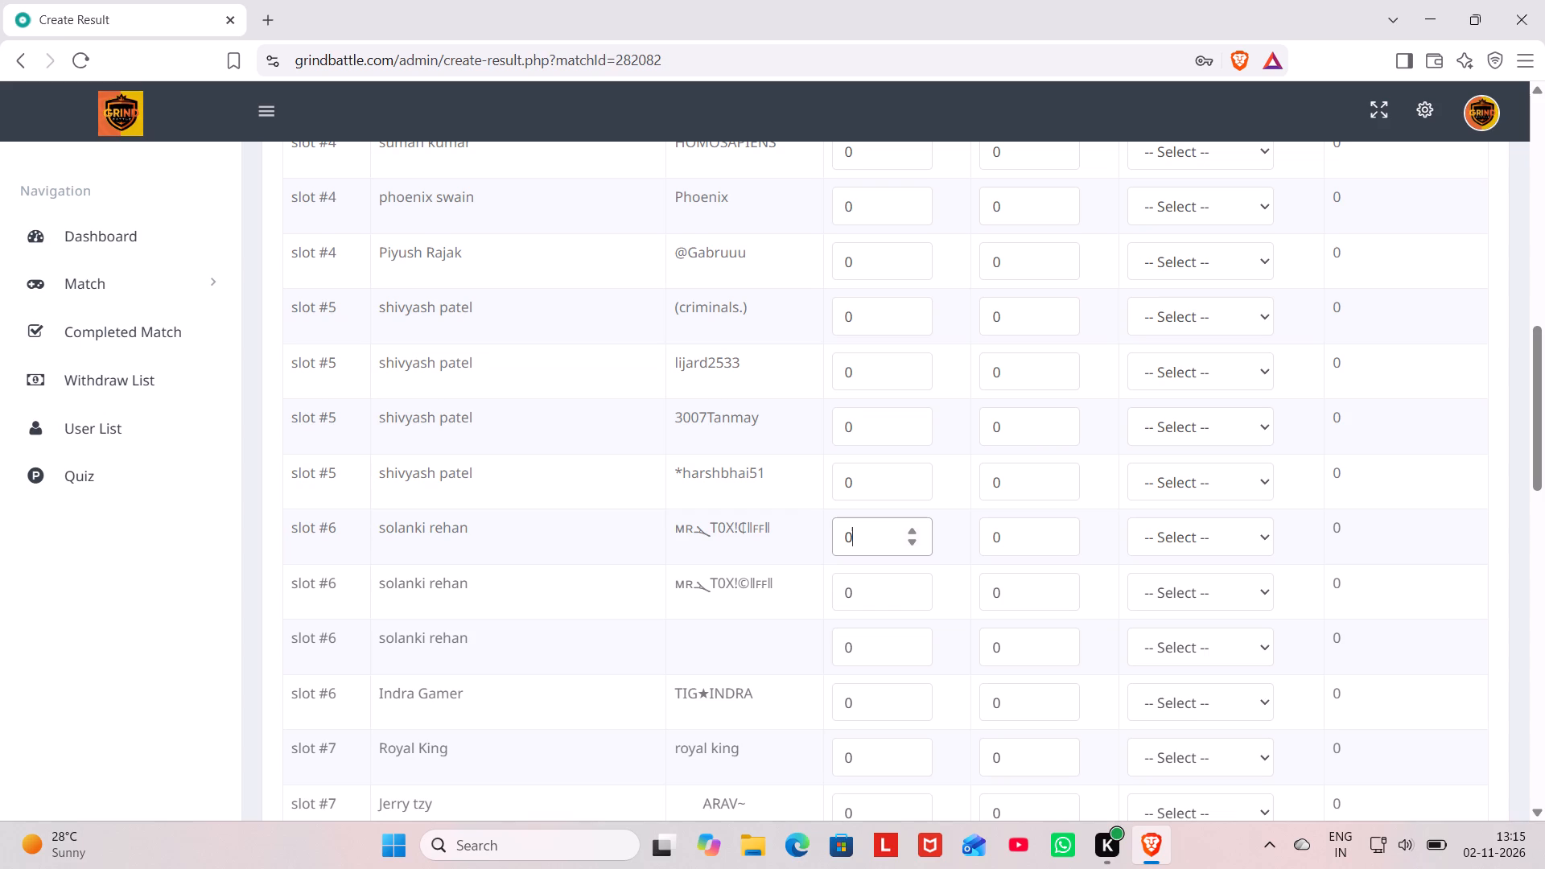
key("1")
key("Tab")
type("35")
key("Tab")
key("Down")
key("Tab")
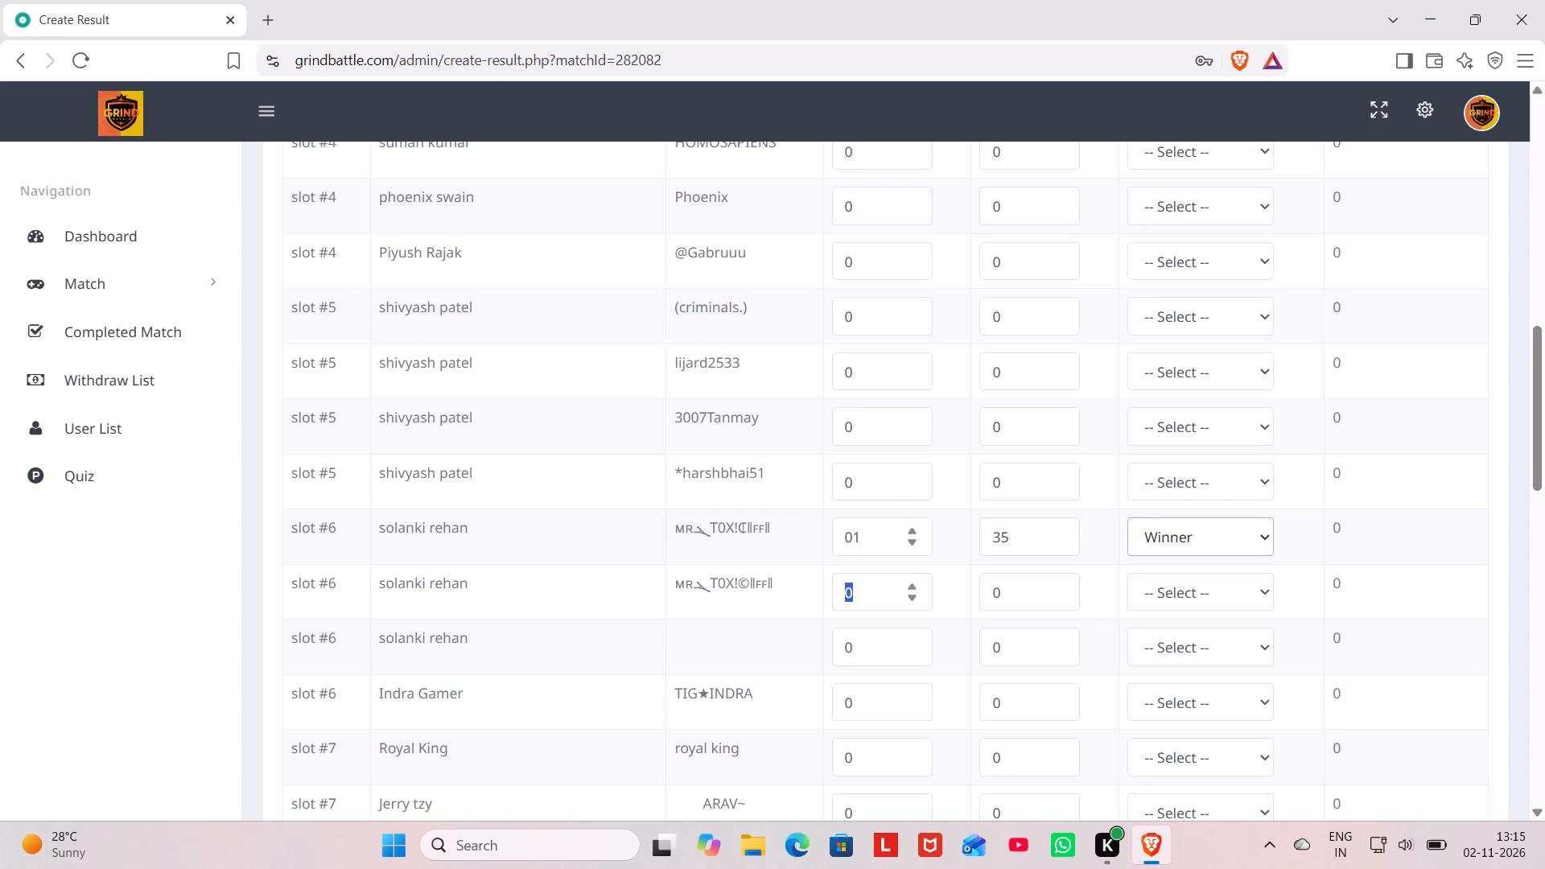
For the second slot #6 player, enter 0 total kills and 35 as pool prize, and set the position to Winner.
key("0")
key("Tab")
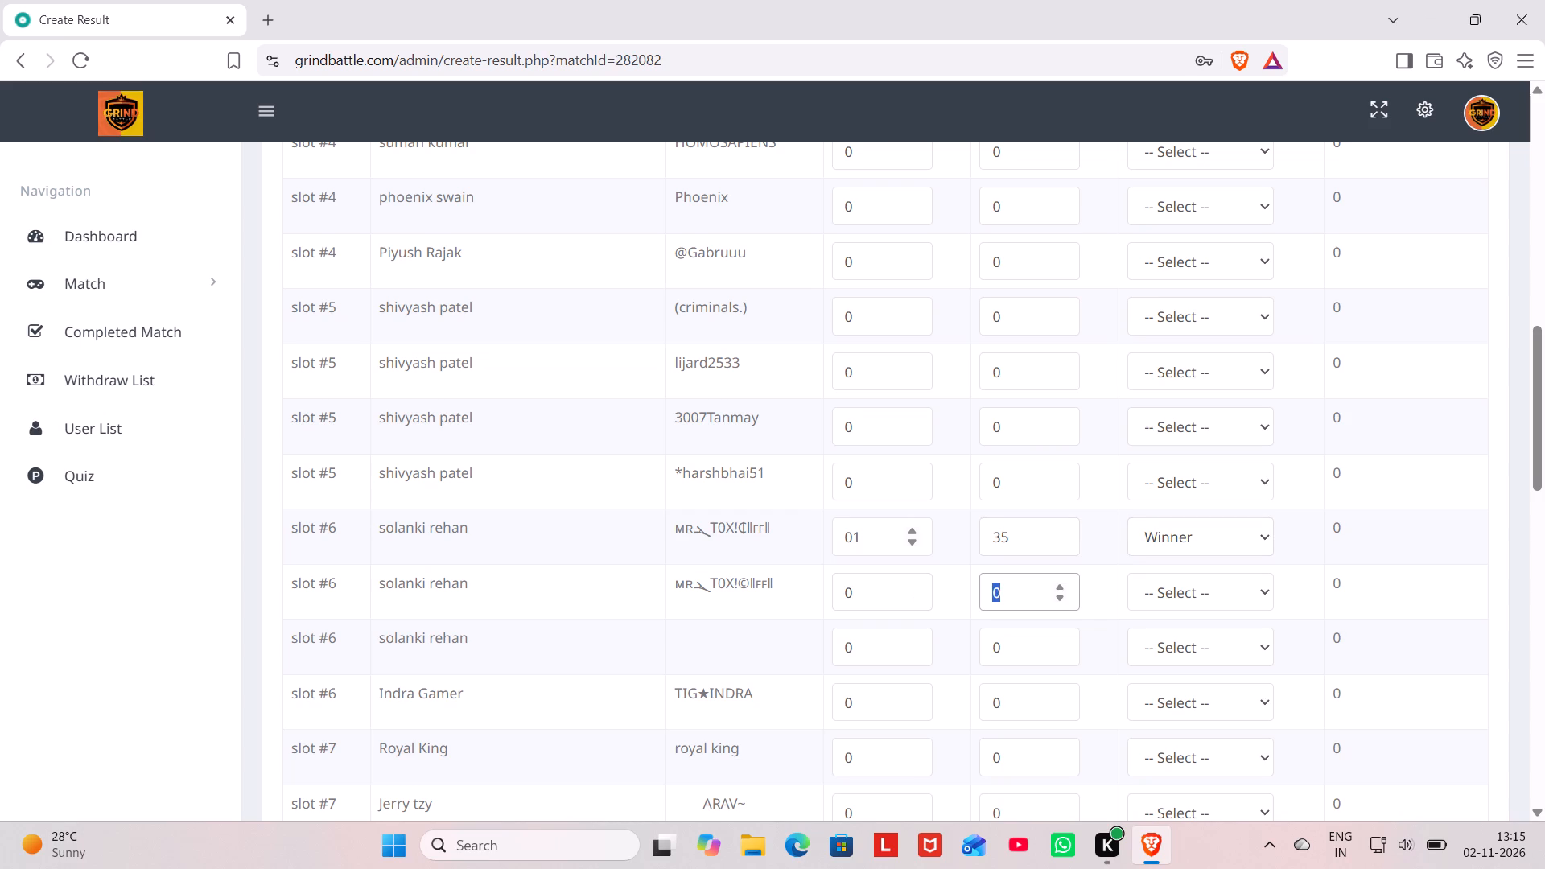
type("35")
key("Tab")
key("Down")
key("Tab")
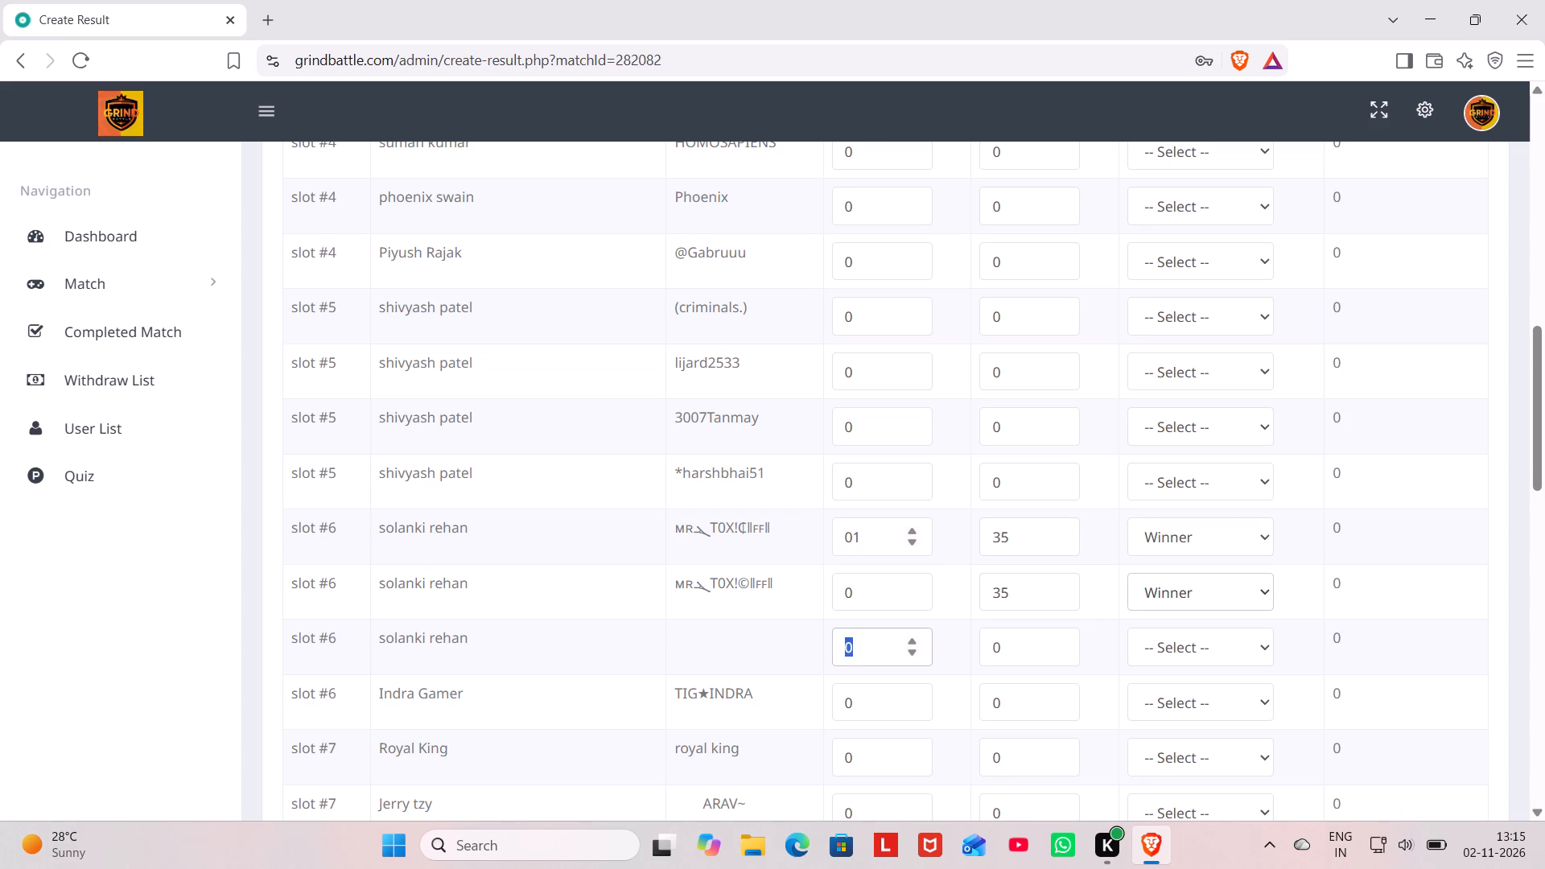
Look through the participants' game IDs from slot #6 to slot #12 and back up to slot #1.
scroll(728, 547, "down", 4)
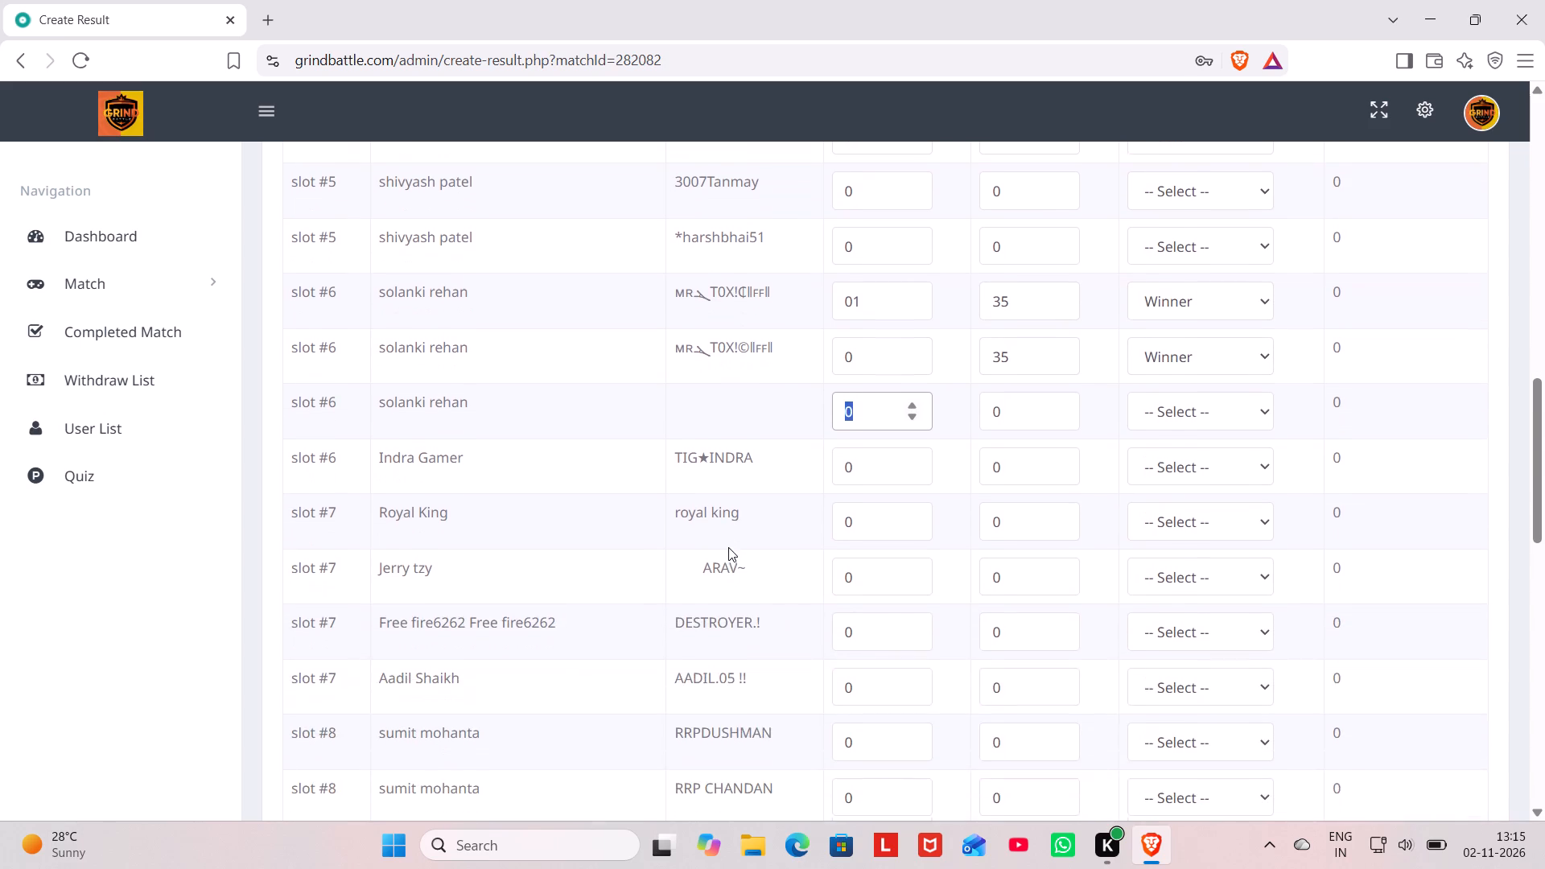
scroll(728, 547, "down", 4)
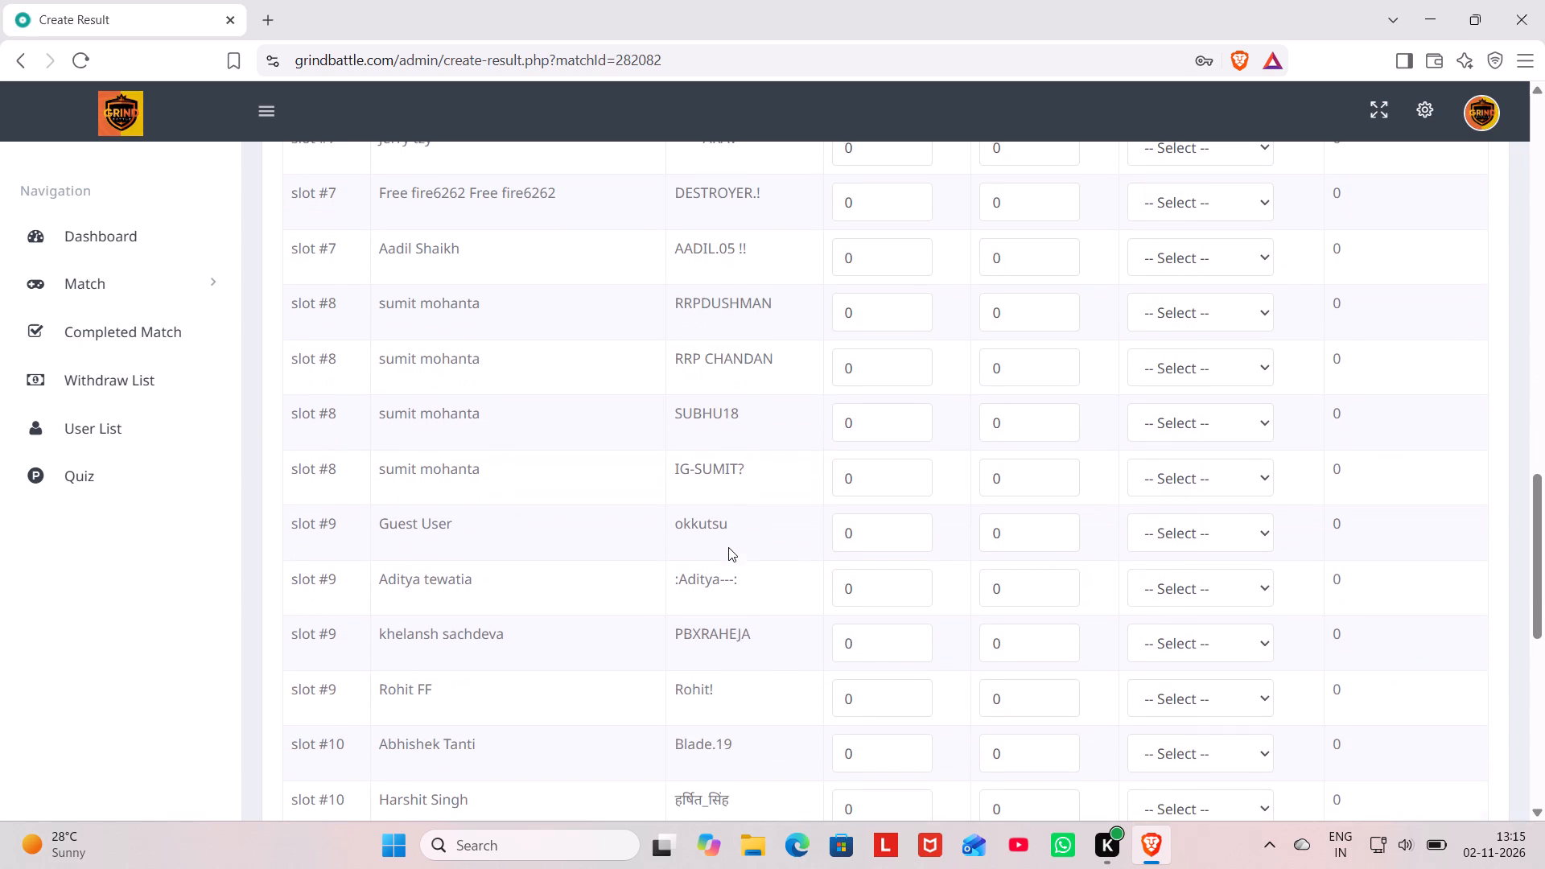
scroll(728, 547, "down", 5)
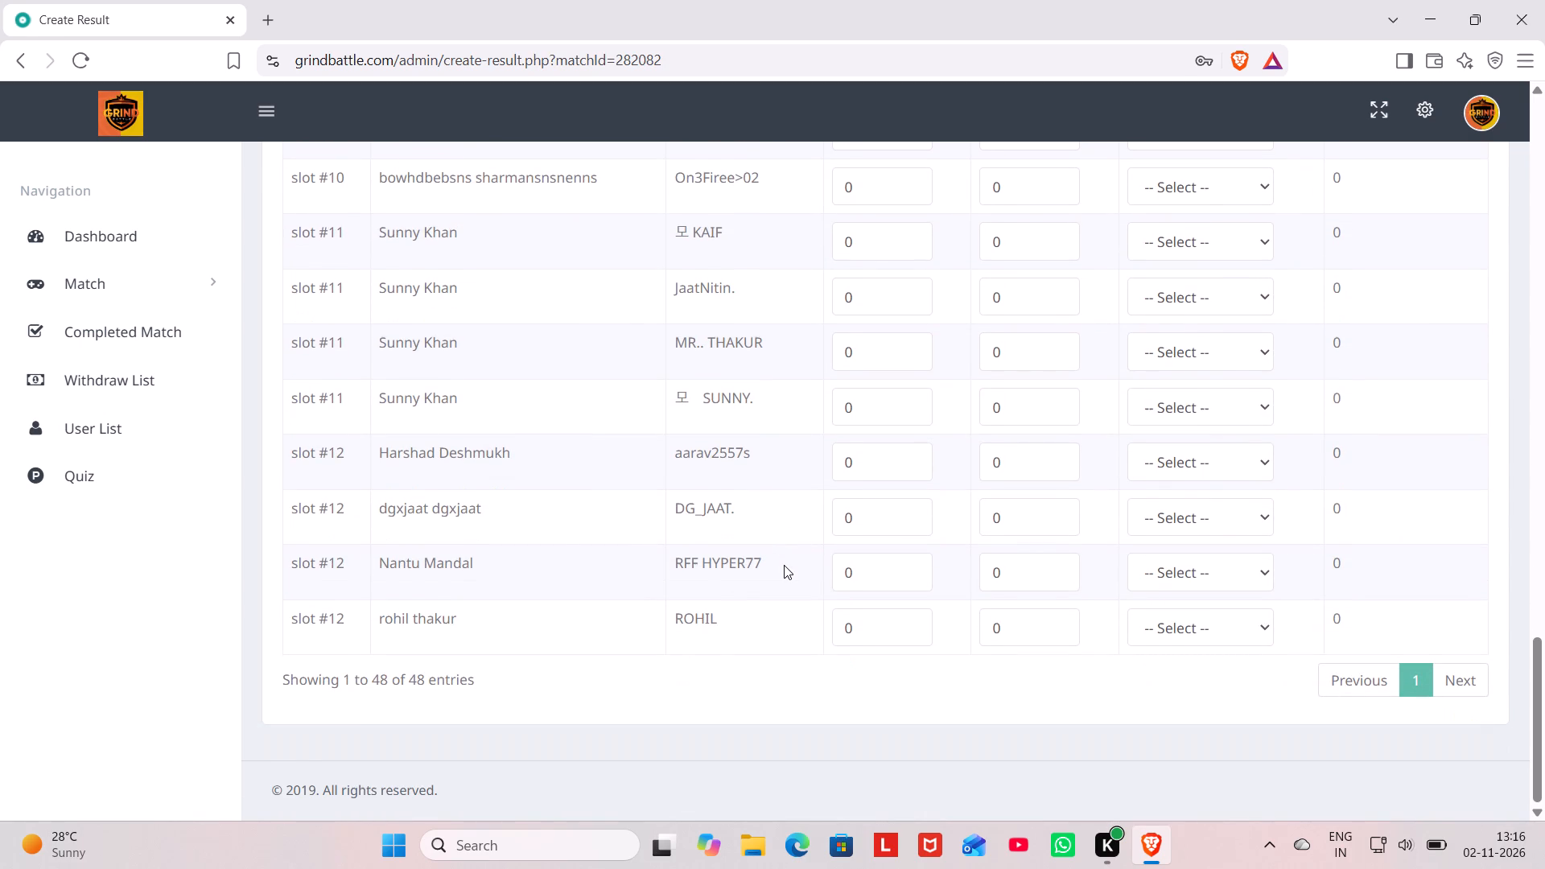
scroll(784, 565, "up", 2)
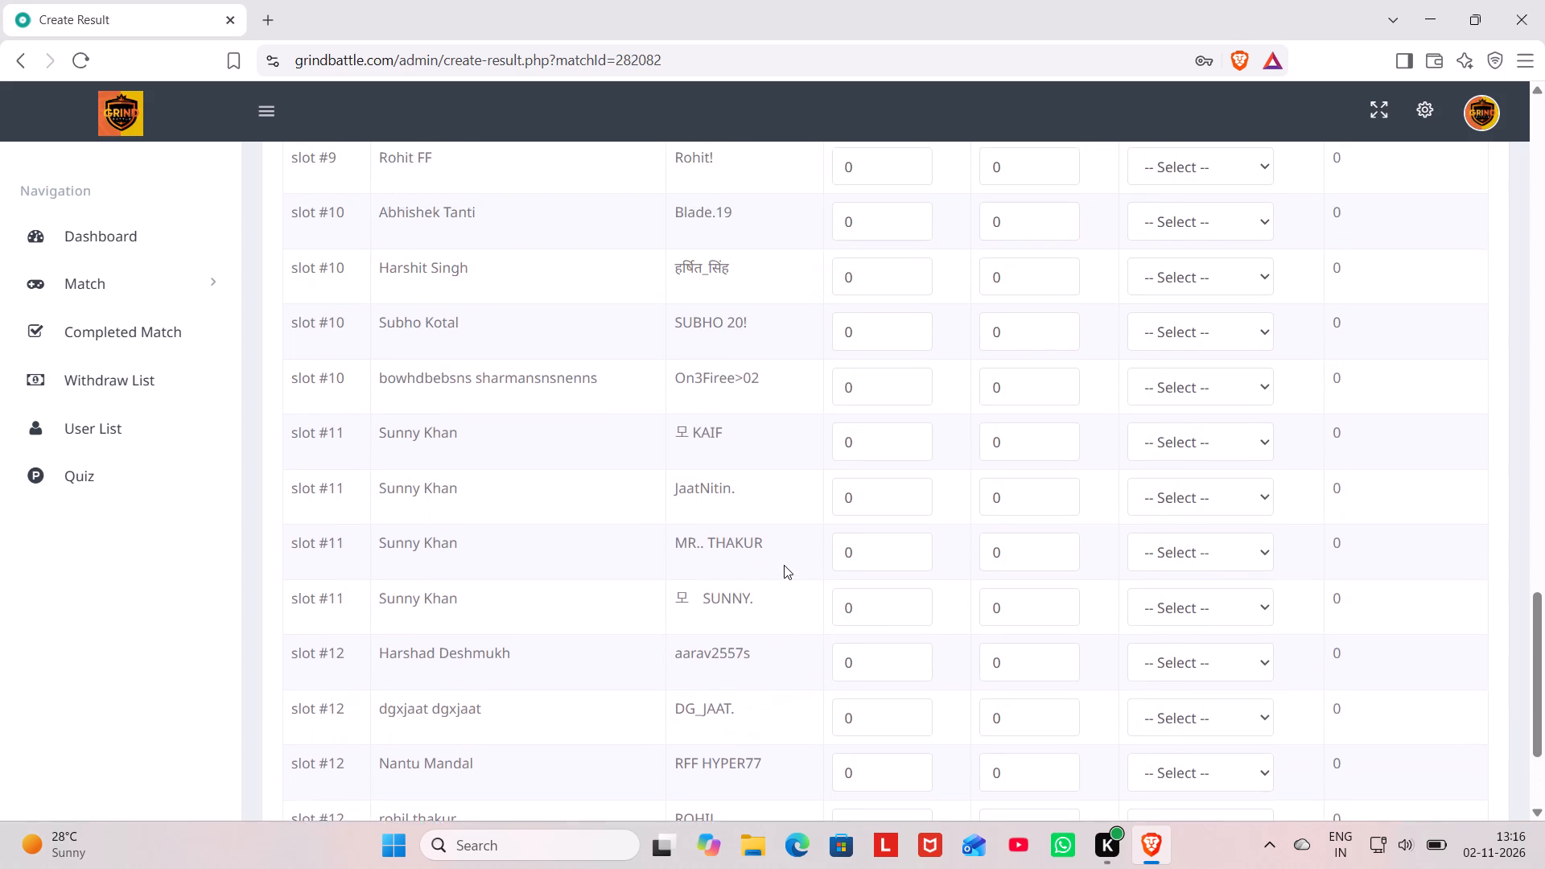
scroll(784, 565, "up", 5)
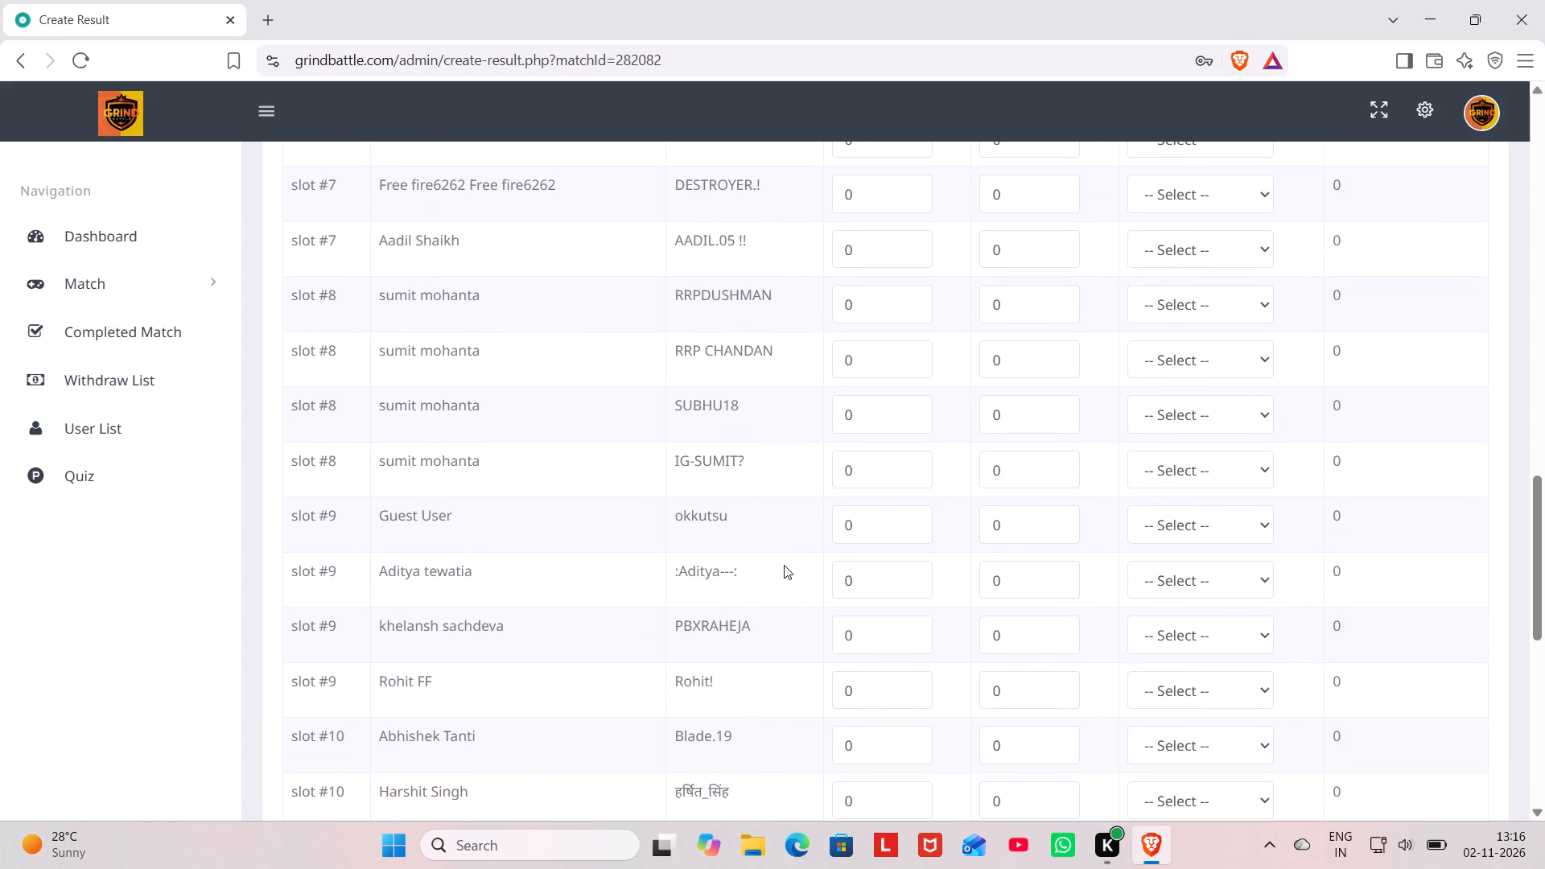
scroll(784, 565, "up", 4)
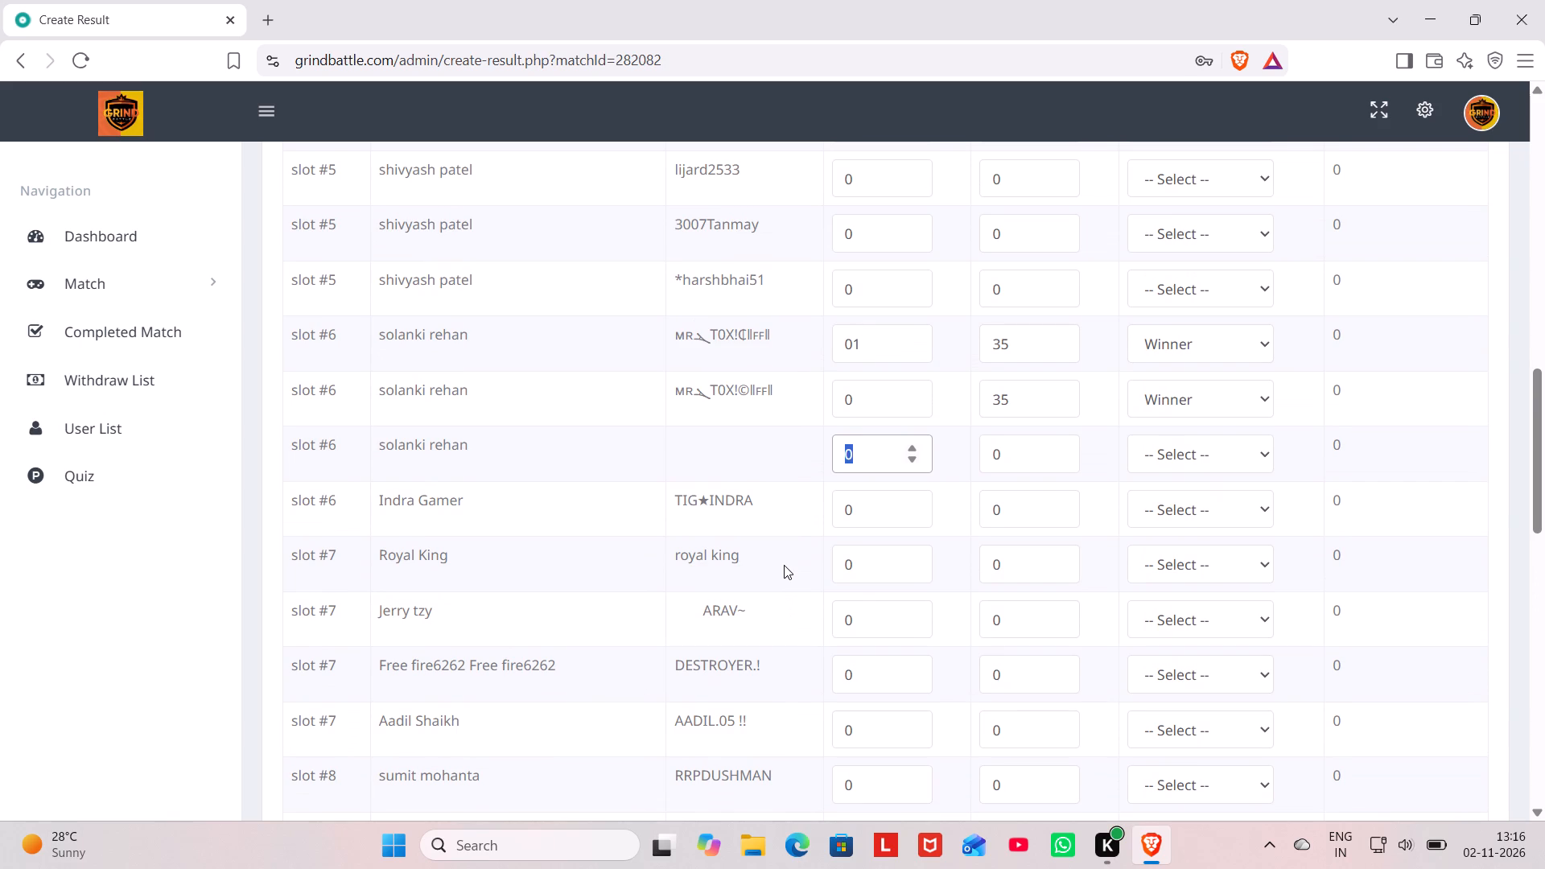
left_click(711, 463)
scroll(711, 463, "up", 4)
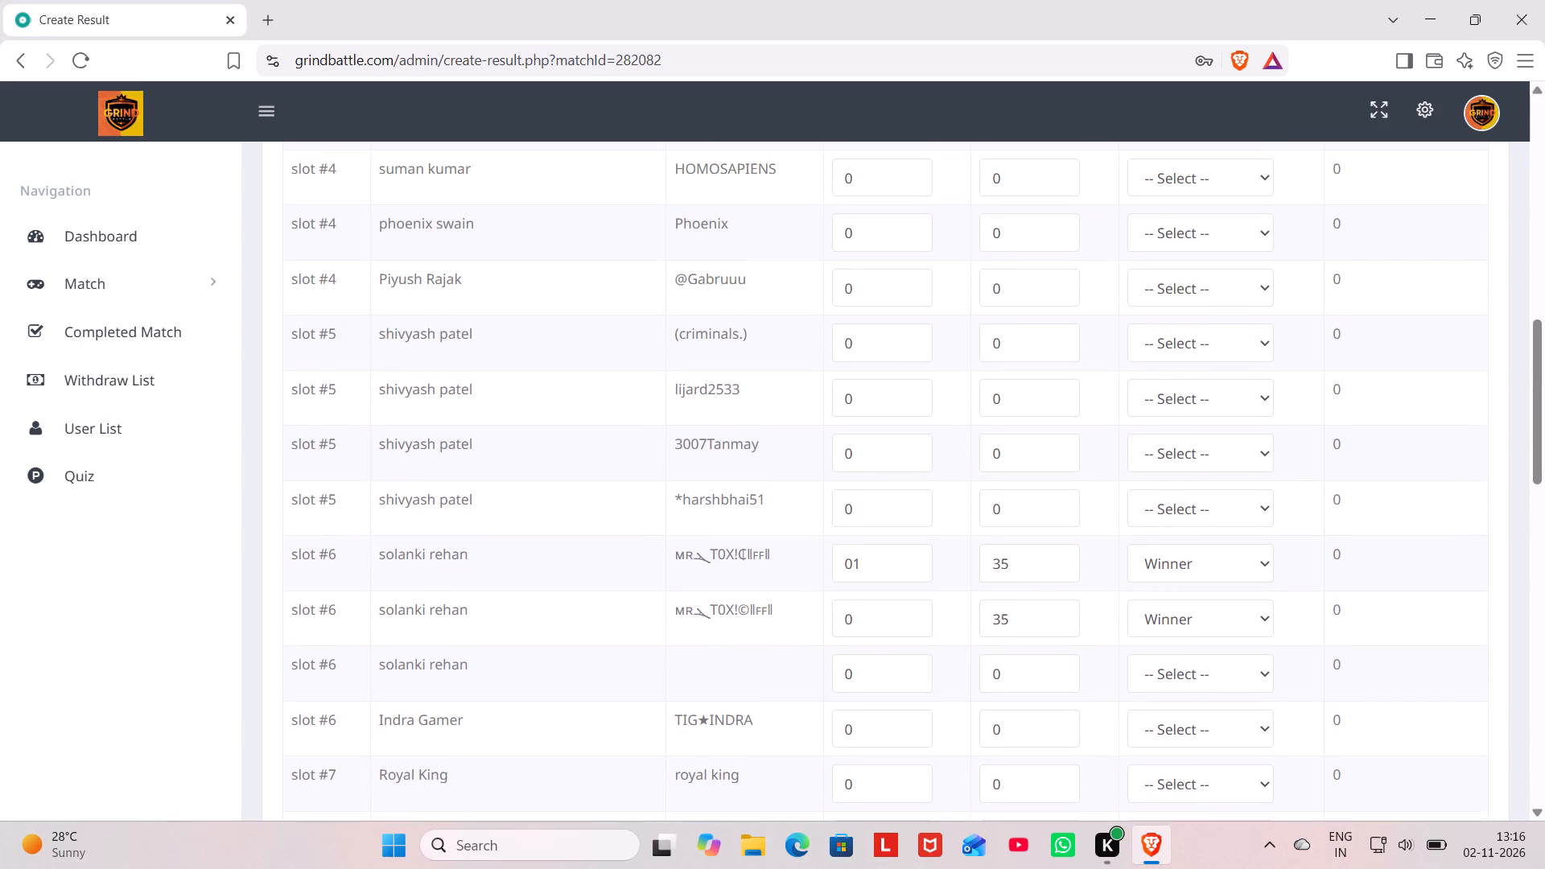
scroll(711, 463, "up", 5)
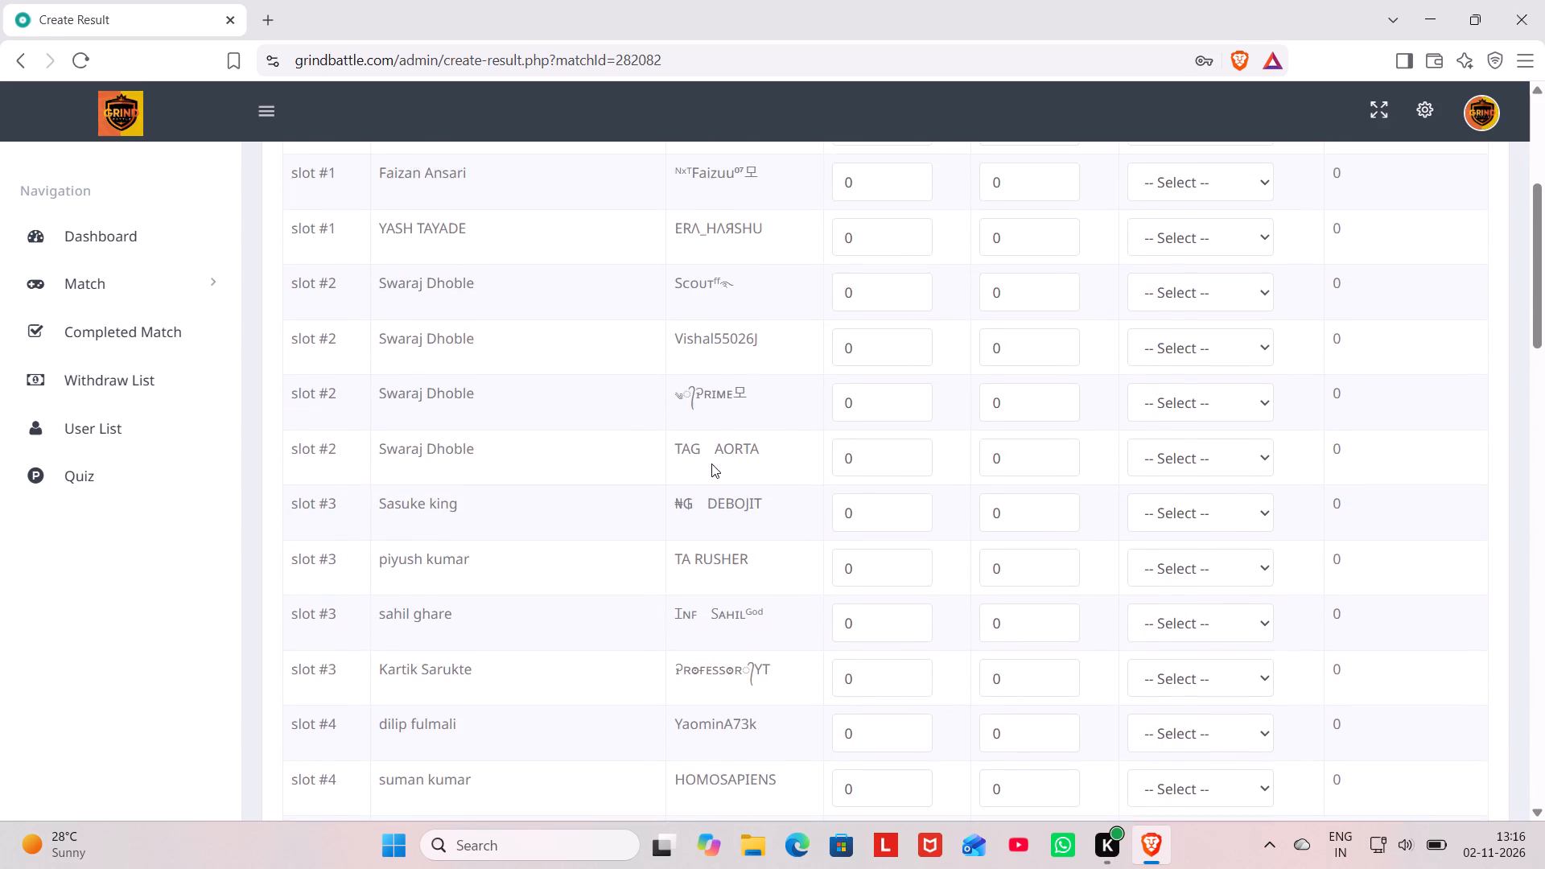
scroll(711, 463, "up", 3)
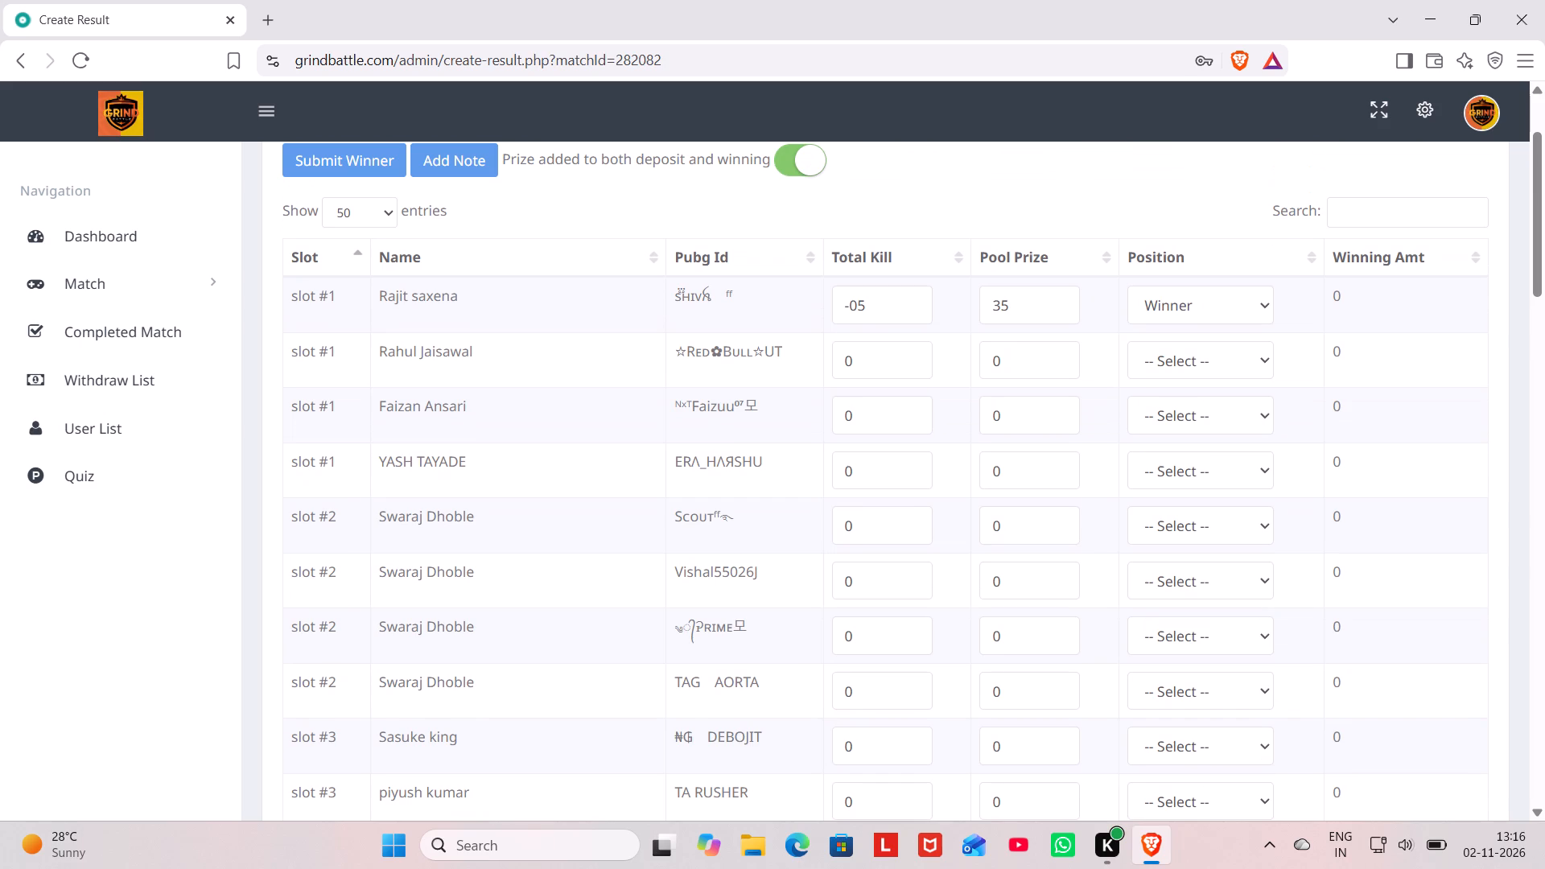
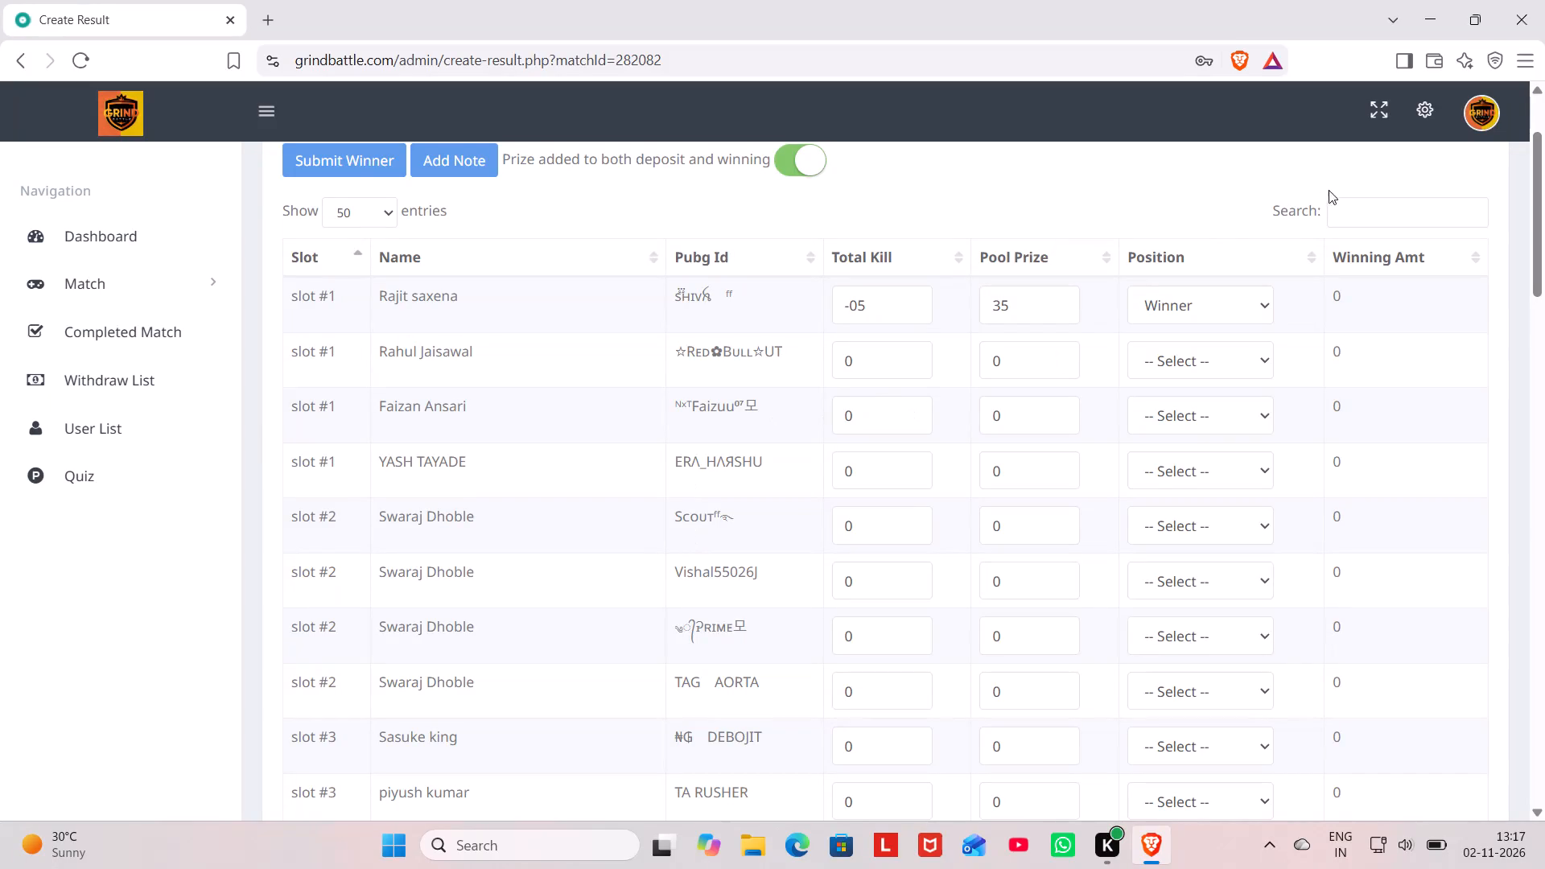
left_click(1354, 204)
type("su")
key("b")
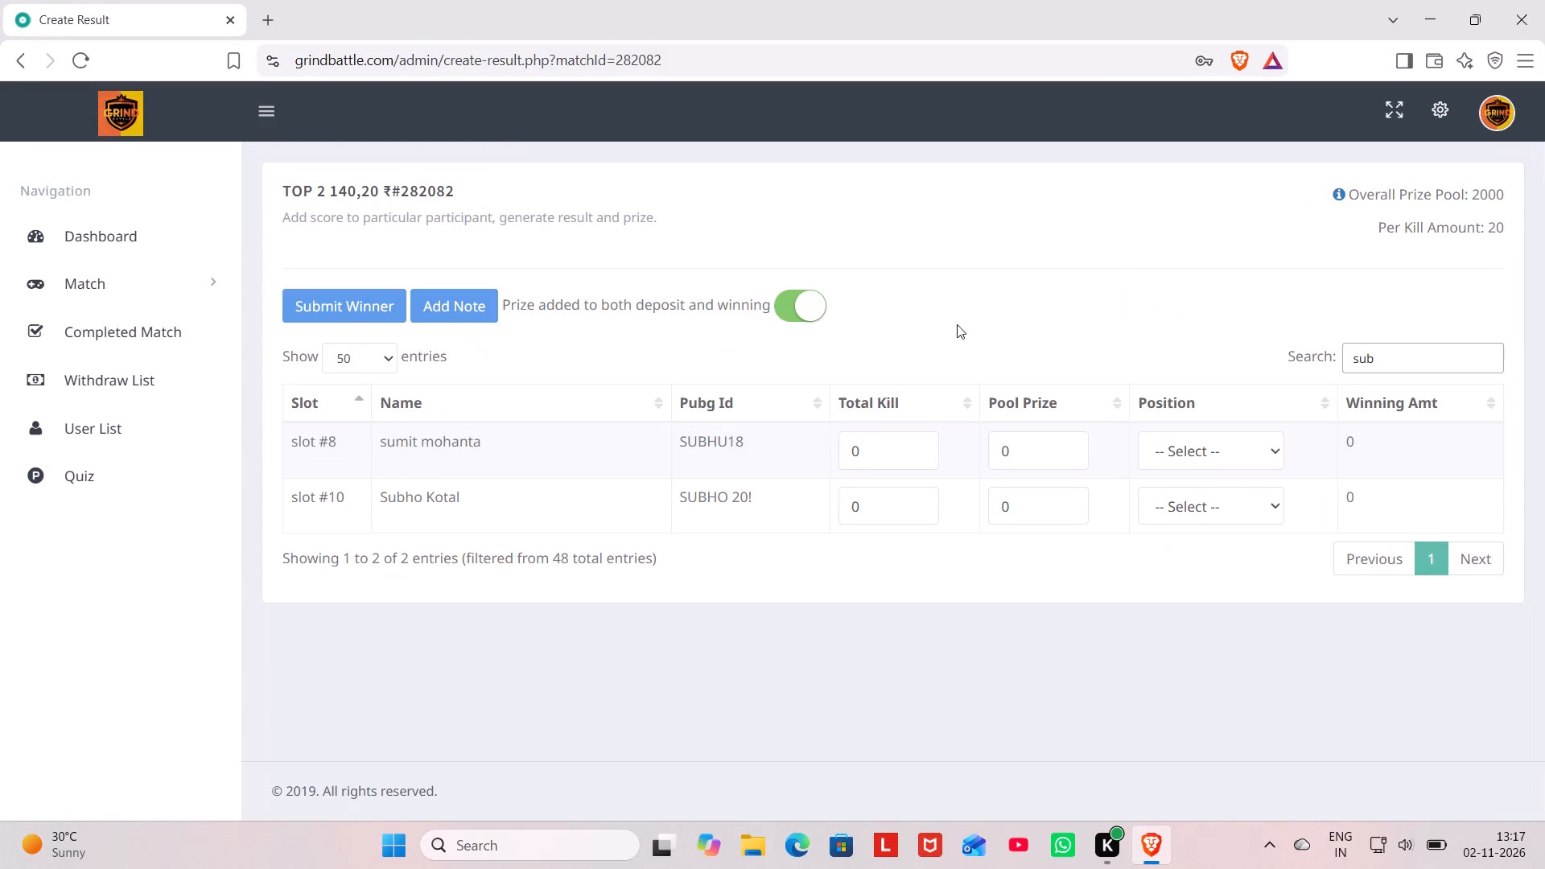
left_click(887, 502)
key("1")
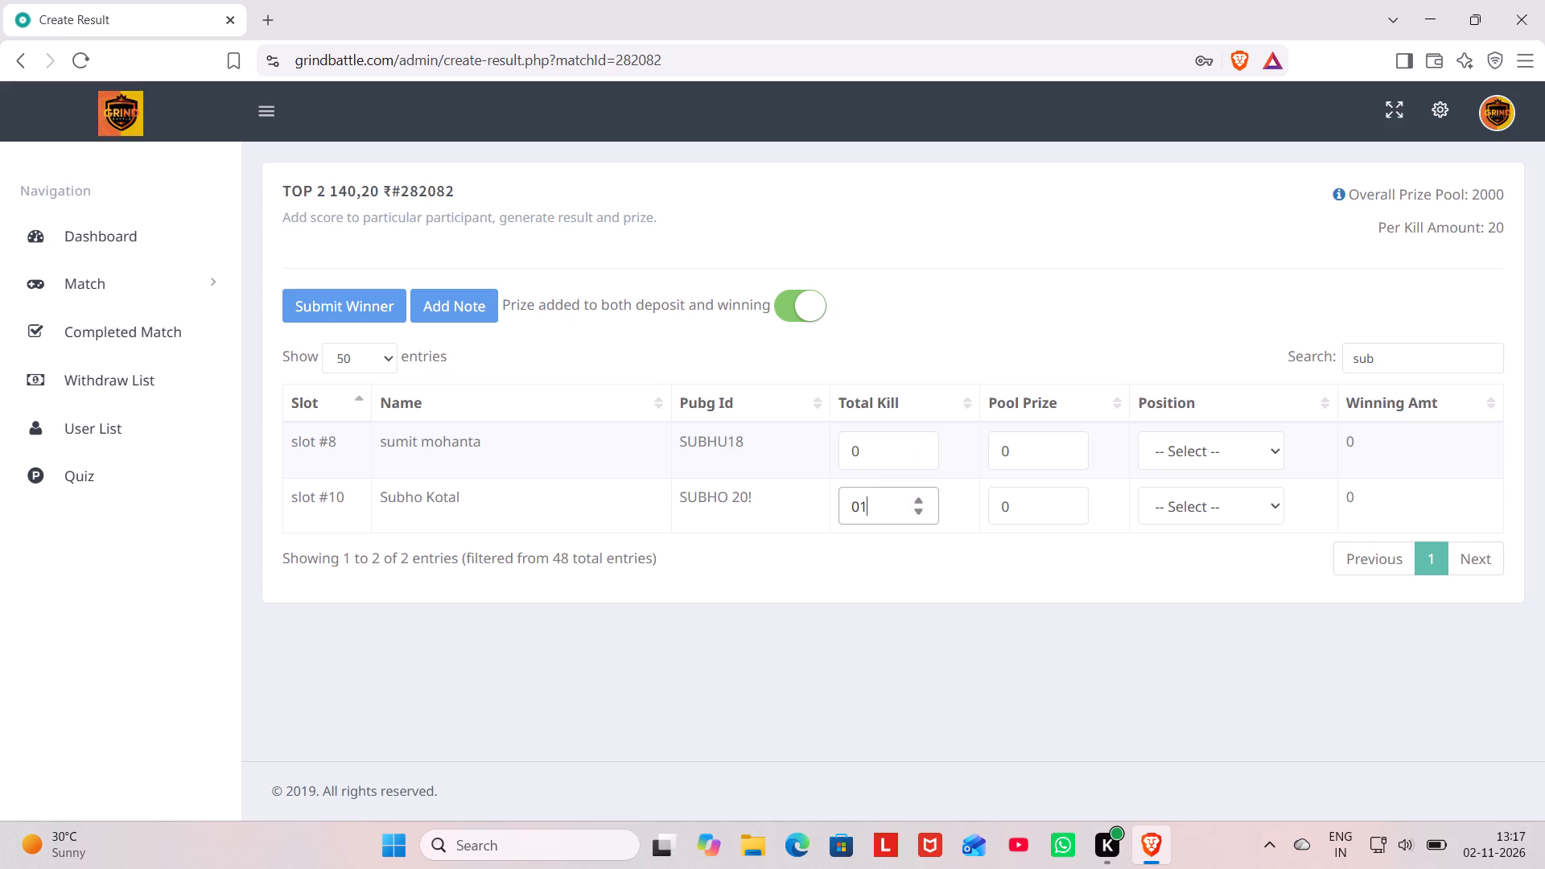
key("Tab")
key("Return")
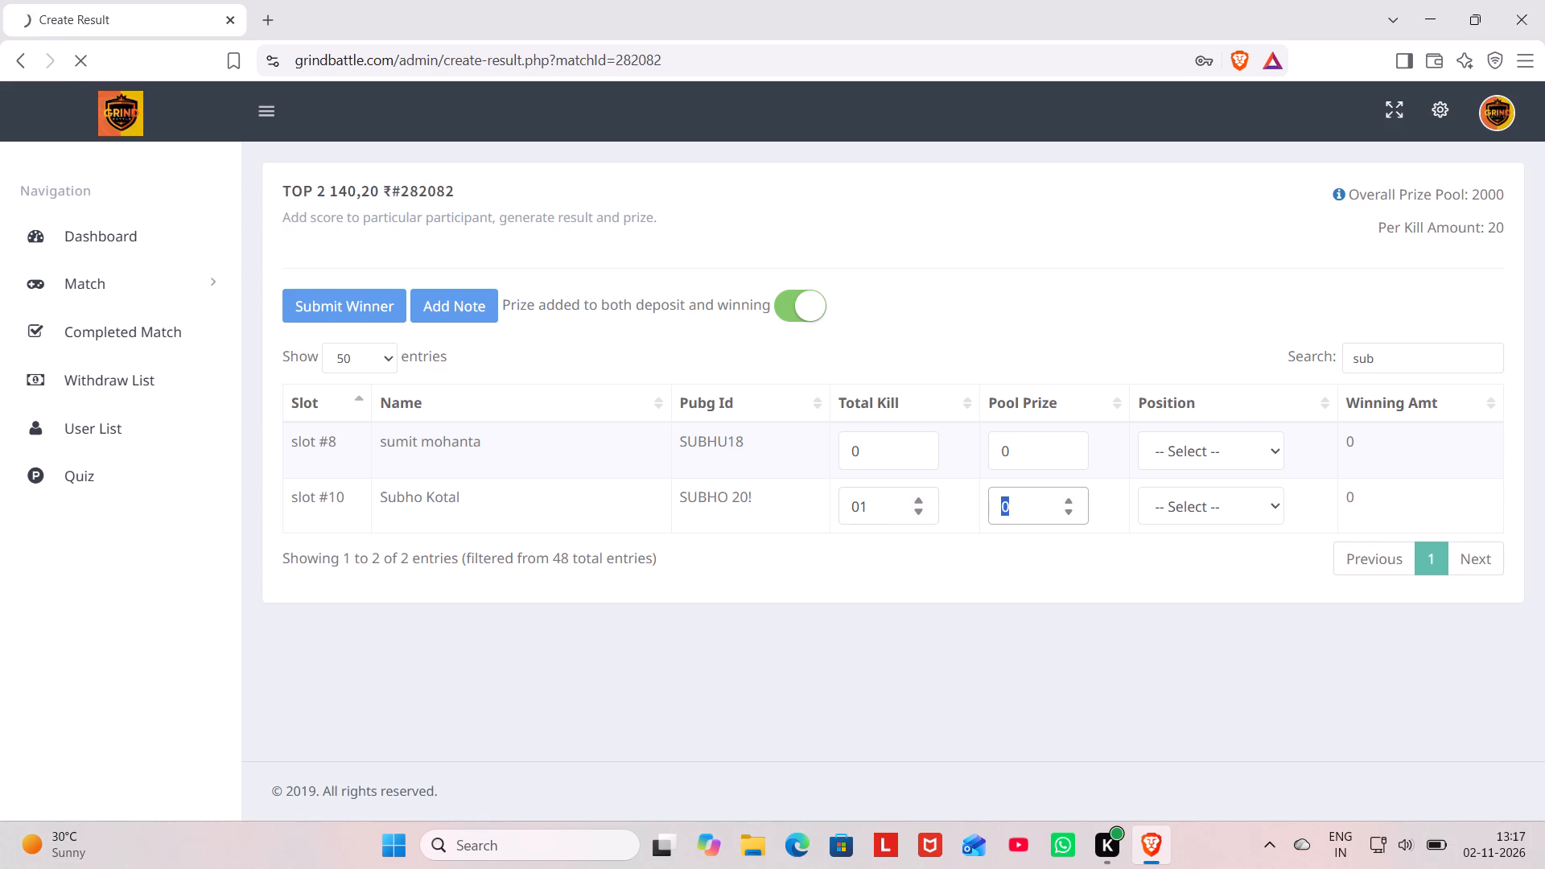
key("5")
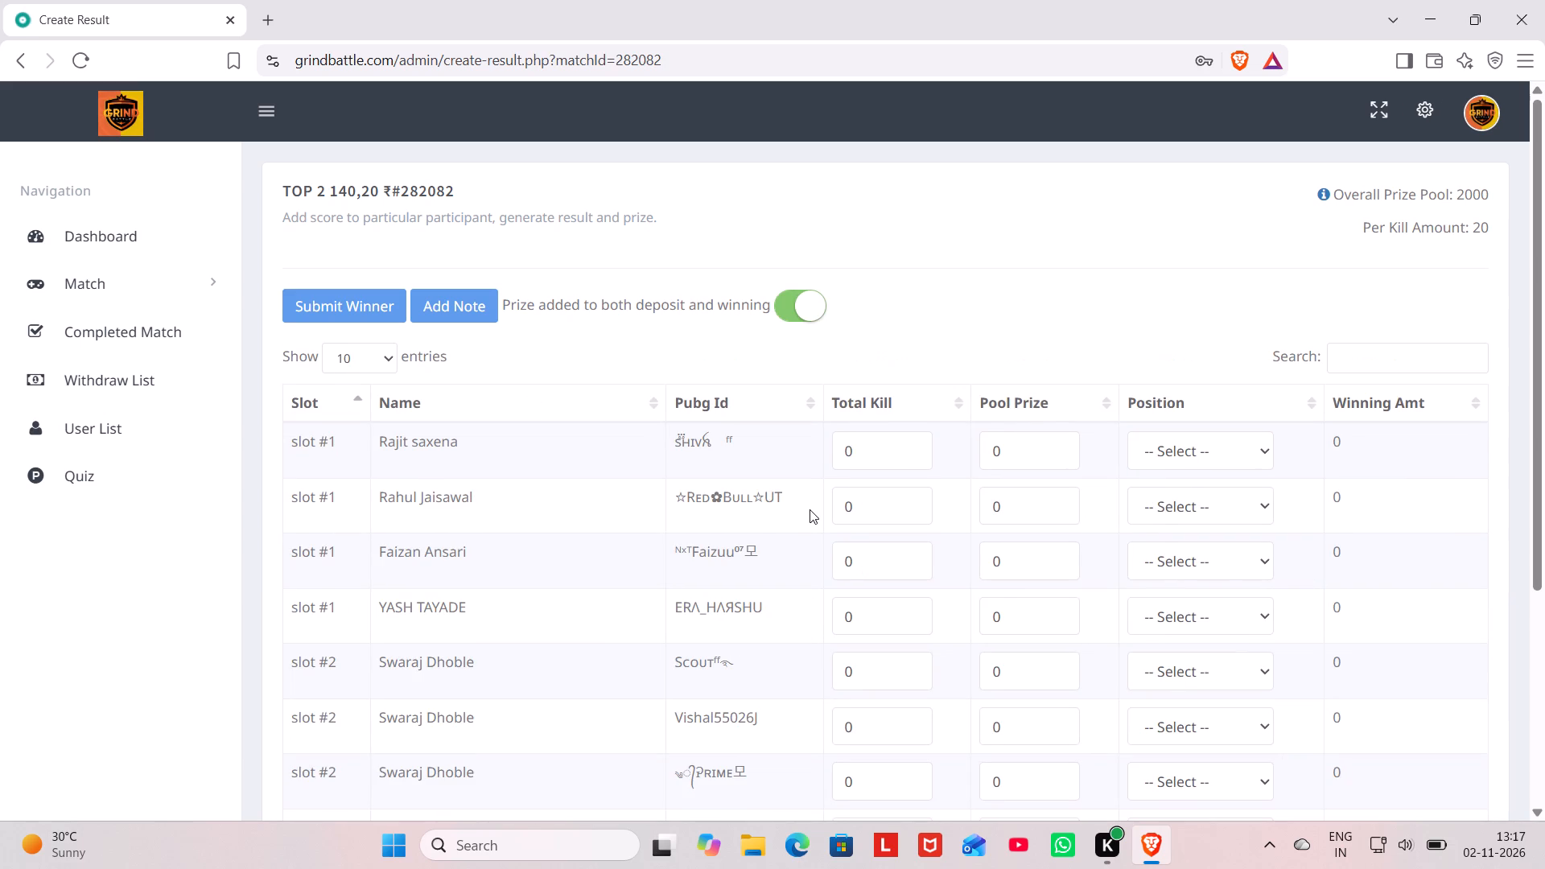
Set the participant table to show 50 entries.
scroll(810, 509, "down", 4)
scroll(810, 509, "up", 2)
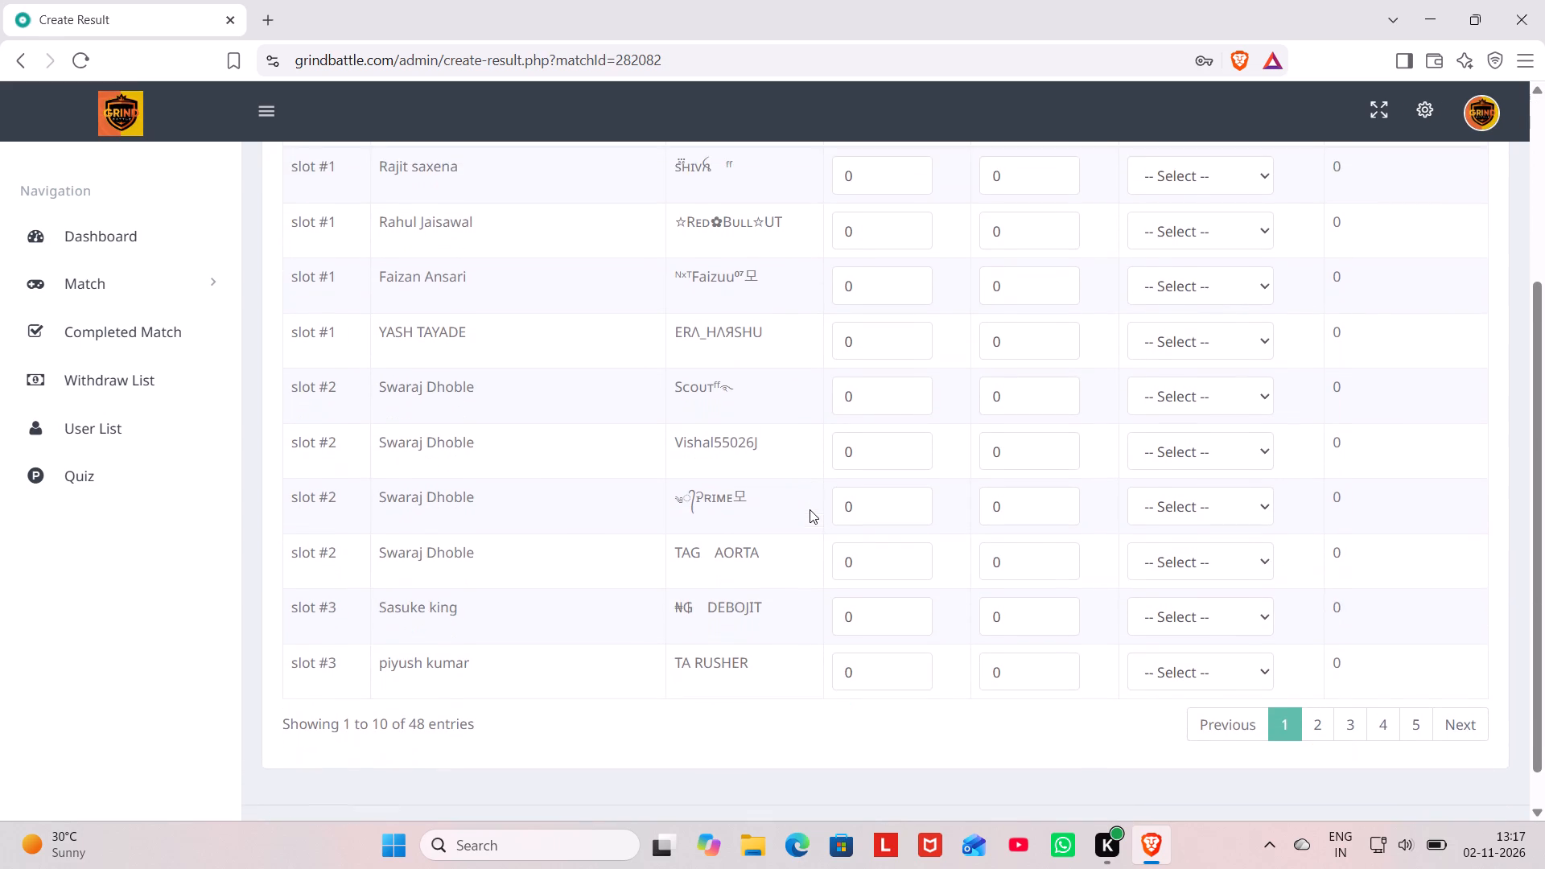
scroll(810, 509, "up", 1)
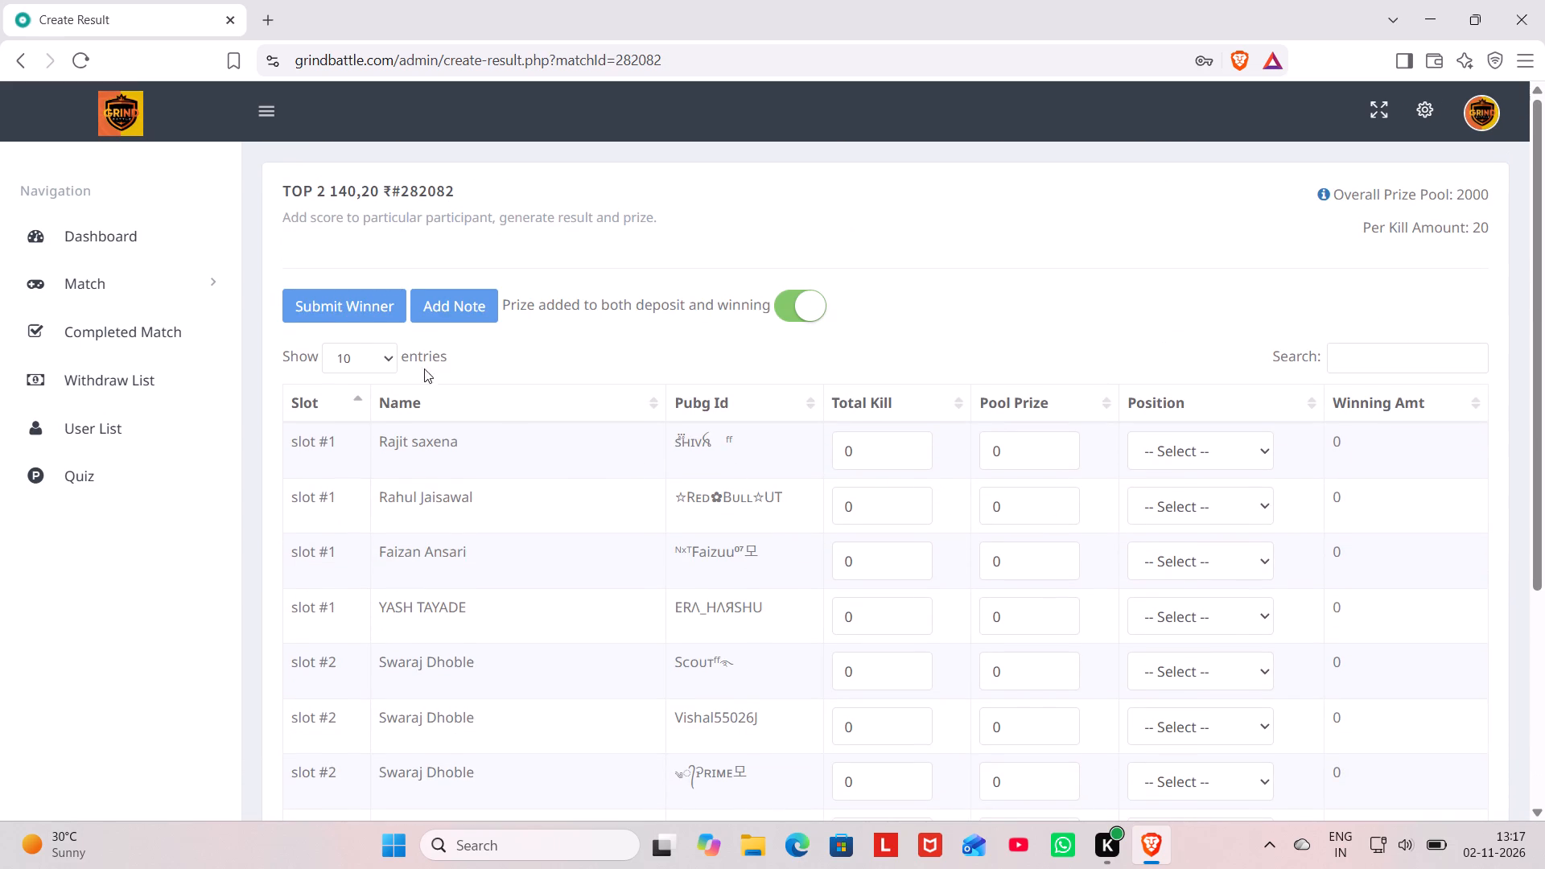
left_click(385, 358)
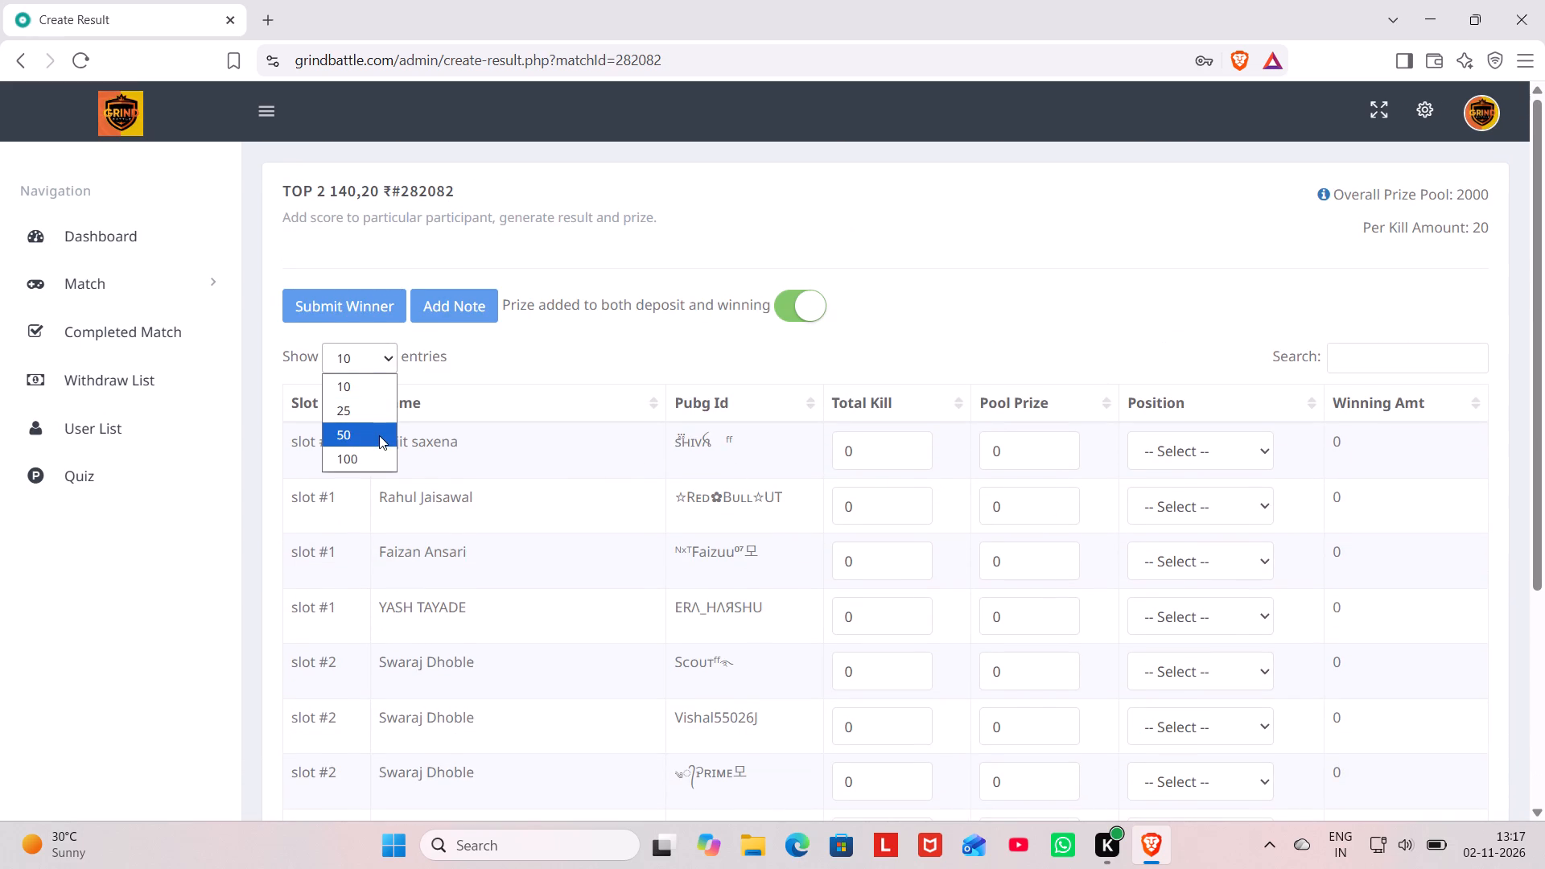
left_click(379, 435)
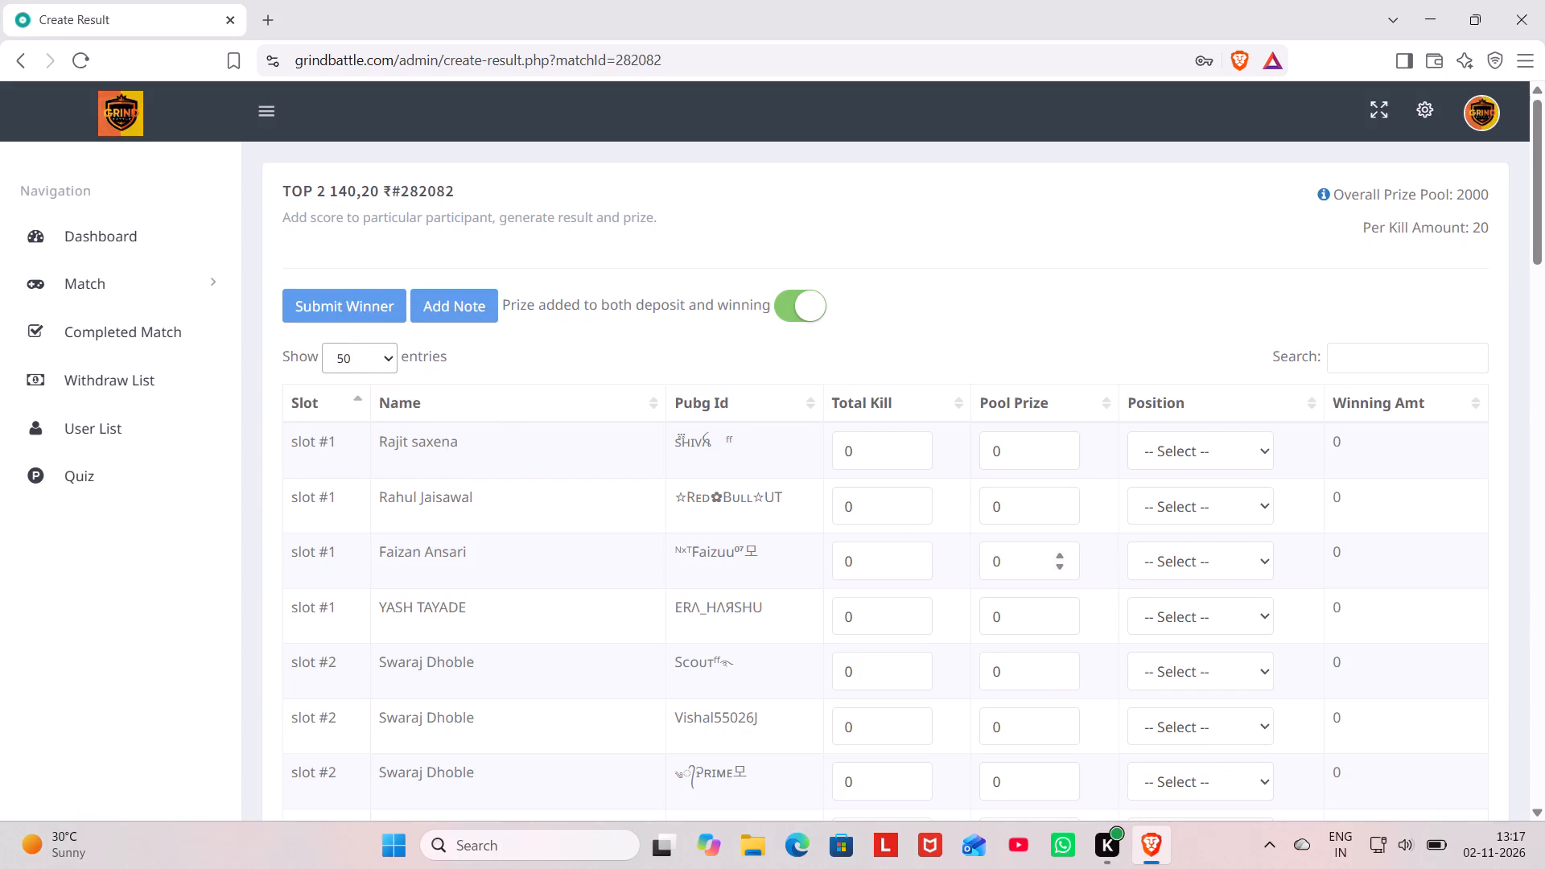
Check the participants' total kills, pool prizes and positions from slot #1 through slot #12 and back up.
scroll(980, 571, "down", 9)
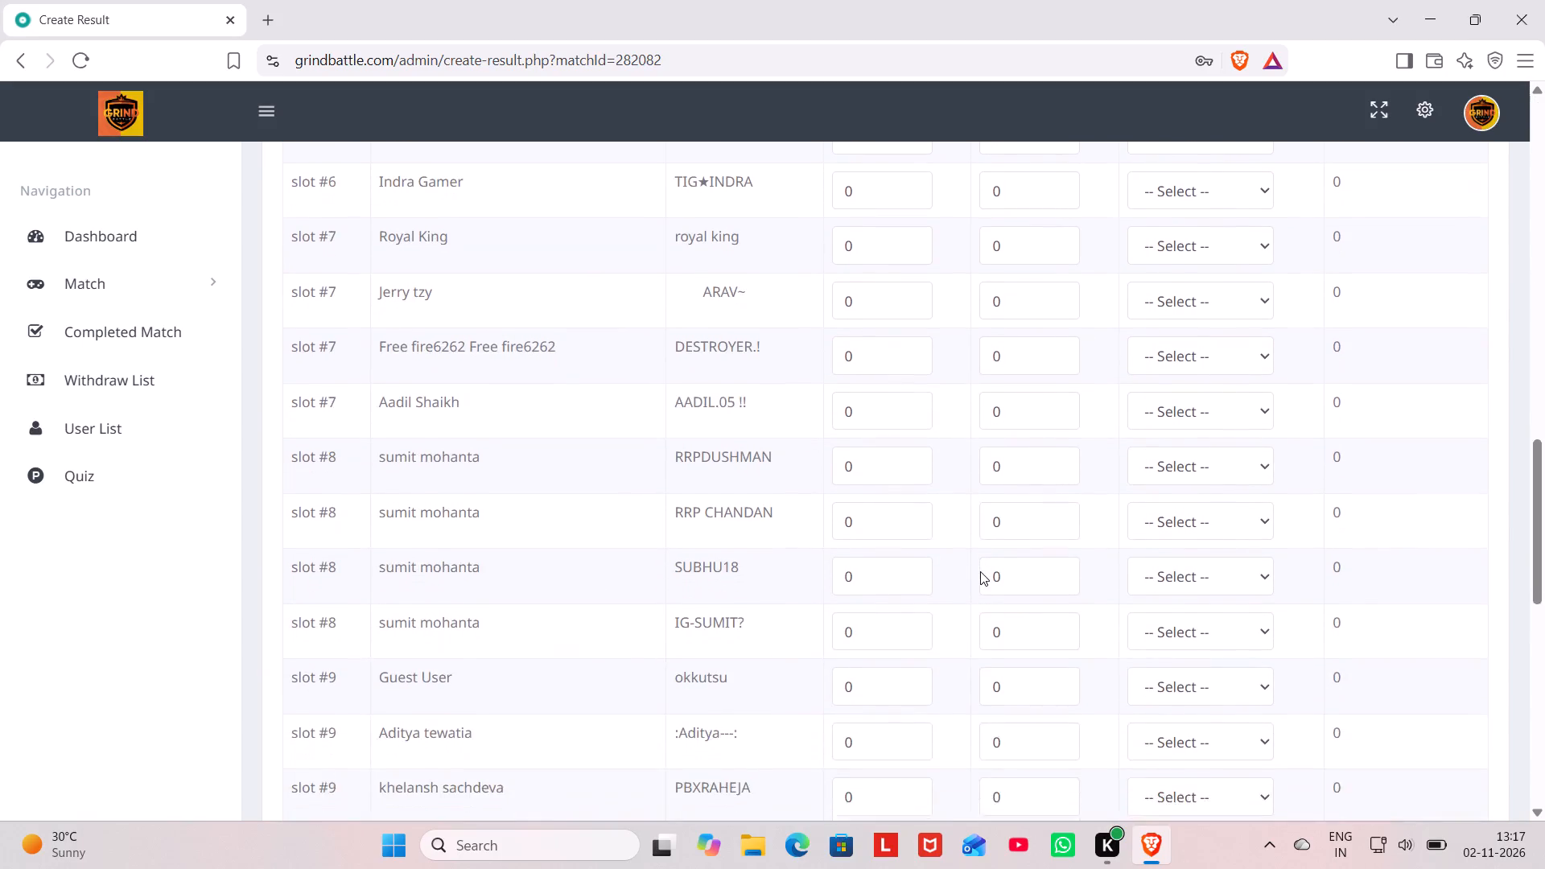
scroll(980, 571, "down", 5)
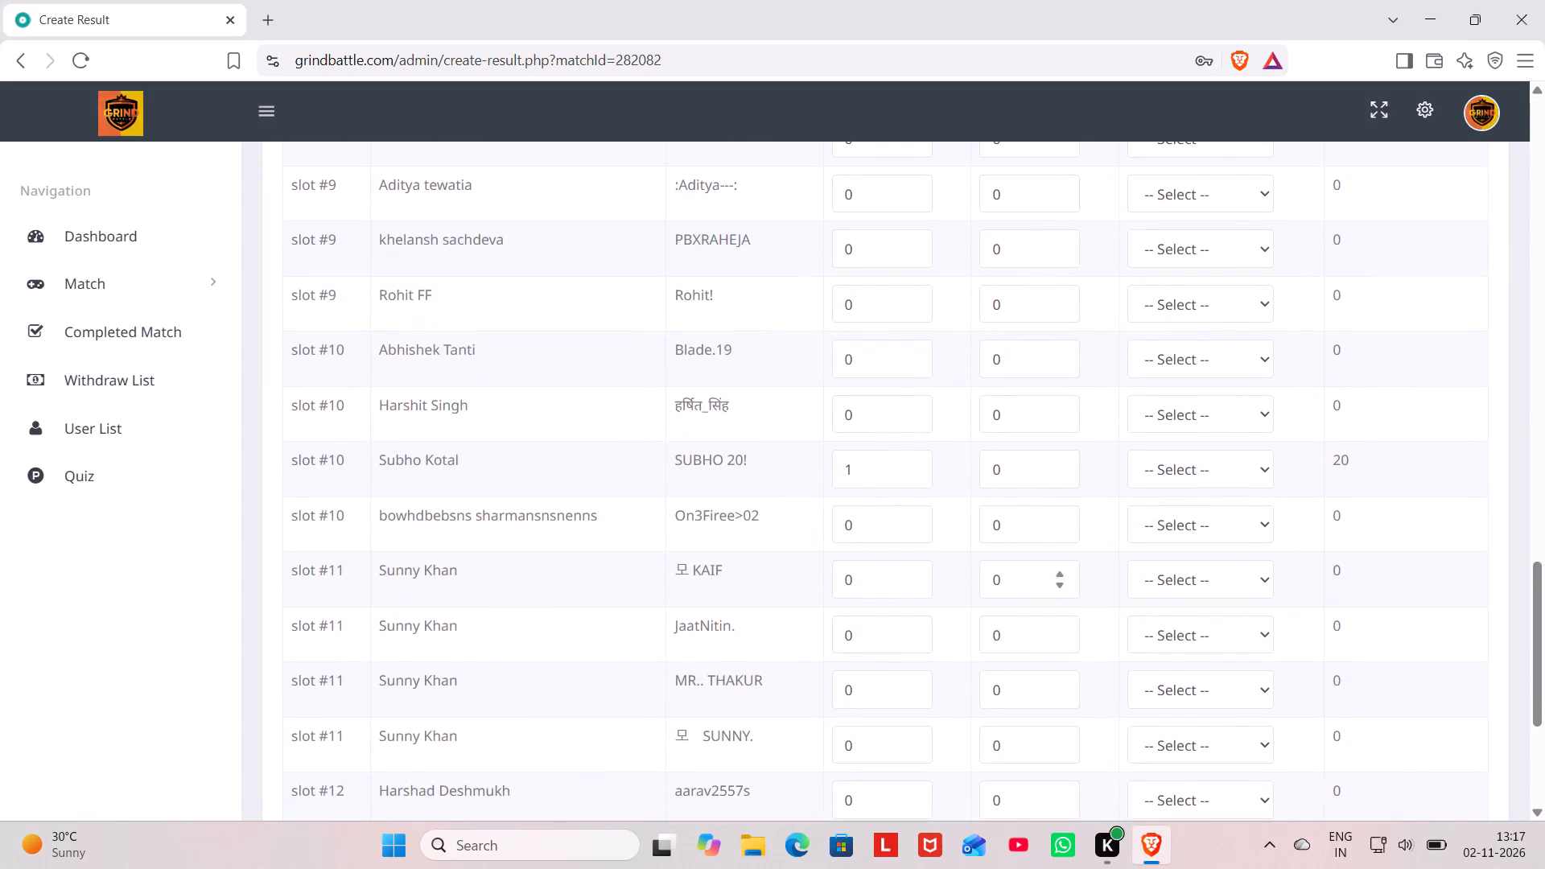
scroll(980, 571, "up", 5)
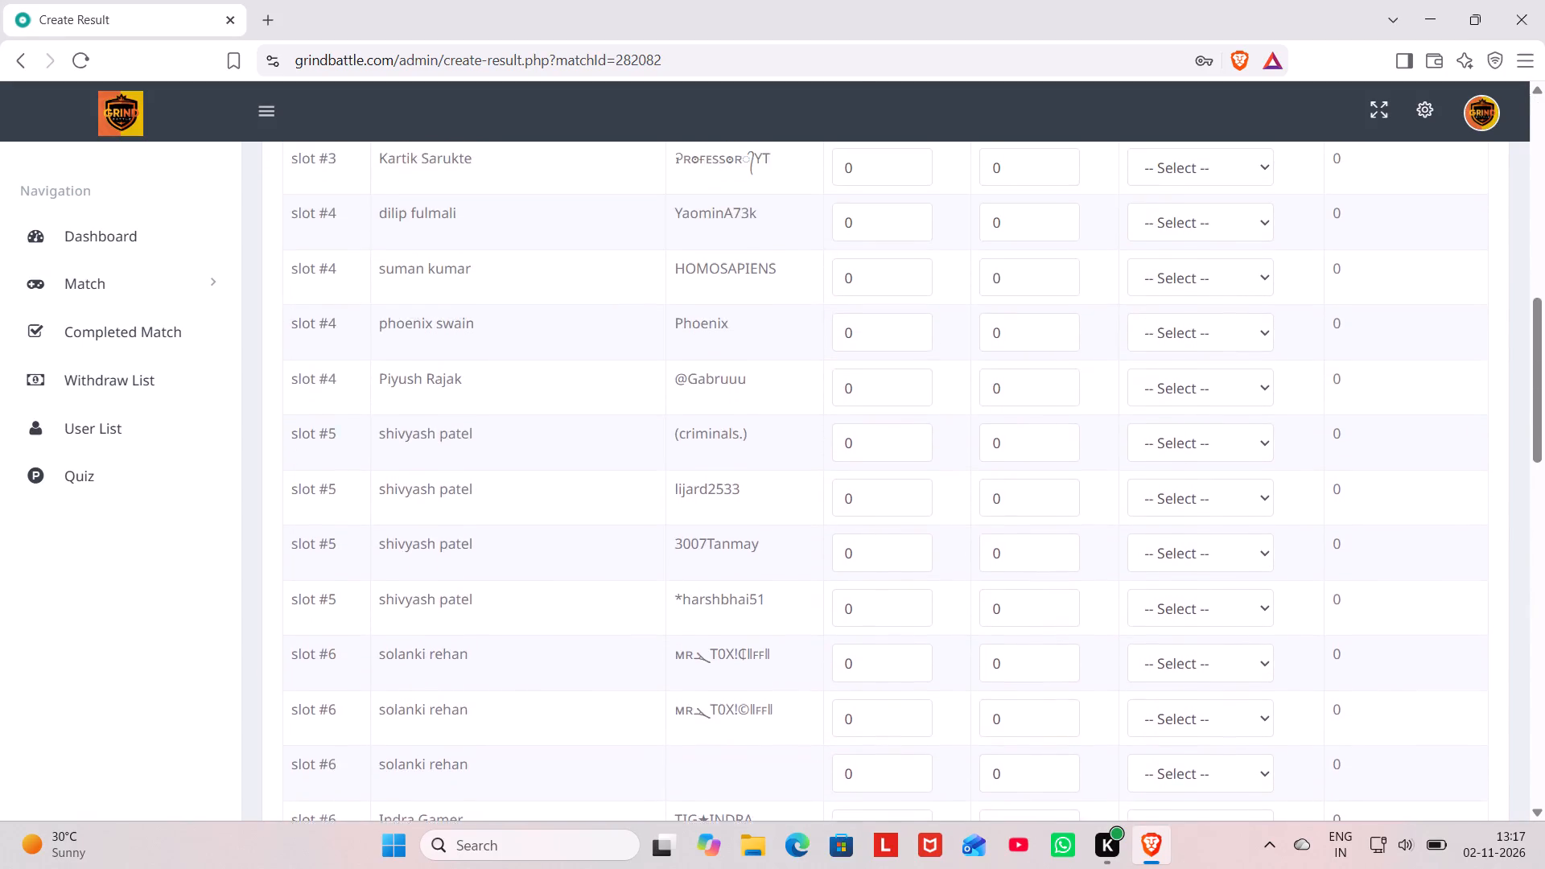
scroll(980, 571, "up", 4)
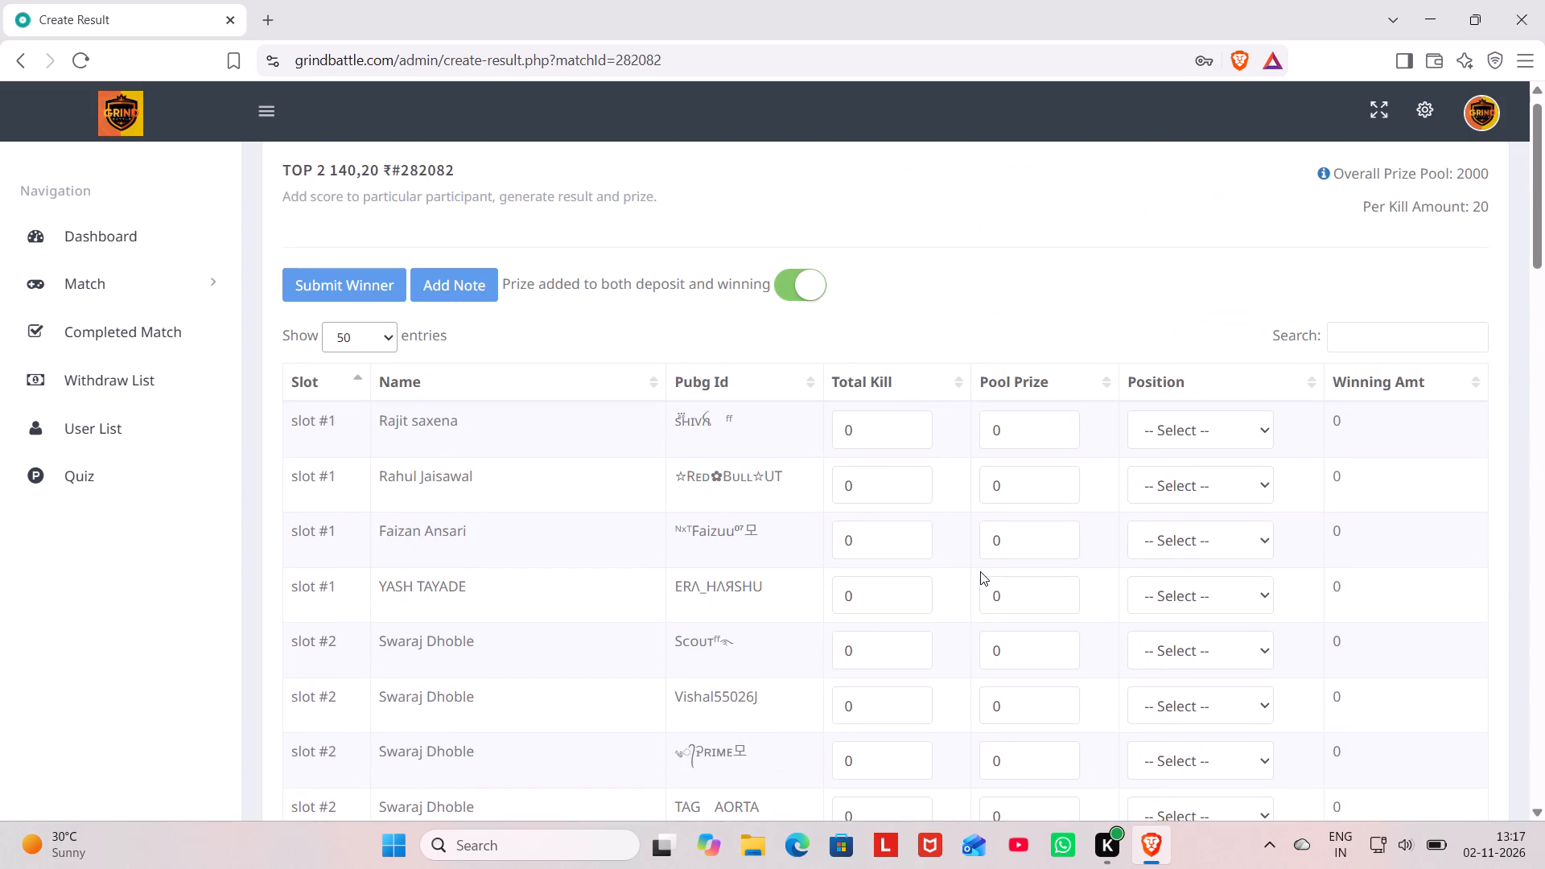
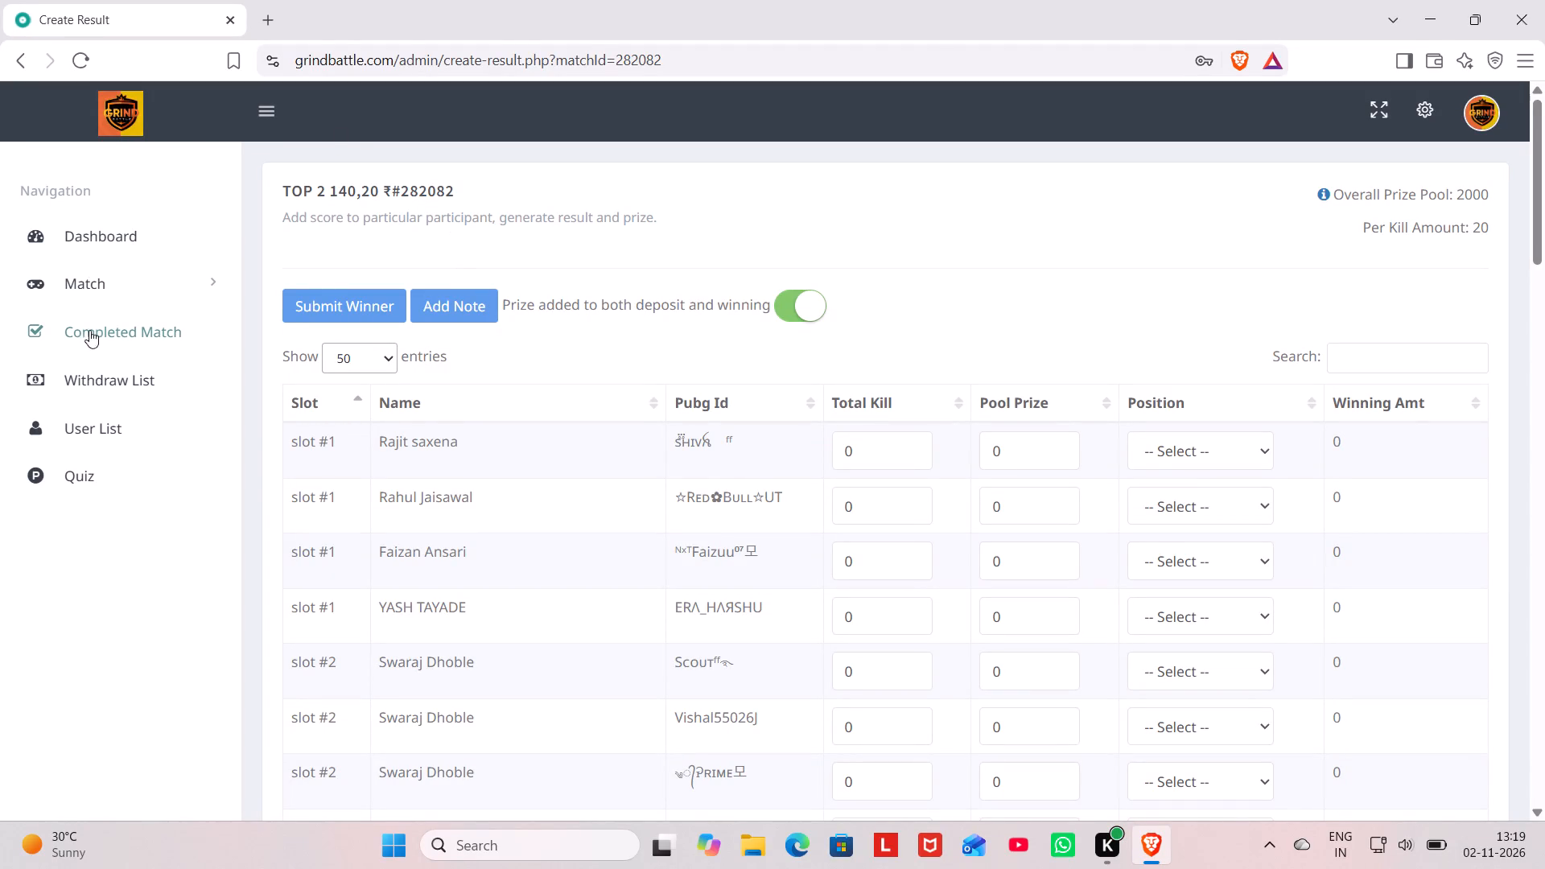
Search the completed match list for 282109 and open that FREE FIRE MAX 2 match's result entry page.
left_click(133, 333)
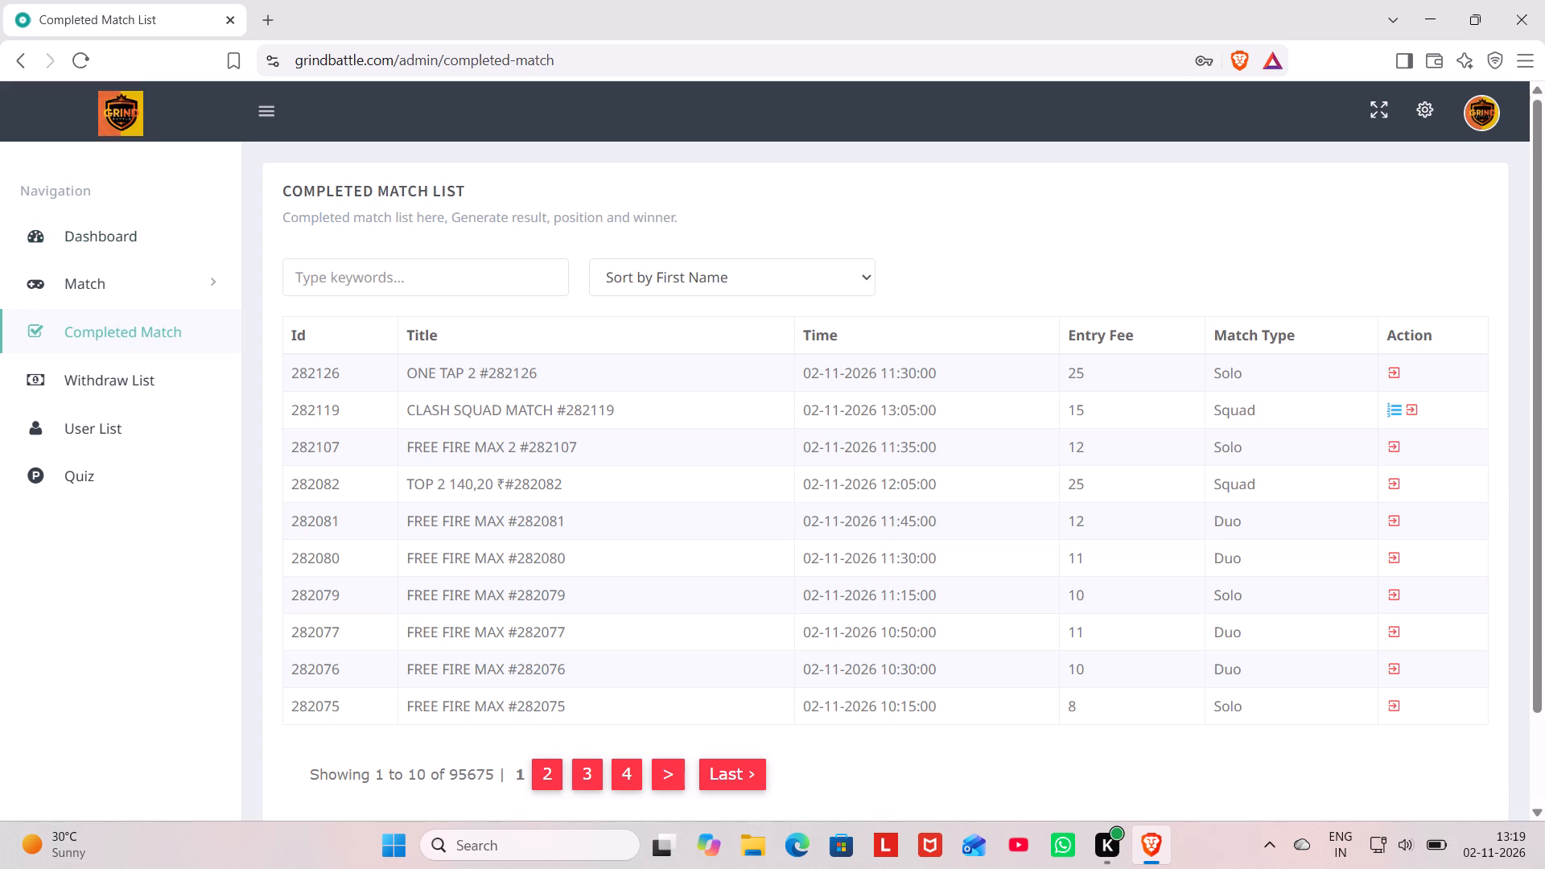
left_click(377, 286)
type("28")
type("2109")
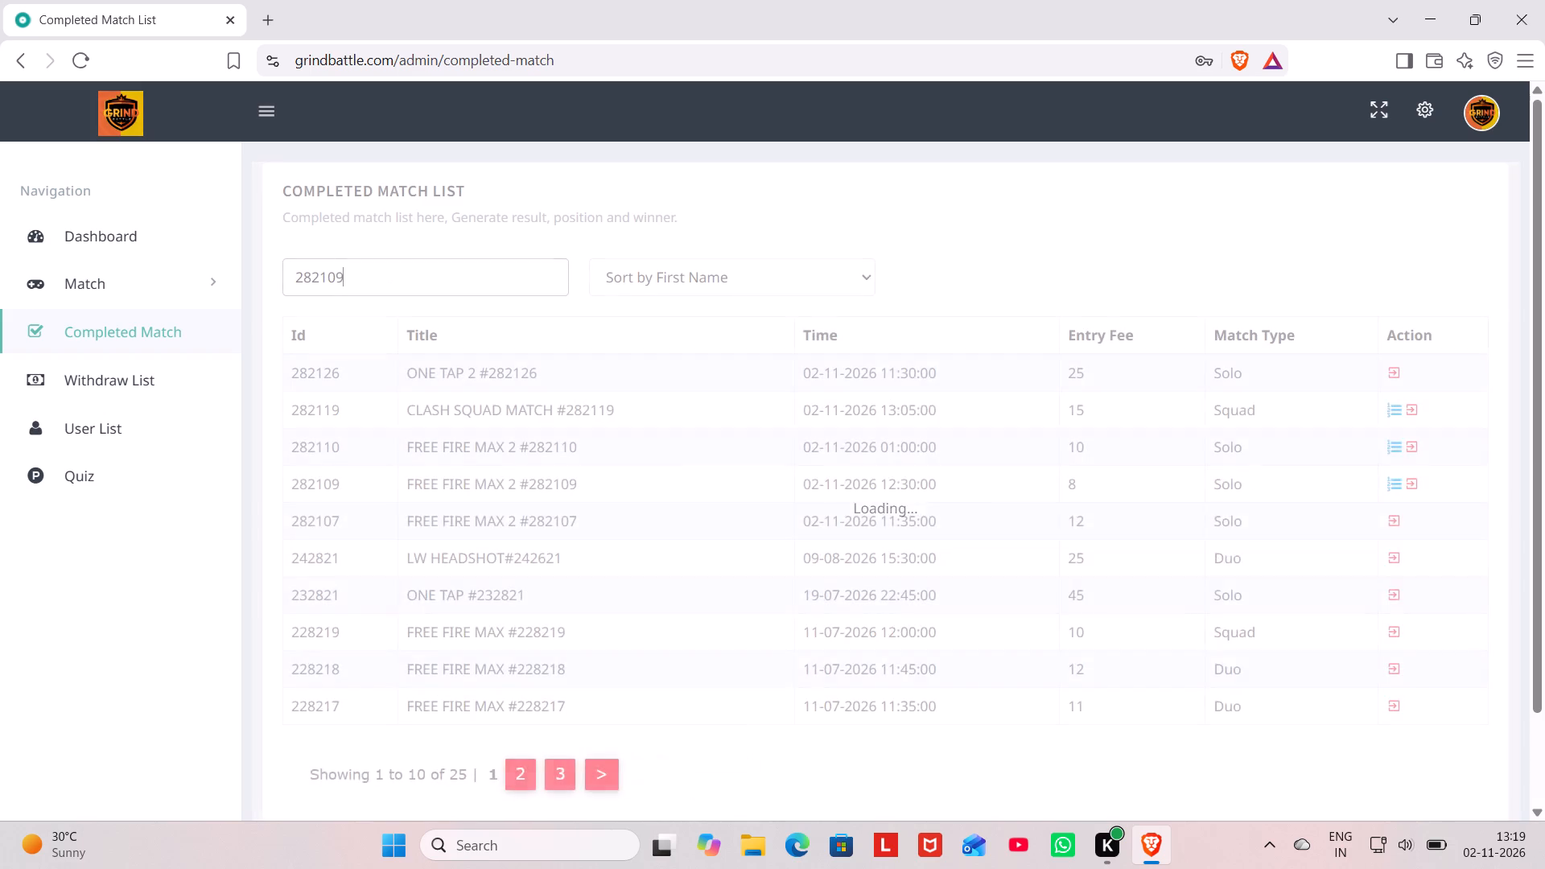
left_click(1399, 370)
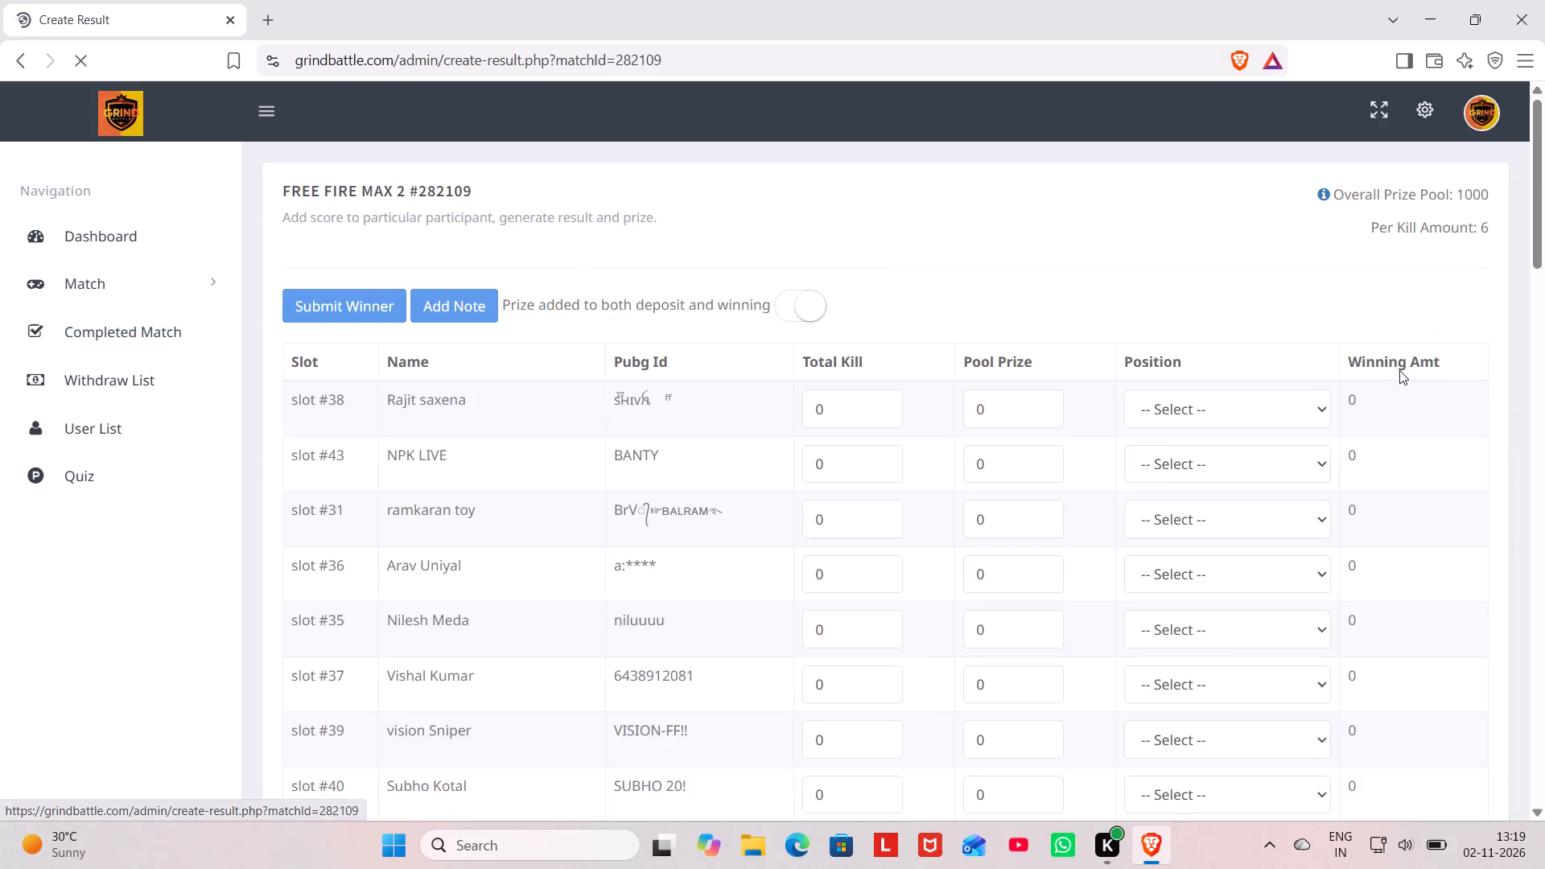
Set the participant table to show 50 entries.
left_click(382, 358)
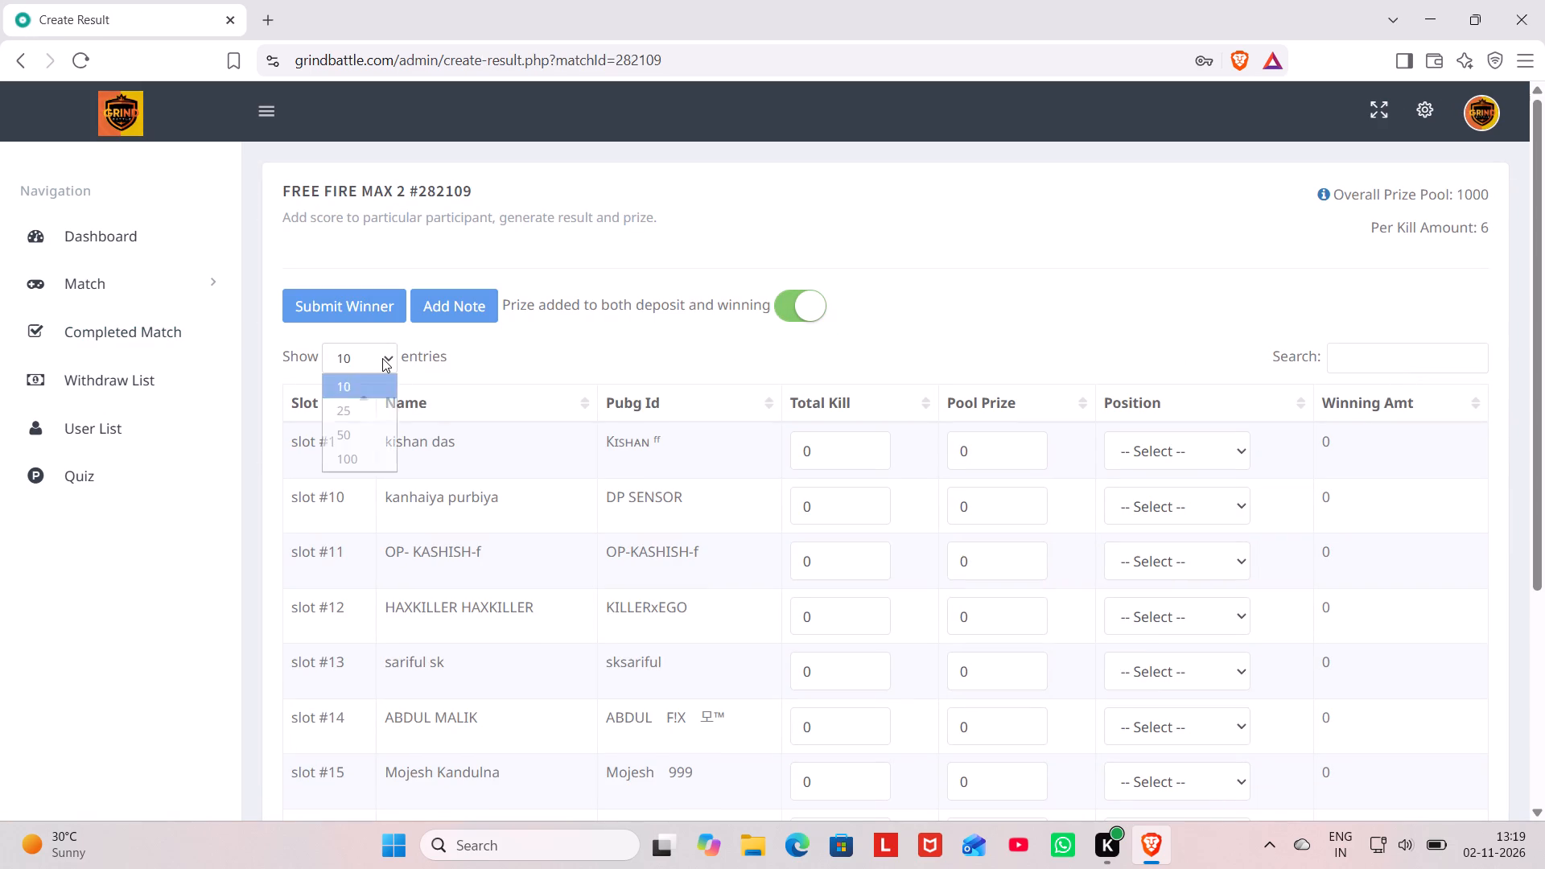
left_click(376, 437)
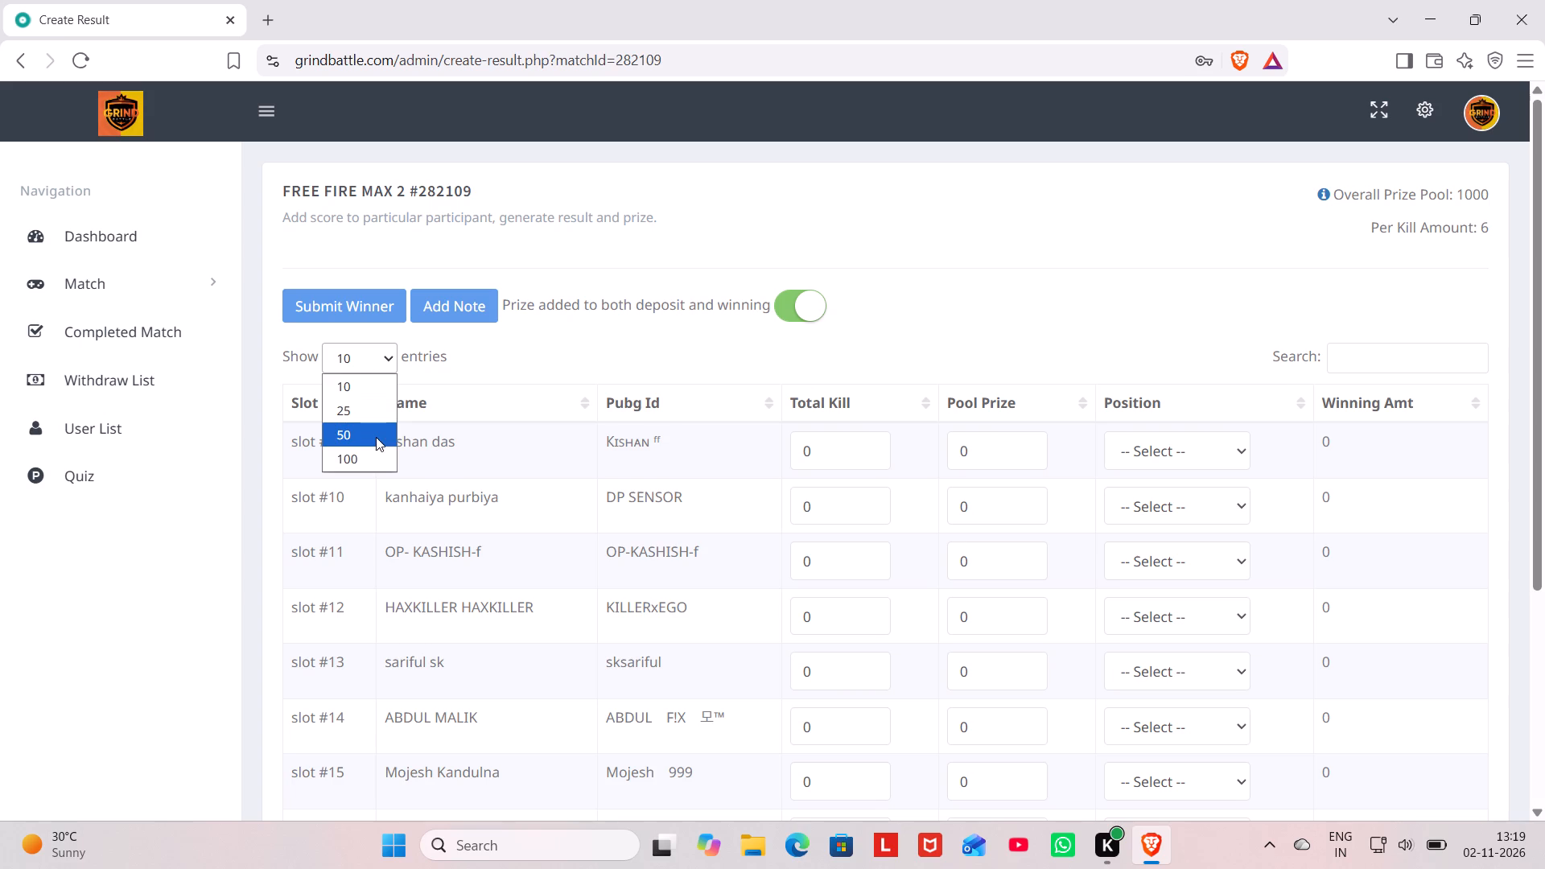
Search the participants for "no" and give slot #8 04 total kills, a pool prize of 20 and the Winner position.
left_click(1395, 353)
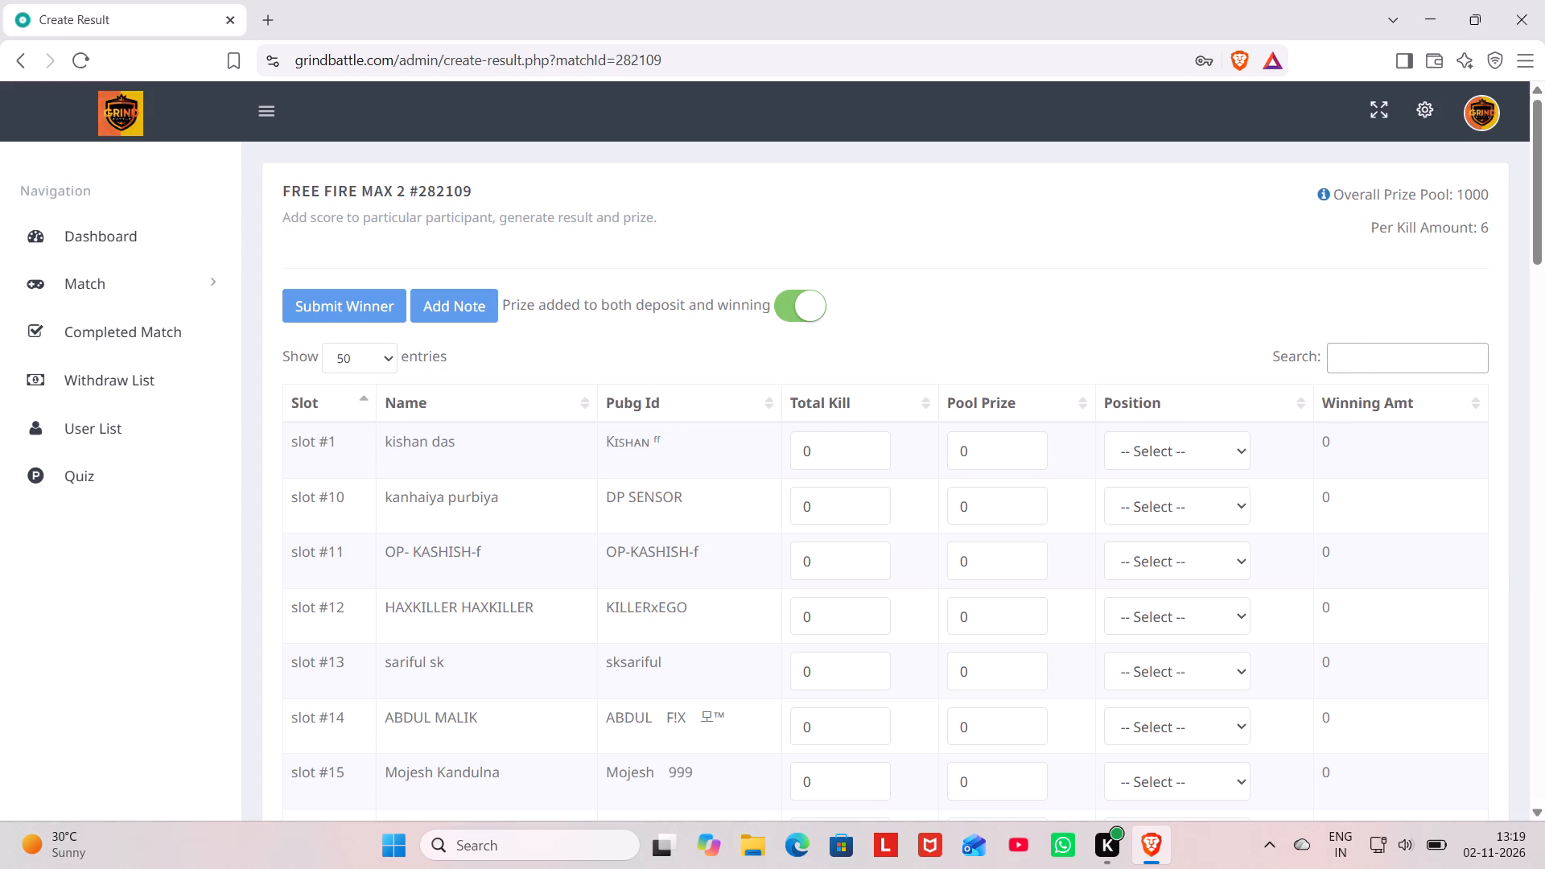
type("no")
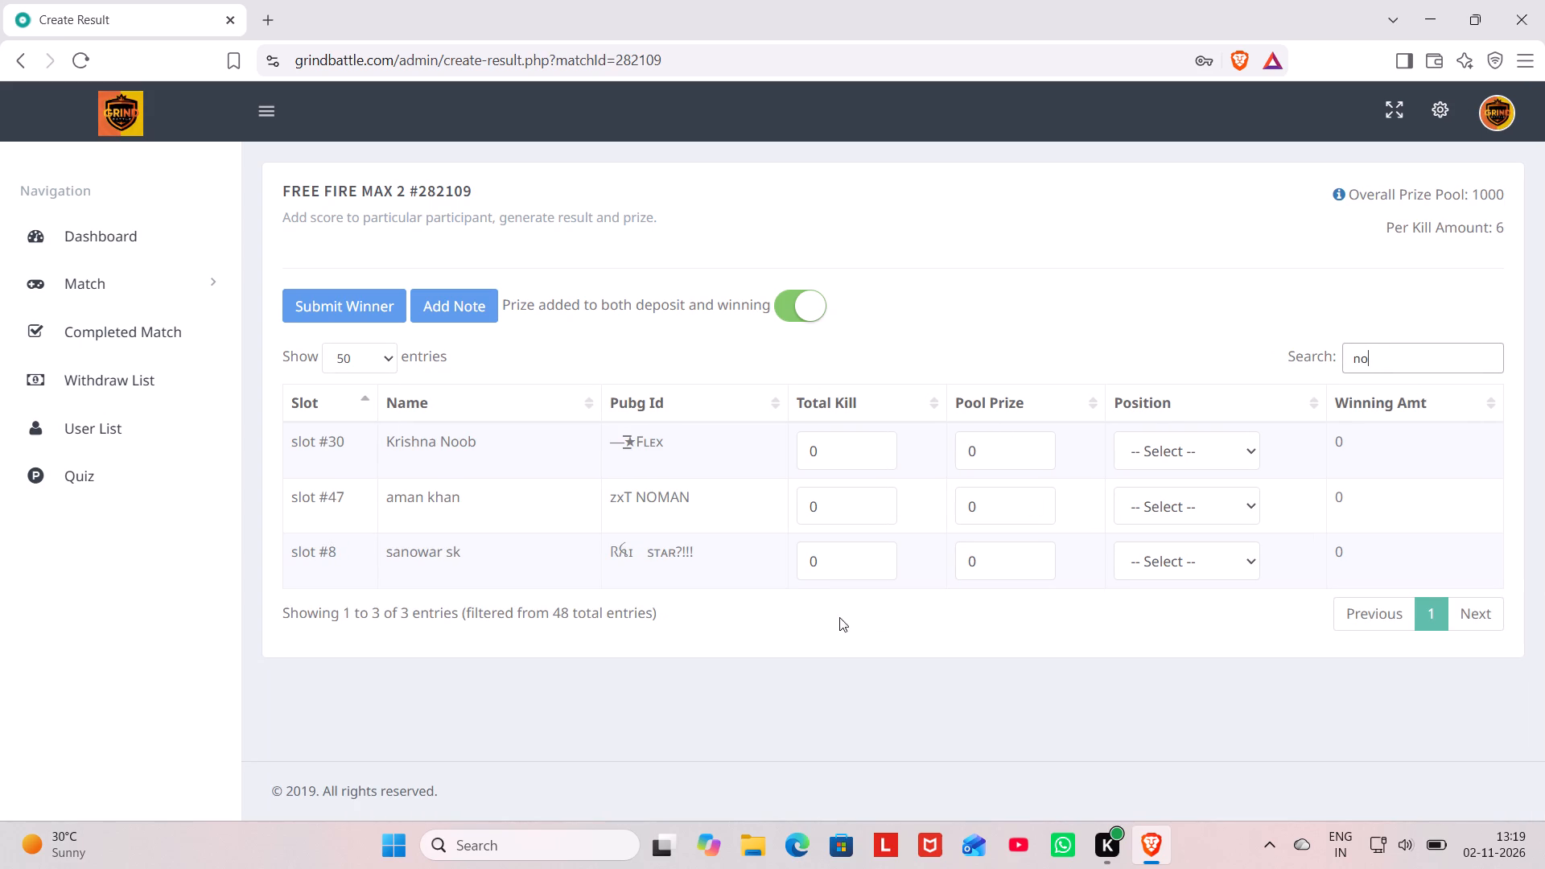
left_click(852, 575)
key("4")
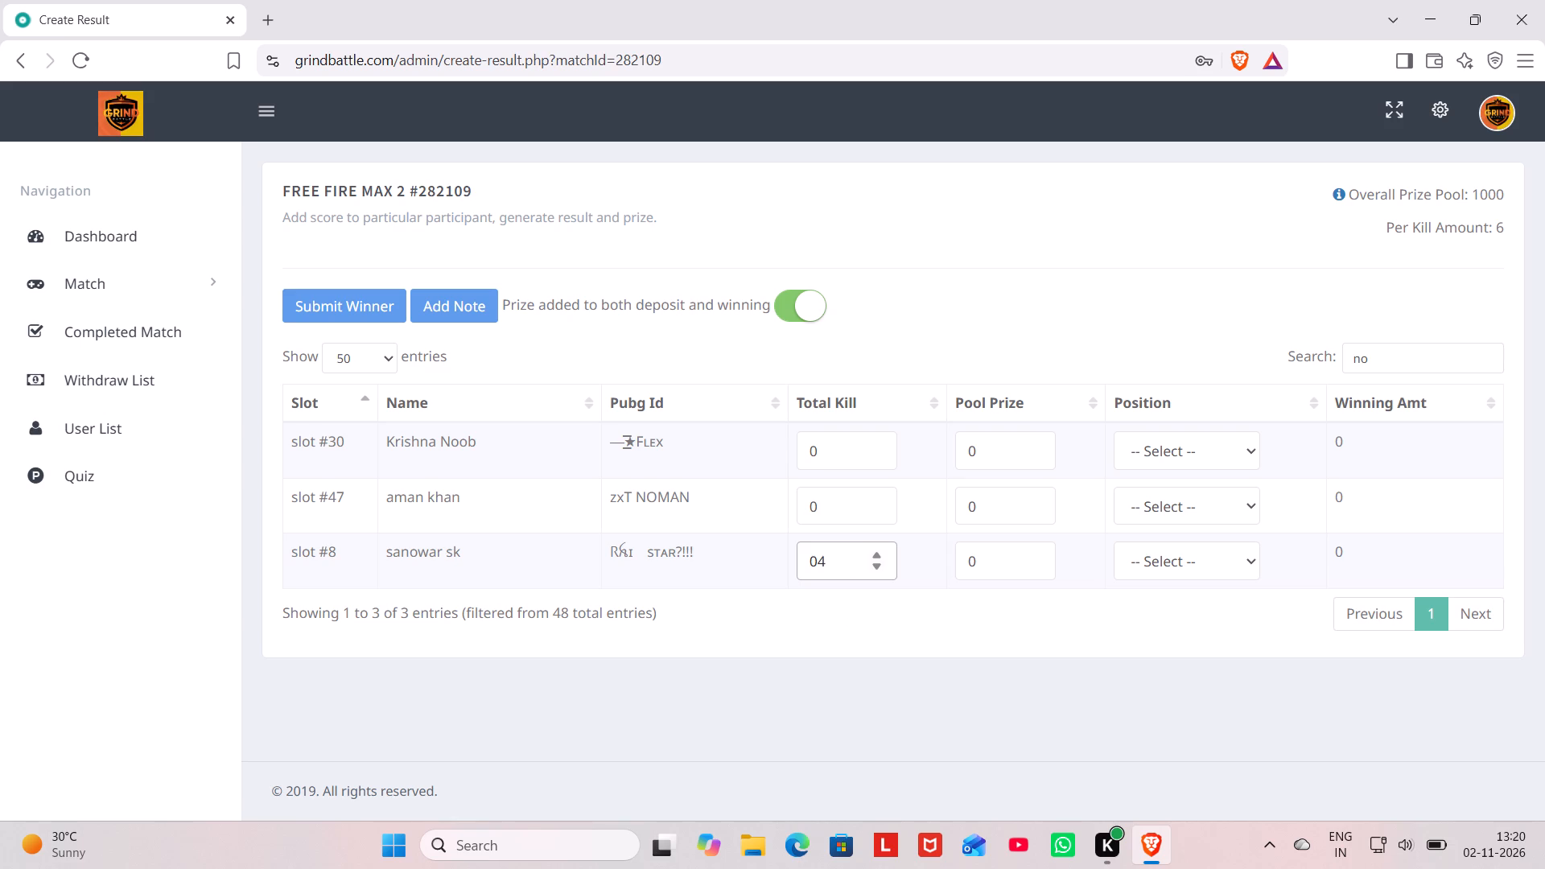
key("Tab")
type("20")
key("Tab")
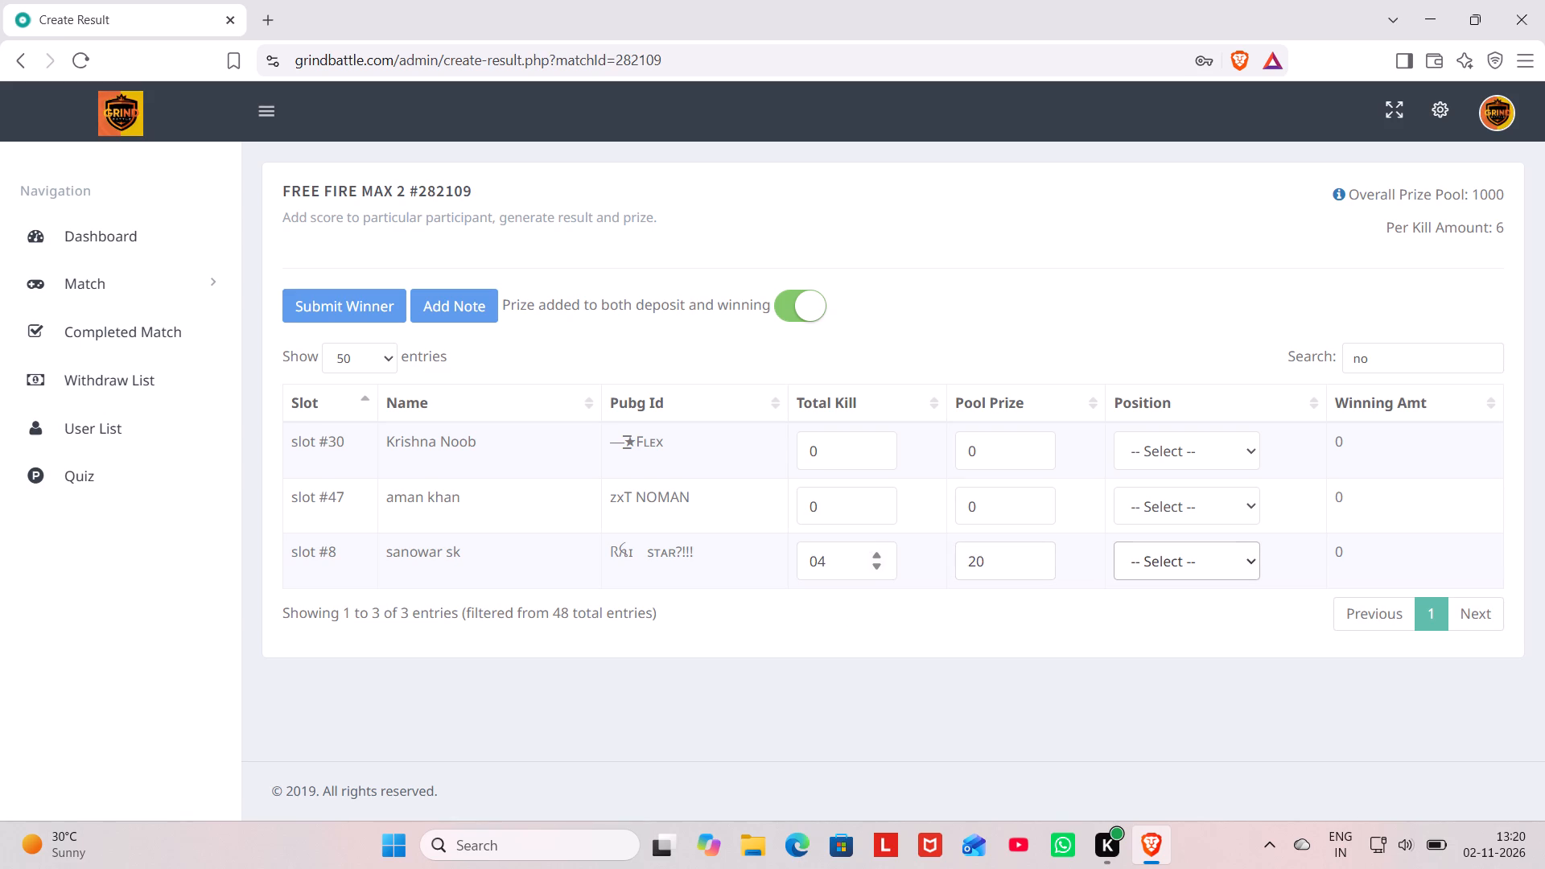
key("Down")
key("Tab")
Search the participants for "raj" and give slot #4 01 total kills, a pool prize of 10 and the 1st Runner Up position.
left_click(1441, 356)
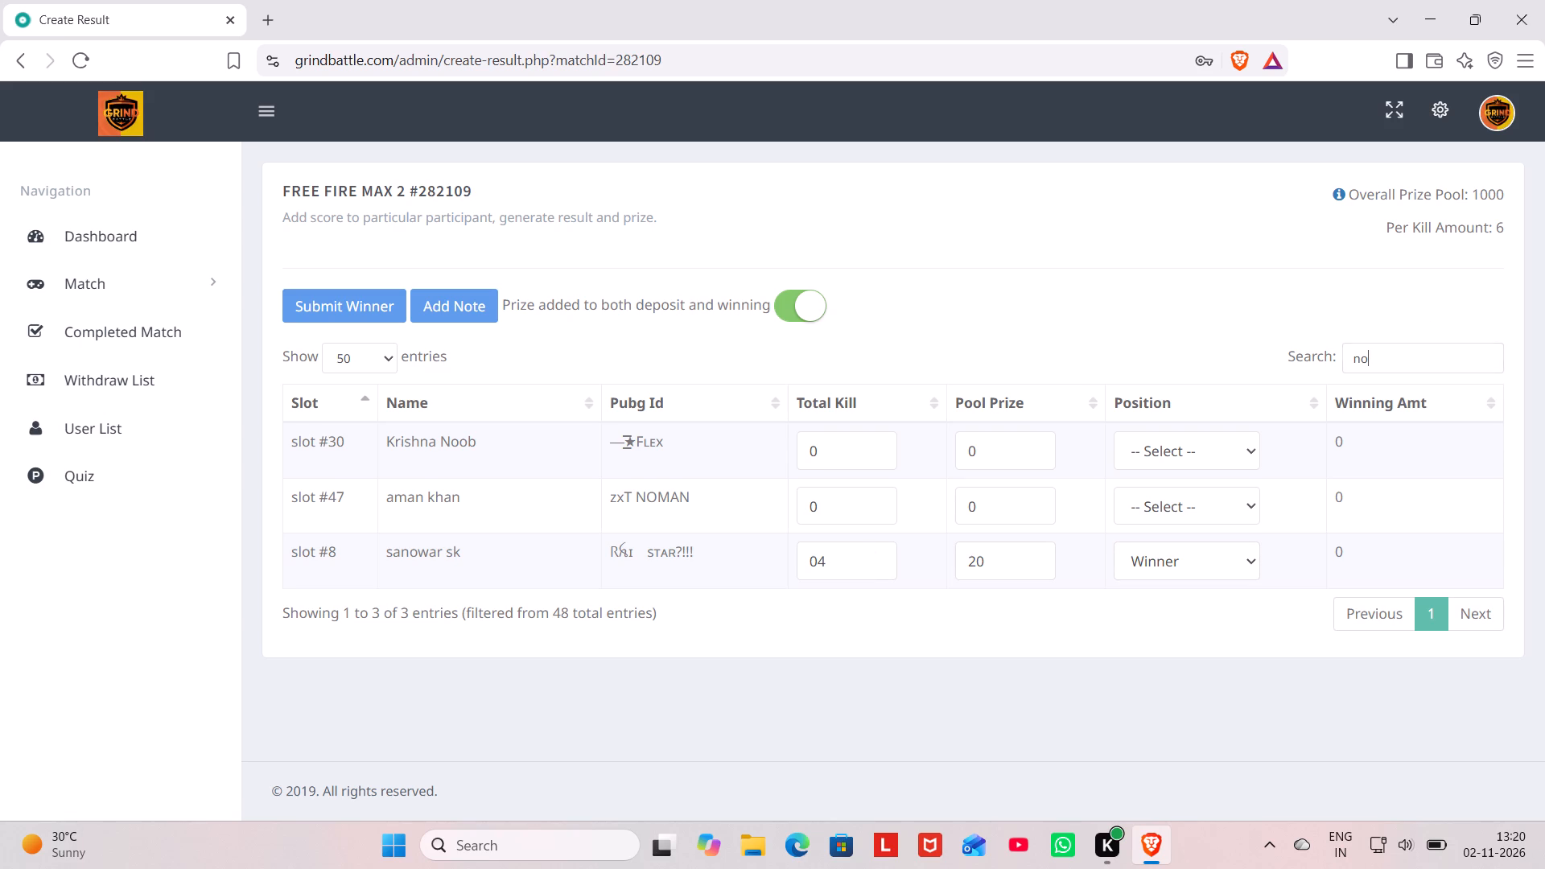
key("BackSpace")
key("BackSpace")
key("BackSpace")
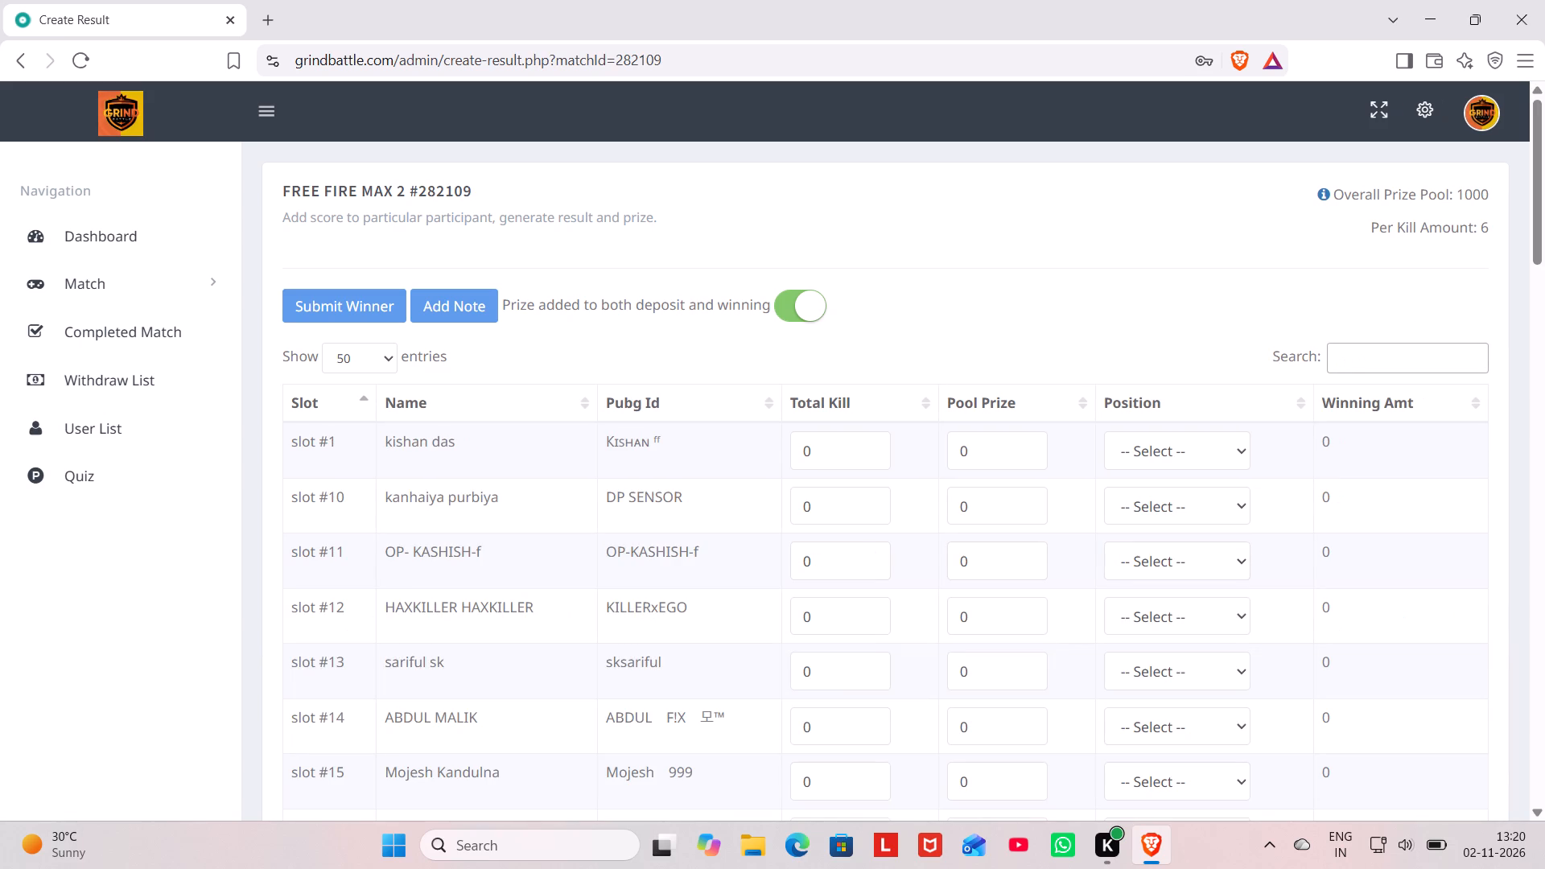
type("raj")
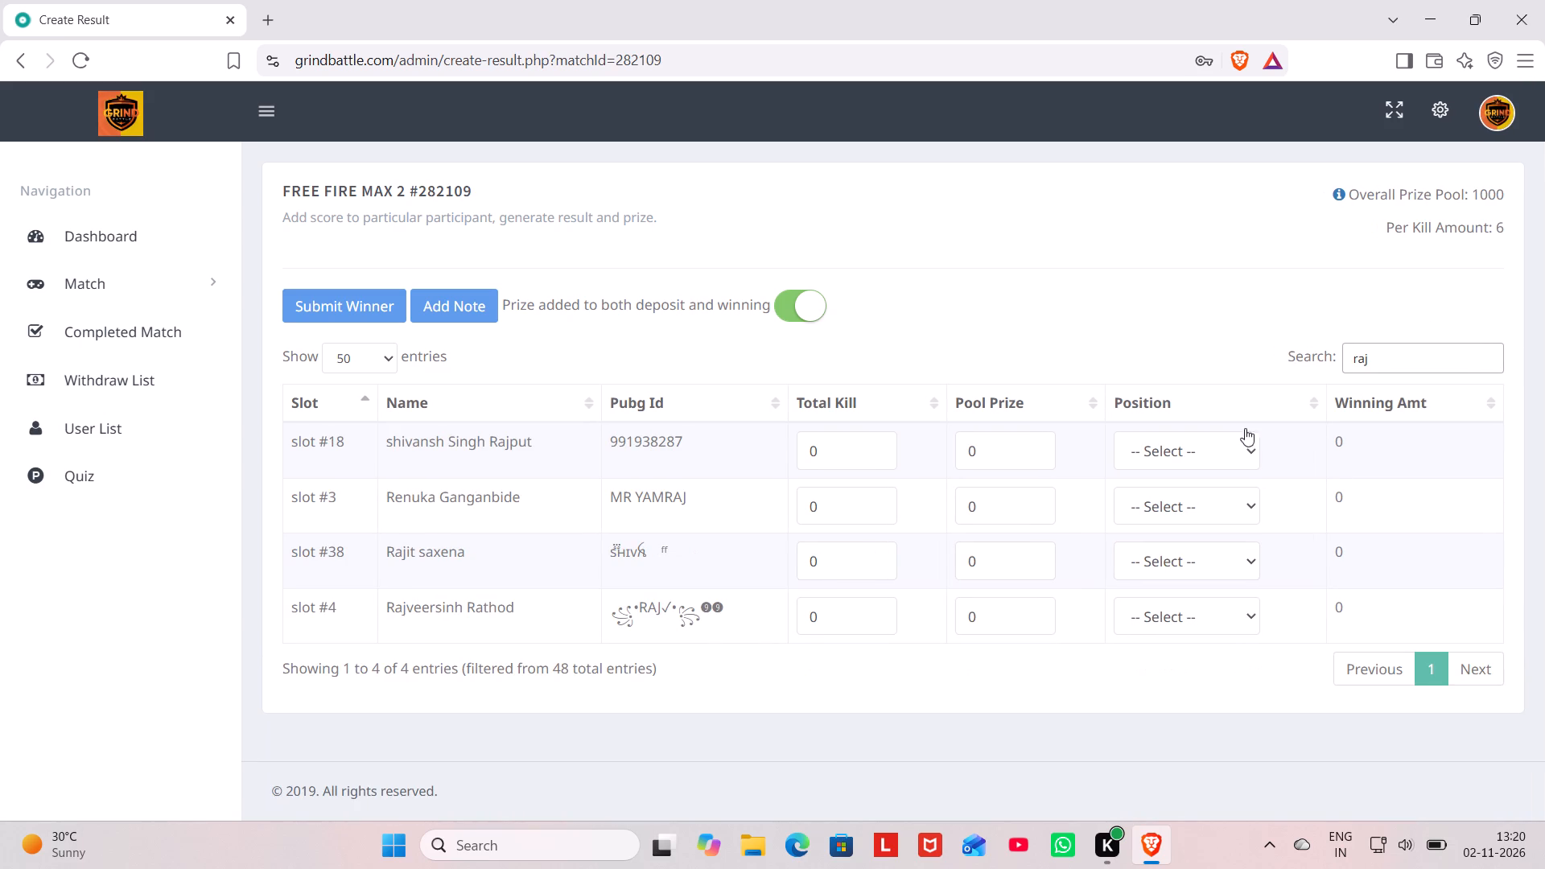
left_click(866, 624)
key("1")
key("Tab")
type("10")
key("Tab")
key("Down")
key("Down")
key("Tab")
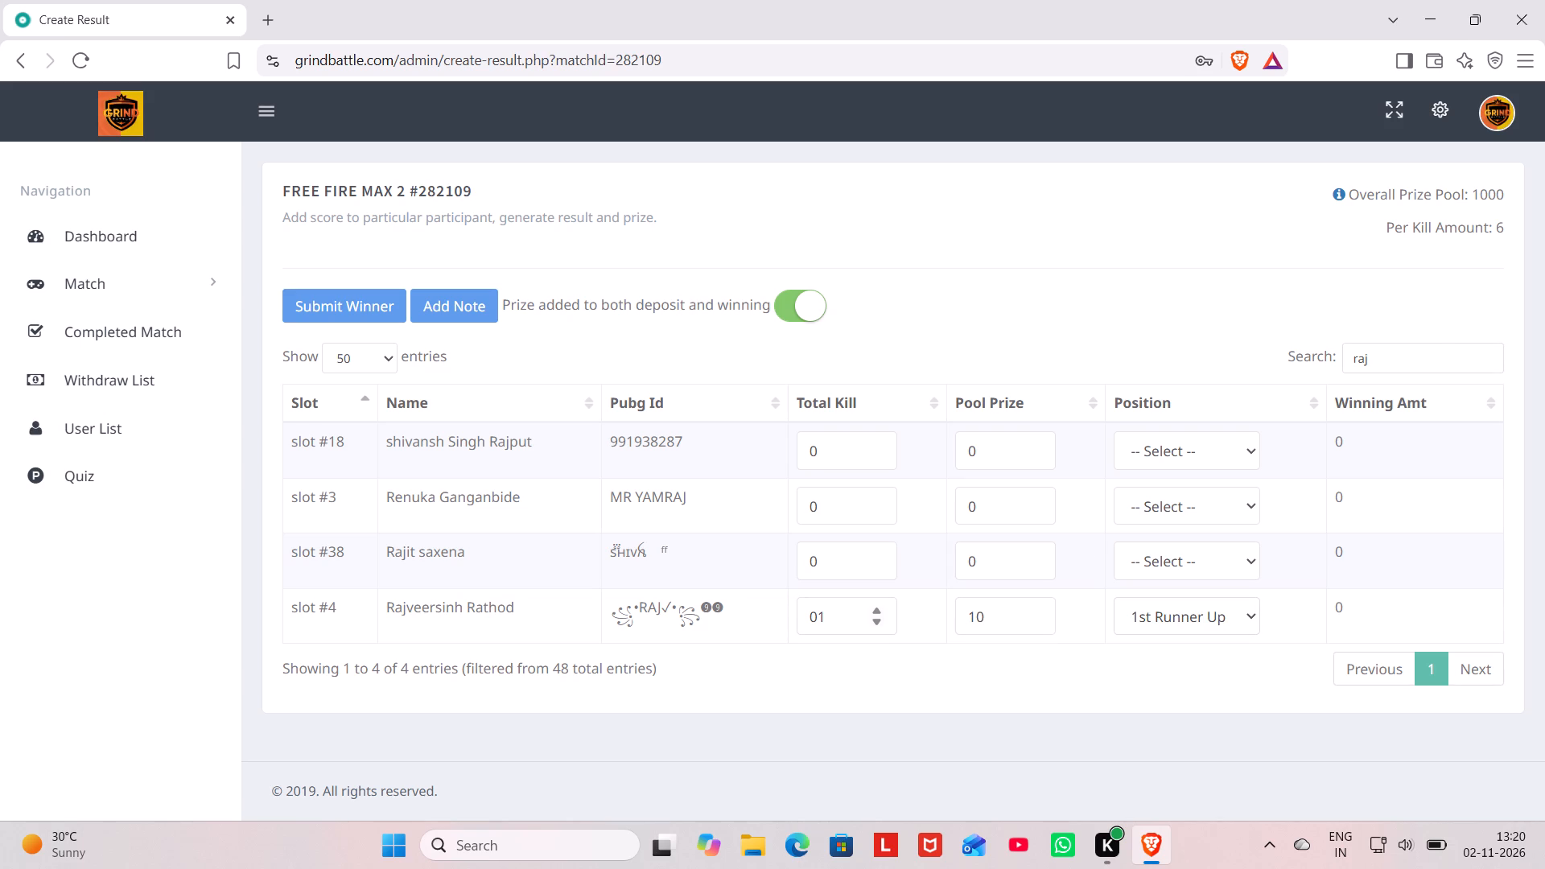
Search the participants for "pri" and enter 01 total kills for slot #44 player Prince.
left_click(1406, 367)
key("BackSpace")
key("BackSpace")
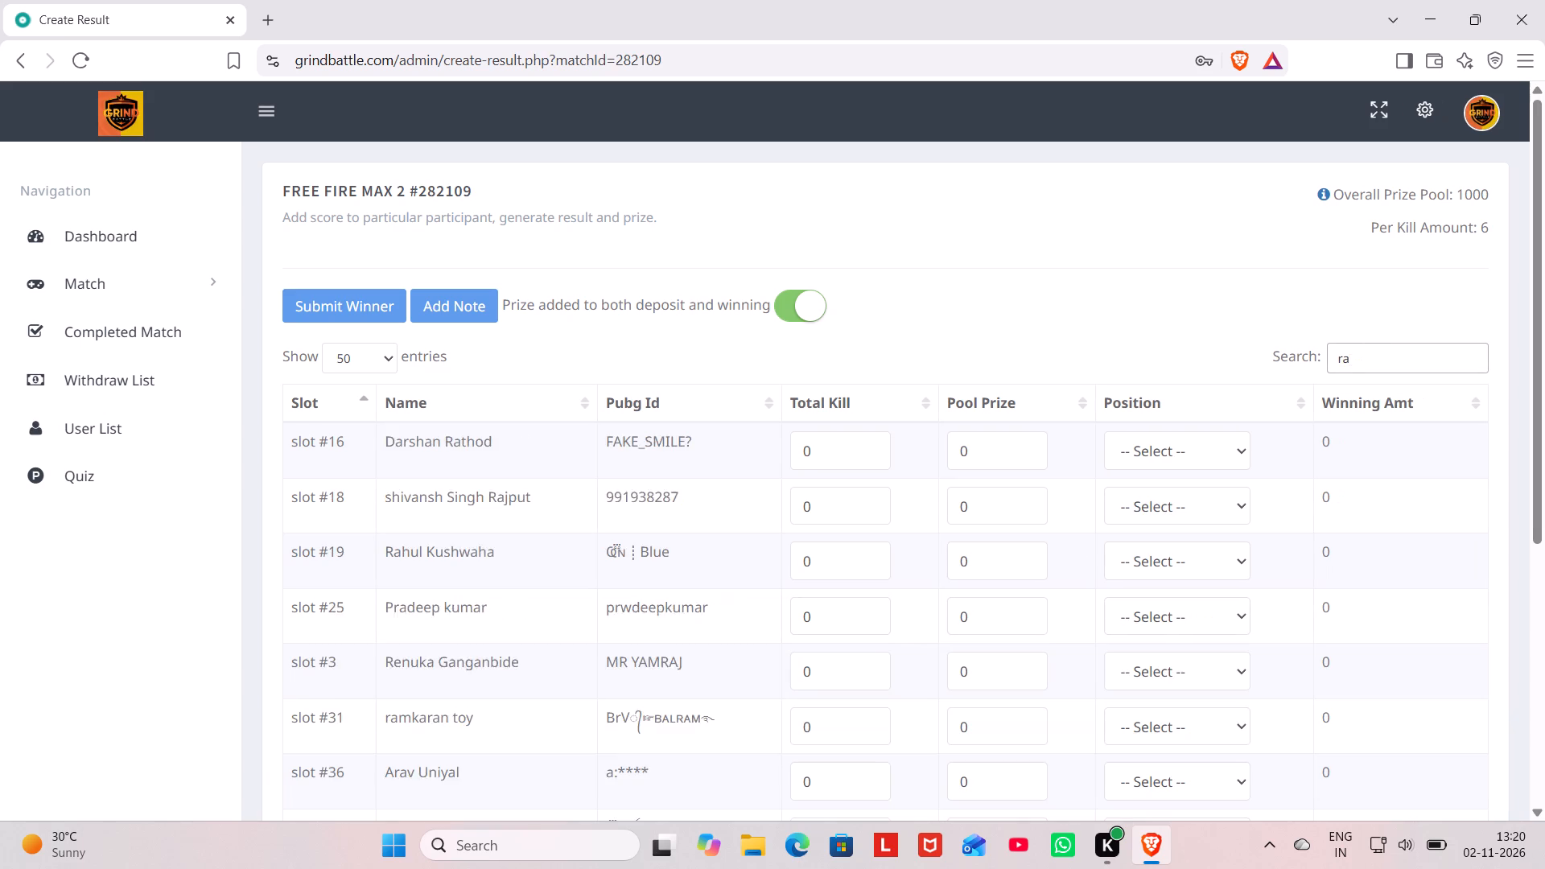
key("BackSpace")
key("BackSpace")
type("pri")
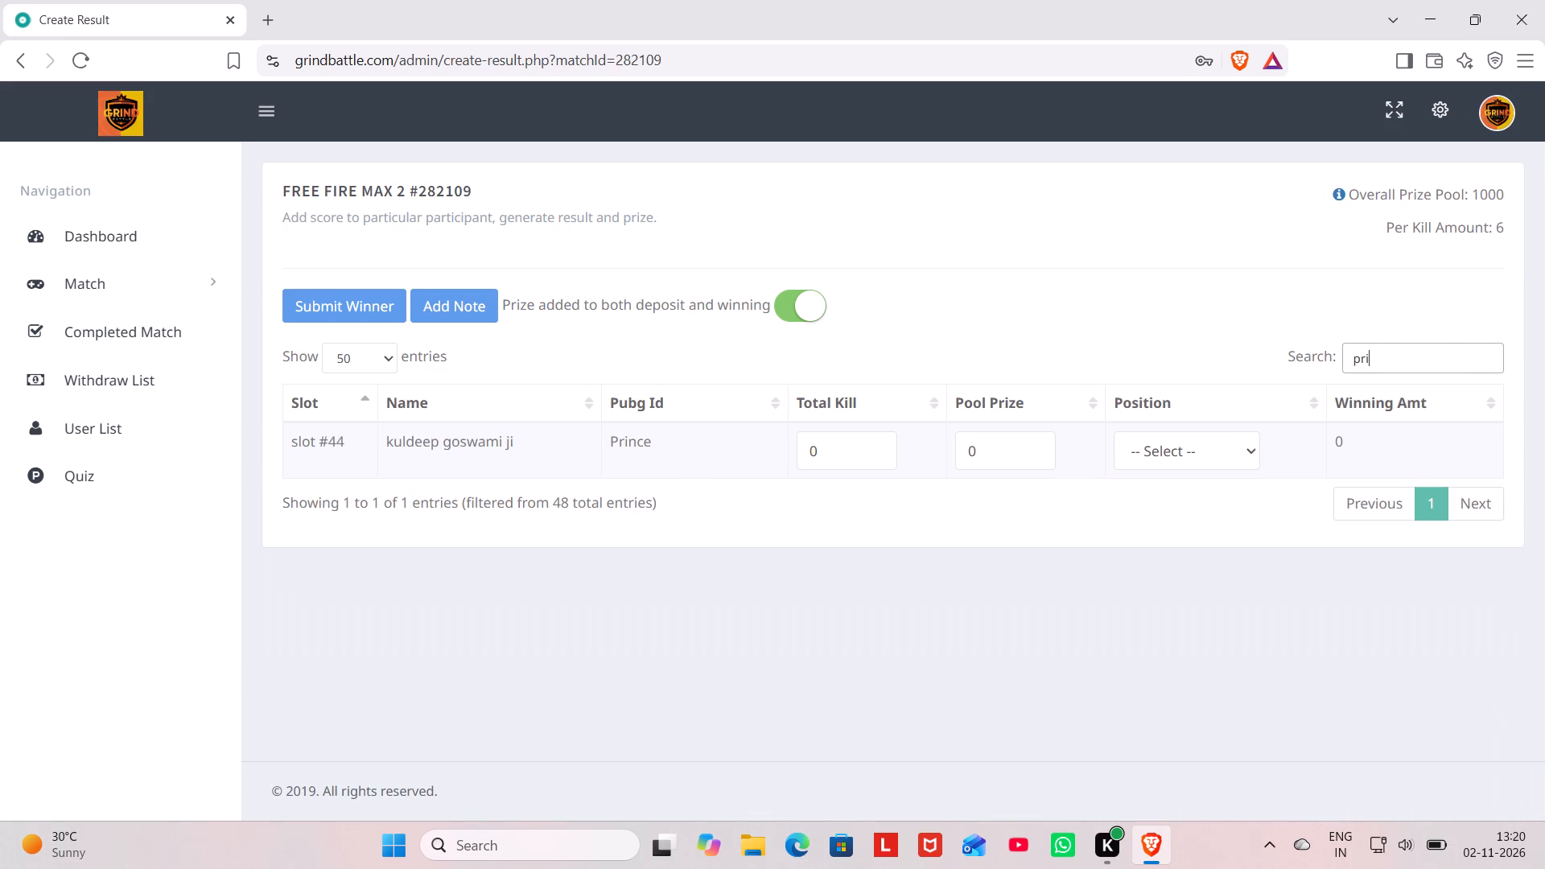
left_click(848, 441)
key("1")
key("Tab")
key("Tab")
key("Tab")
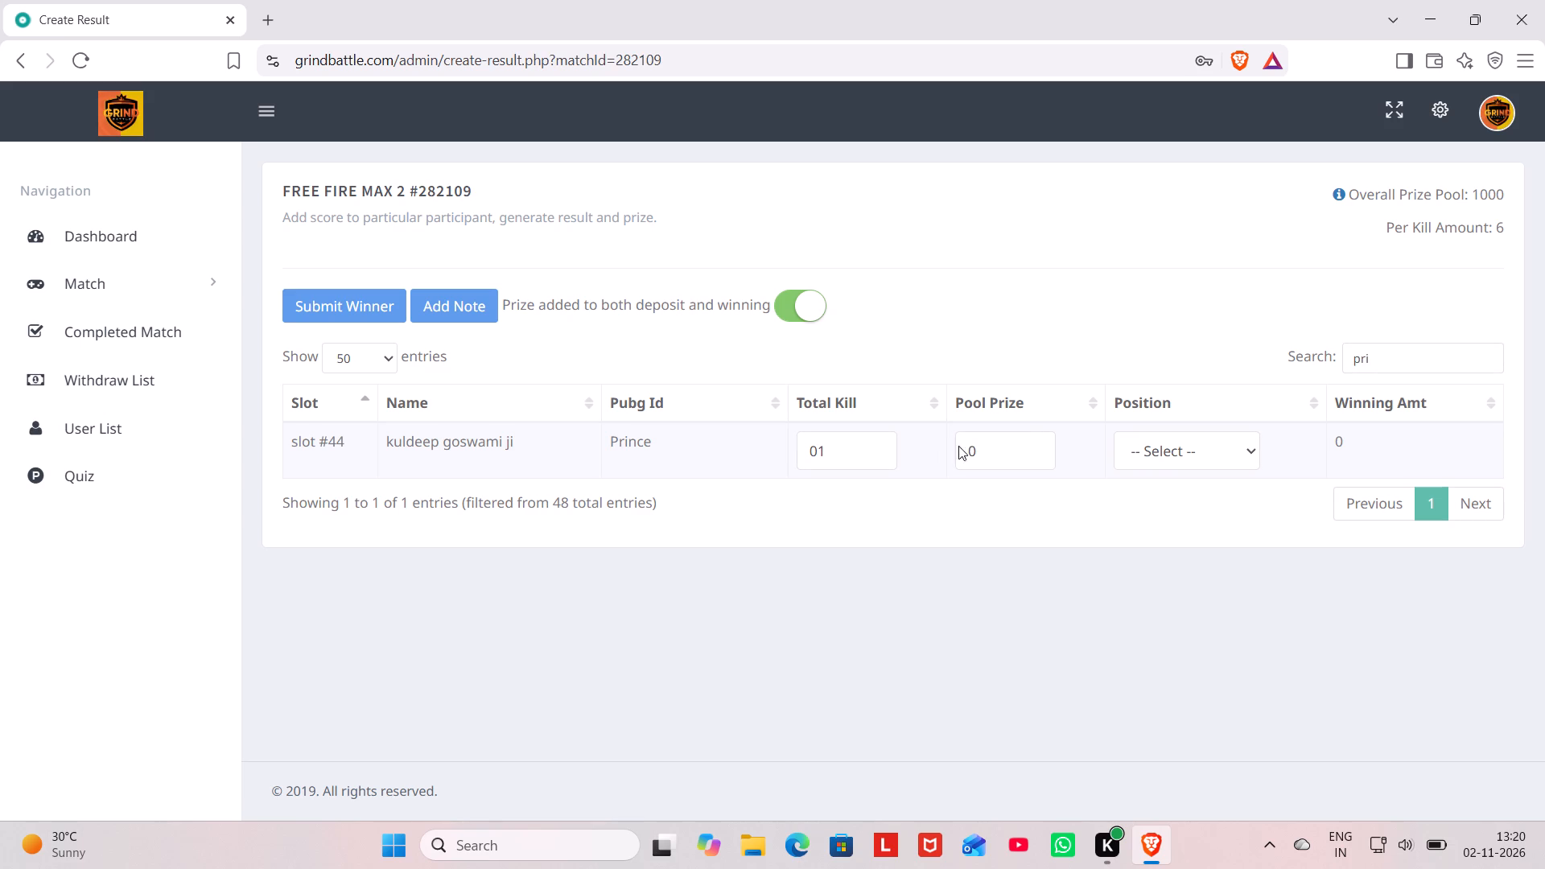
left_click(1390, 362)
key("BackSpace")
key("BackSpace")
key("BackSpace")
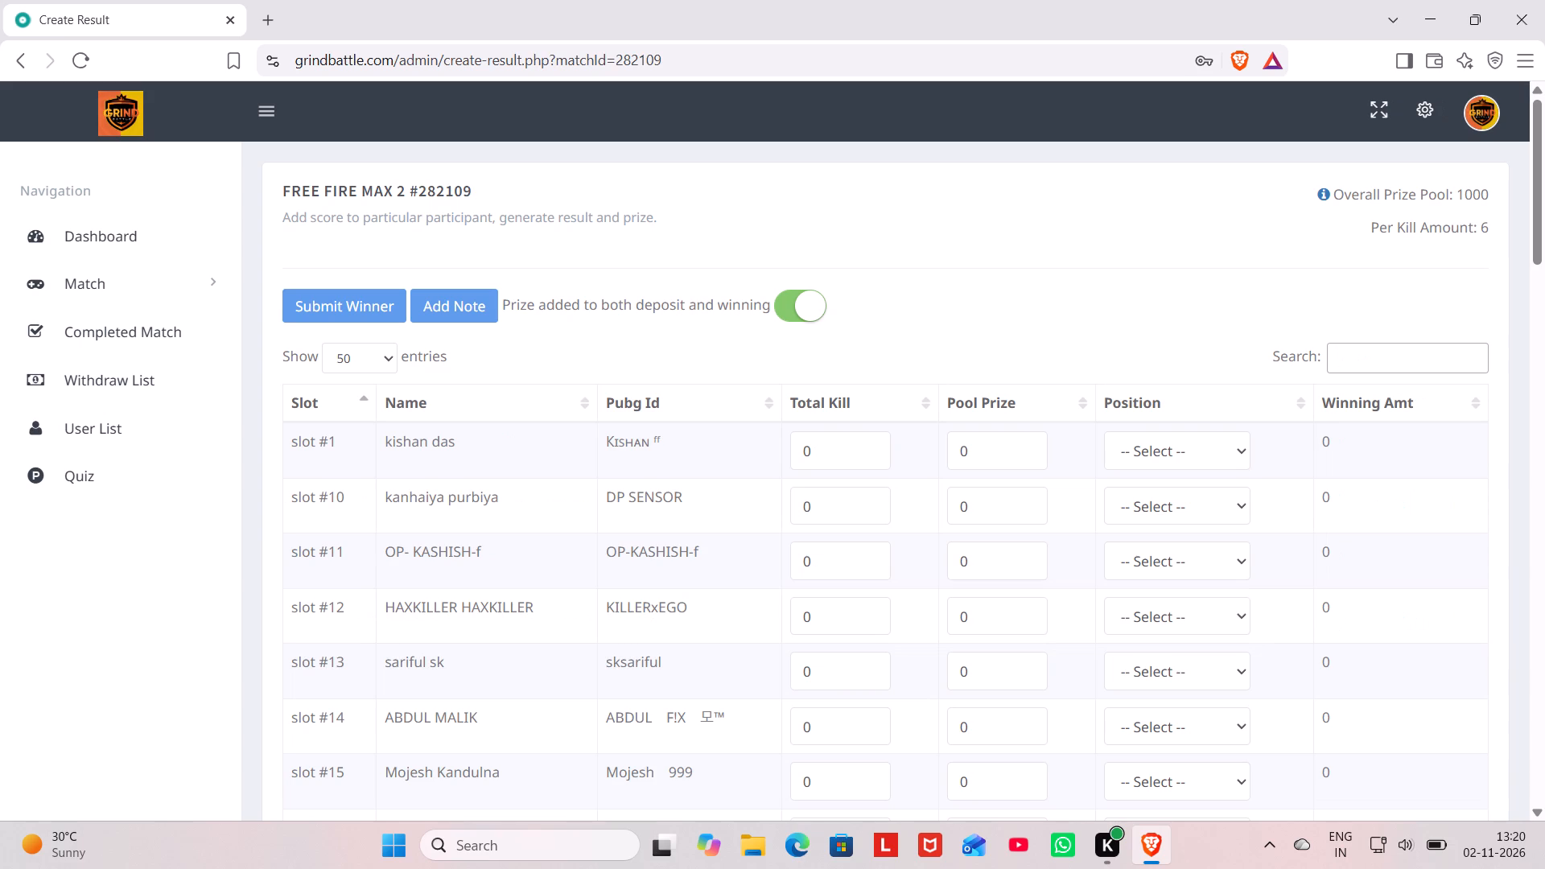
type("kill")
left_click(856, 448)
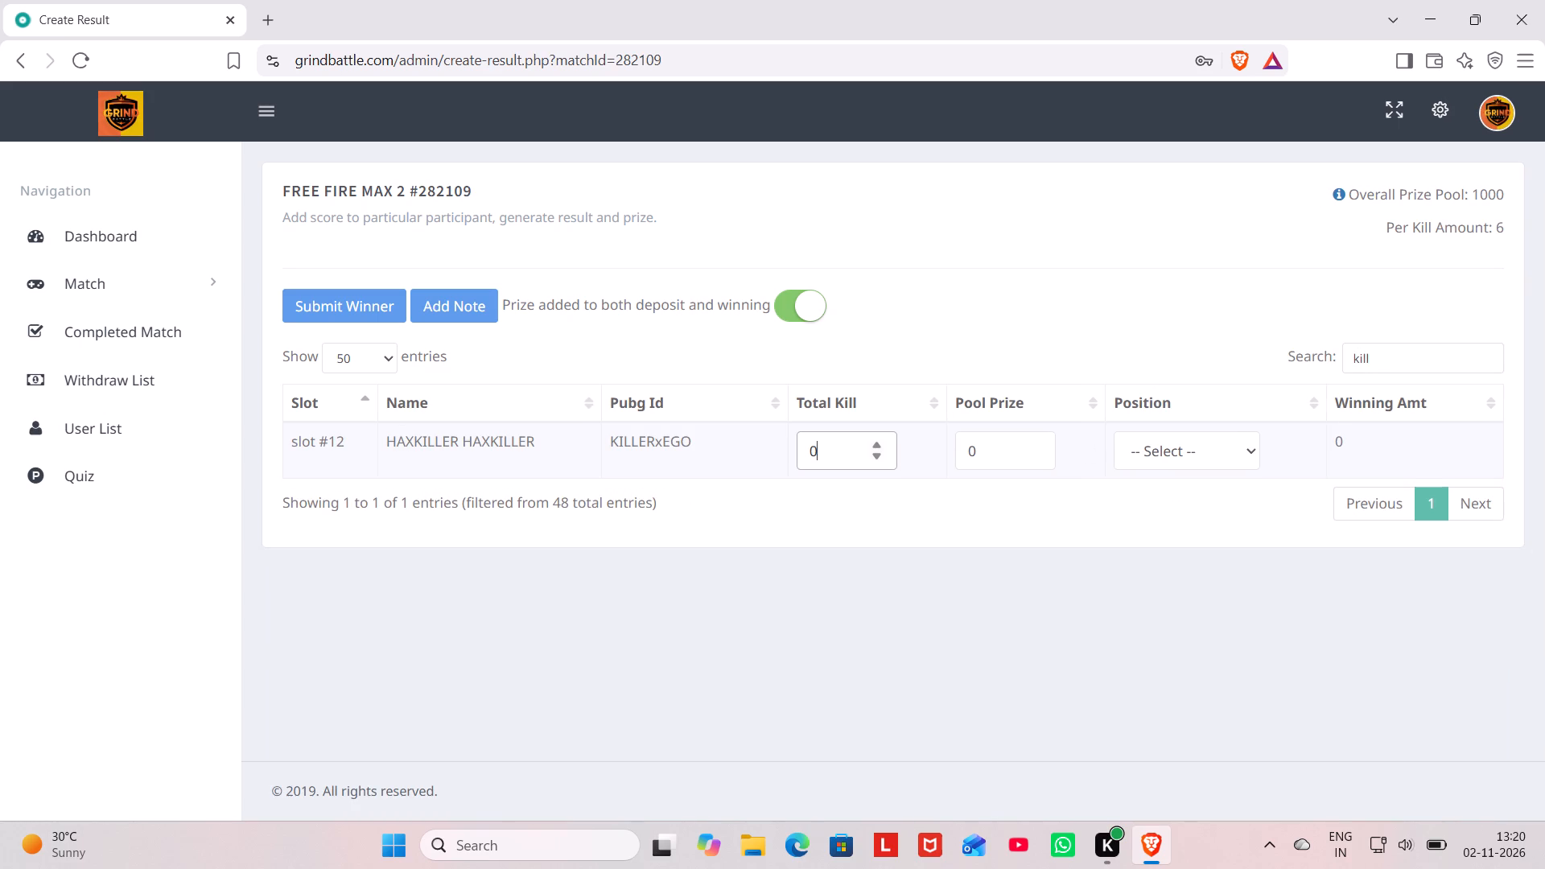
key("4")
key("Tab")
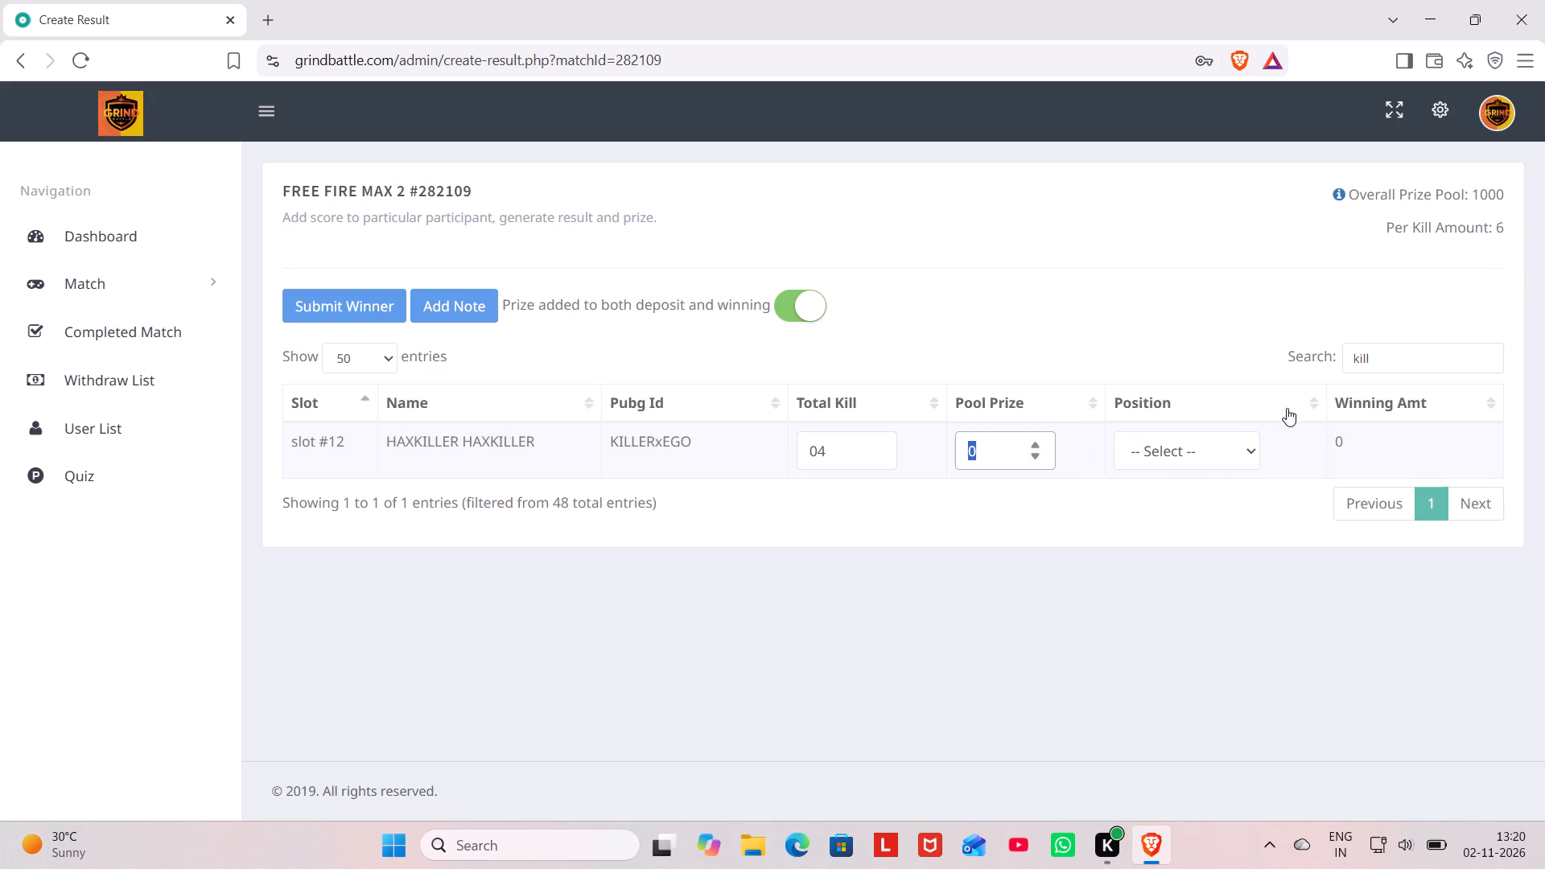
Search the participants for "had" and enter 03 total kills for the SHADOW player in slot #29.
left_click(1411, 348)
key("BackSpace")
key("BackSpace")
key("BackSpace")
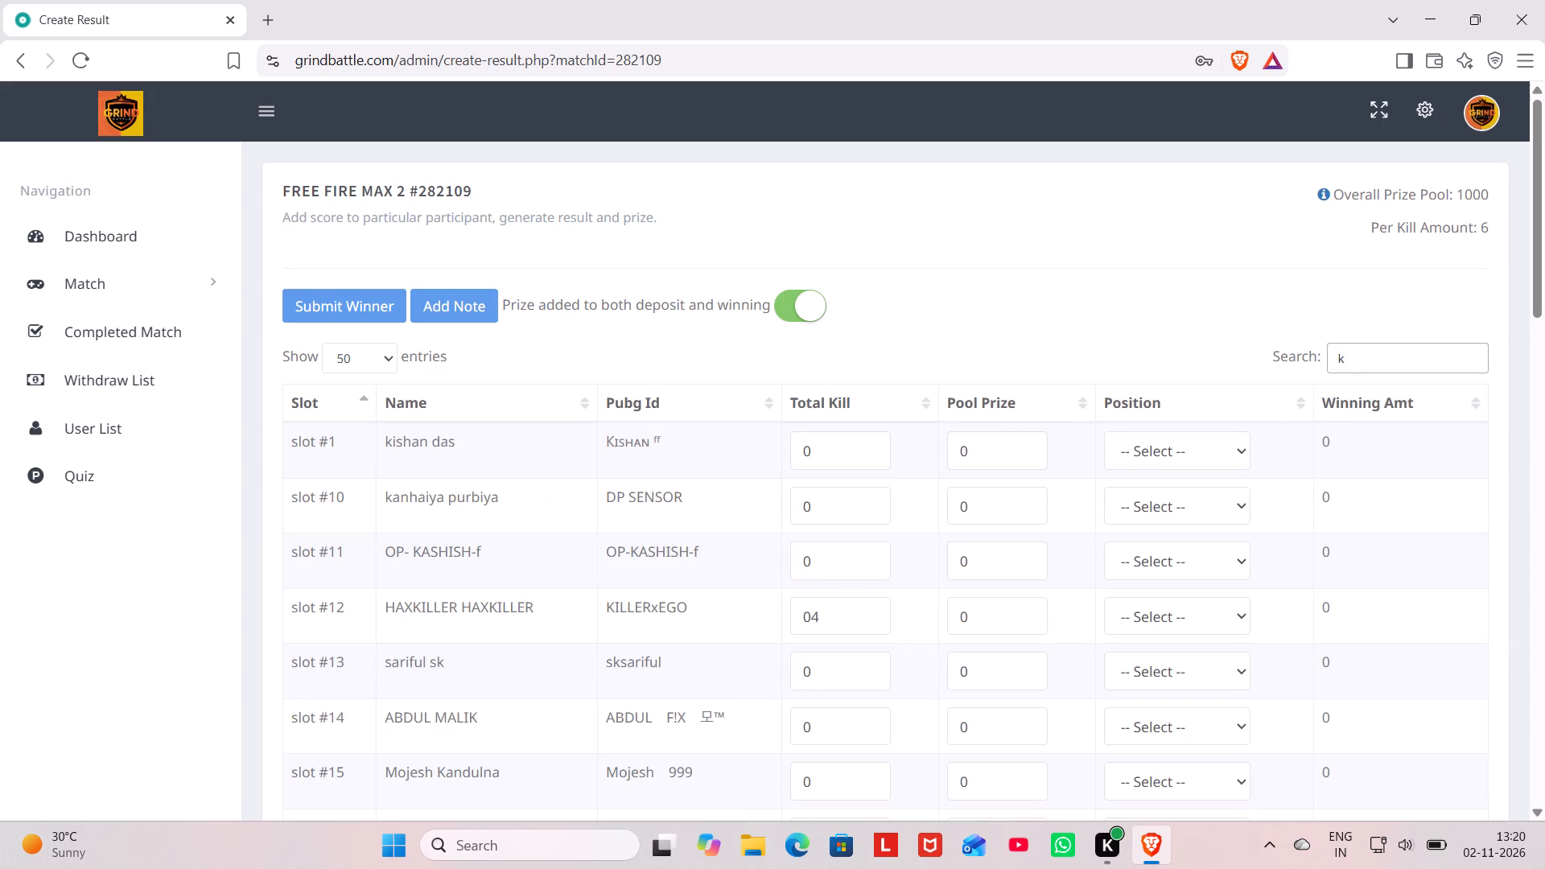
key("BackSpace")
key("h")
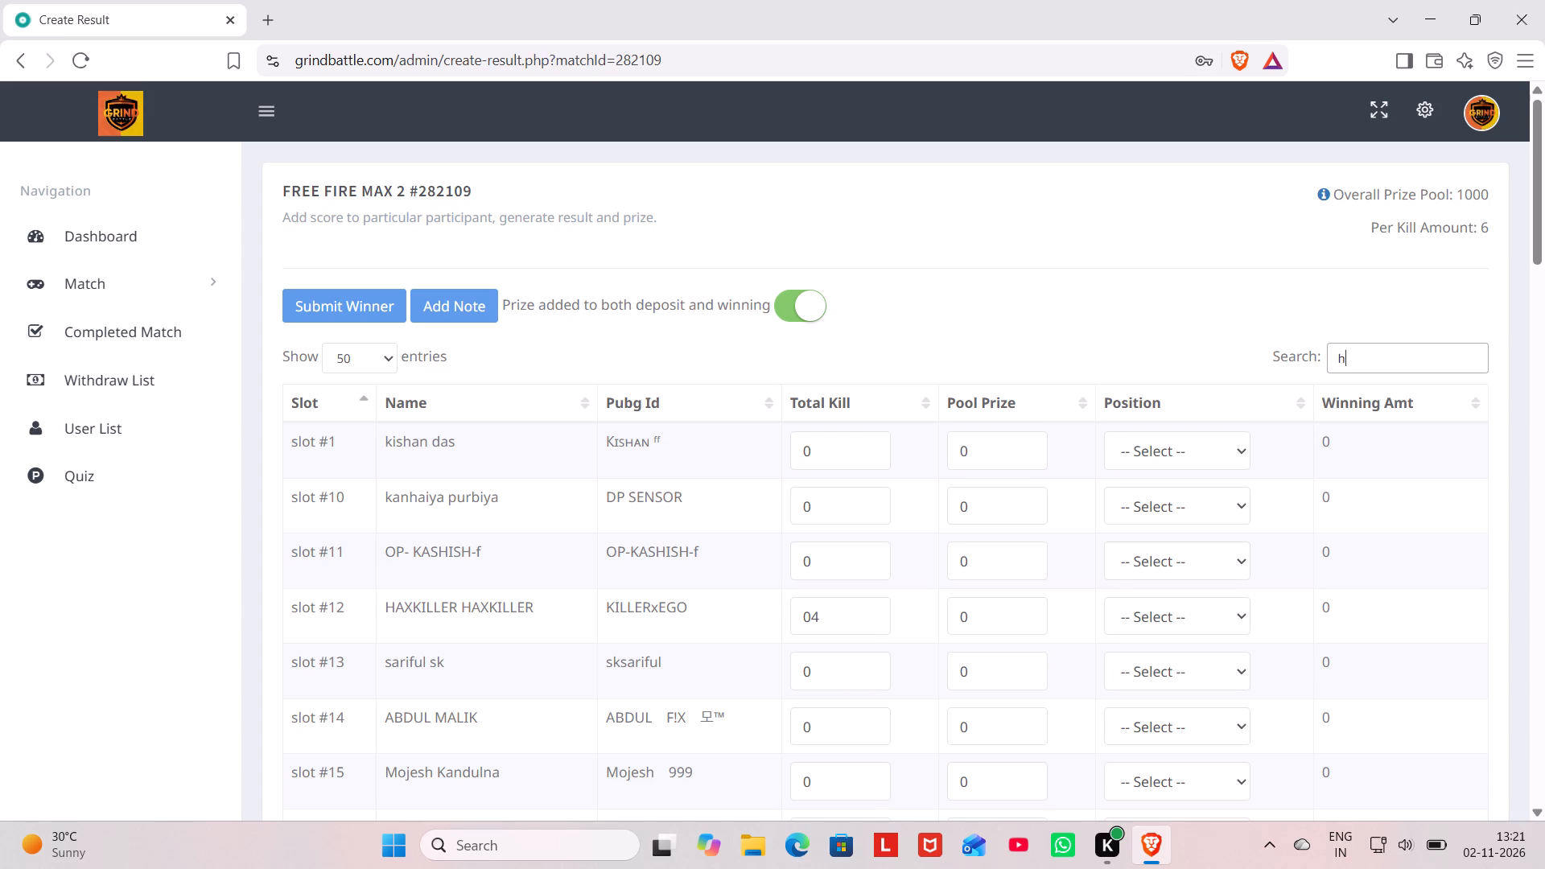
type("ad")
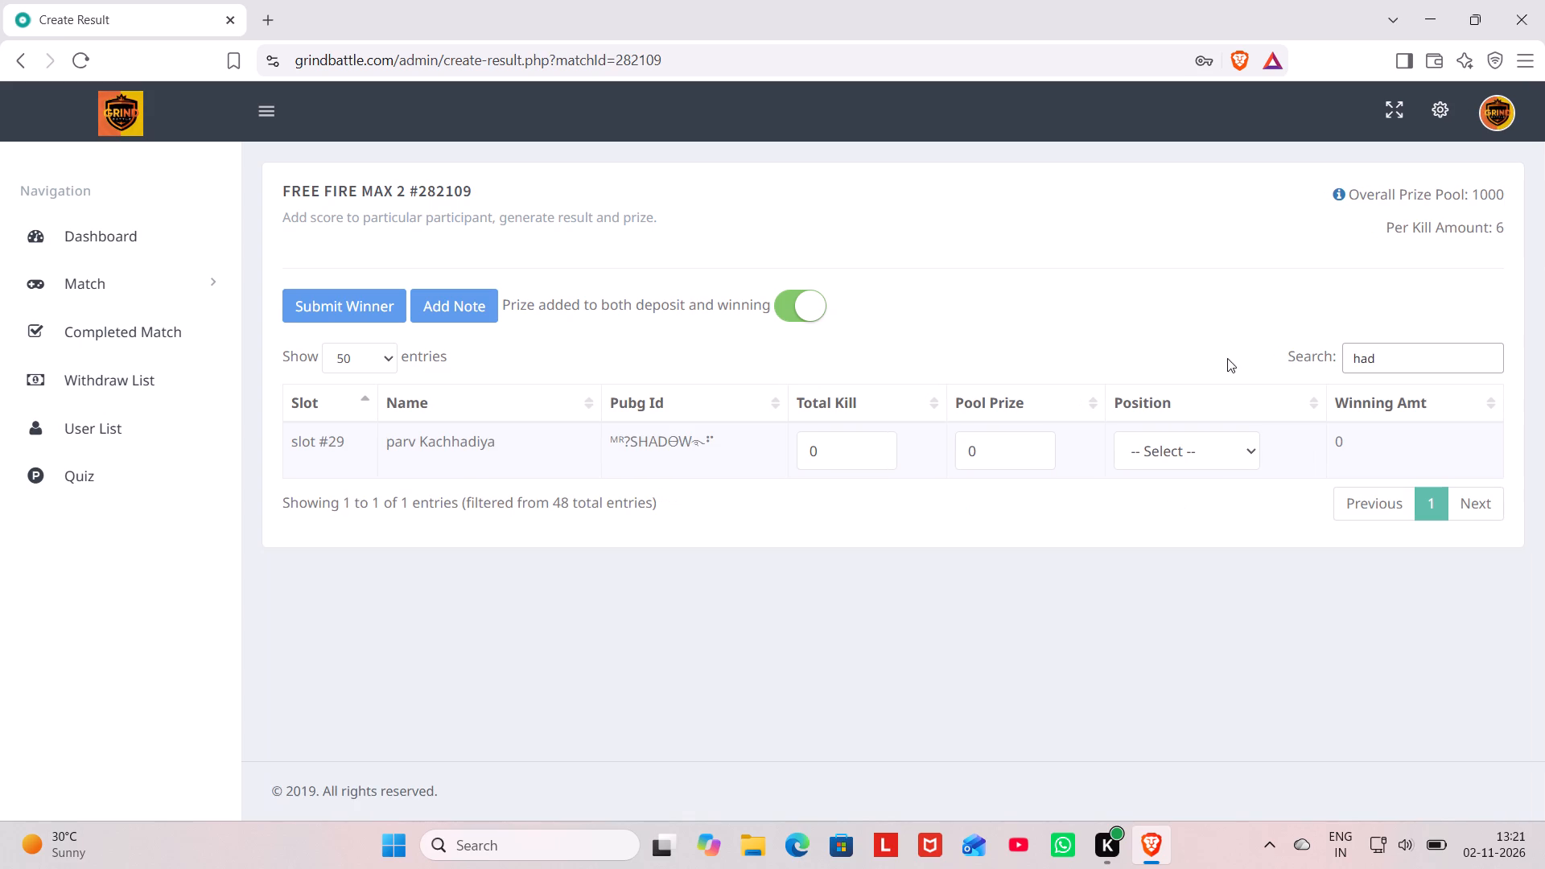
left_click(848, 442)
key("3")
key("Tab")
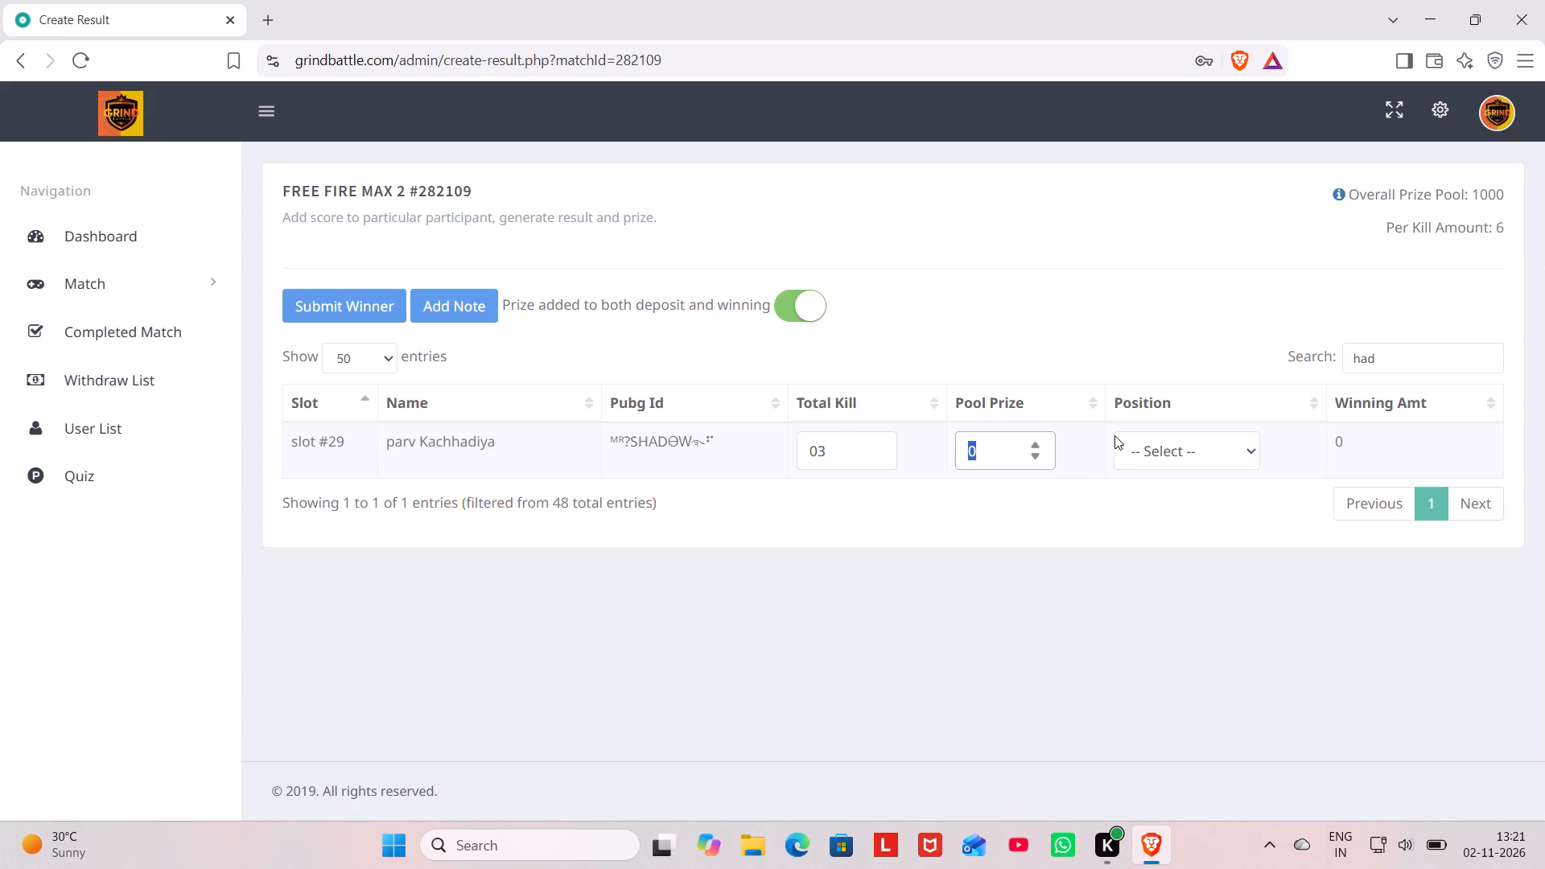
Search the participants for "shi" and enter 01 total kills for slot #27 player SHIFAN.
left_click(1395, 352)
key("BackSpace")
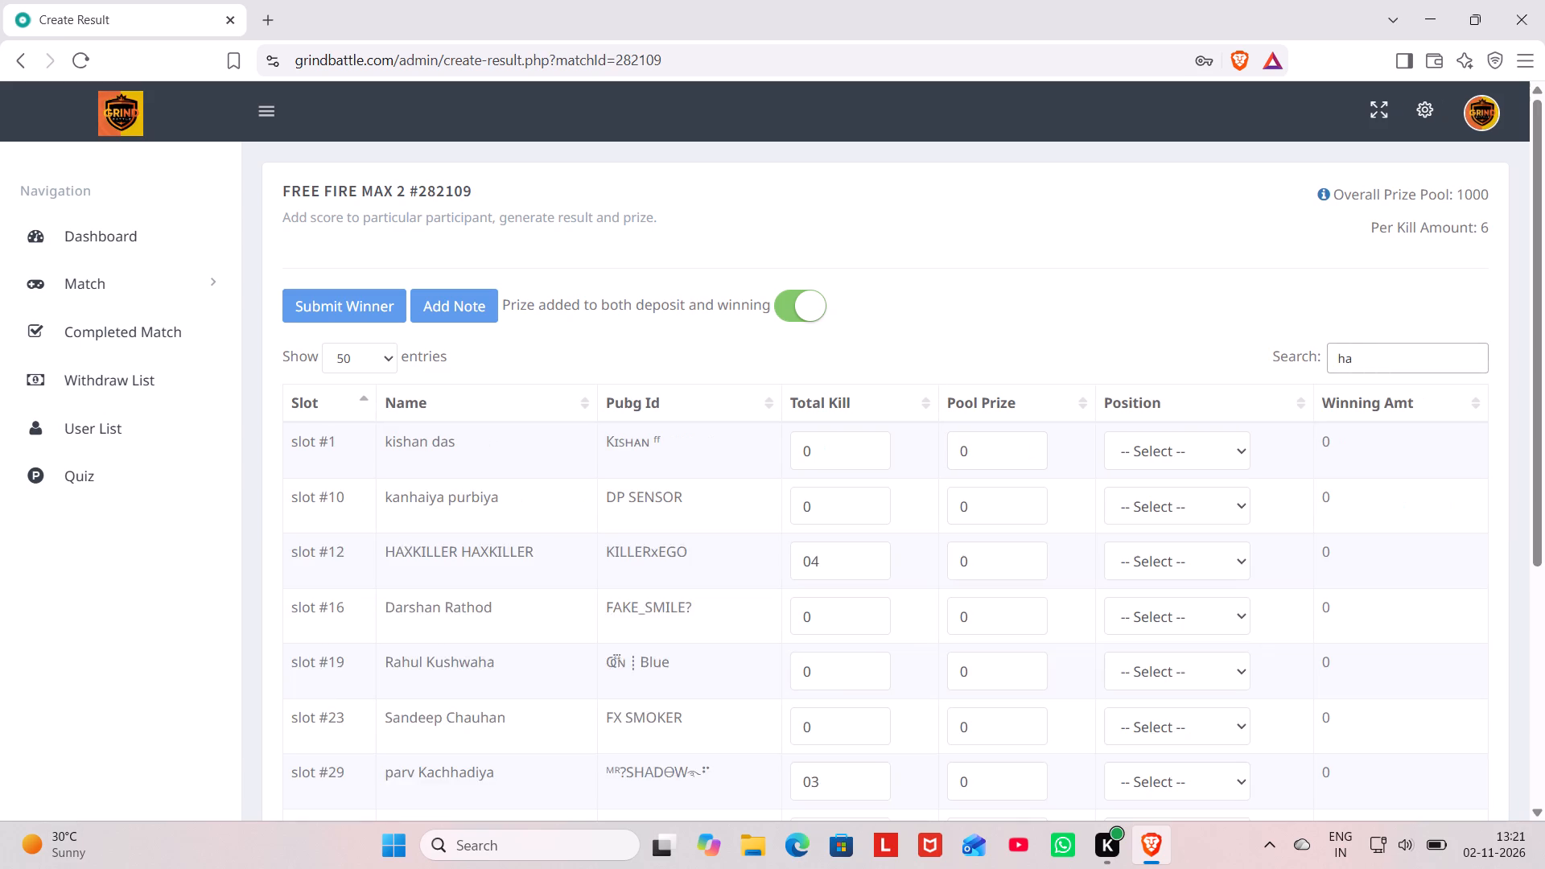
key("BackSpace")
key("BackSpace")
key("BackSpace")
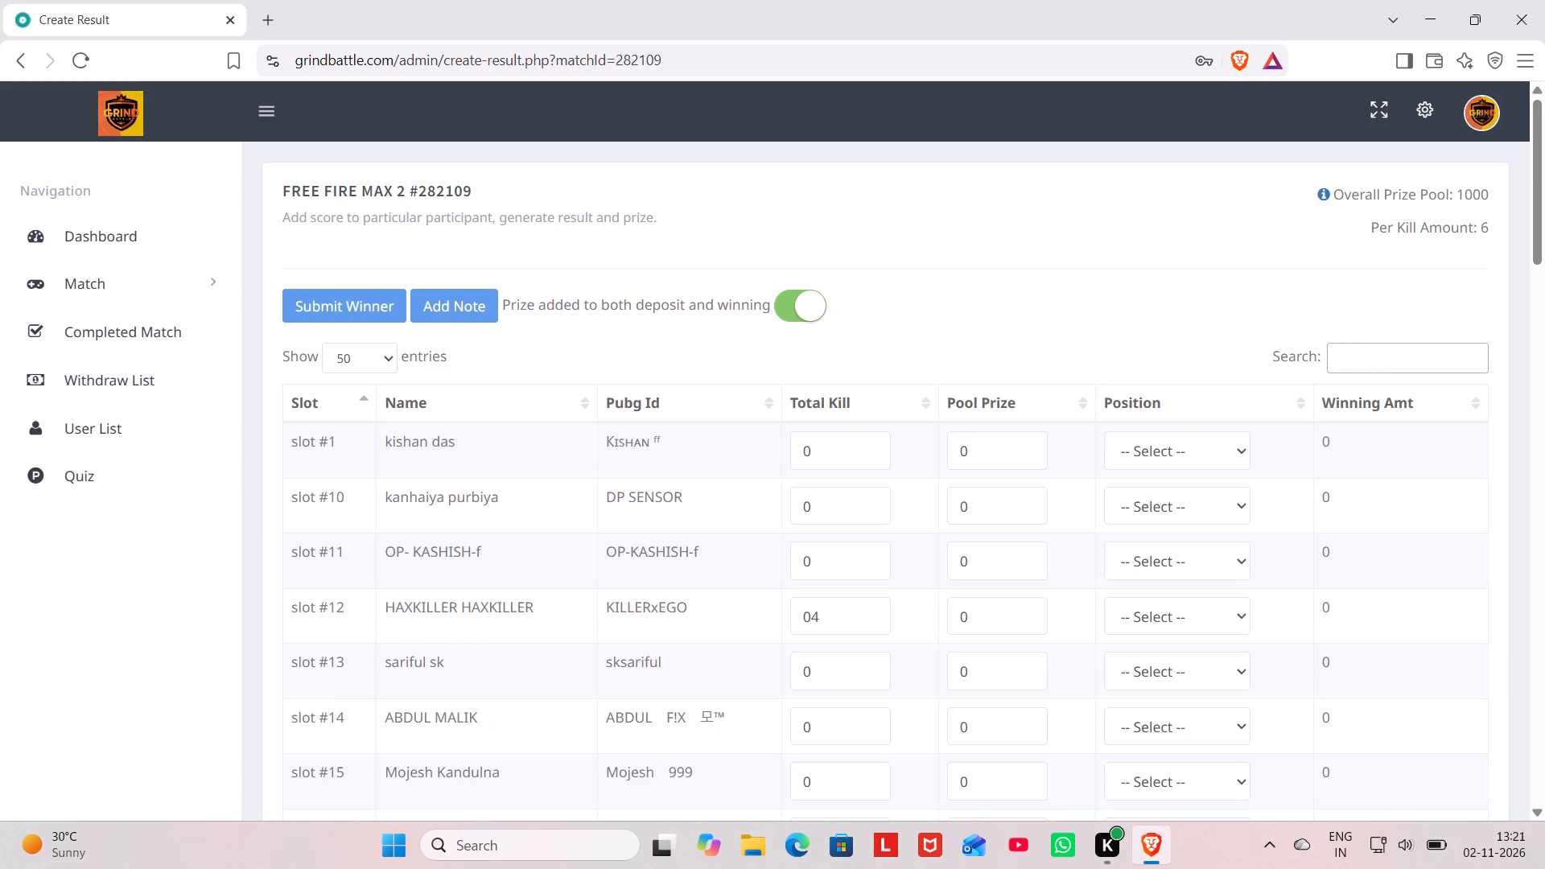
type("shi")
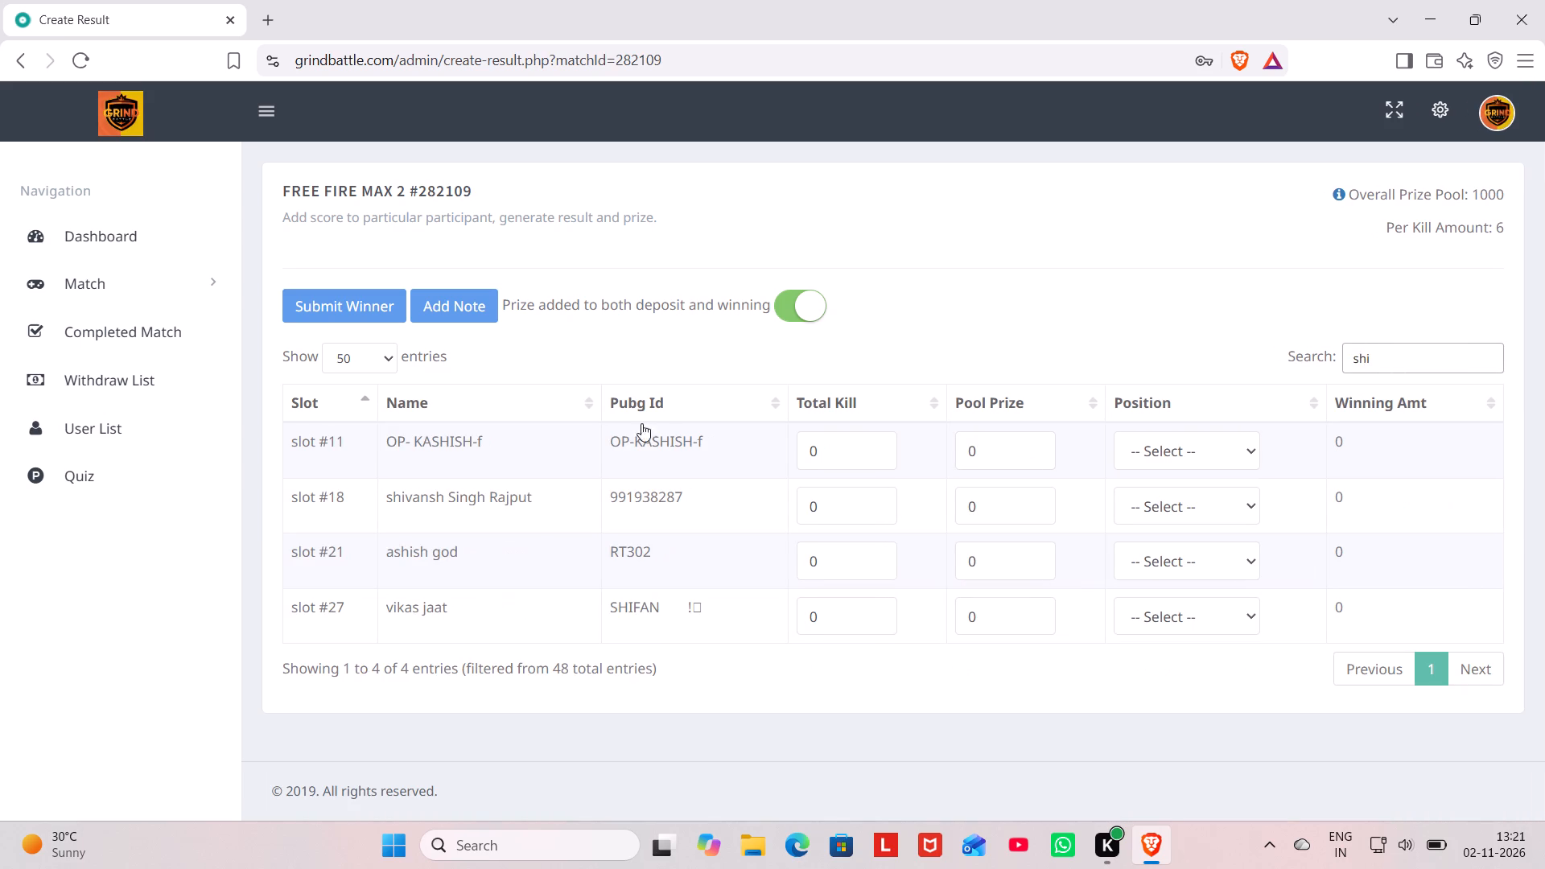
left_click(850, 609)
key("1")
key("Tab")
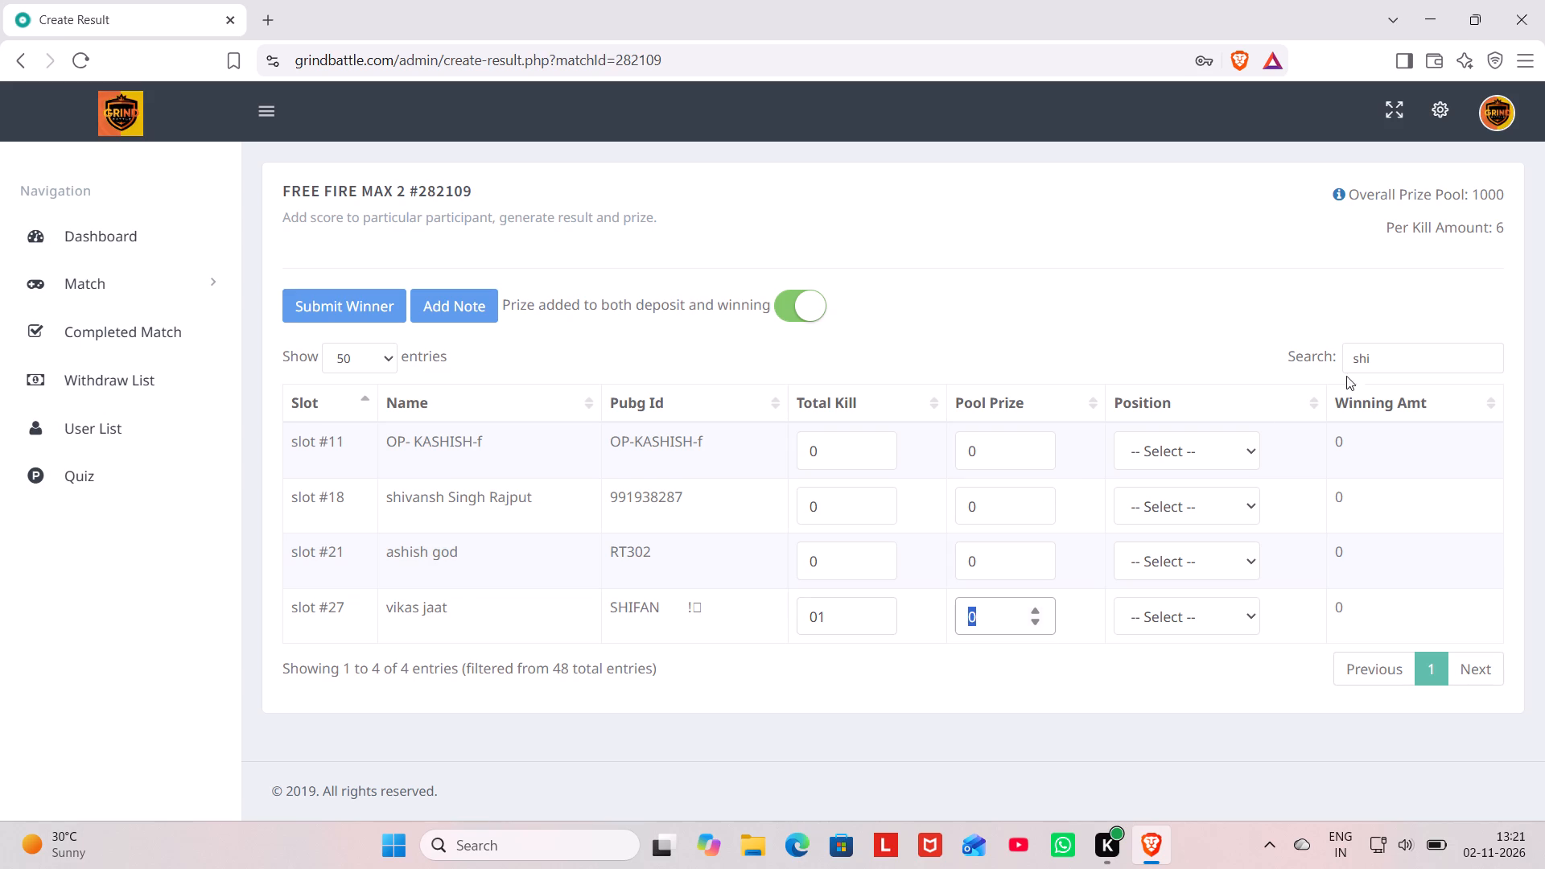
Search the participants for "man" and enter 01 total kills for the MANISH player in slot #28.
left_click(1391, 363)
key("BackSpace")
key("BackSpace")
key("BackSpace")
key("BackSpace")
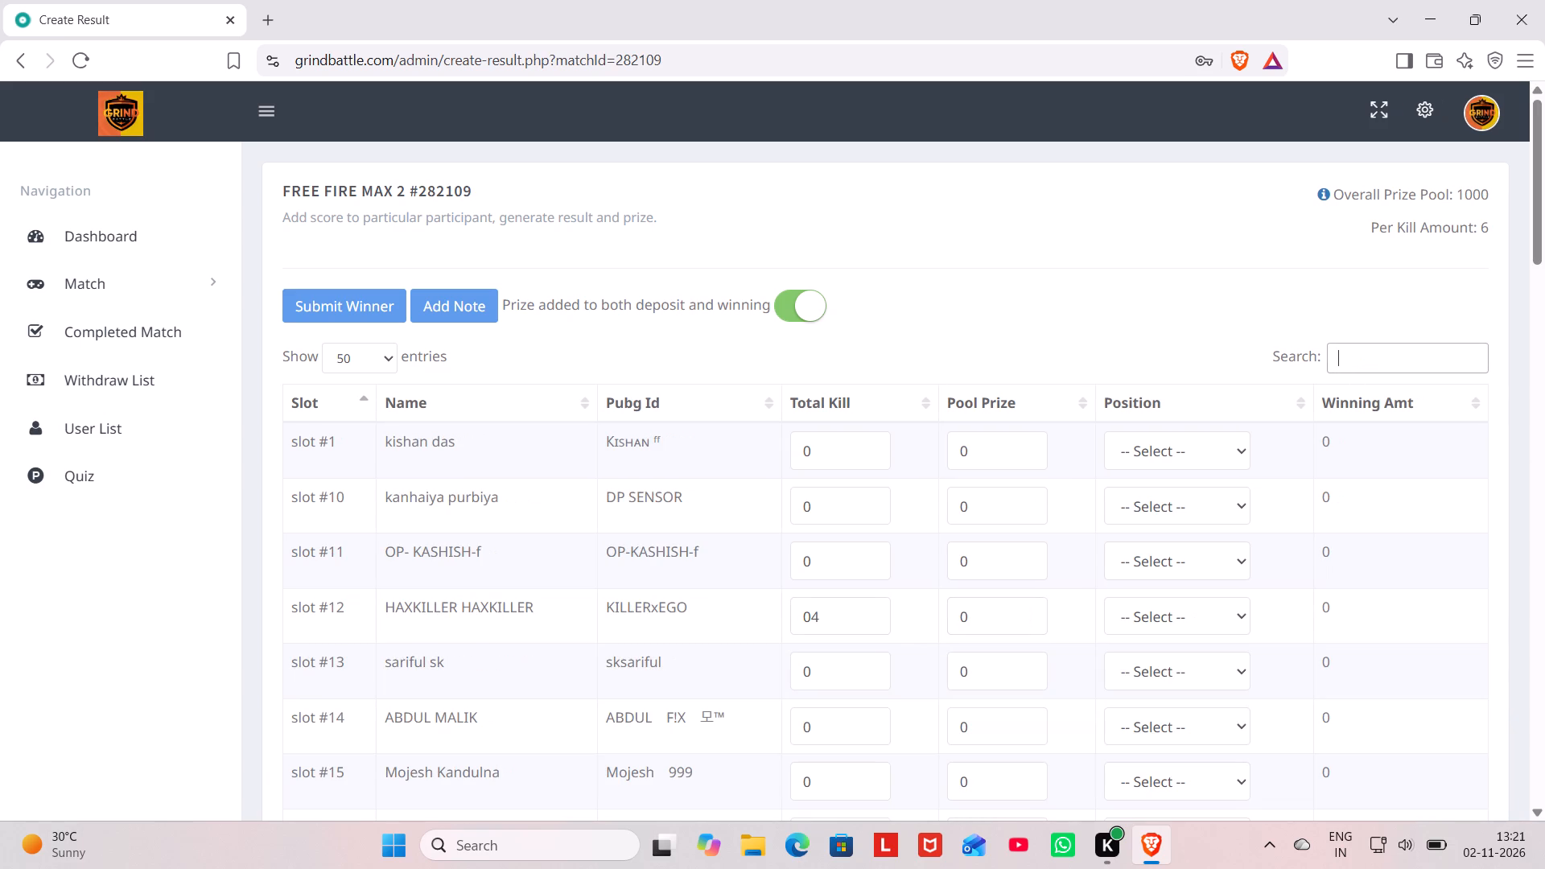
type("man")
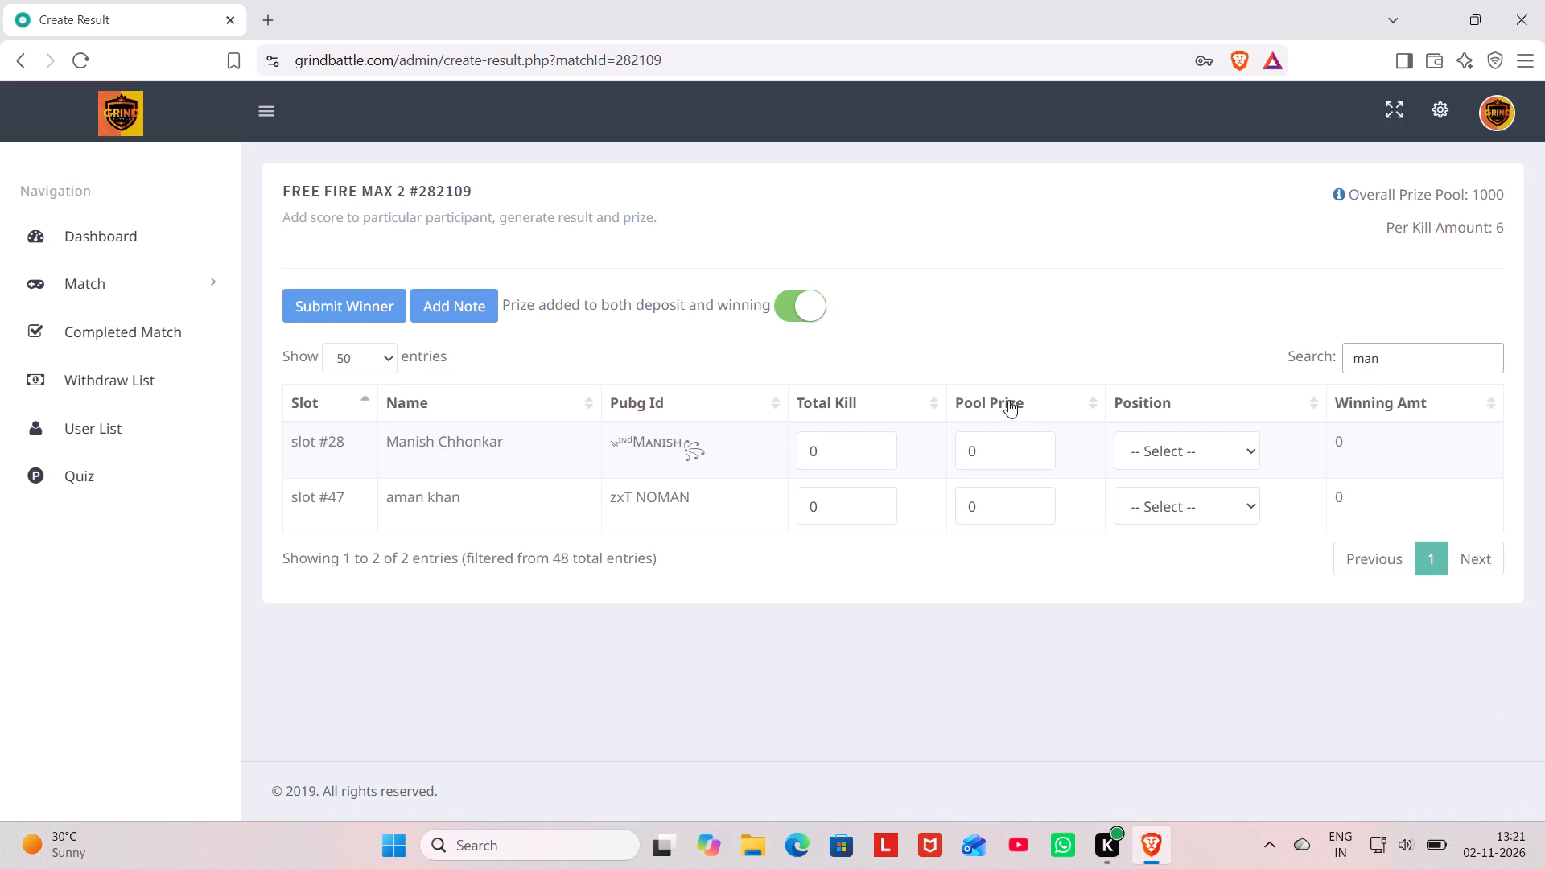
left_click(844, 443)
key("1")
key("Tab")
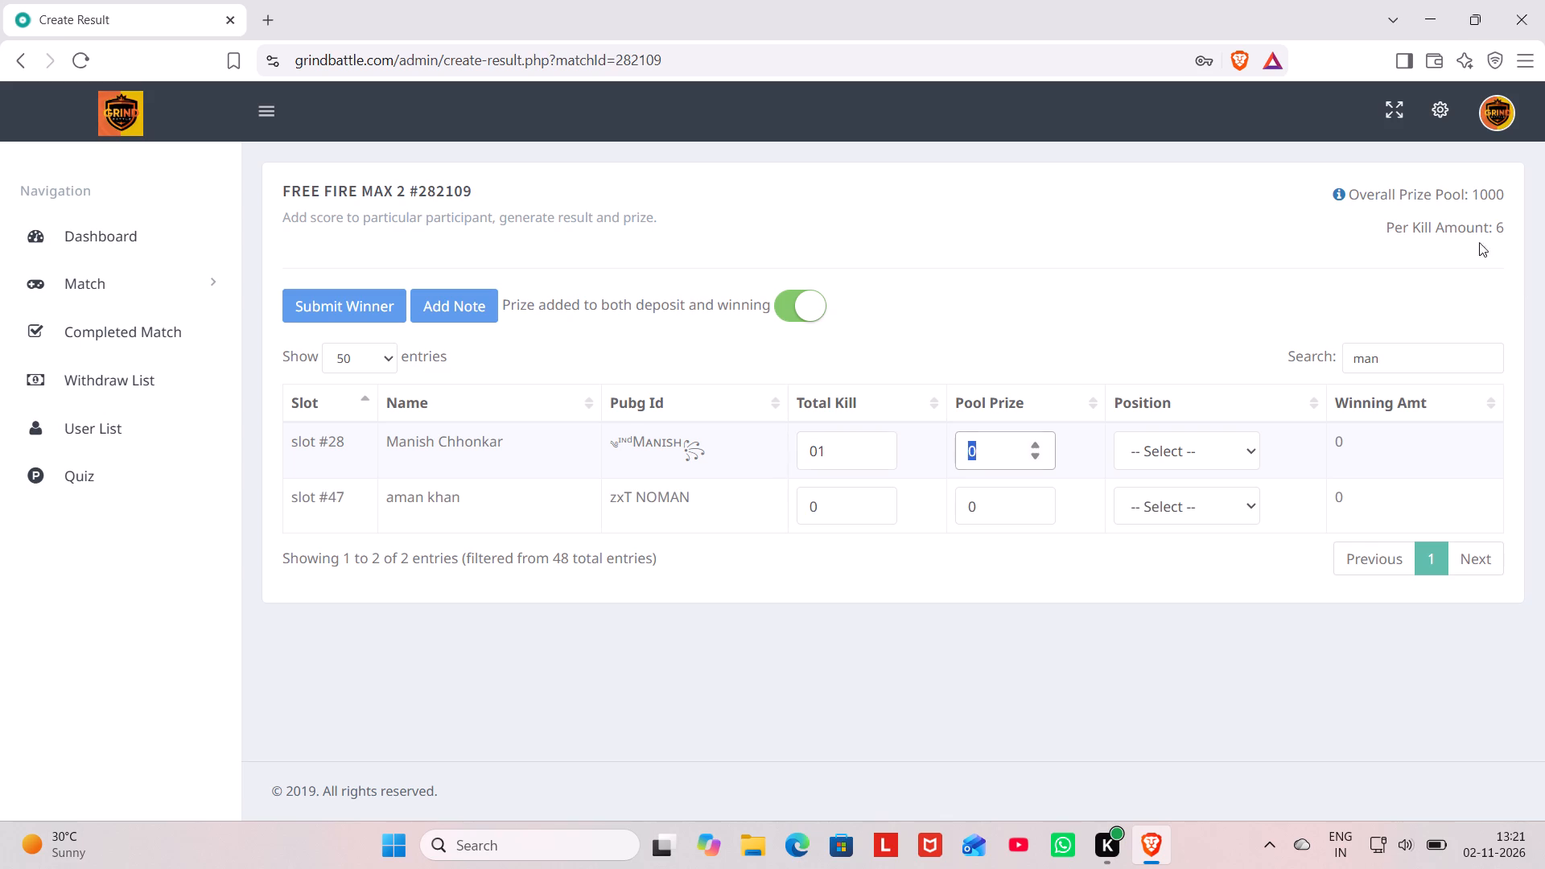
Clear the participant search and enter 06 total kills for the SHIVA player in slot #38.
left_click(1415, 370)
key("BackSpace")
key("BackSpace")
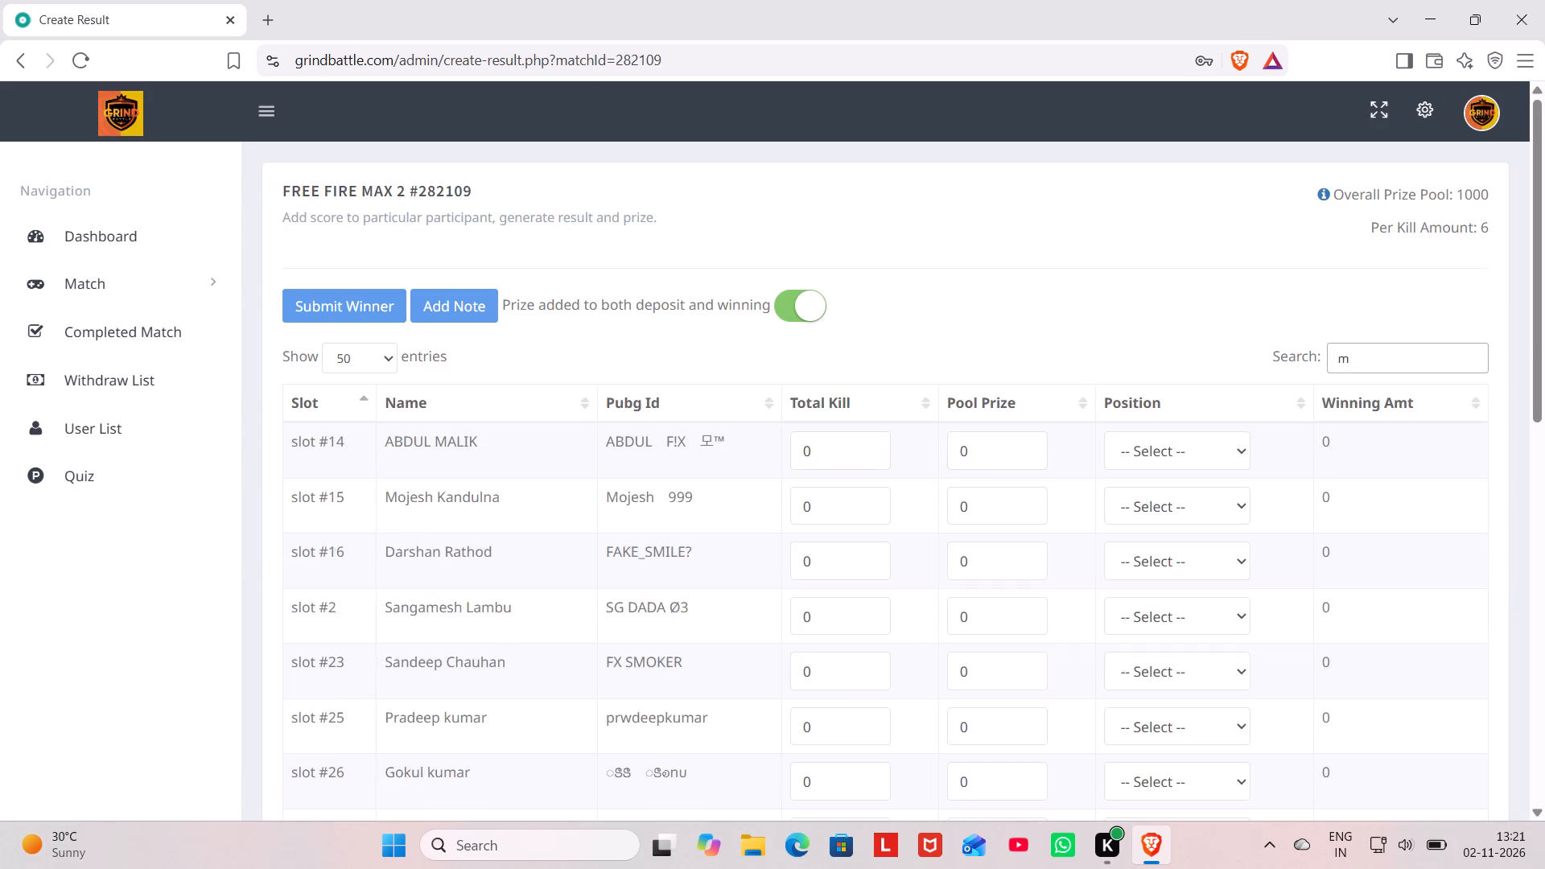
key("BackSpace")
key("BackSpace")
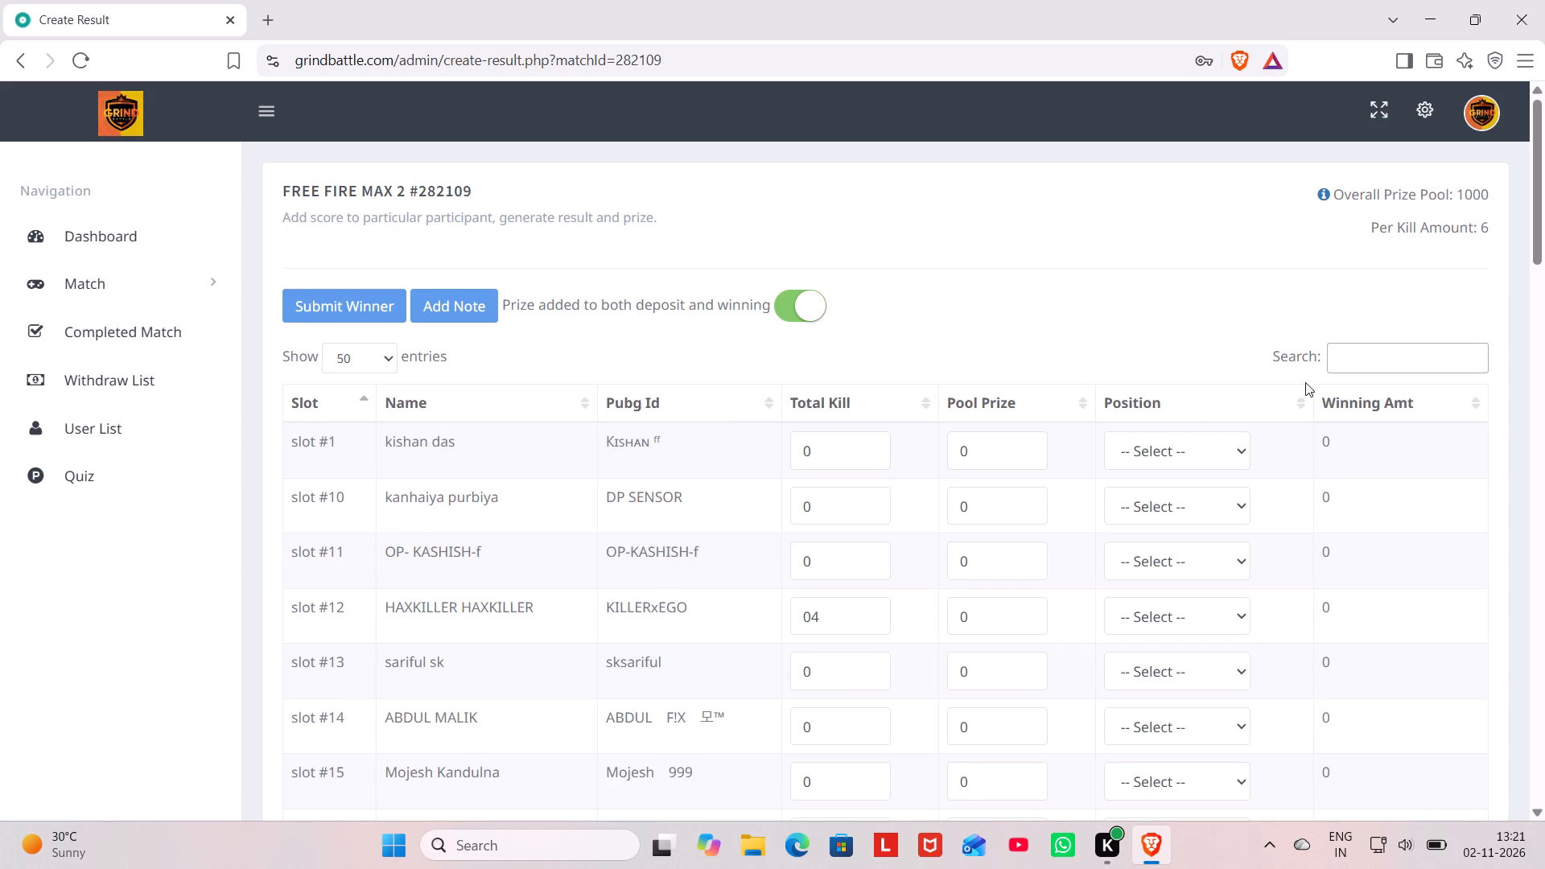
scroll(975, 539, "down", 5)
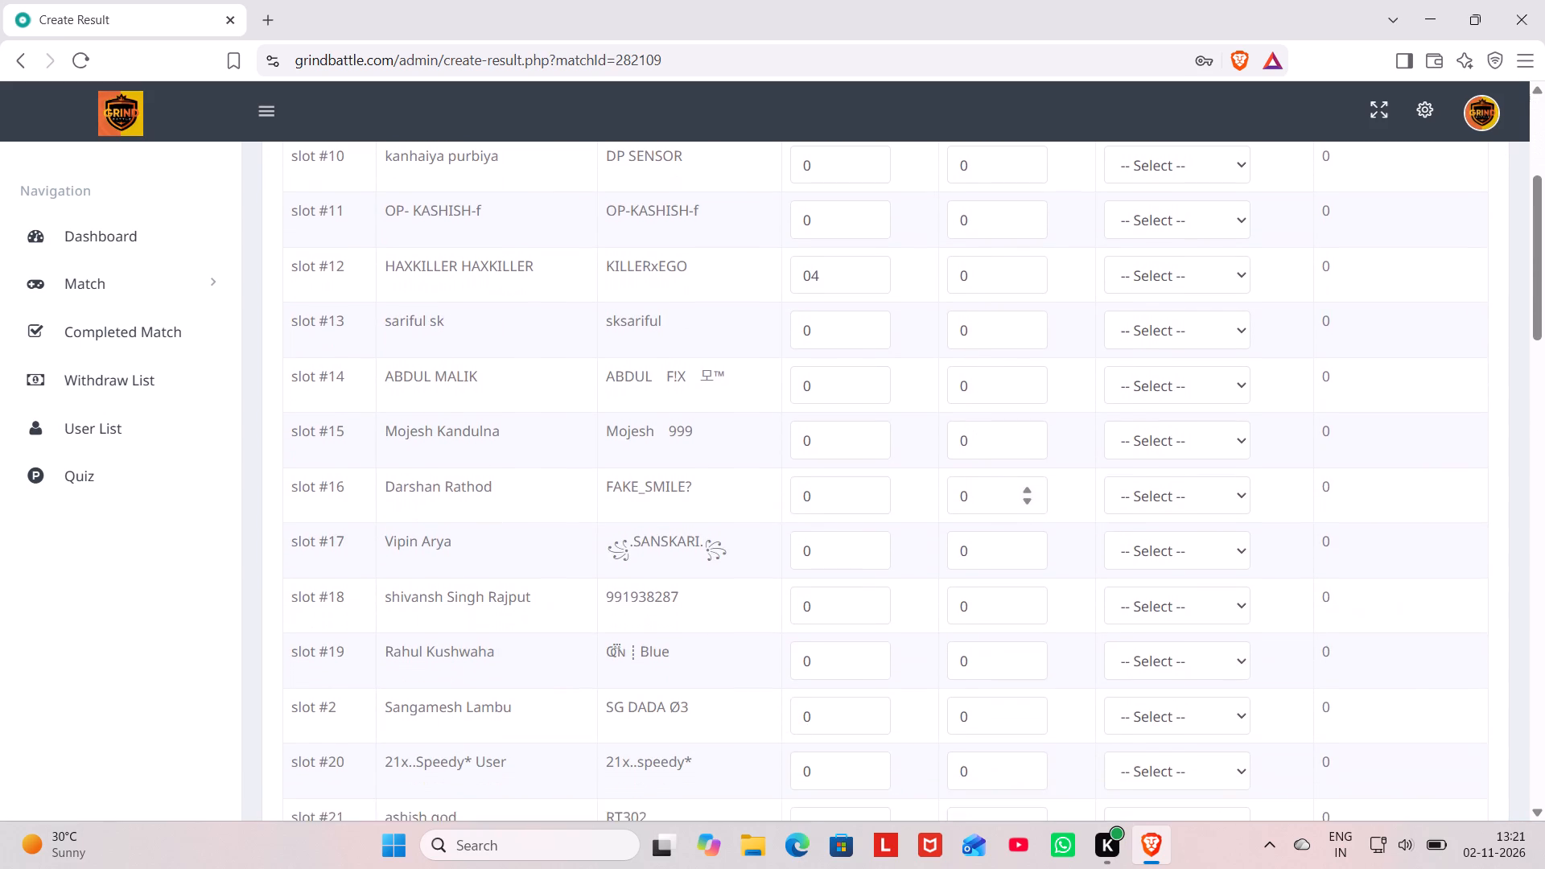
scroll(975, 539, "down", 4)
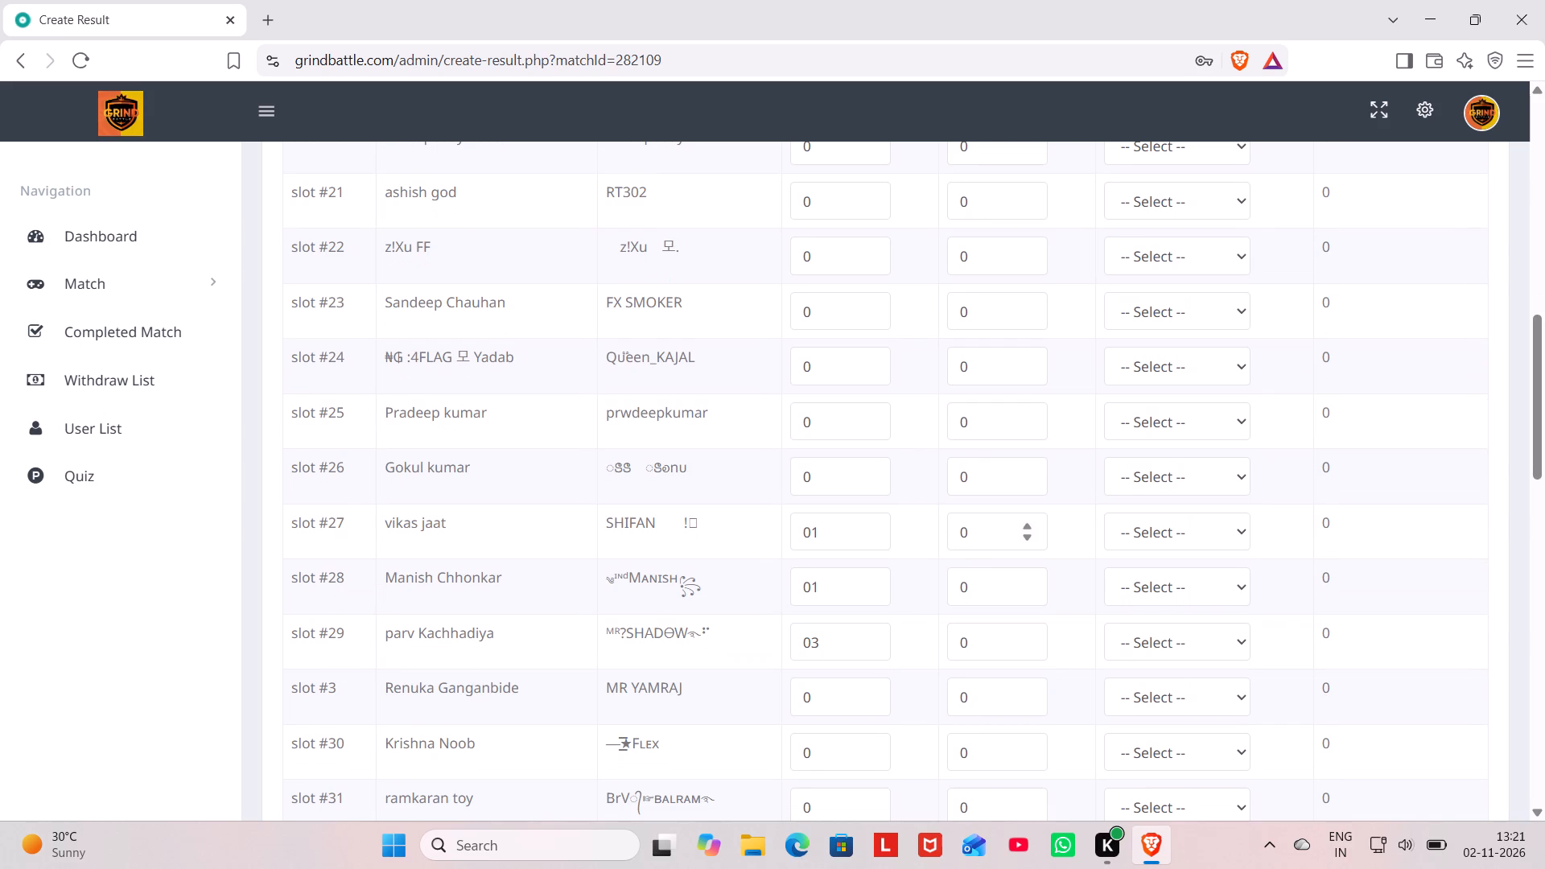
scroll(975, 539, "down", 5)
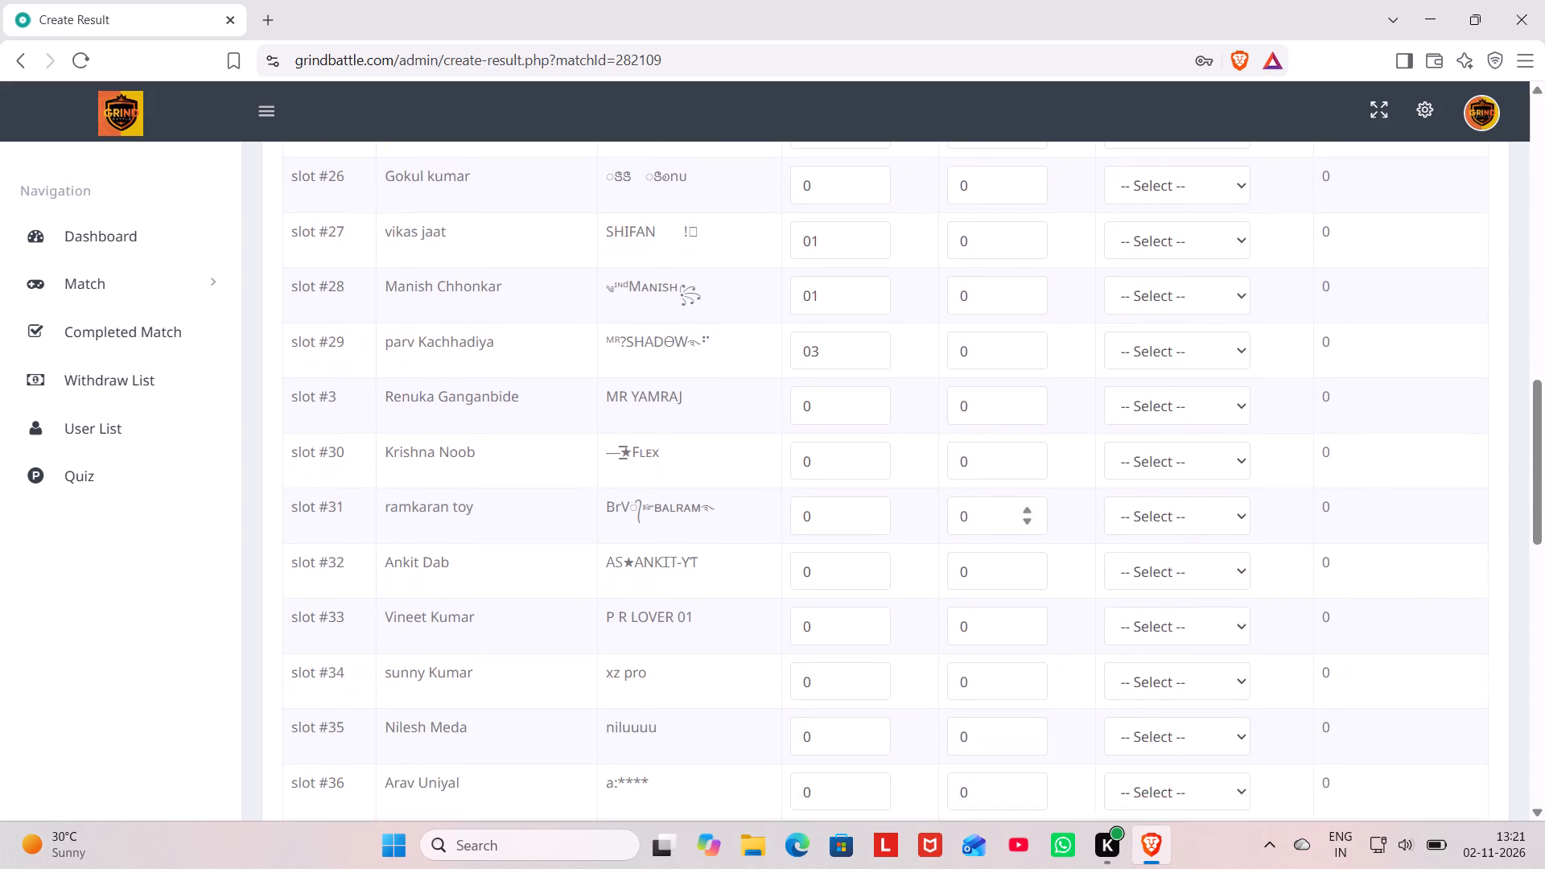
scroll(975, 539, "down", 2)
left_click(816, 446)
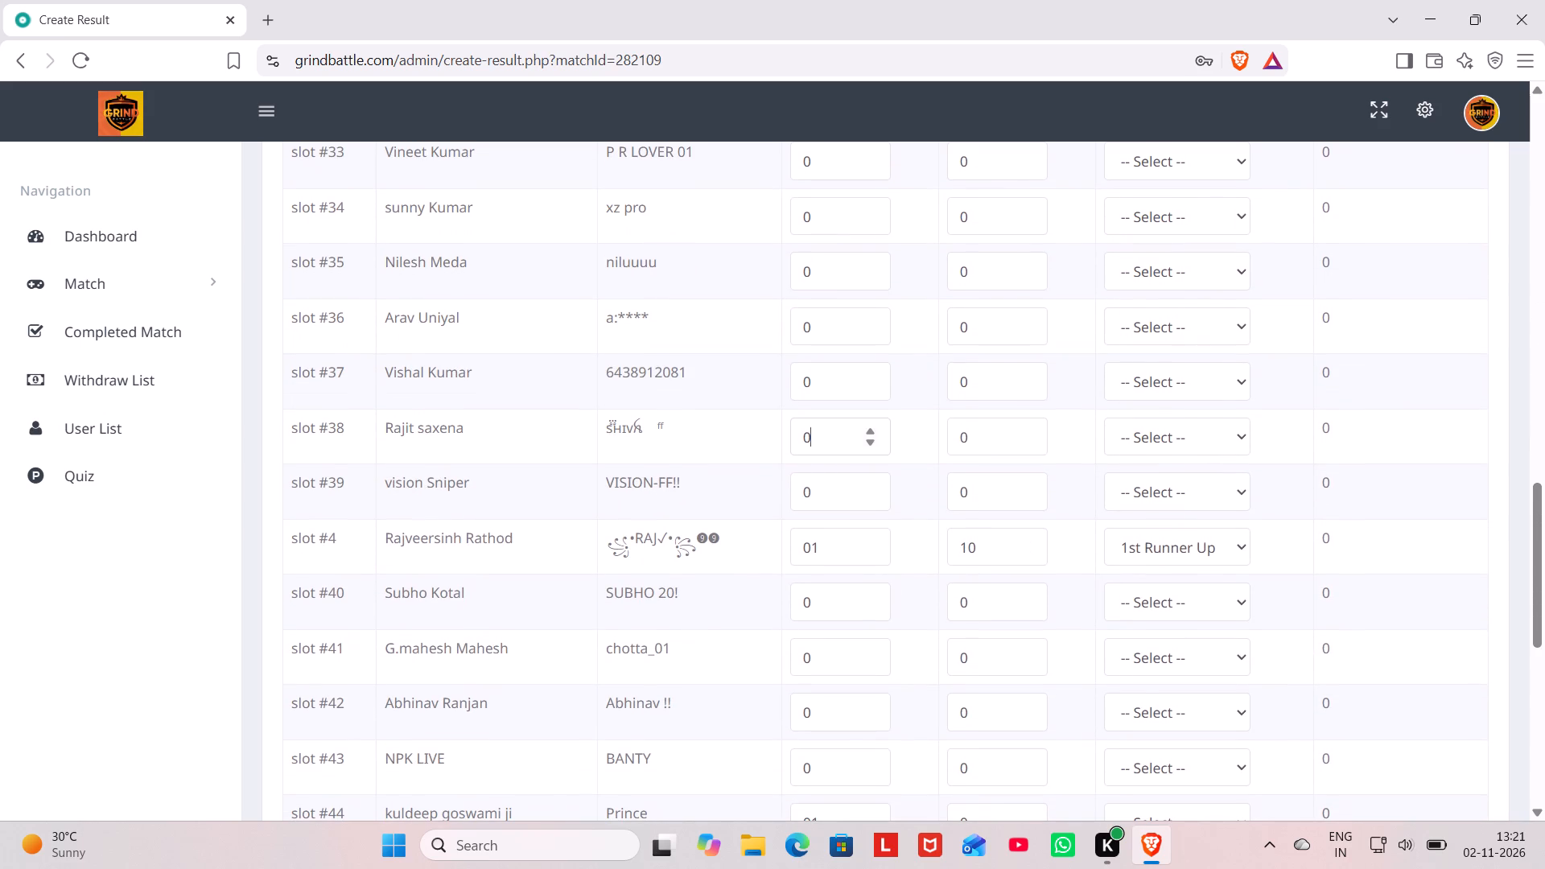
key("6")
key("Tab")
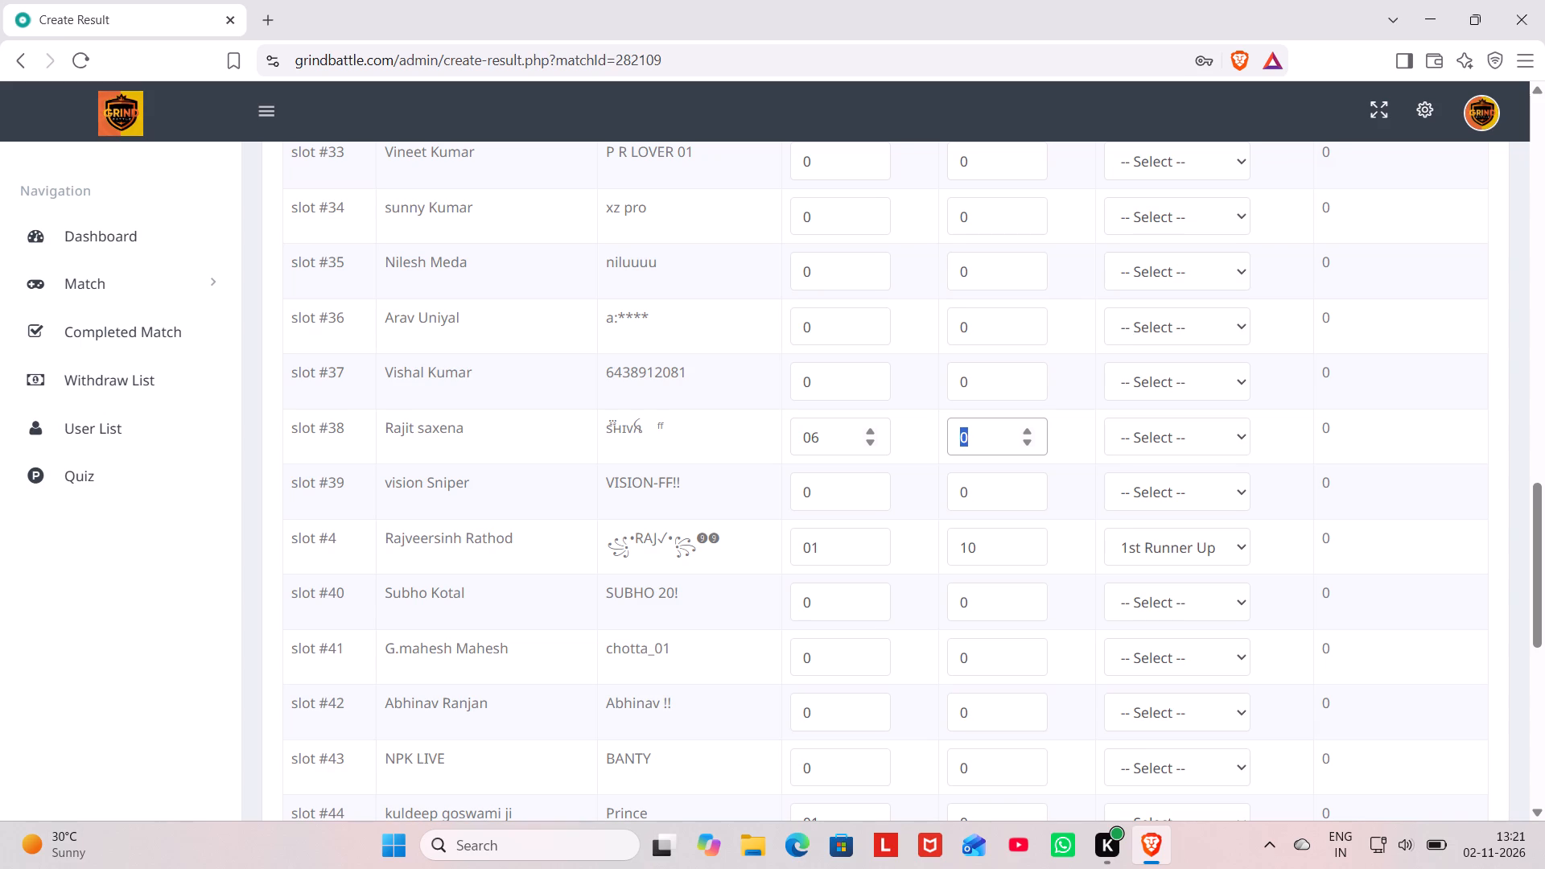
scroll(916, 382, "up", 7)
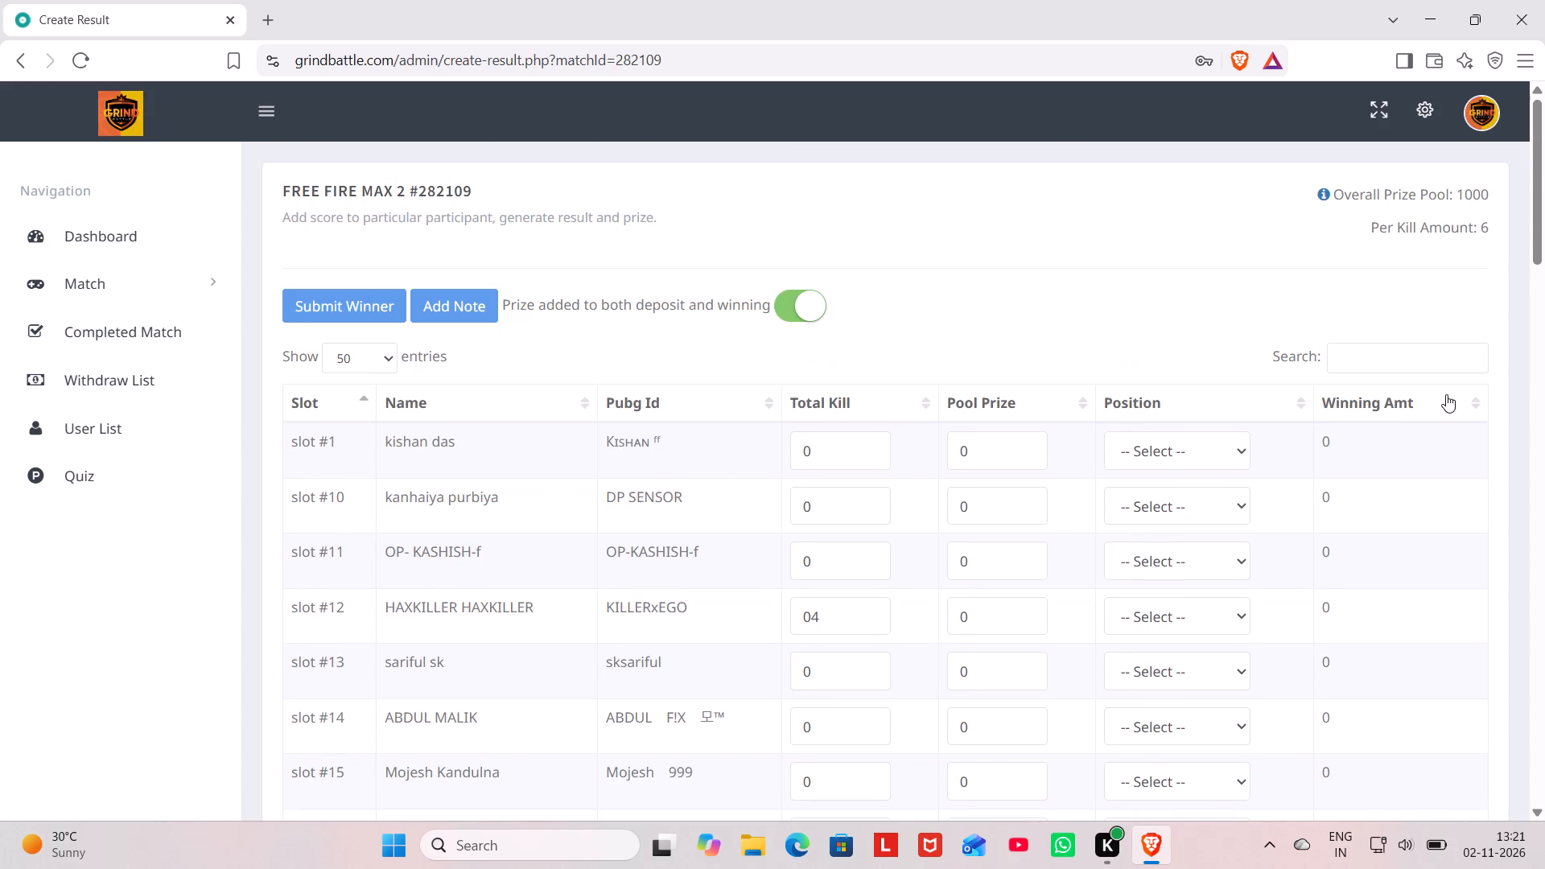
left_click(1415, 365)
type("ank")
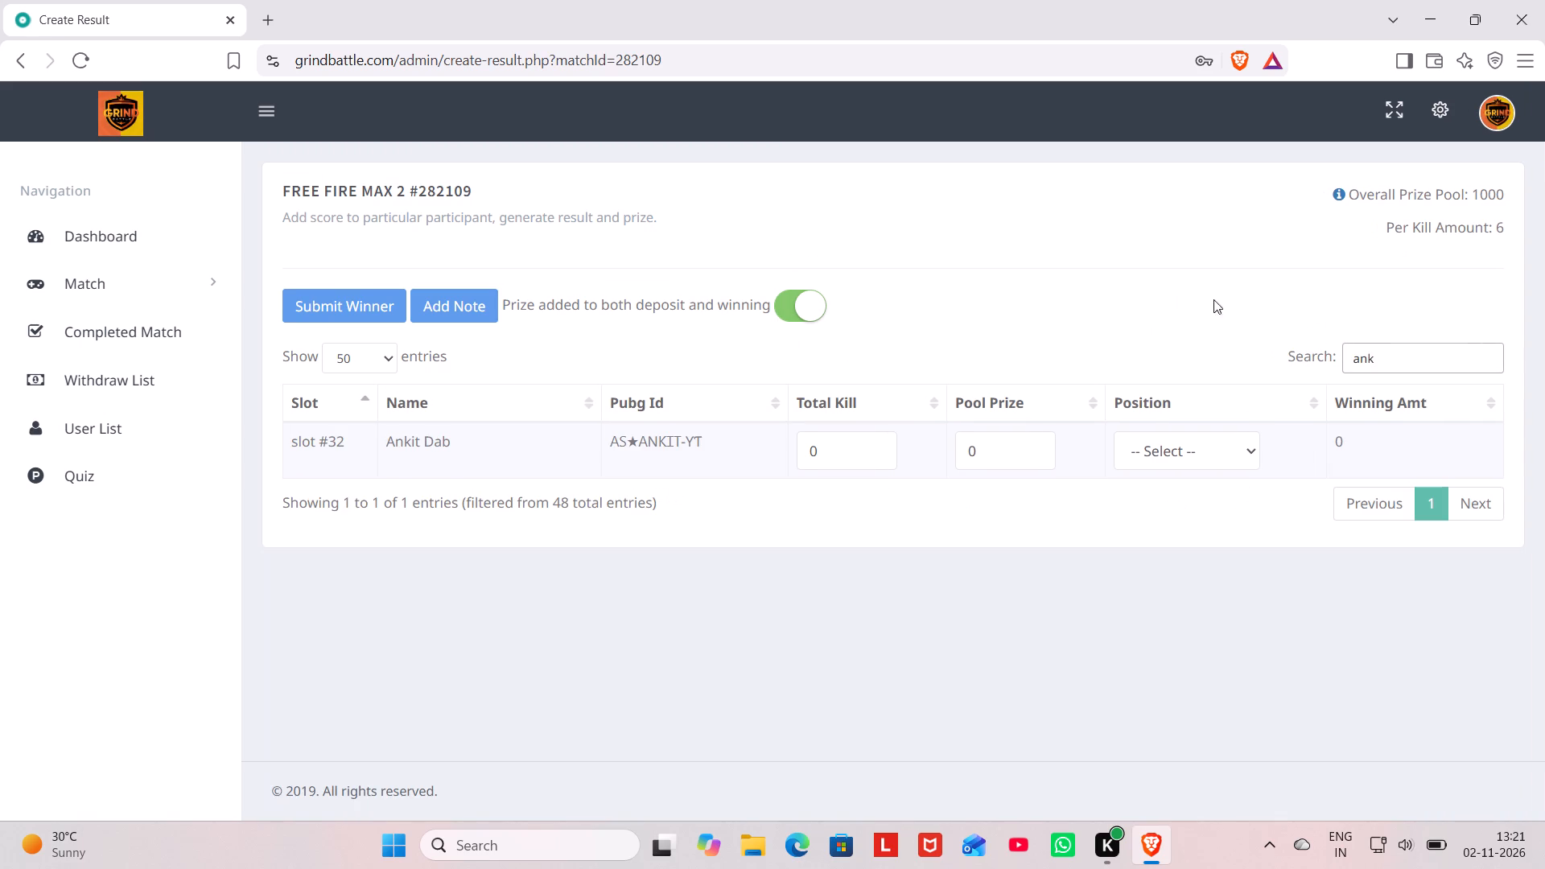
left_click(814, 469)
key("4")
key("Tab")
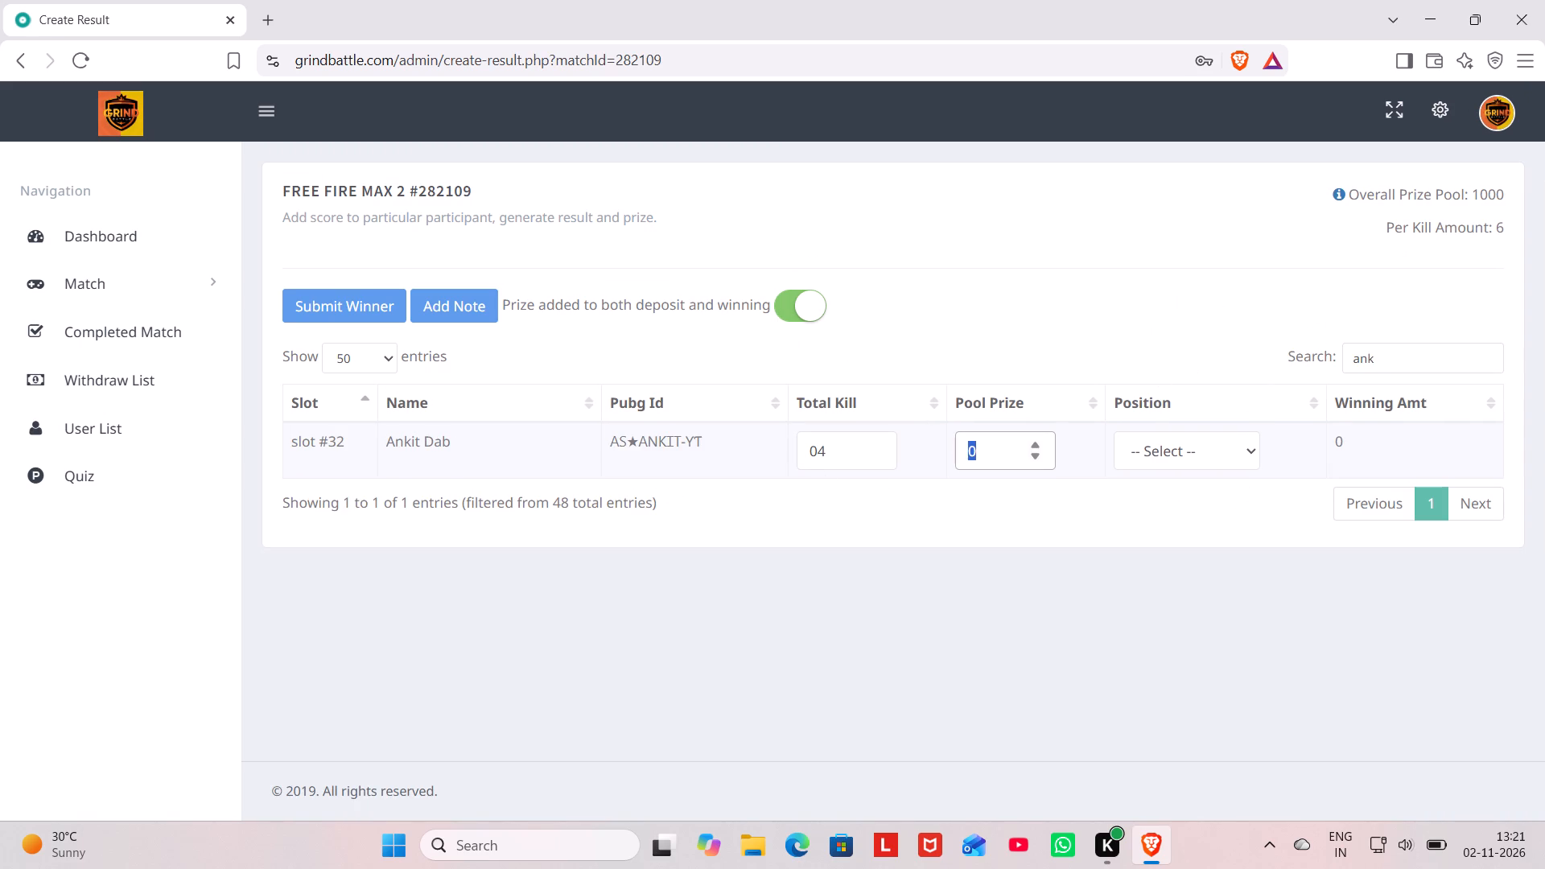
Search the participants for "kum" and enter 01 total kills for the player in slot #25.
left_click(1396, 346)
key("BackSpace")
key("BackSpace")
key("BackSpace")
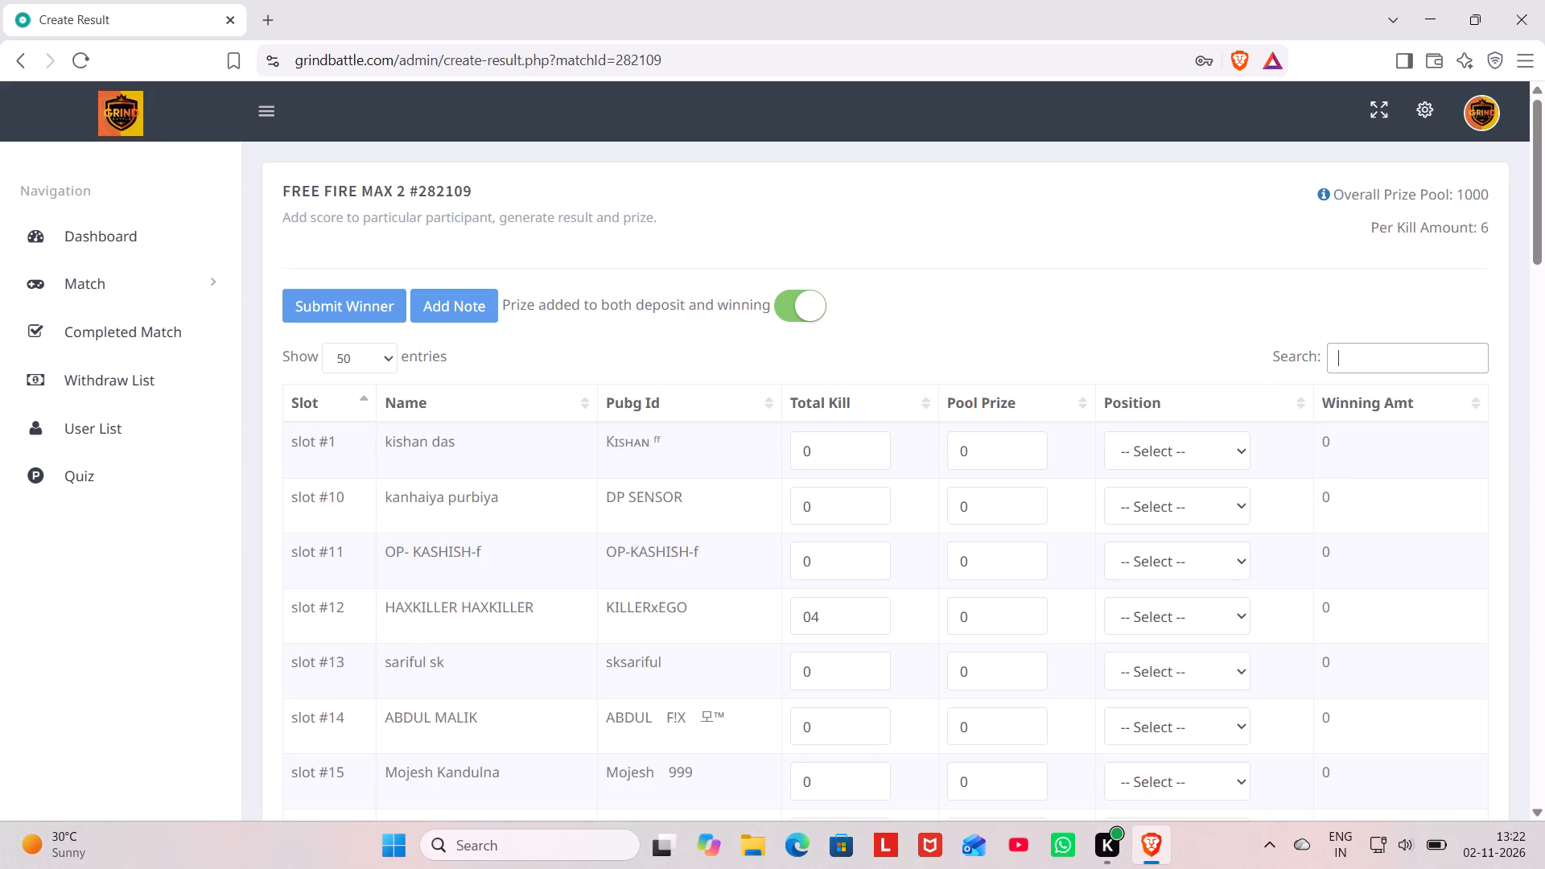
type("kum")
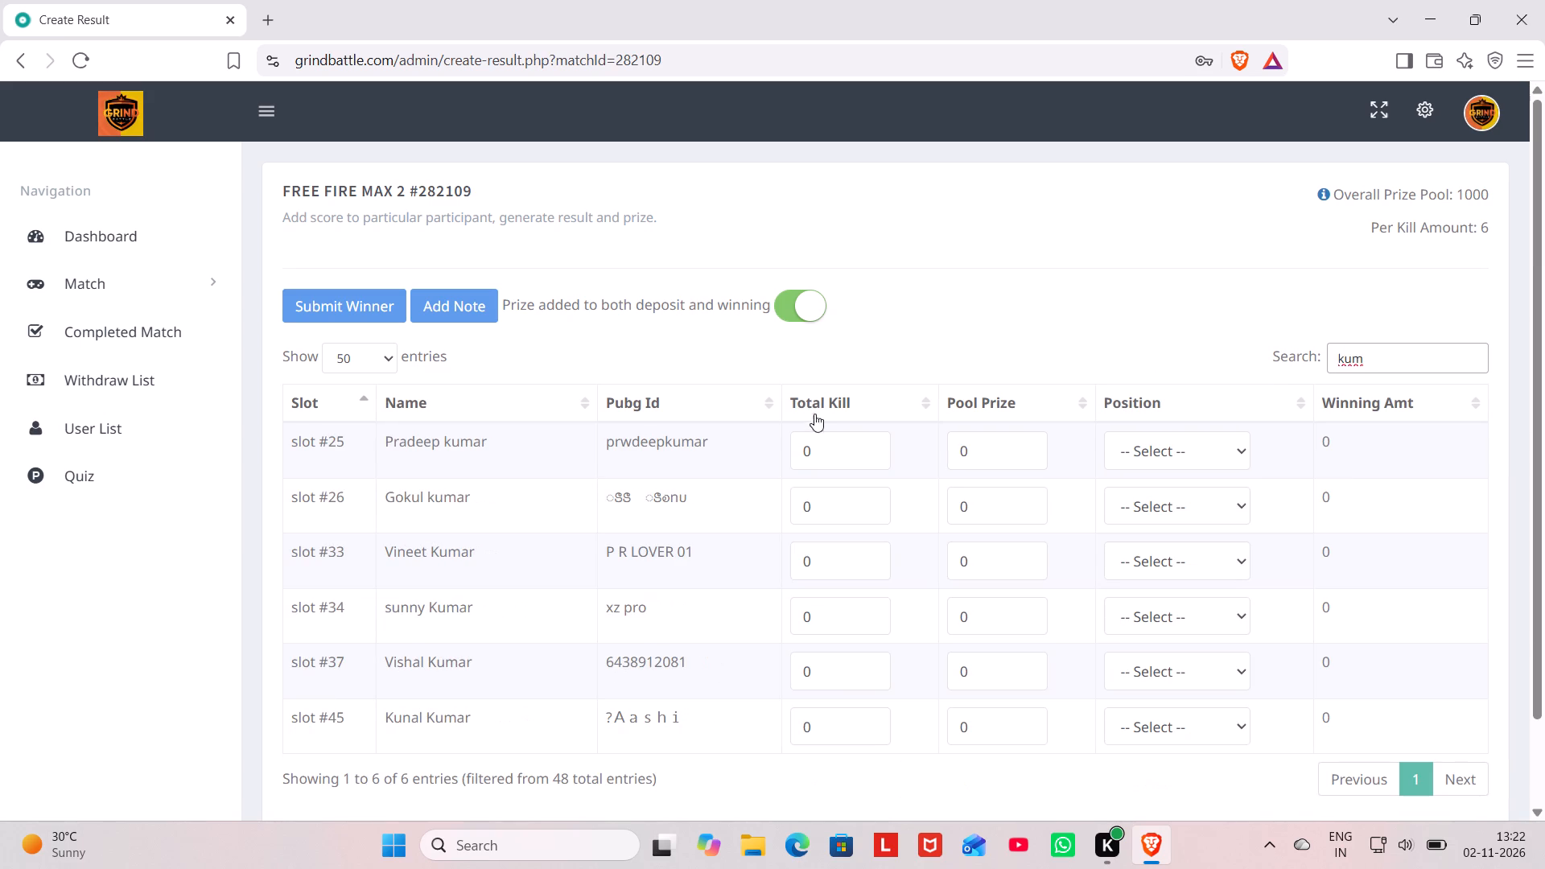
left_click(846, 439)
key("1")
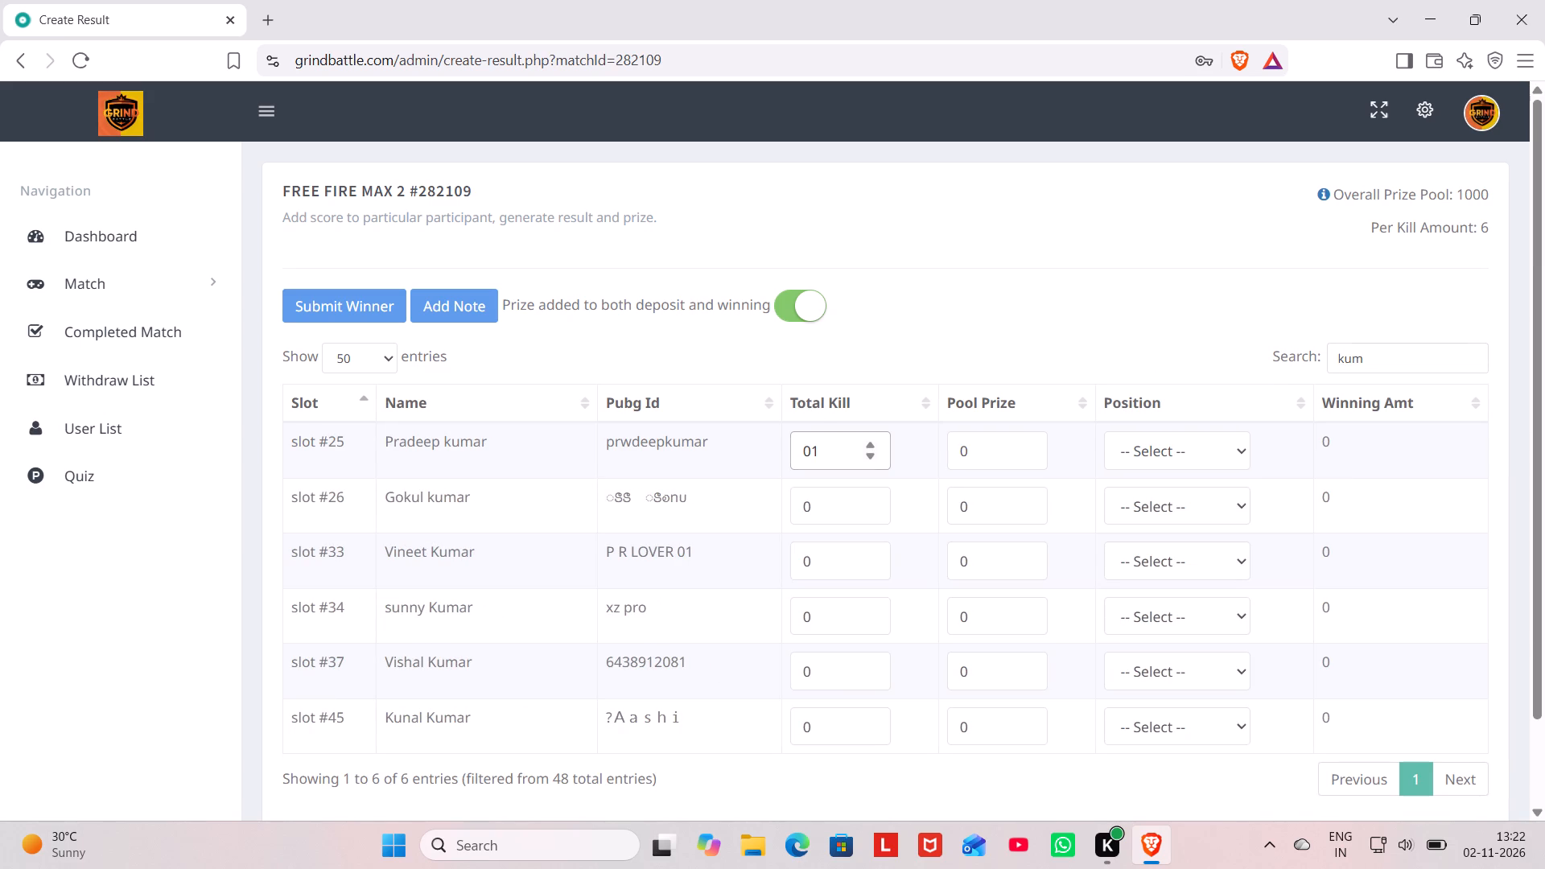
key("Tab")
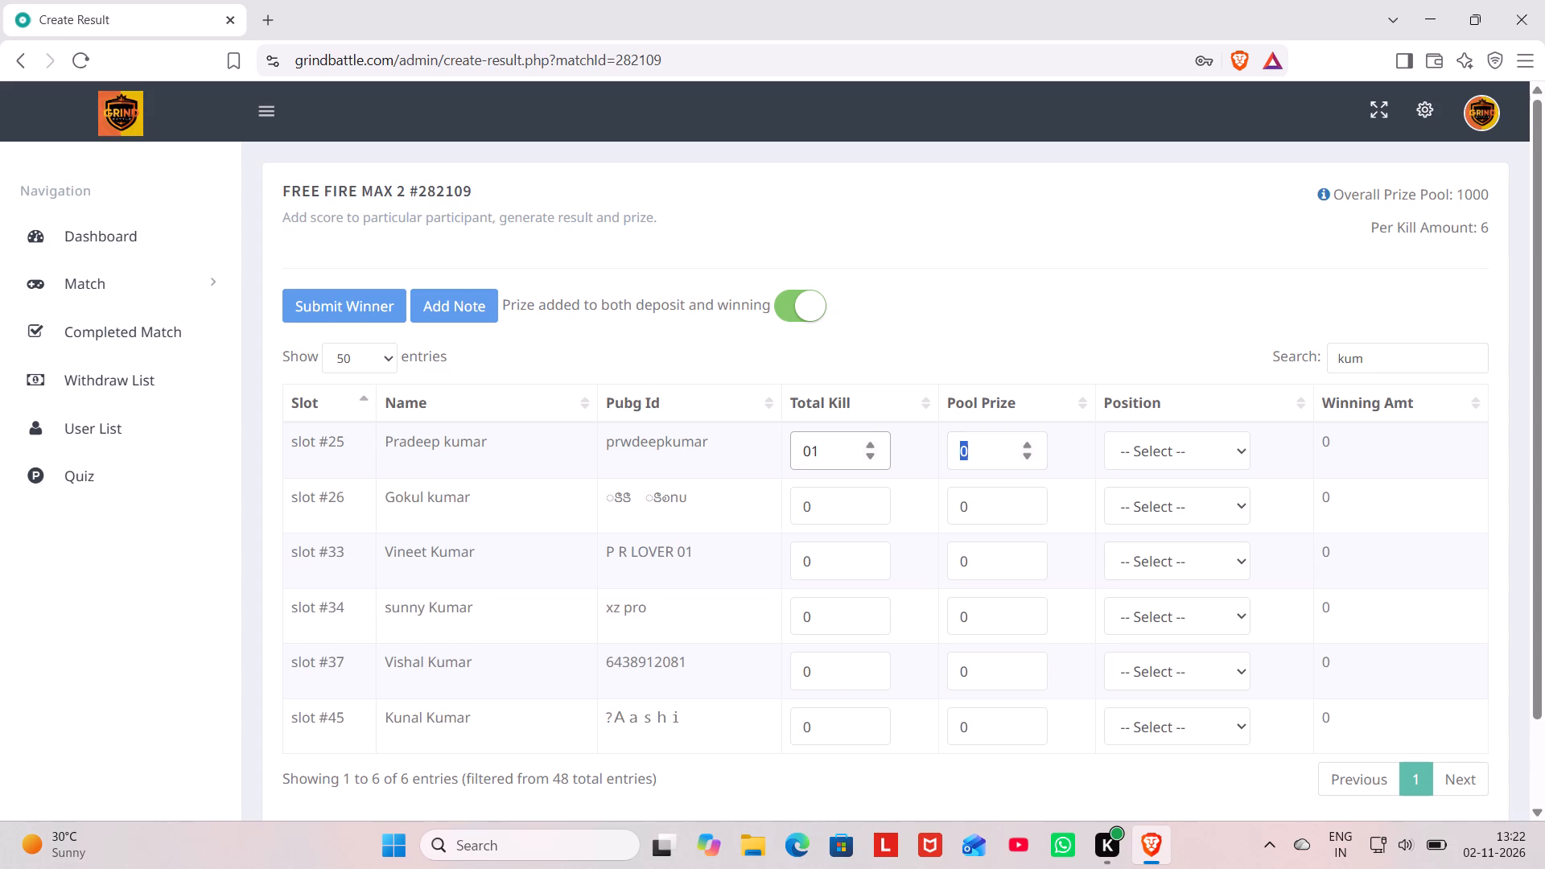
left_click(1376, 358)
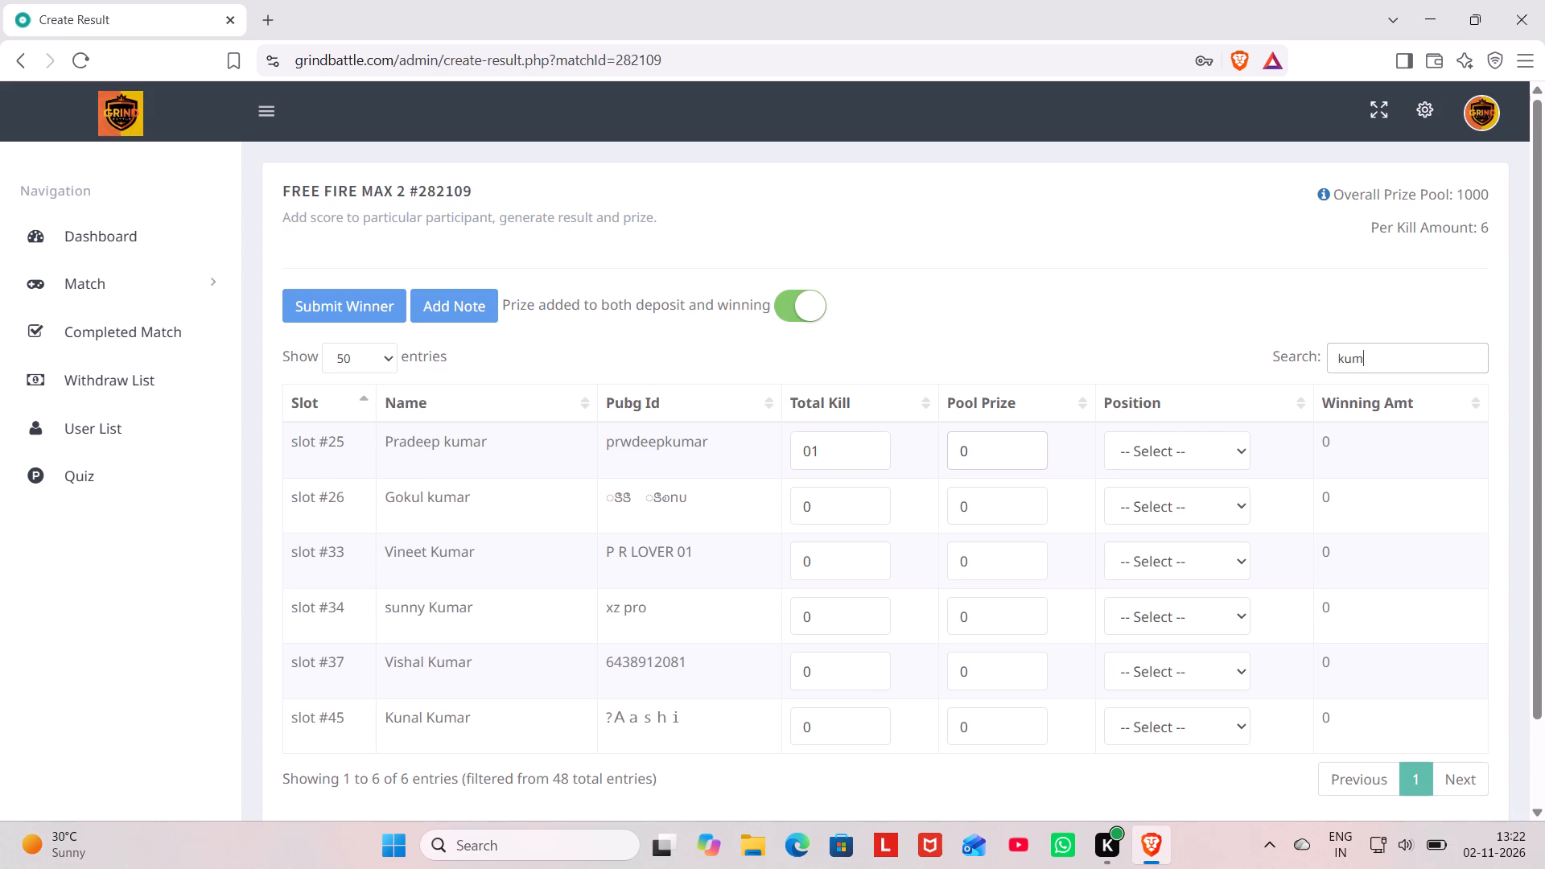
key("BackSpace")
key("BackSpace")
key("BackSpace")
key("BackSpace")
key("BackSpace")
type("af")
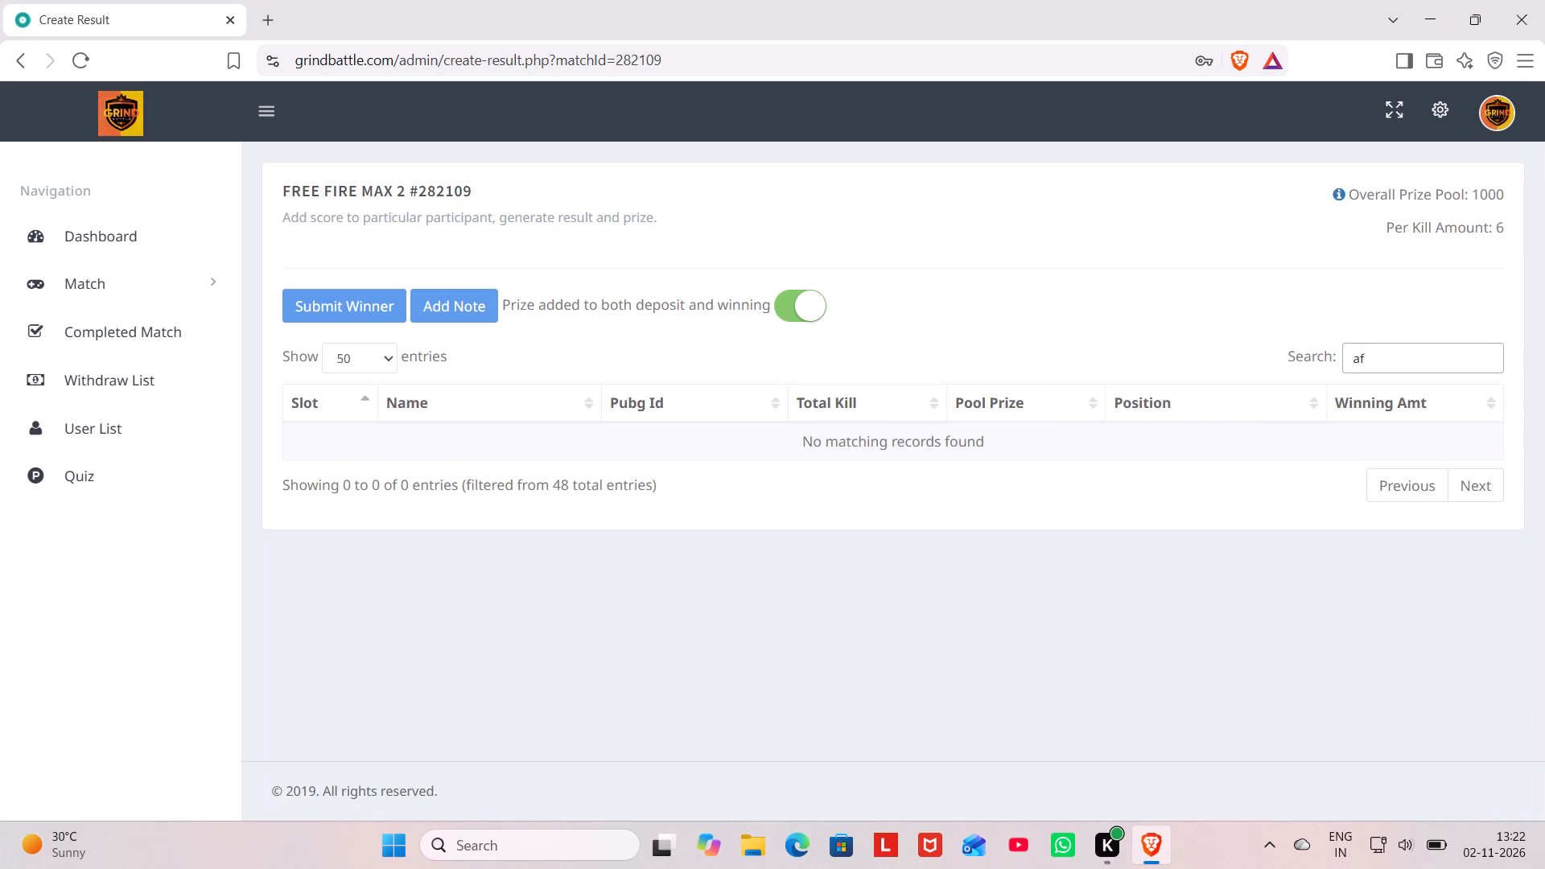
key("BackSpace")
key("BackSpace")
key("BackSpace")
type("fa")
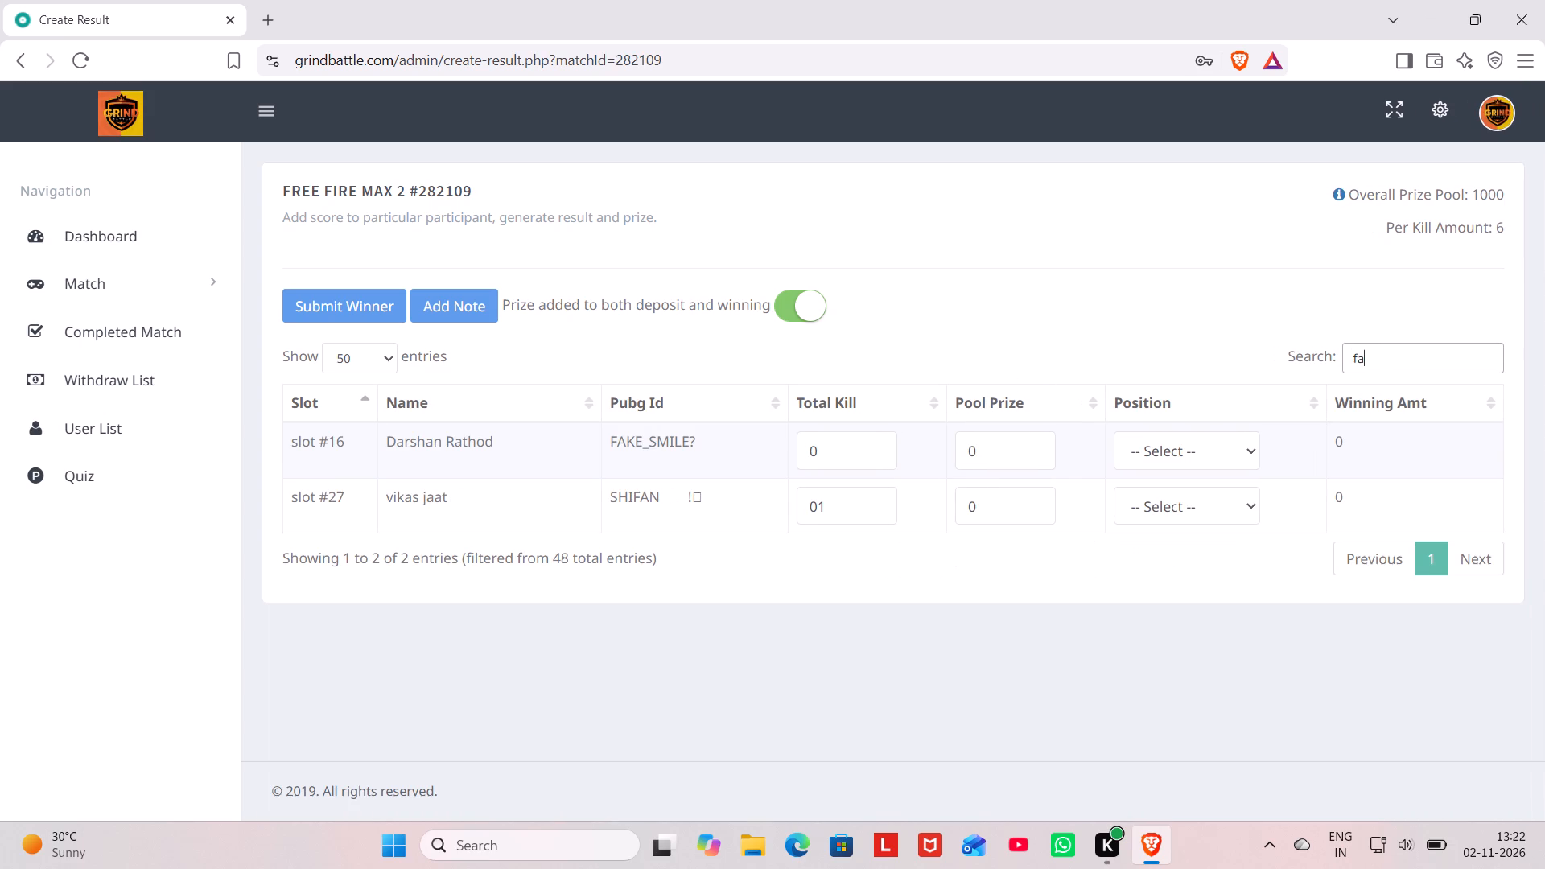
left_click(849, 440)
key("1")
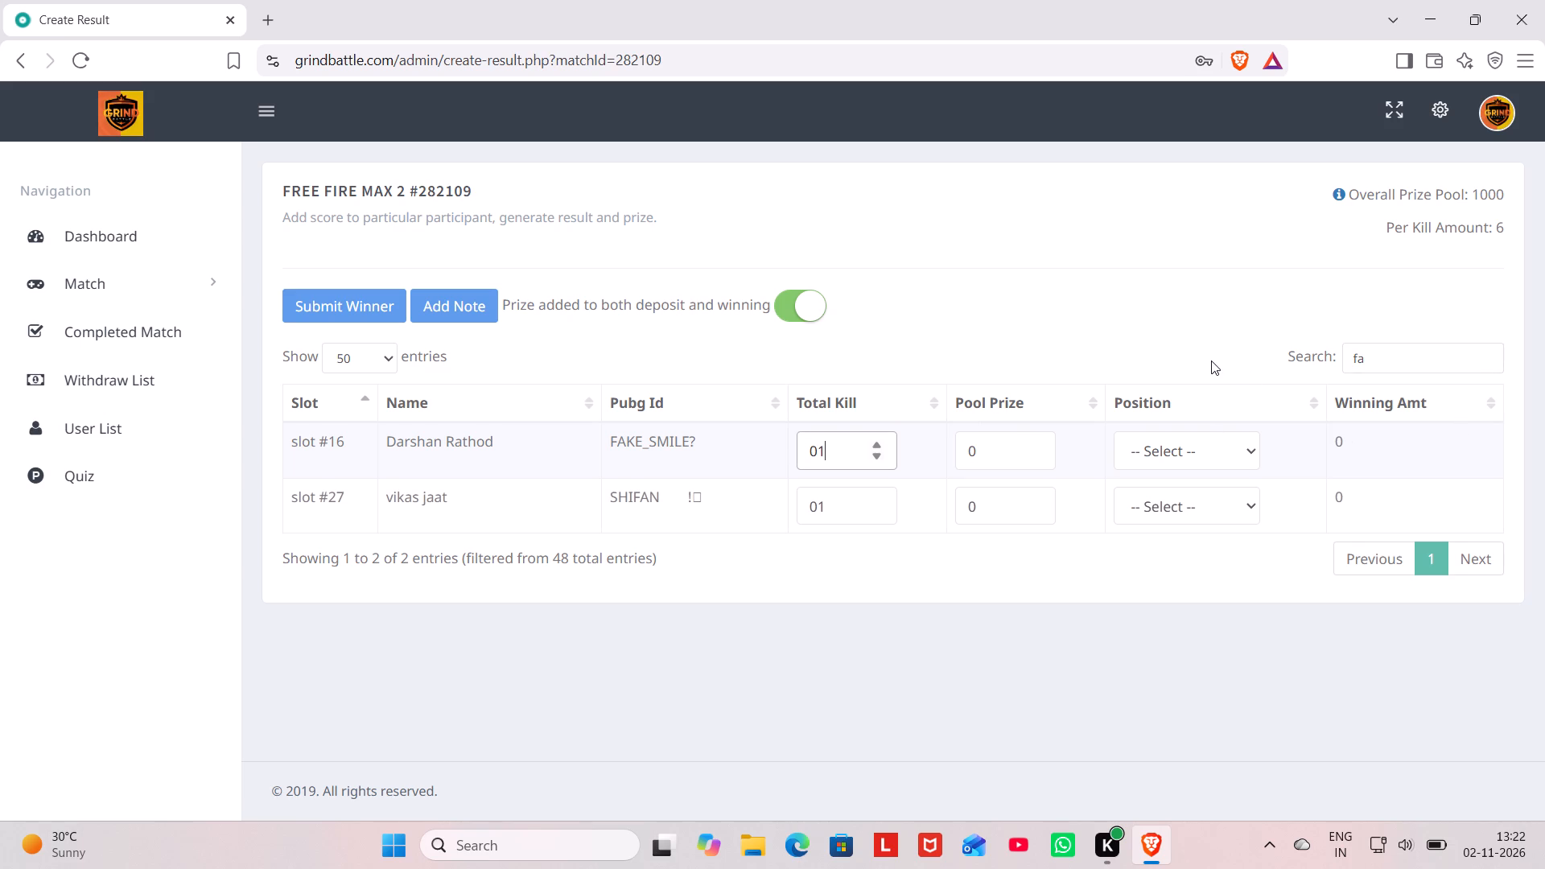
key("Tab")
Clear the participant search to list all participants.
left_click(1419, 358)
key("BackSpace")
key("BackSpace")
key("BackSpace")
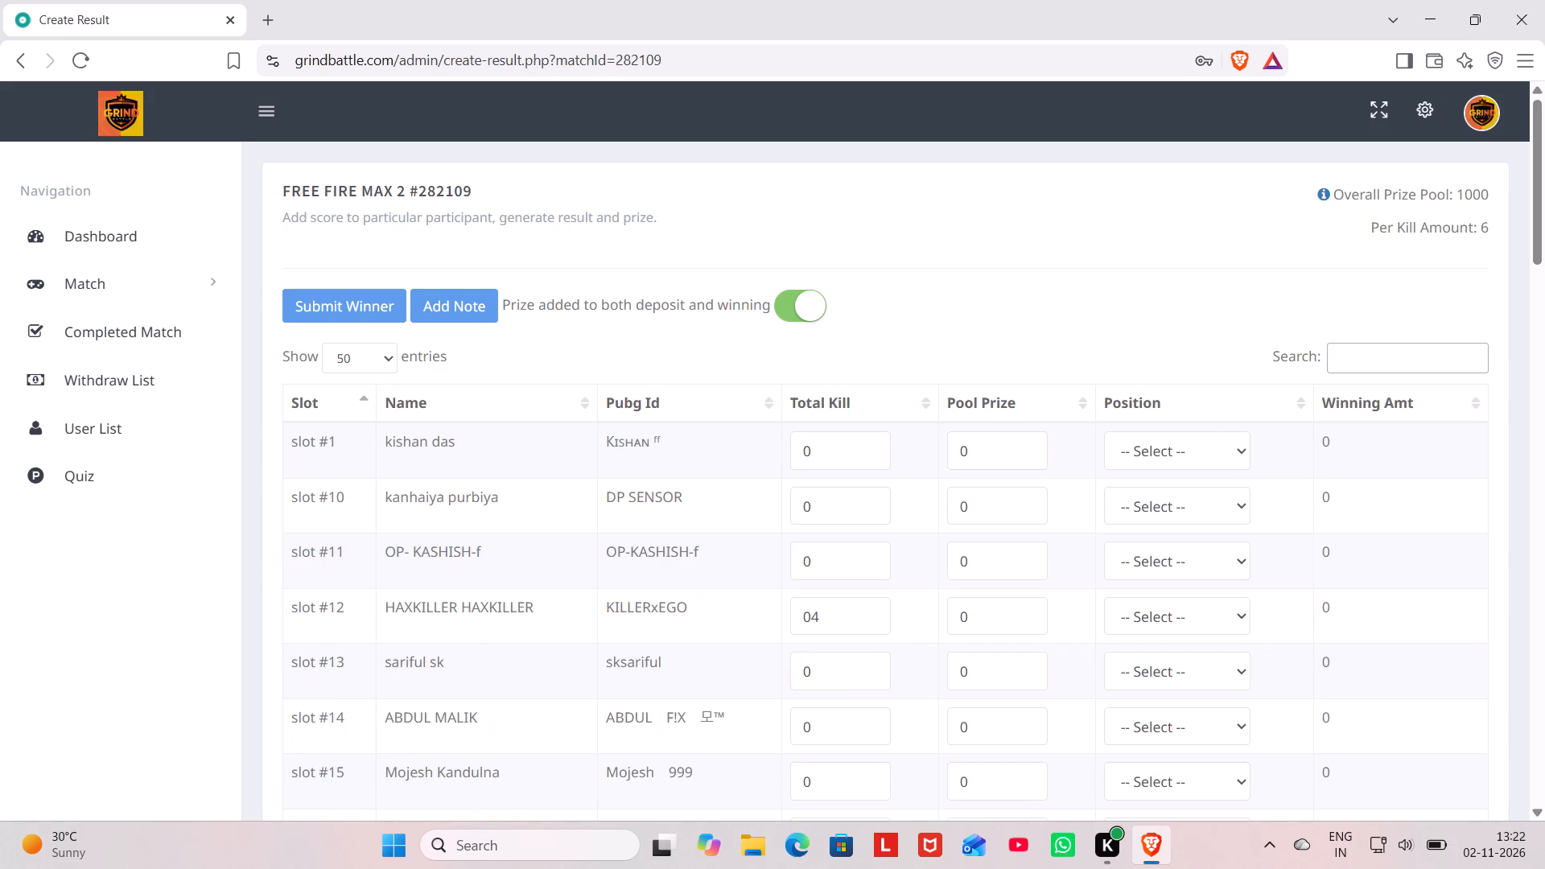
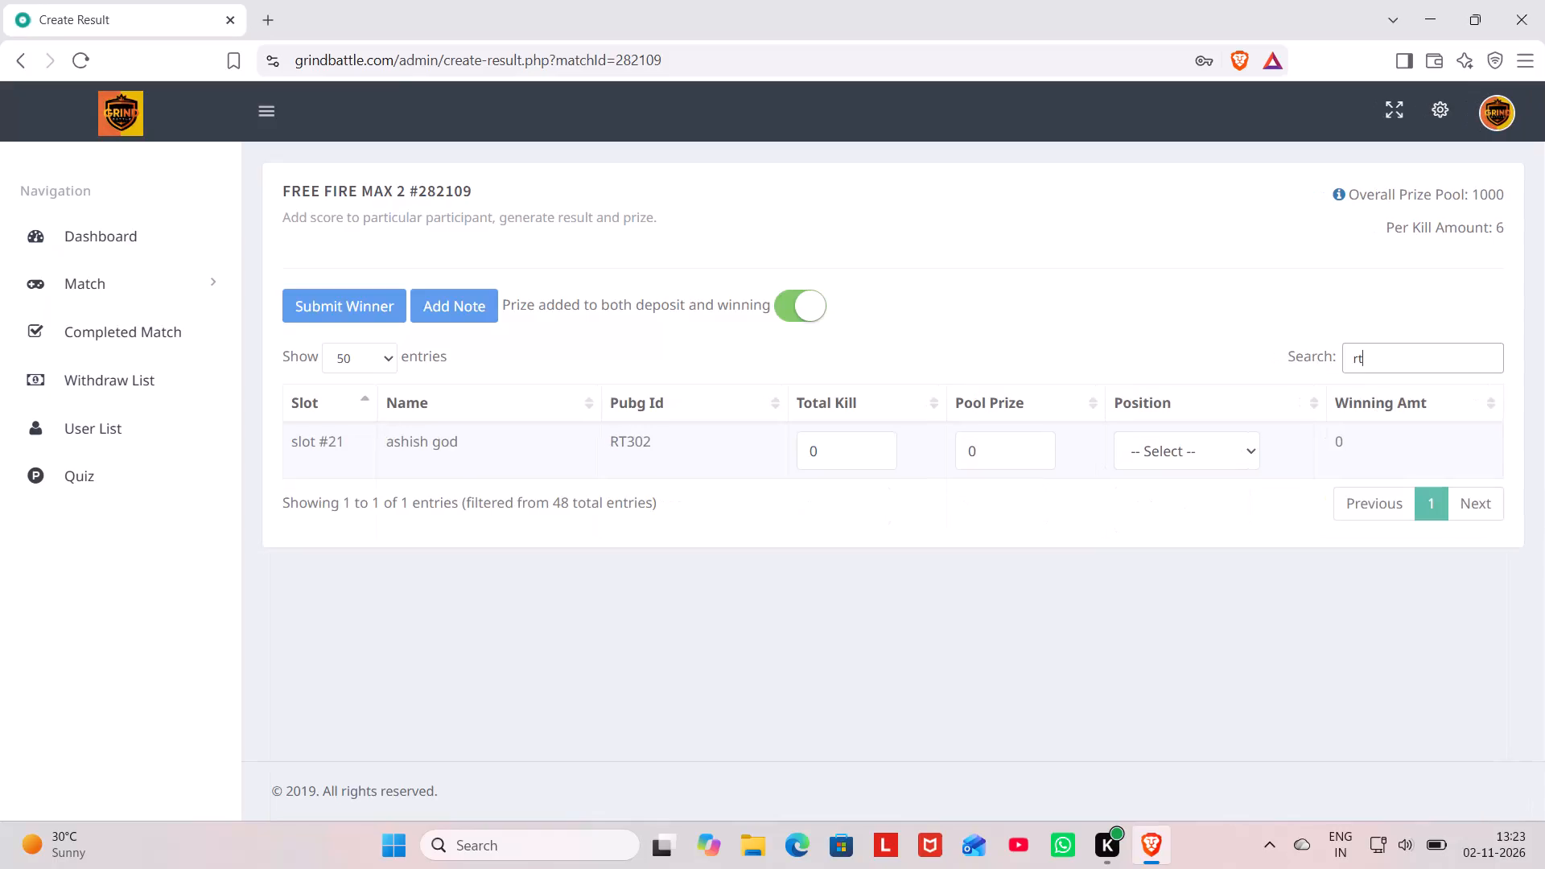
Enter 01 total kills for slot #21 player RT302.
left_click(846, 451)
key("1")
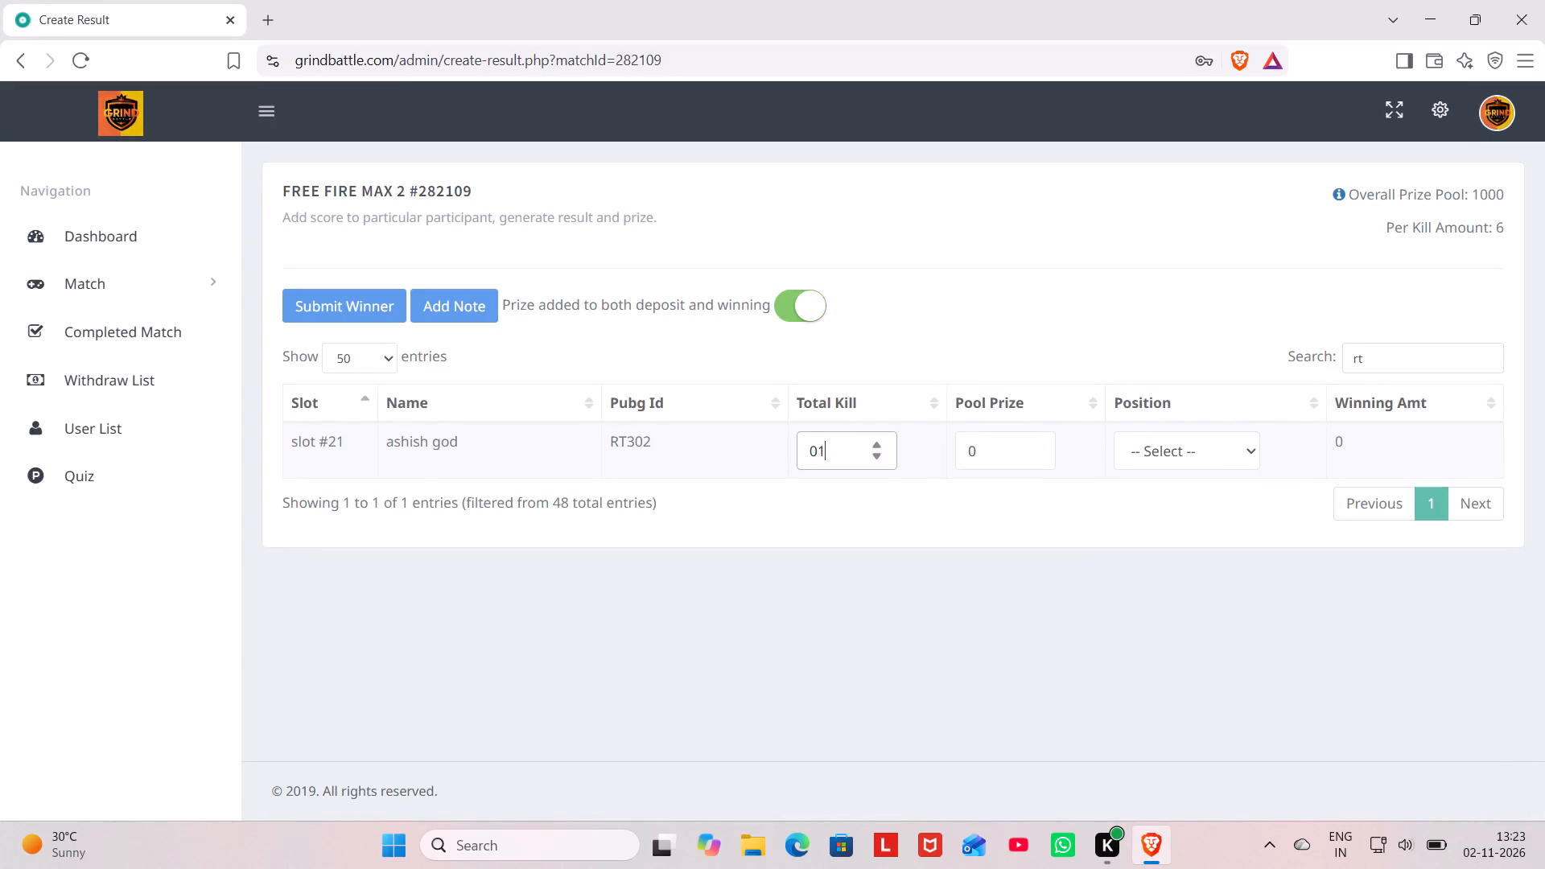
key("Tab")
Search the participants for "kis" and enter 02 total kills for the player in slot #1.
left_click(1418, 354)
key("BackSpace")
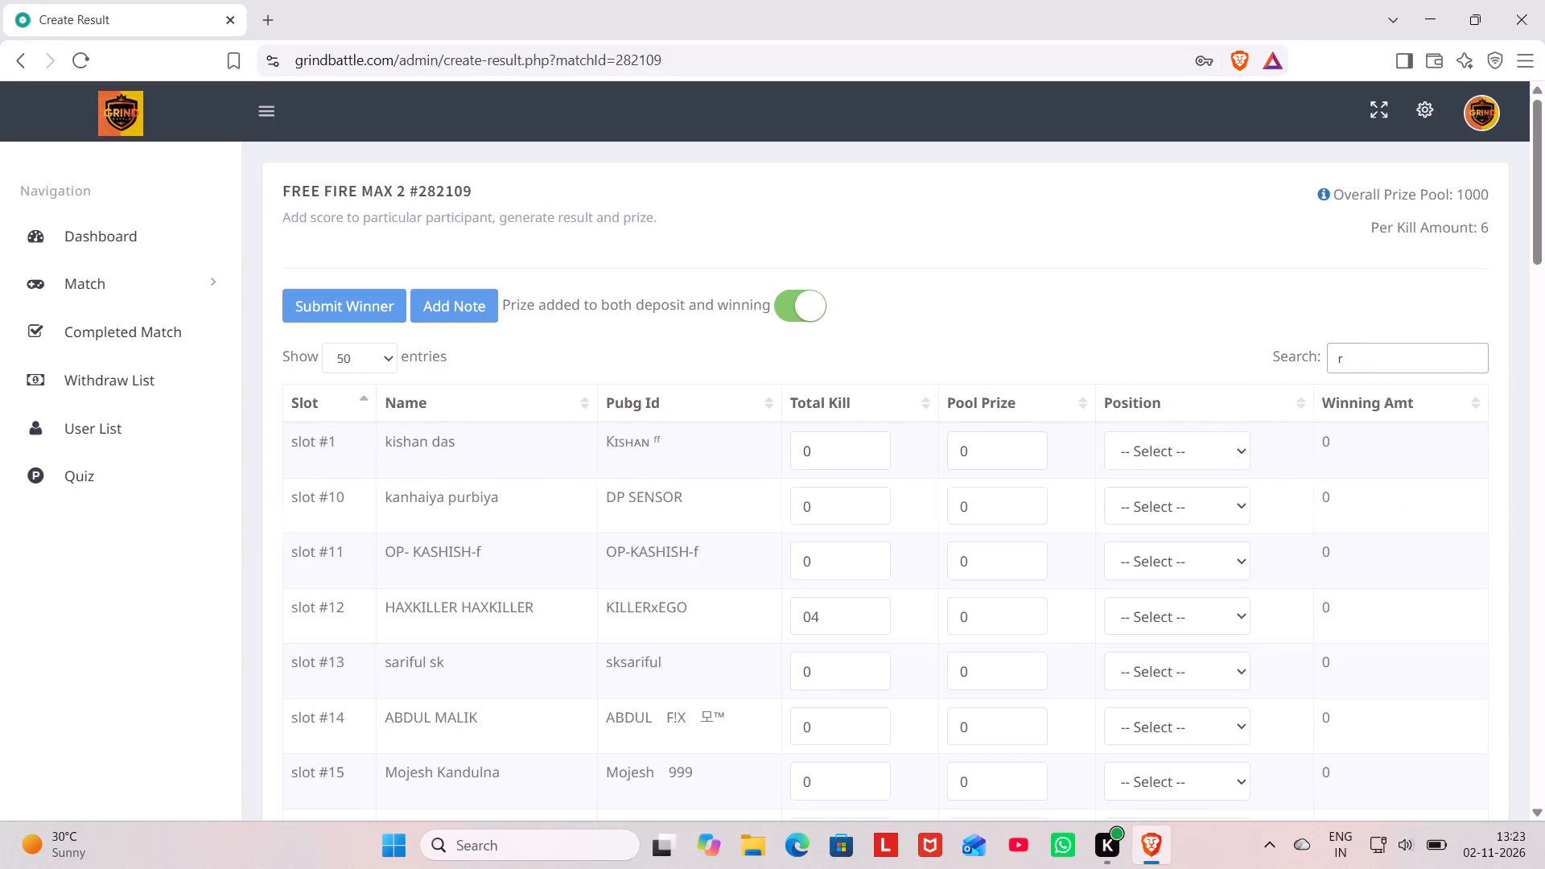
key("BackSpace")
type("kiss")
key("BackSpace")
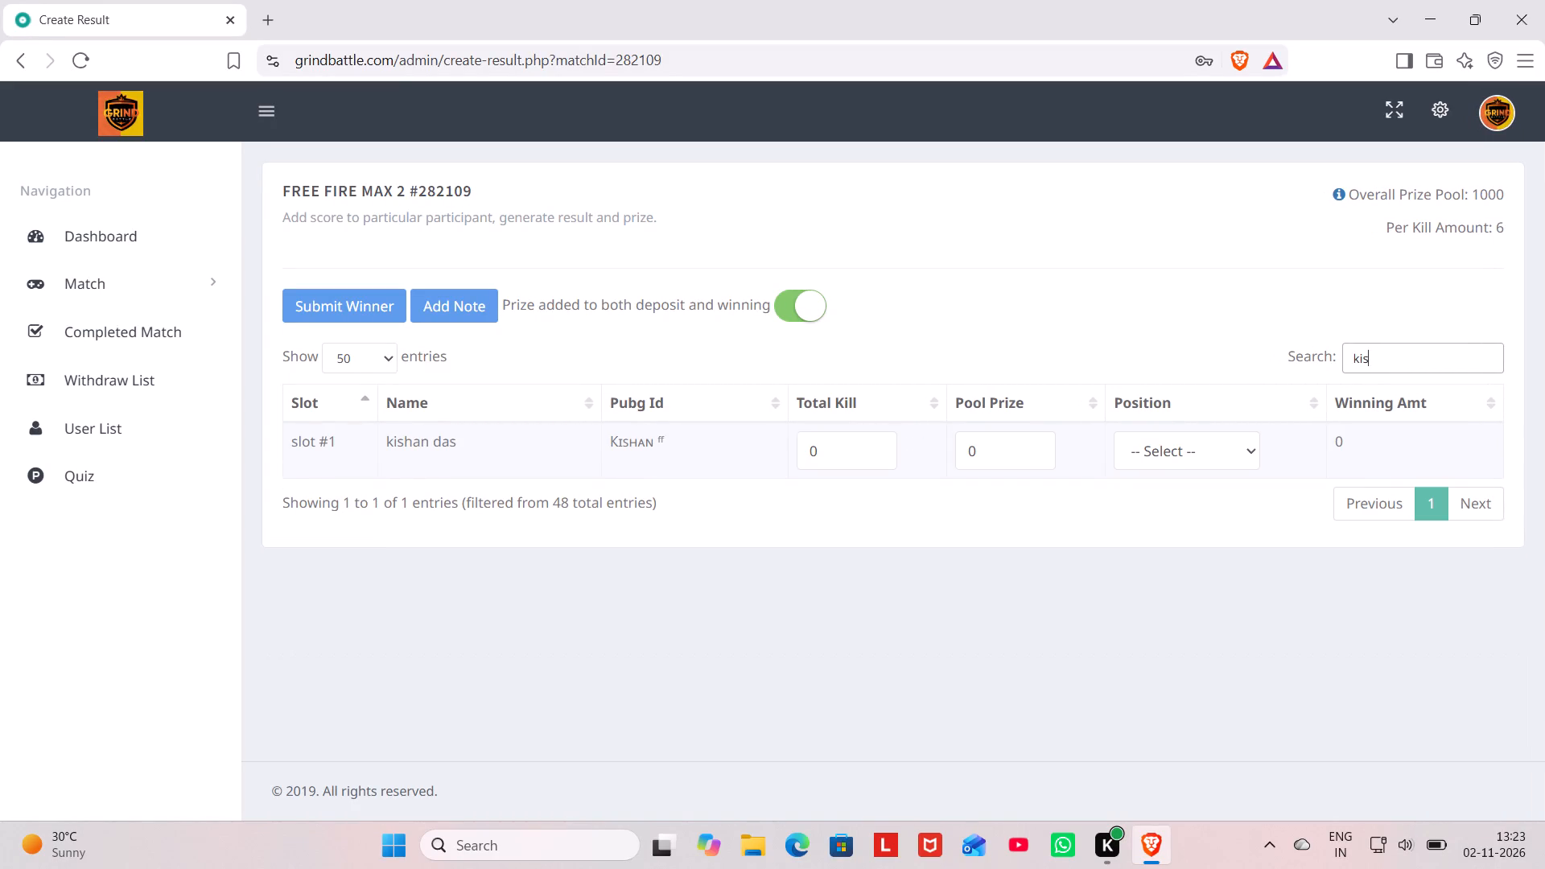
left_click(817, 460)
key("2")
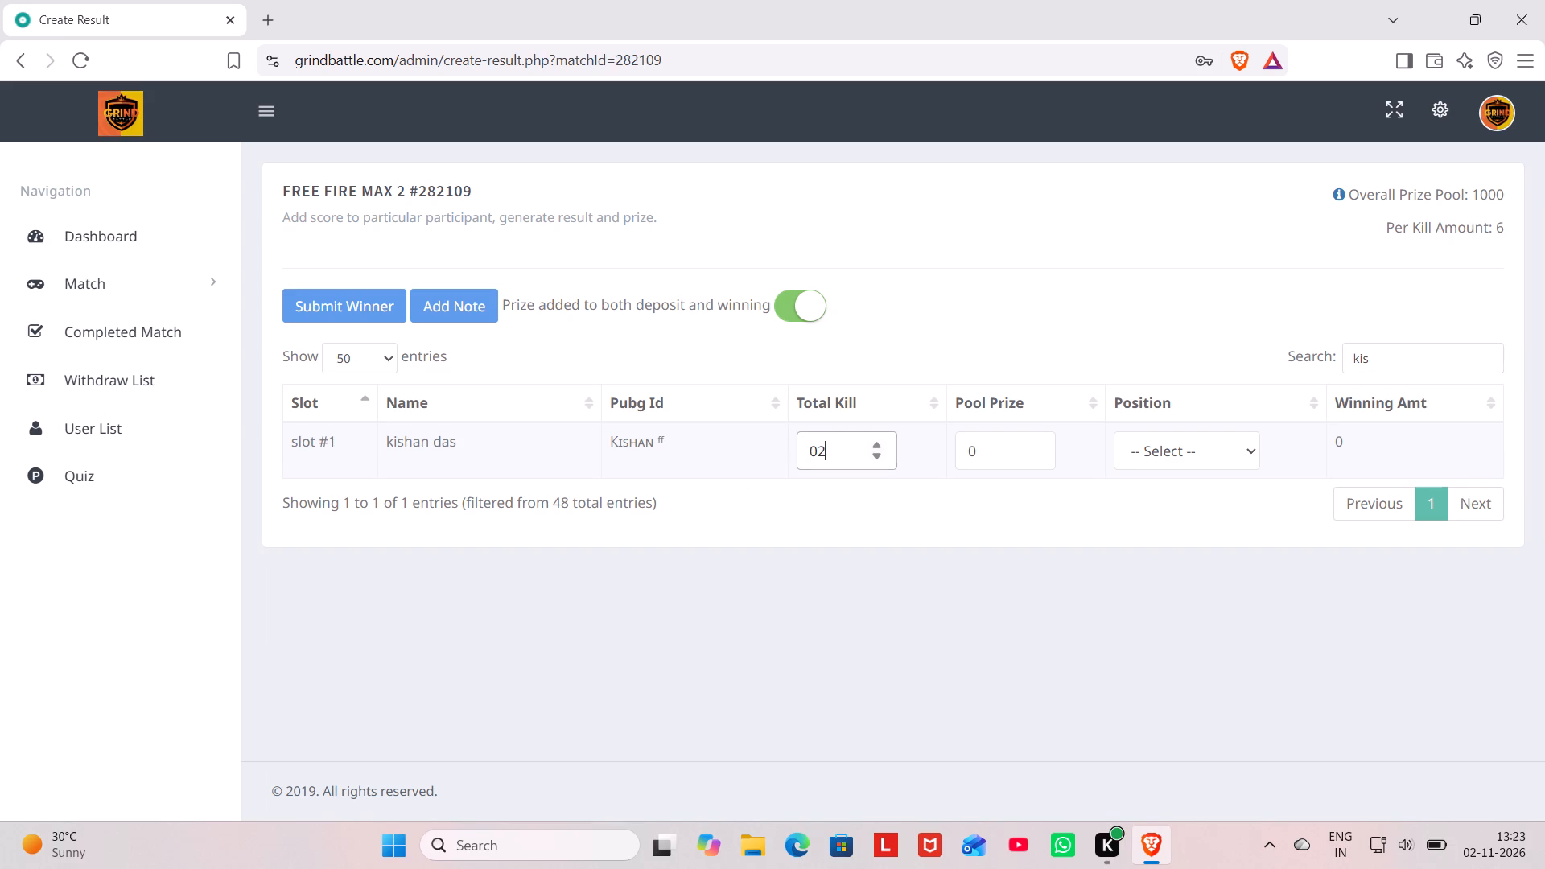
key("Tab")
left_click(1403, 361)
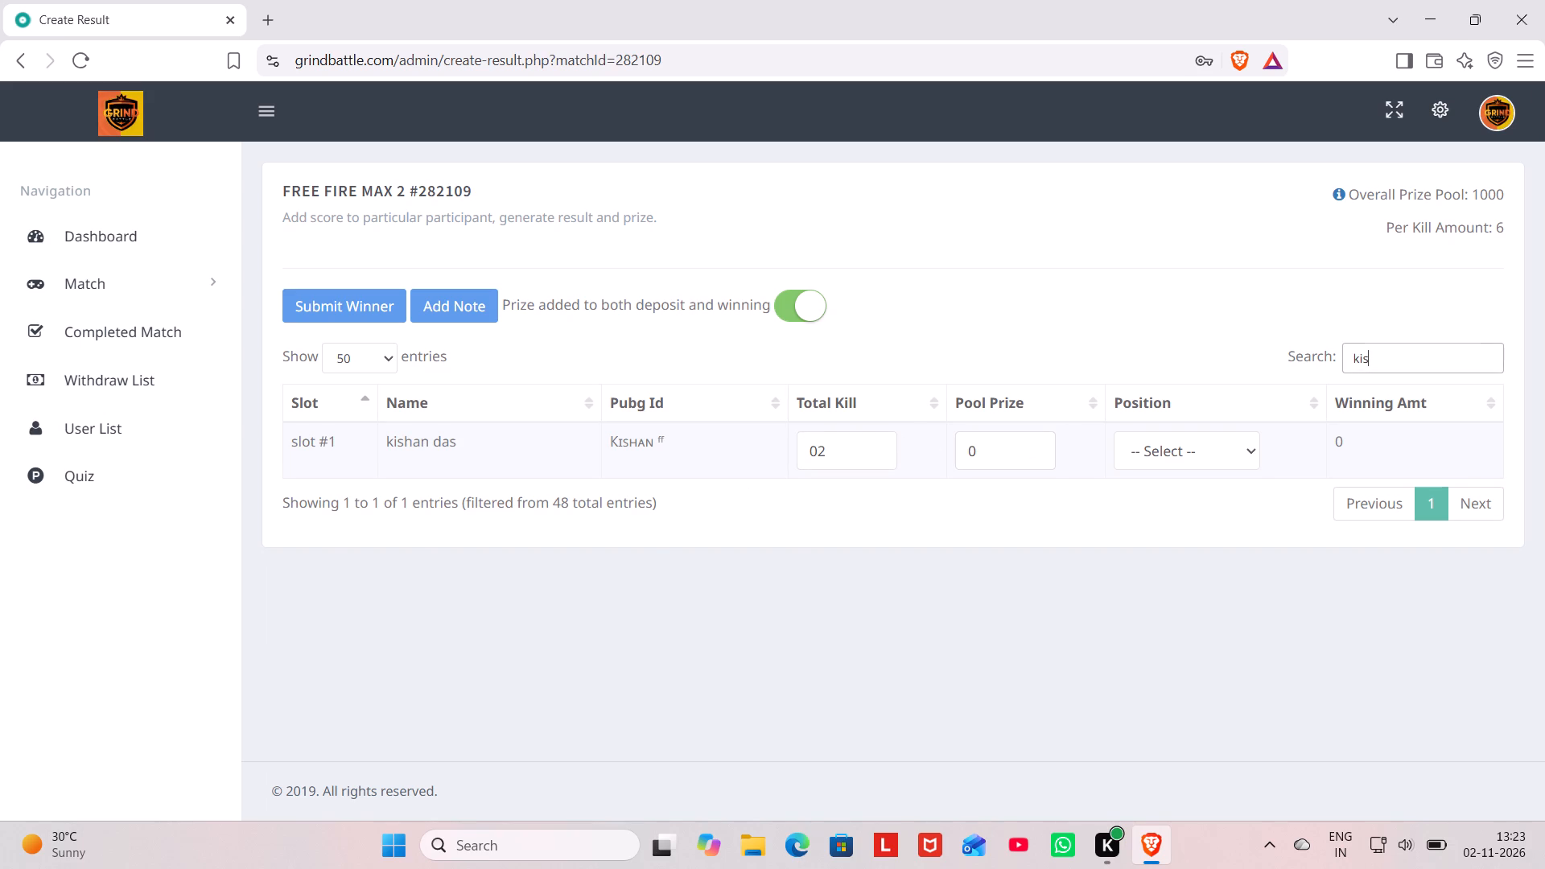
key("BackSpace")
key("BackSpace")
key("BackSpace")
key("BackSpace")
type("sub")
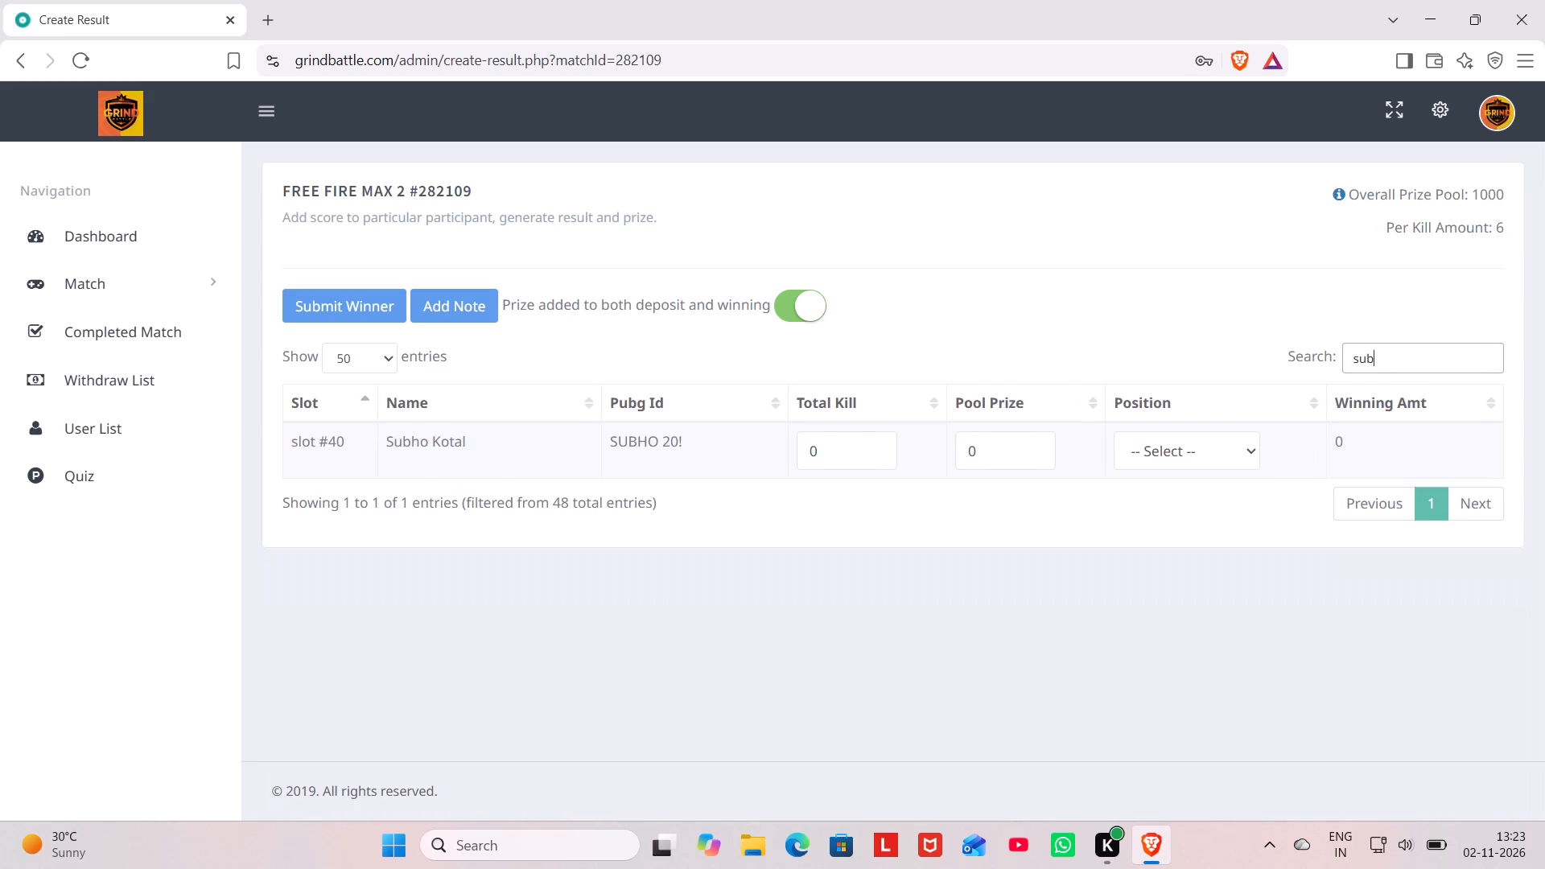
left_click(823, 448)
key("2")
key("Tab")
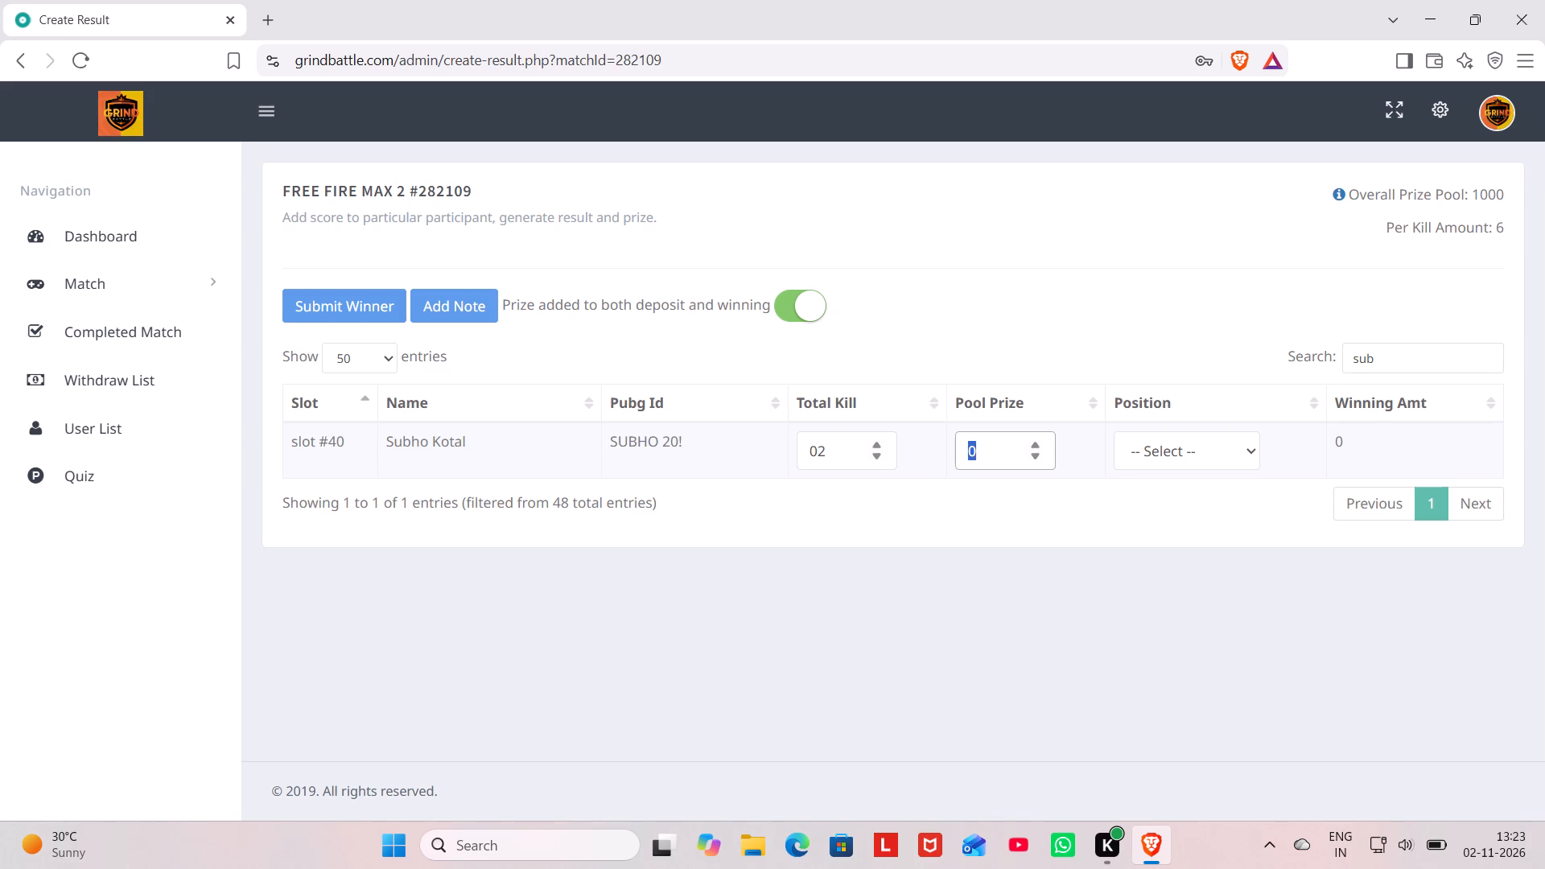
Search the participants for "abh" and enter 02 total kills for the player in slot #42.
left_click(1411, 358)
key("BackSpace")
key("BackSpace")
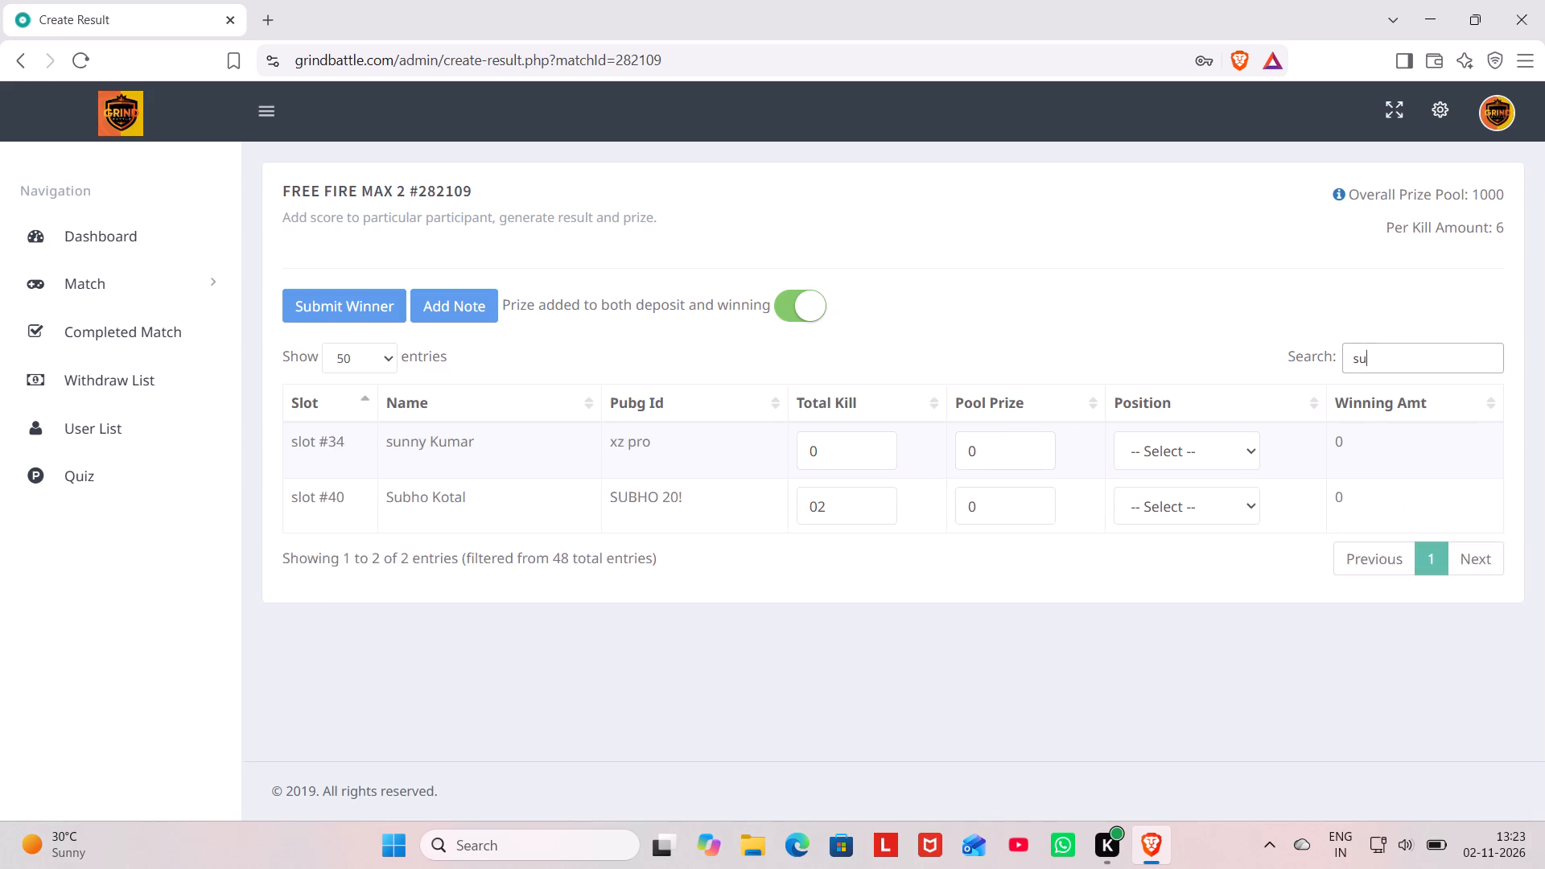
key("BackSpace")
key("BackSpace")
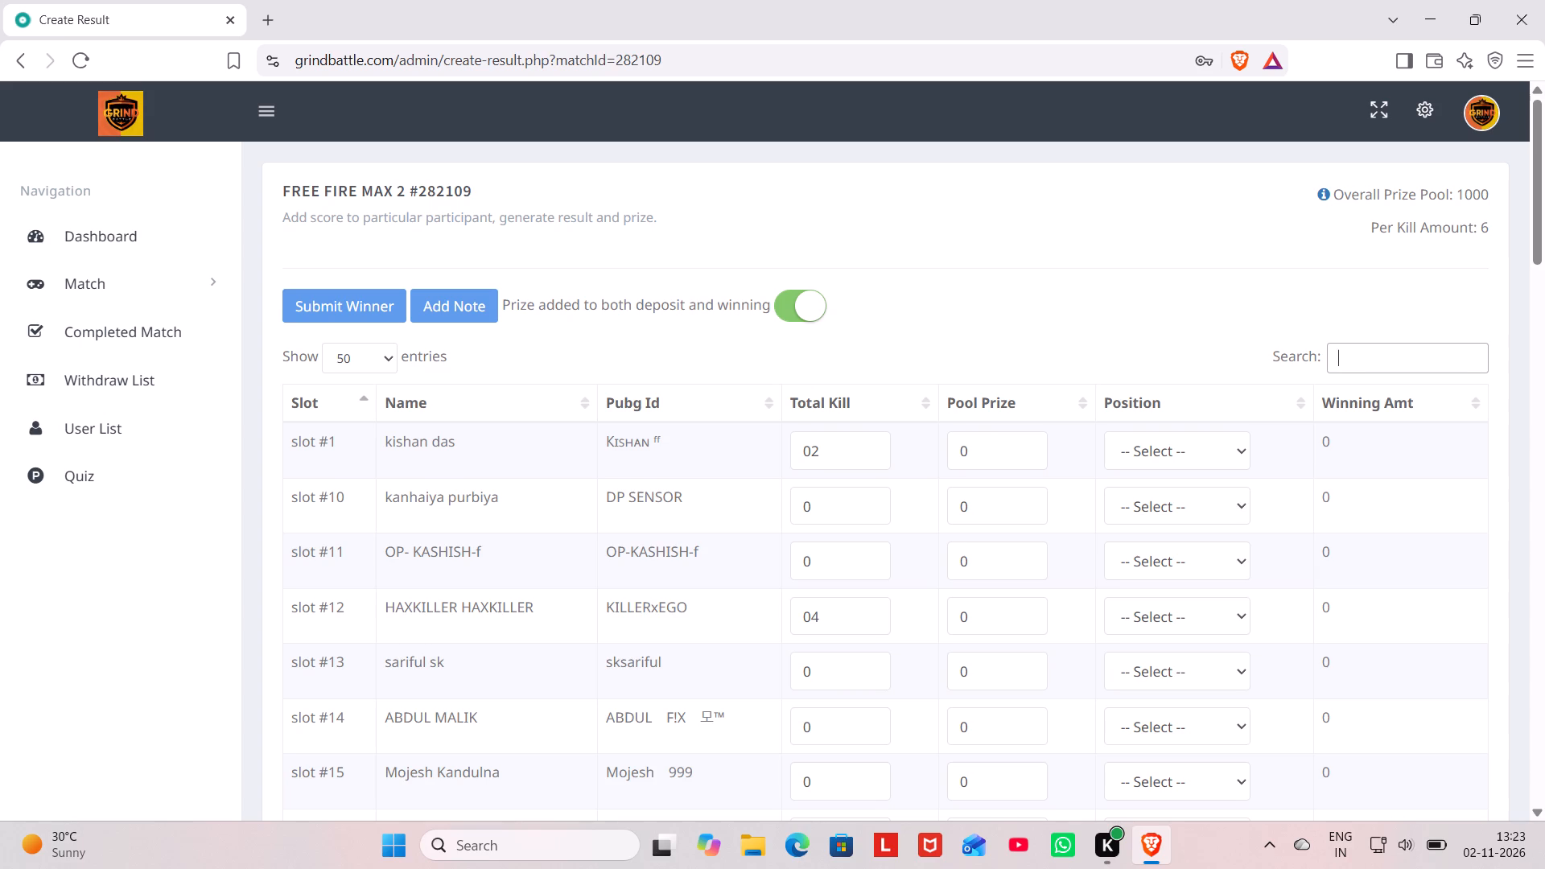
type("abh")
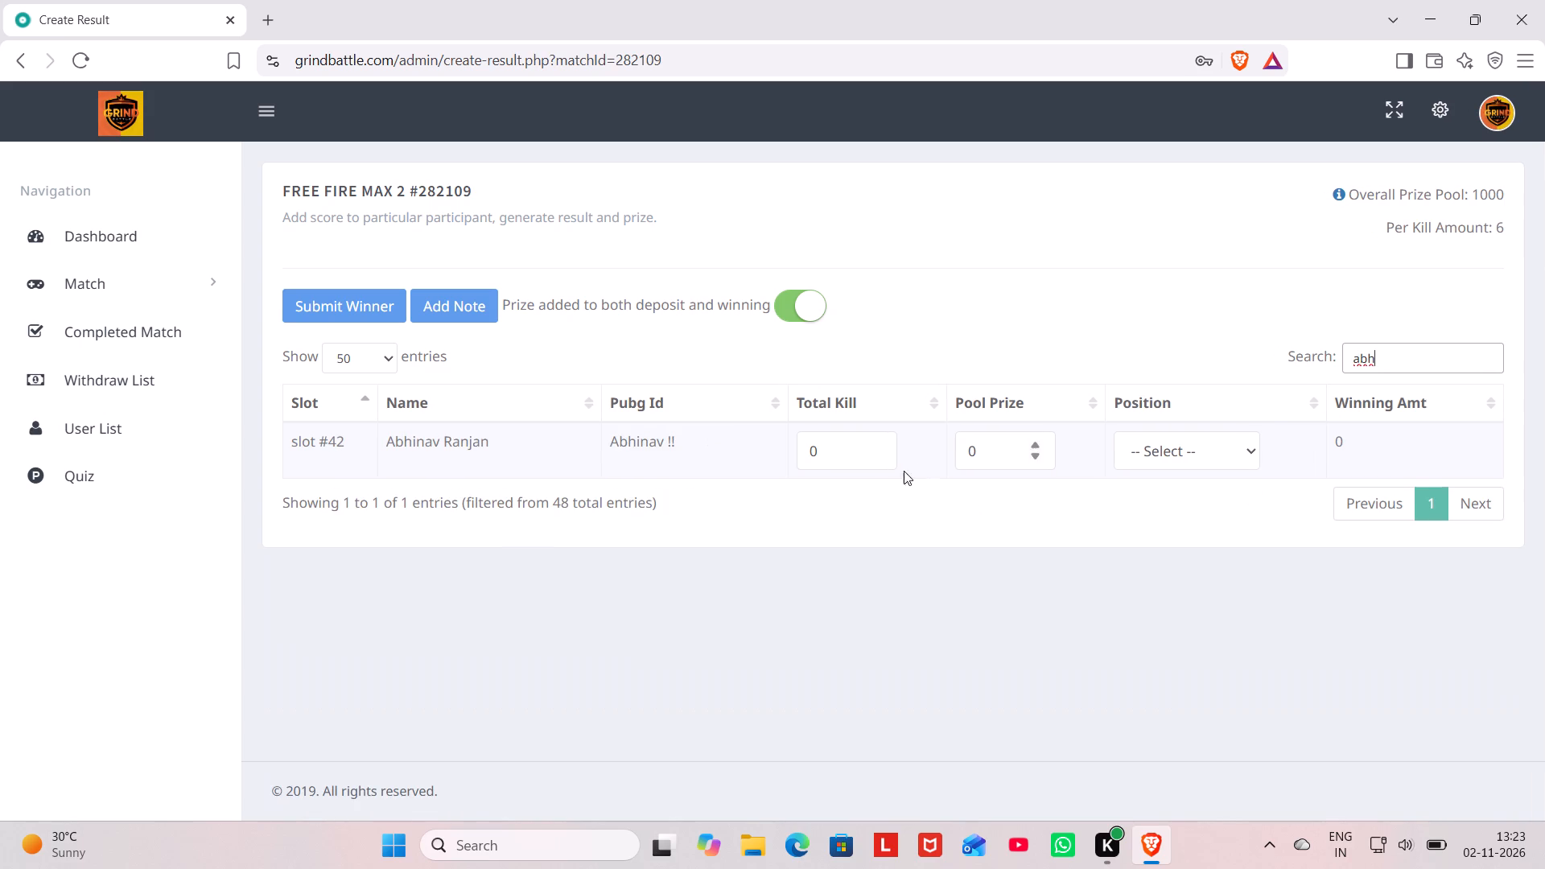
left_click(838, 455)
key("2")
key("Tab")
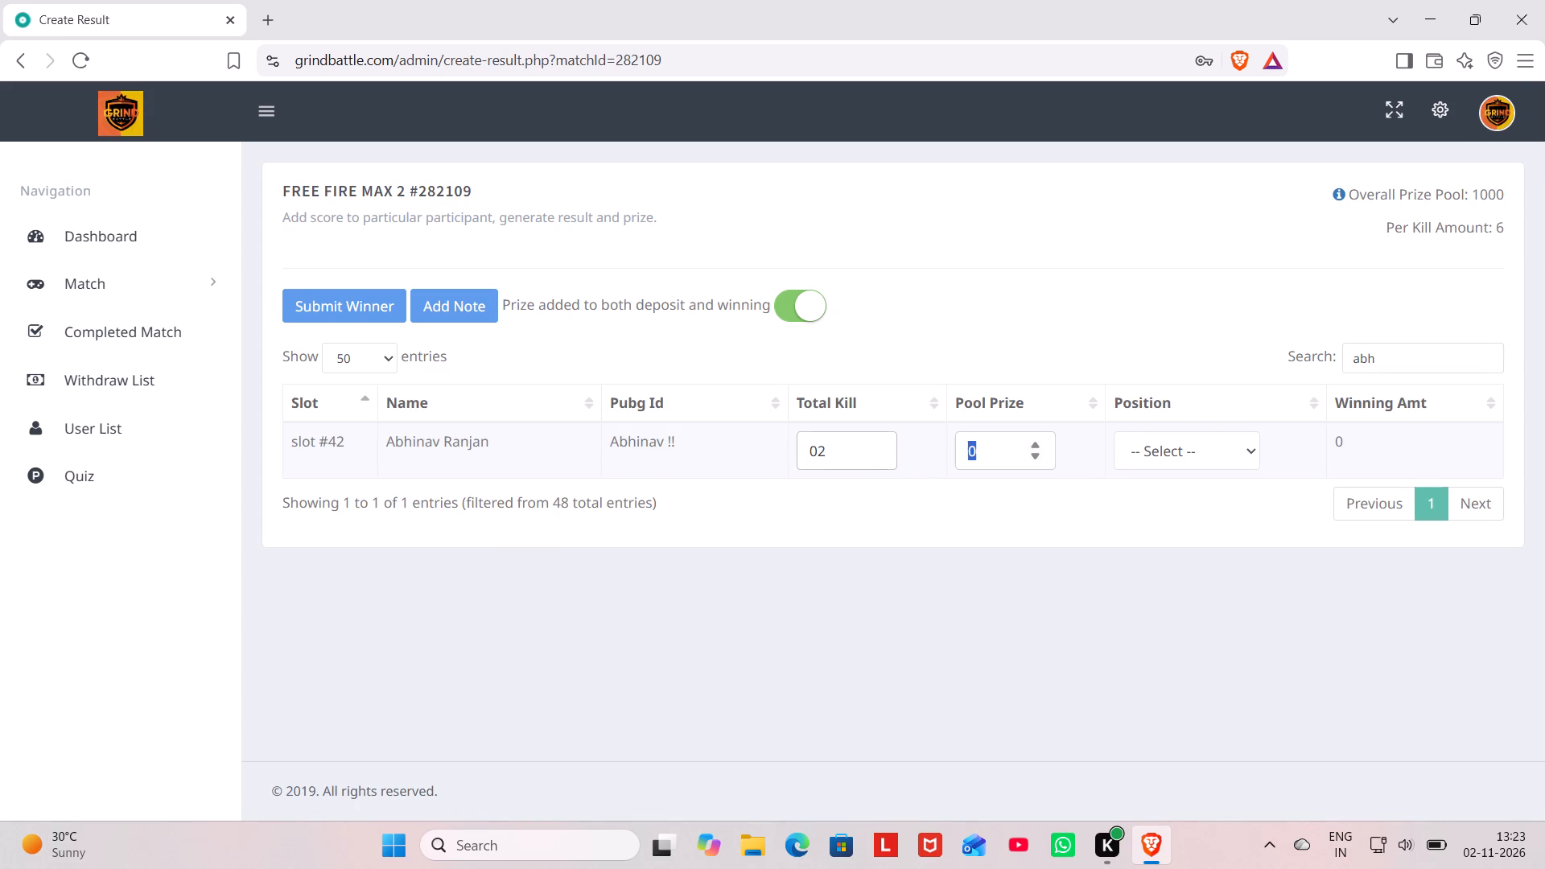
Search the participants for "abd" and enter 01 total kills for the player in slot #14.
left_click(1390, 356)
key("BackSpace")
key("BackSpace")
key("BackSpace")
key("BackSpace")
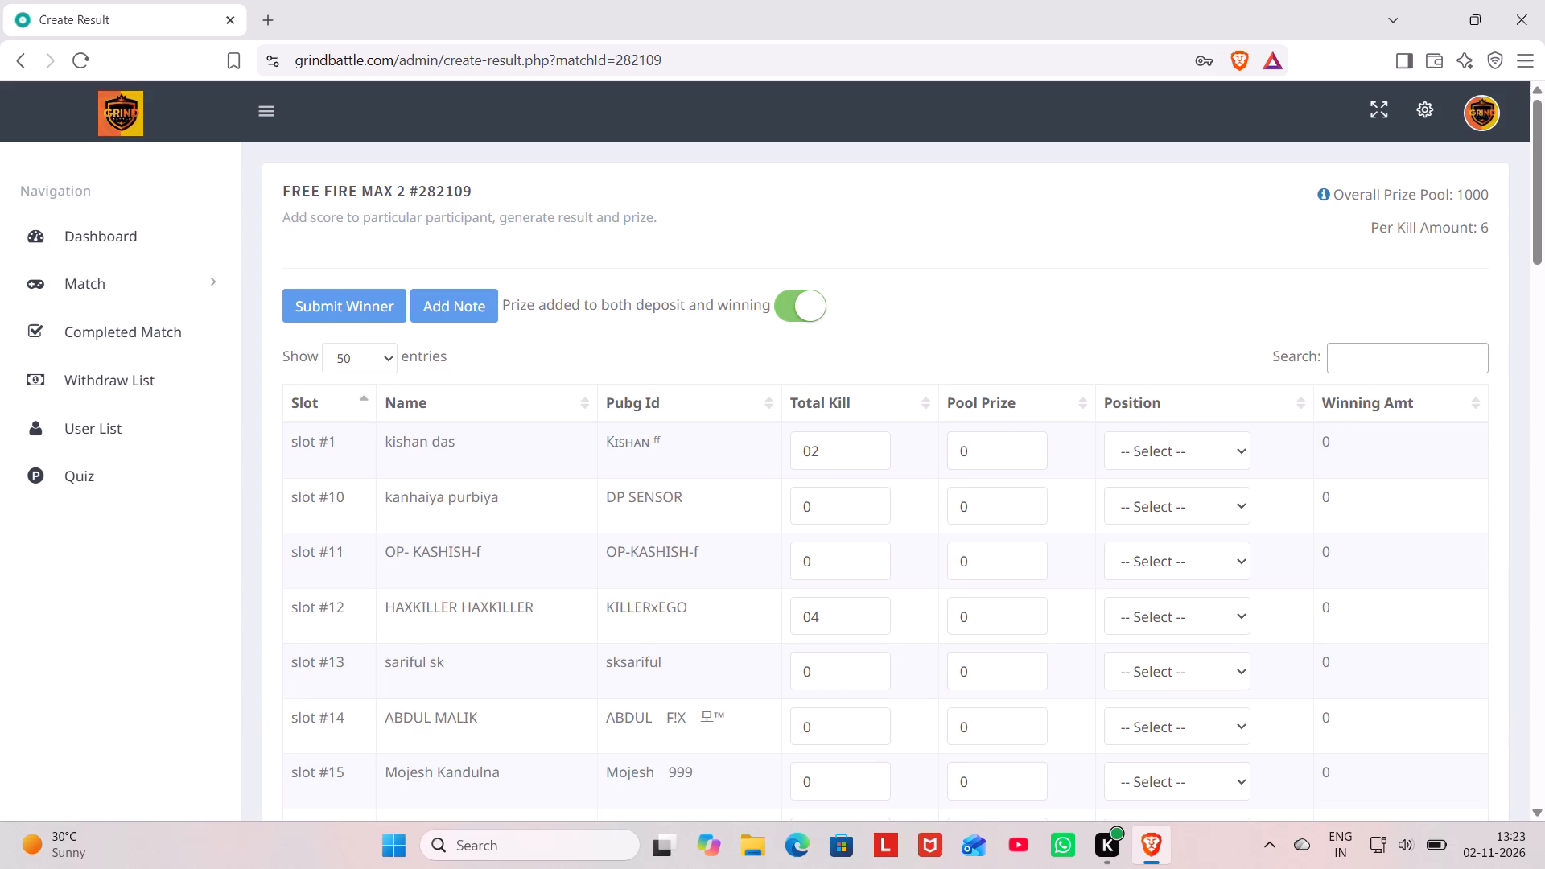
type("abd")
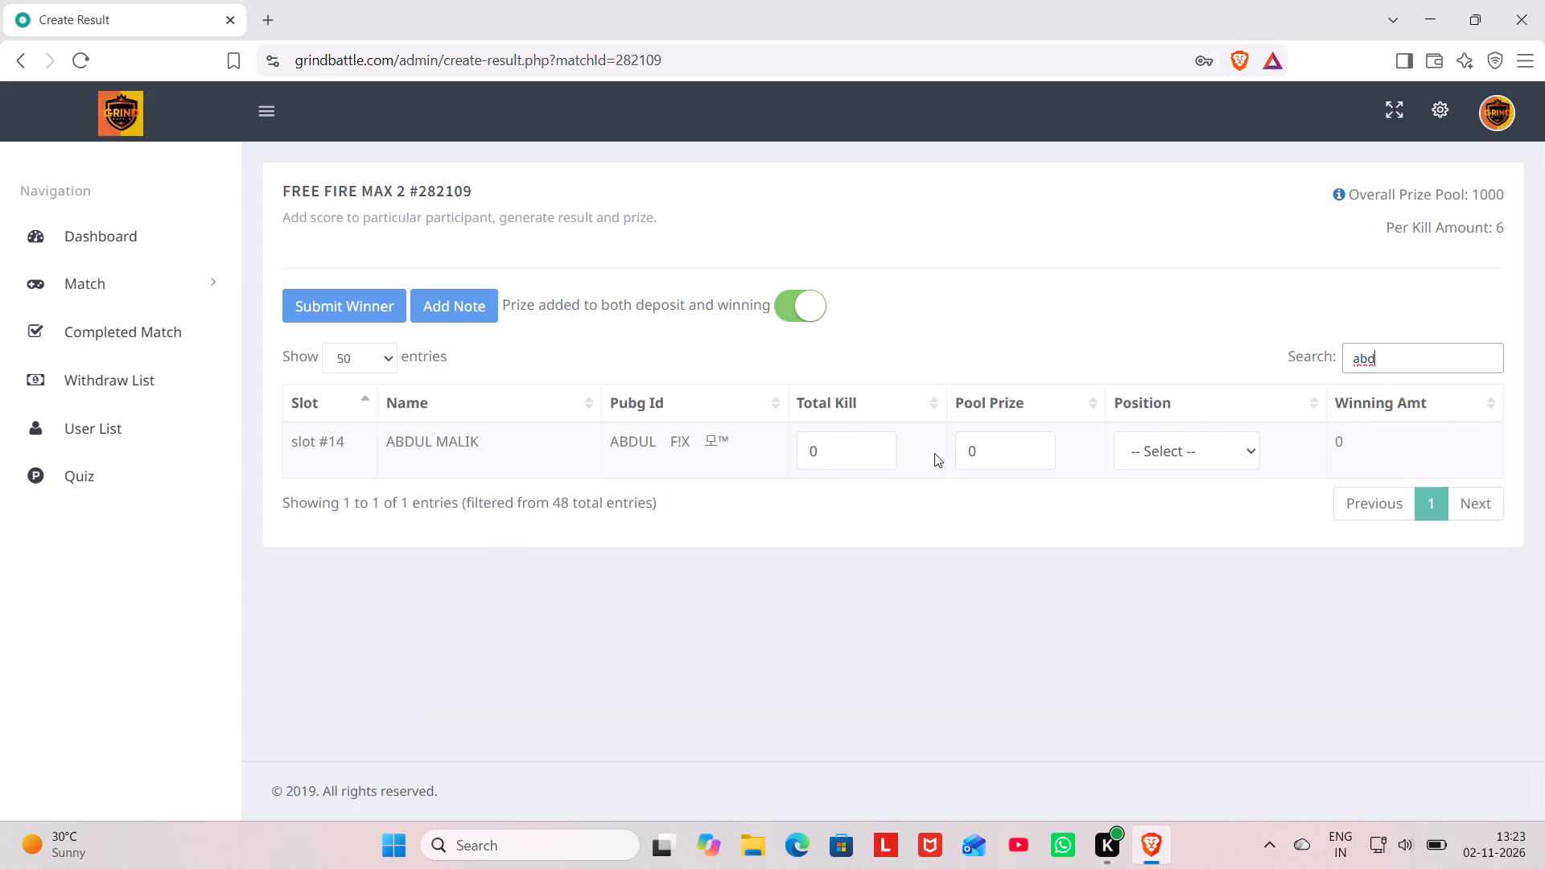
left_click(855, 446)
key("1")
key("Tab")
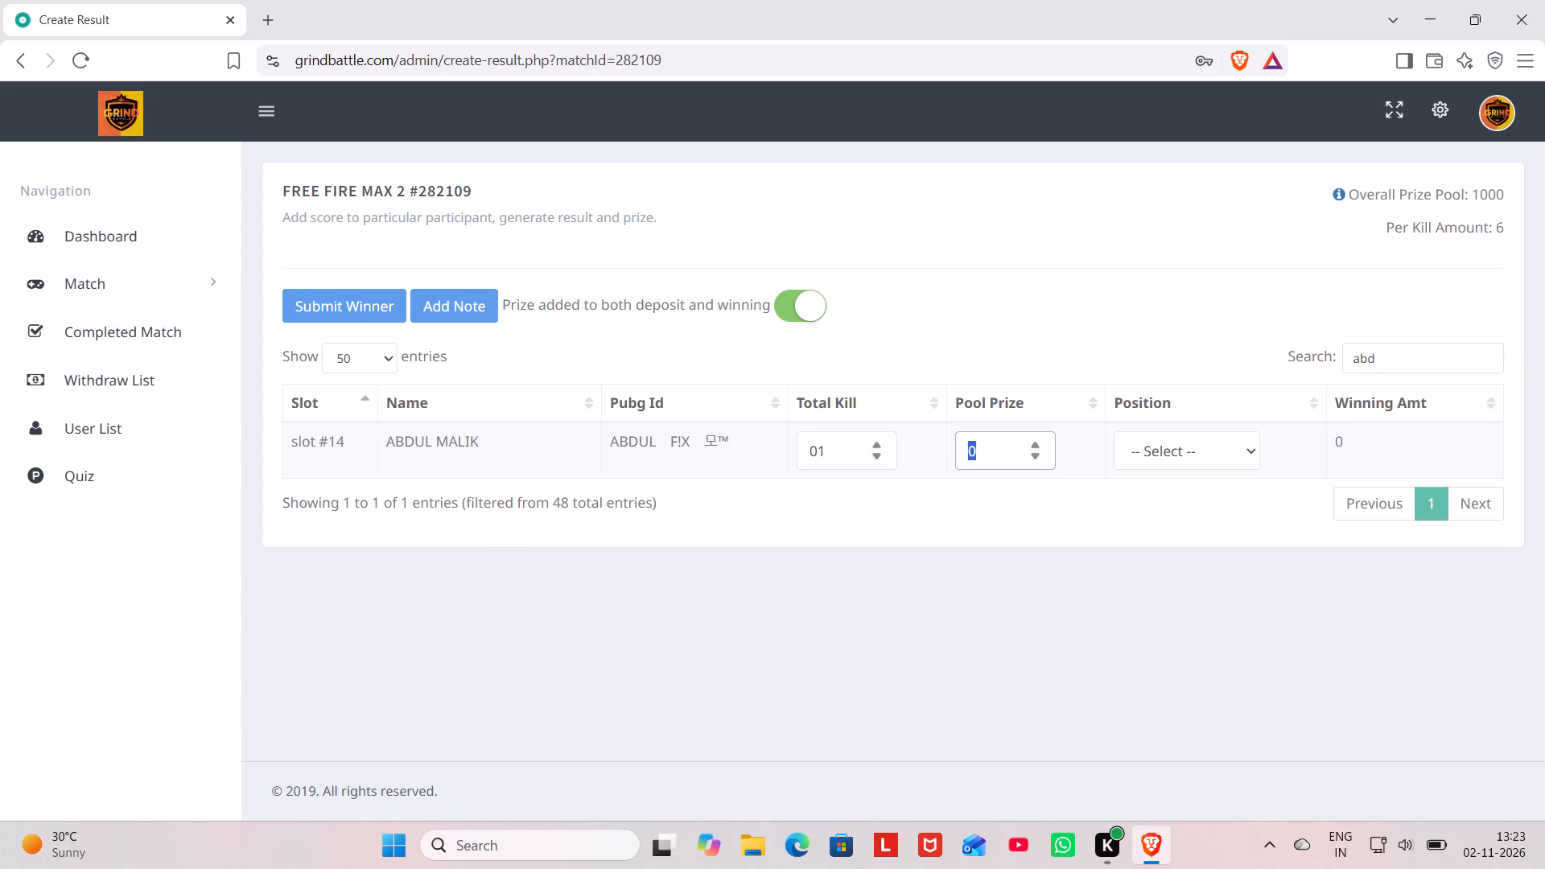
left_click(1390, 362)
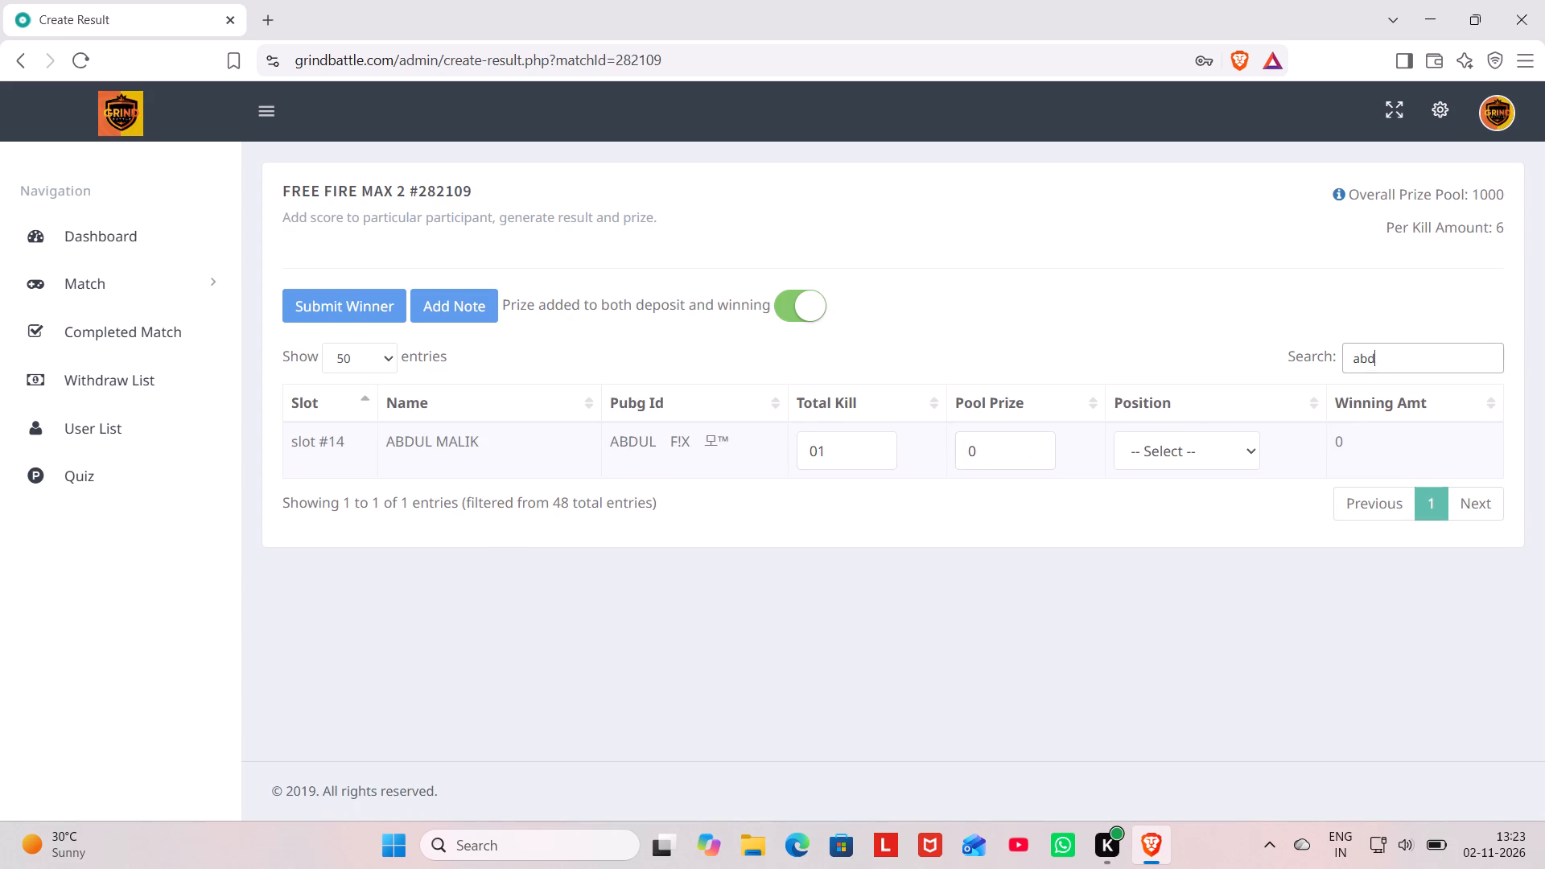
key("BackSpace")
key("BackSpace")
key("BackSpace")
key("BackSpace")
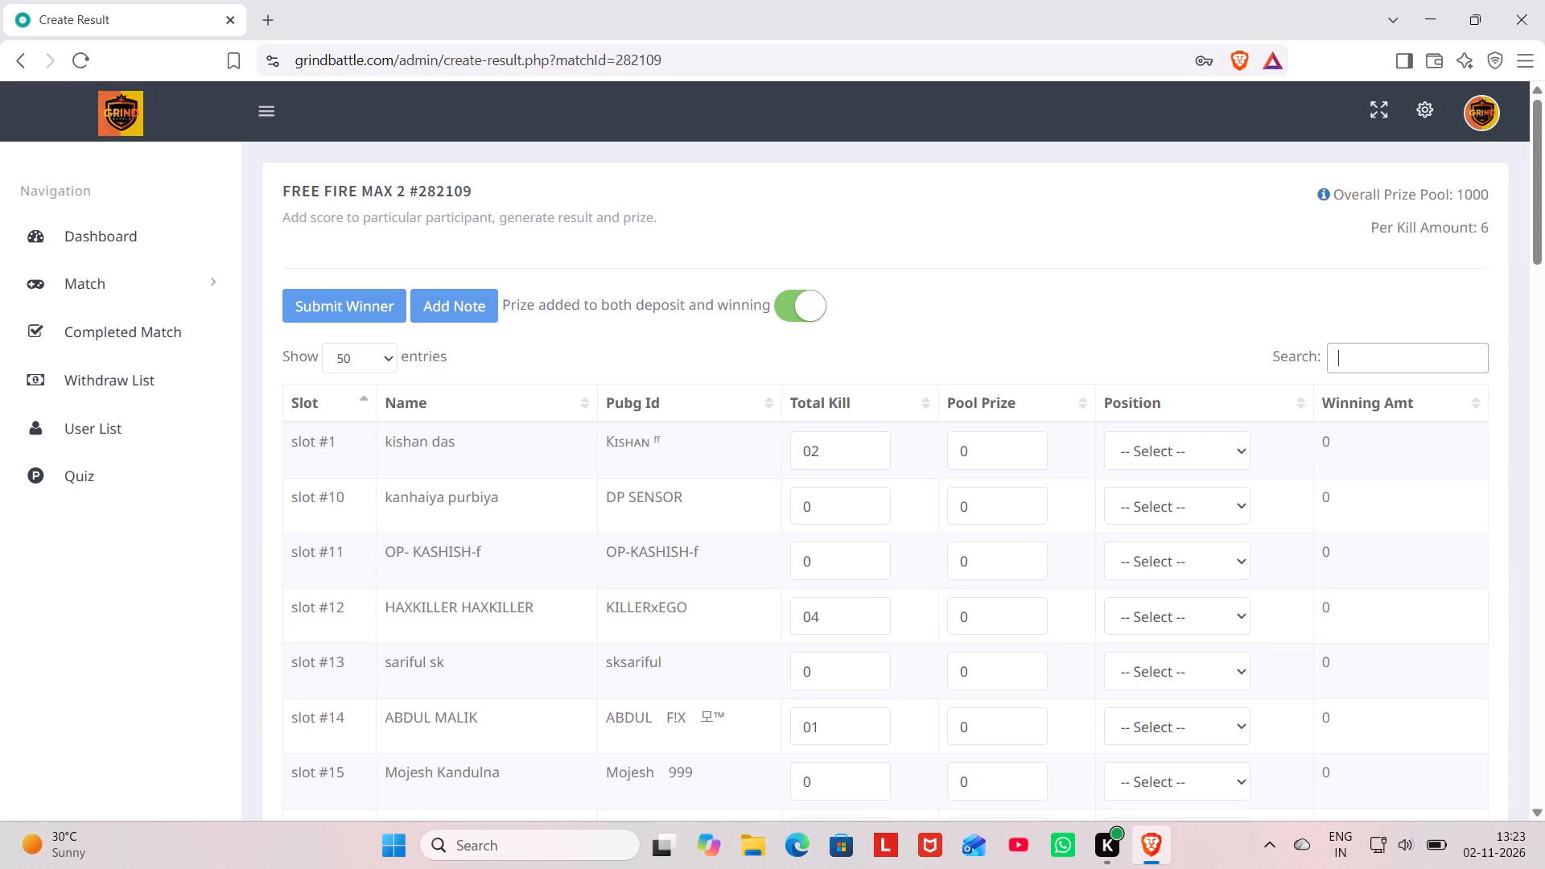
type("dad")
left_click(854, 459)
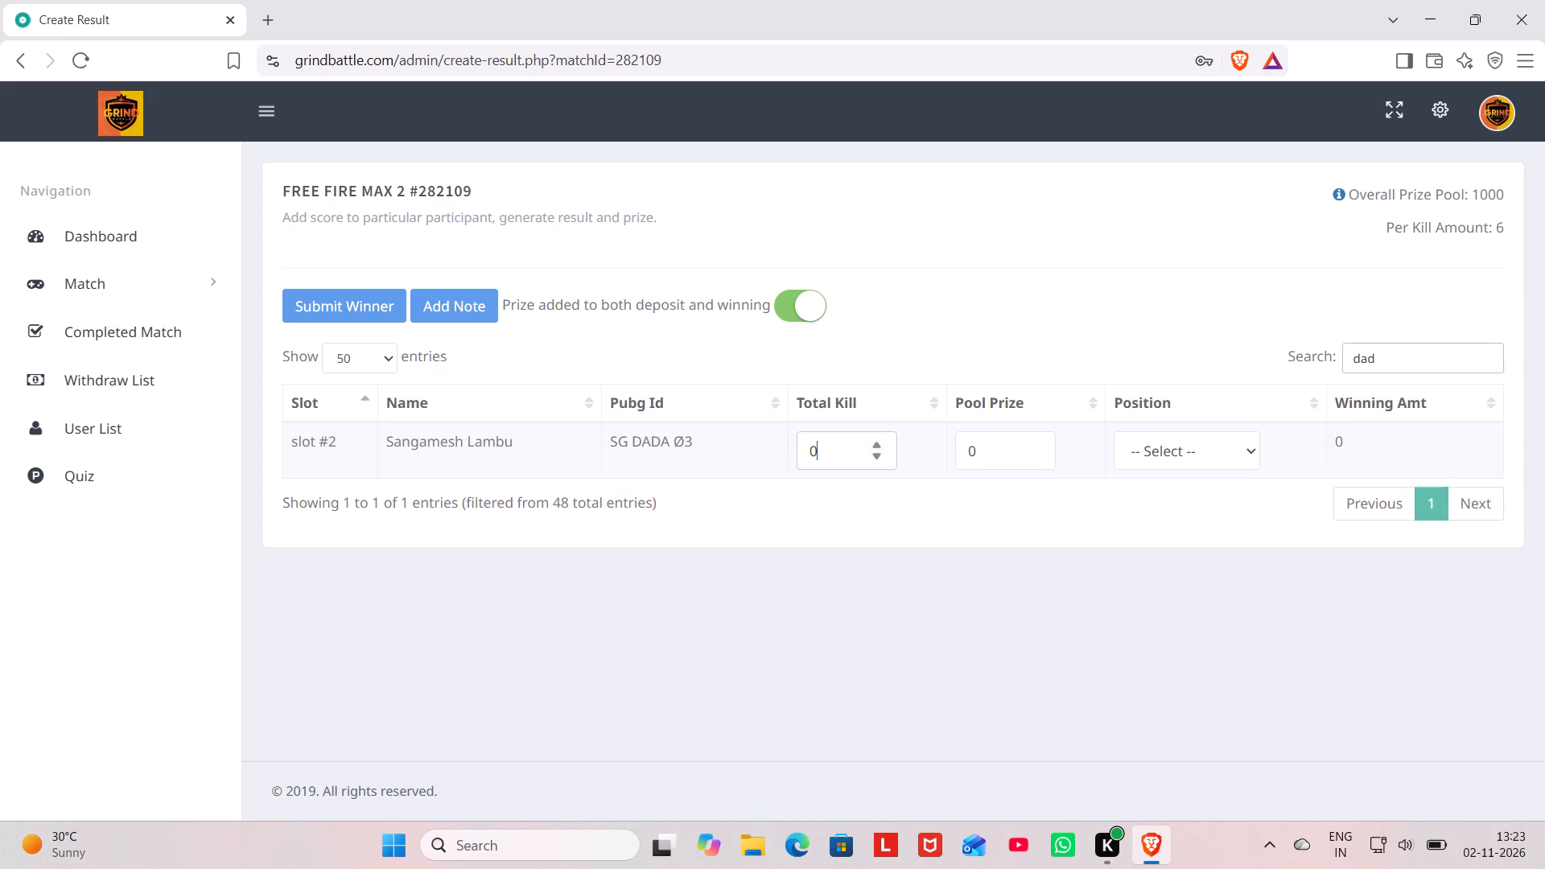
key("1")
key("Tab")
key("Tab")
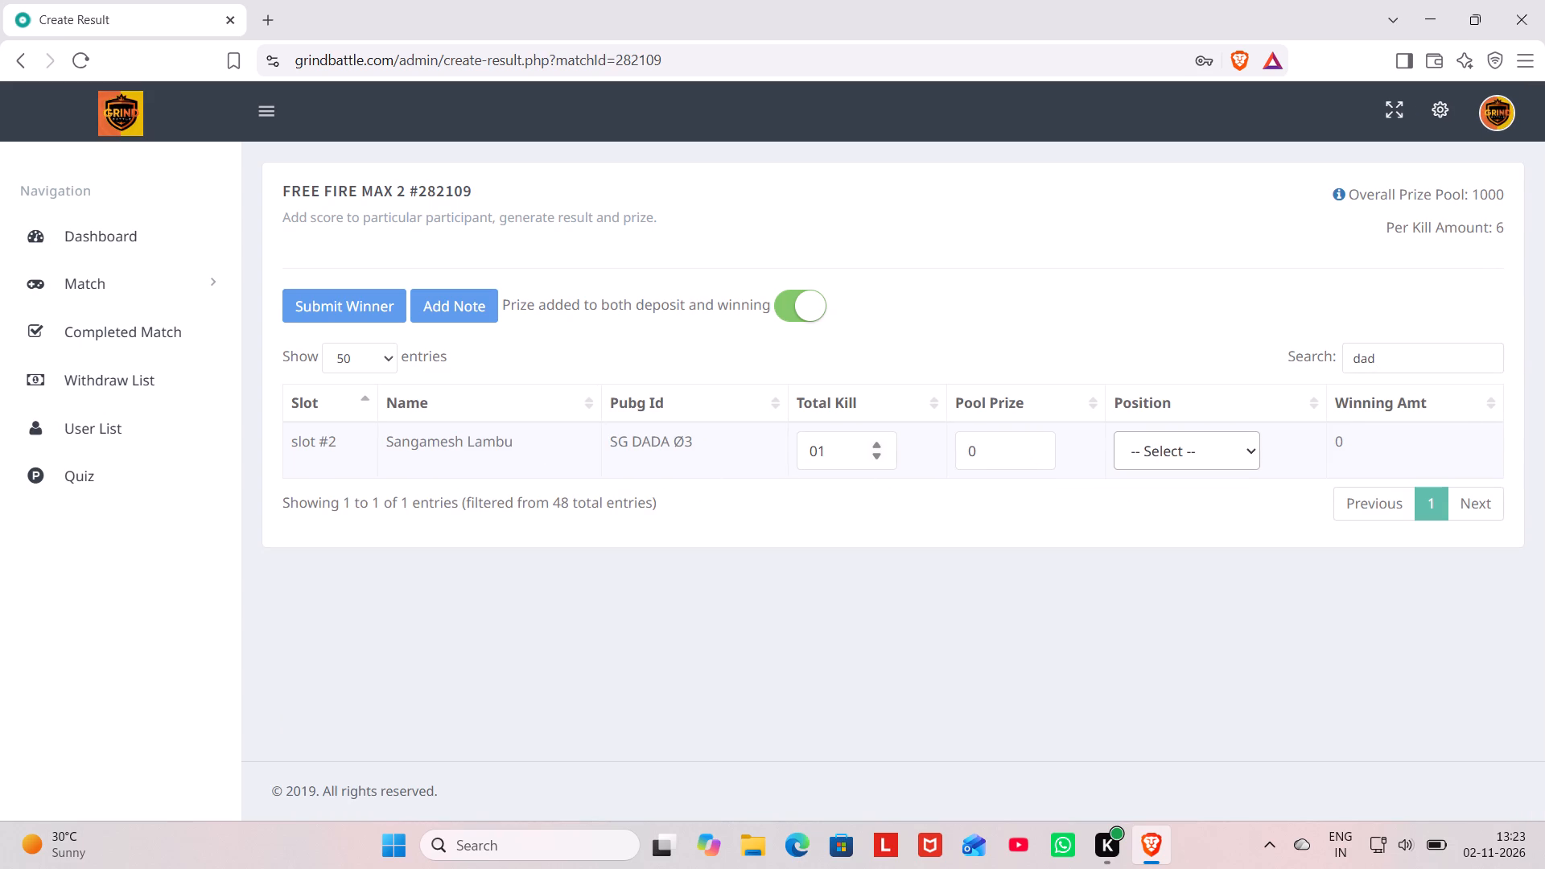
Search the participants for "yam" and enter 01 total kills for slot #3 player MR YAMRAJ.
left_click(1386, 364)
key("BackSpace")
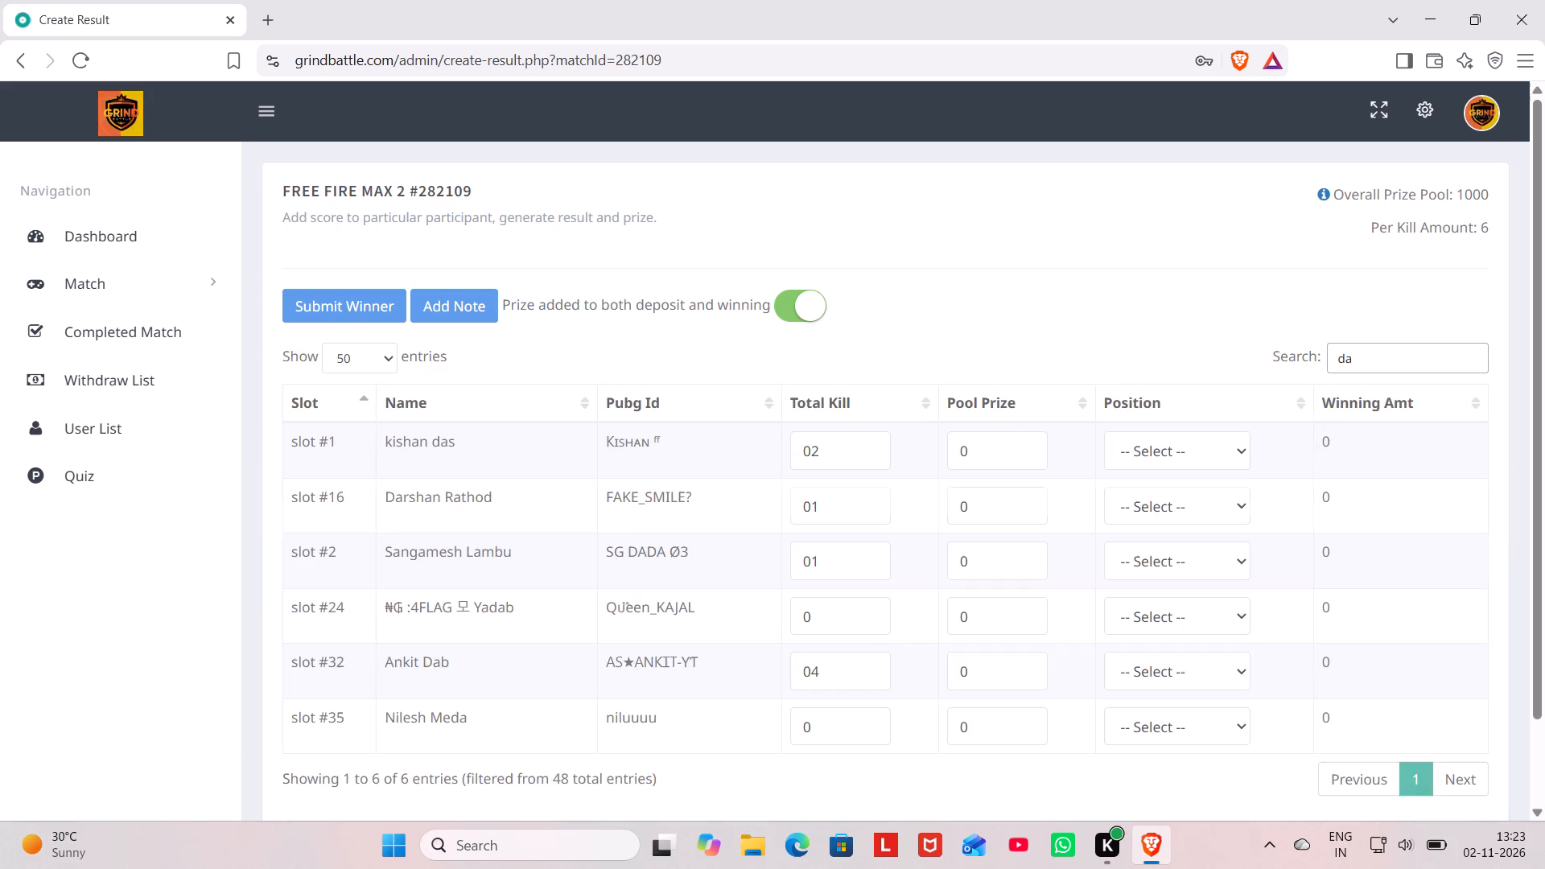
key("BackSpace")
key("BackSpace")
key("BackSpace")
key("BackSpace")
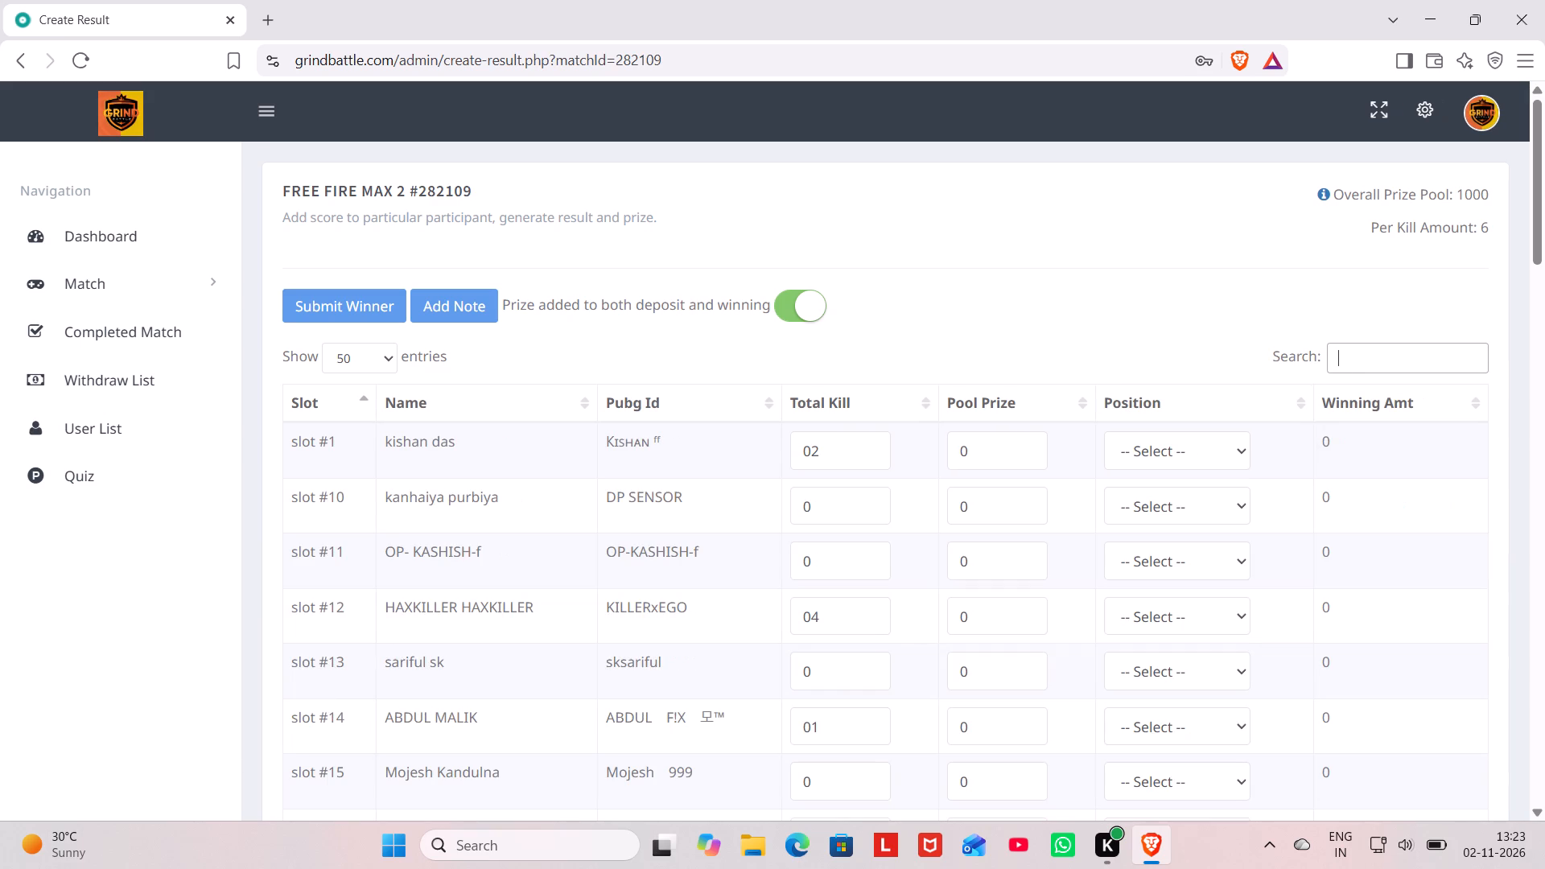
key("t")
key("BackSpace")
type("yam")
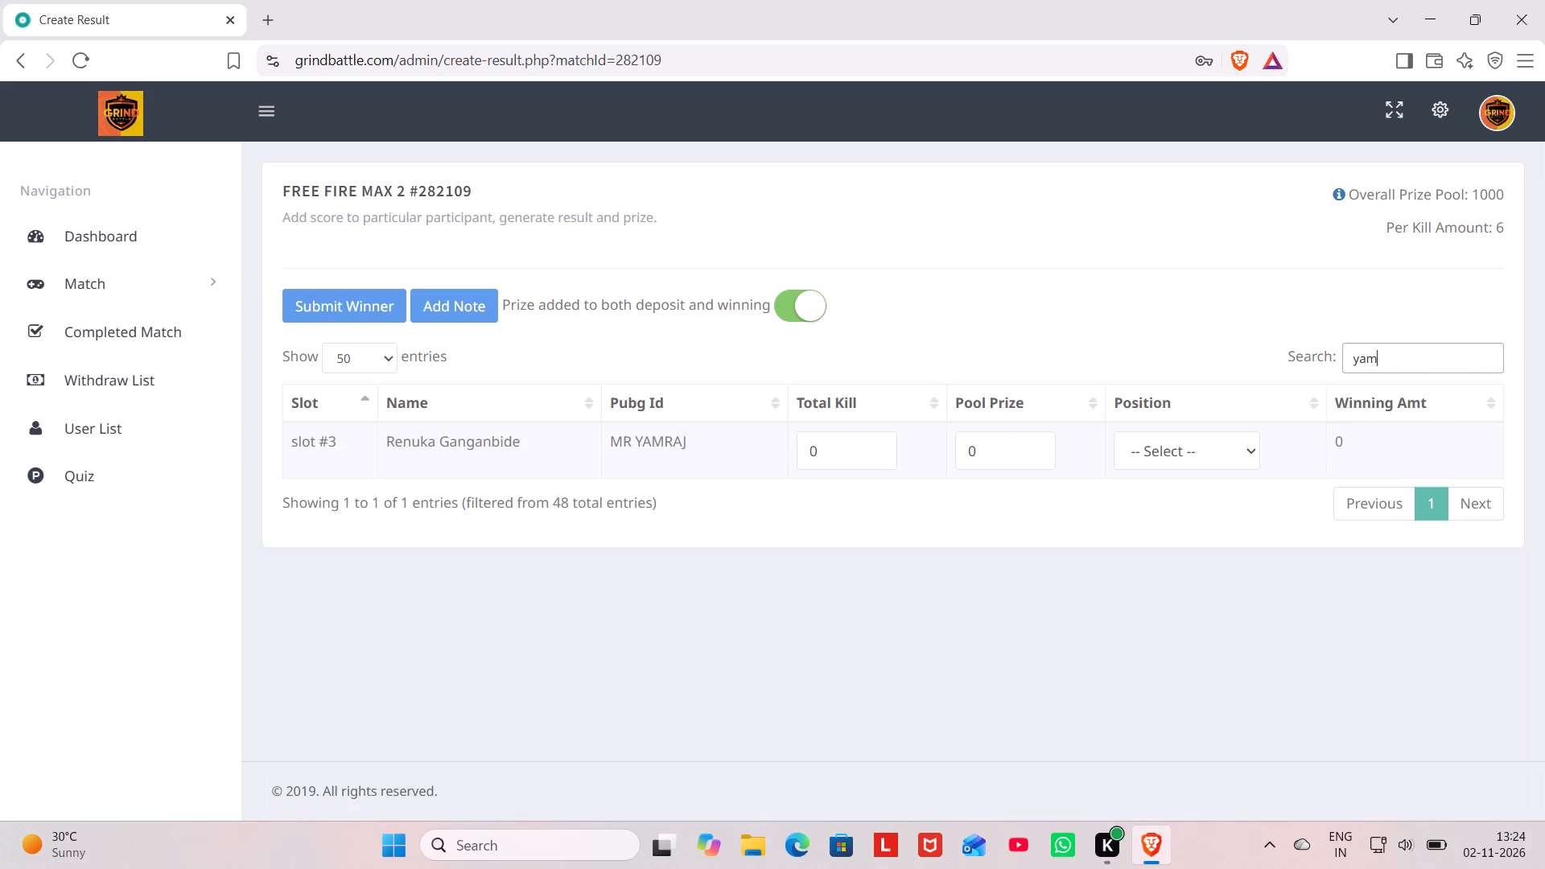
left_click(834, 451)
key("1")
key("Tab")
Search the participants for "blac" and enter 01 total kills for slot #6 player black ff.
left_click(1392, 348)
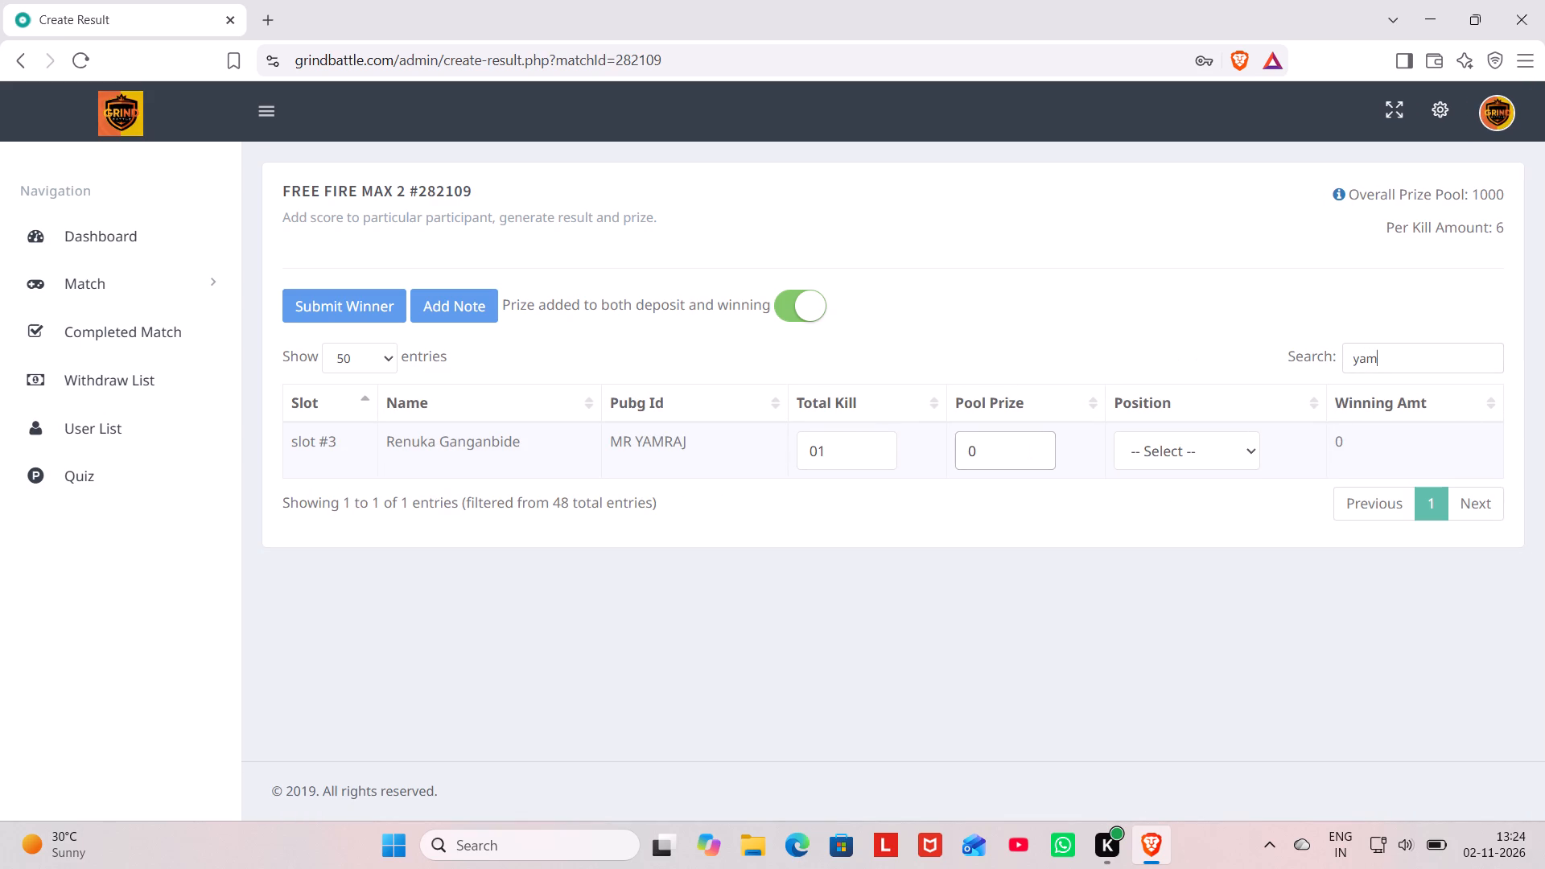
key("BackSpace")
key("BackSpace")
key("BackSpace")
key("BackSpace")
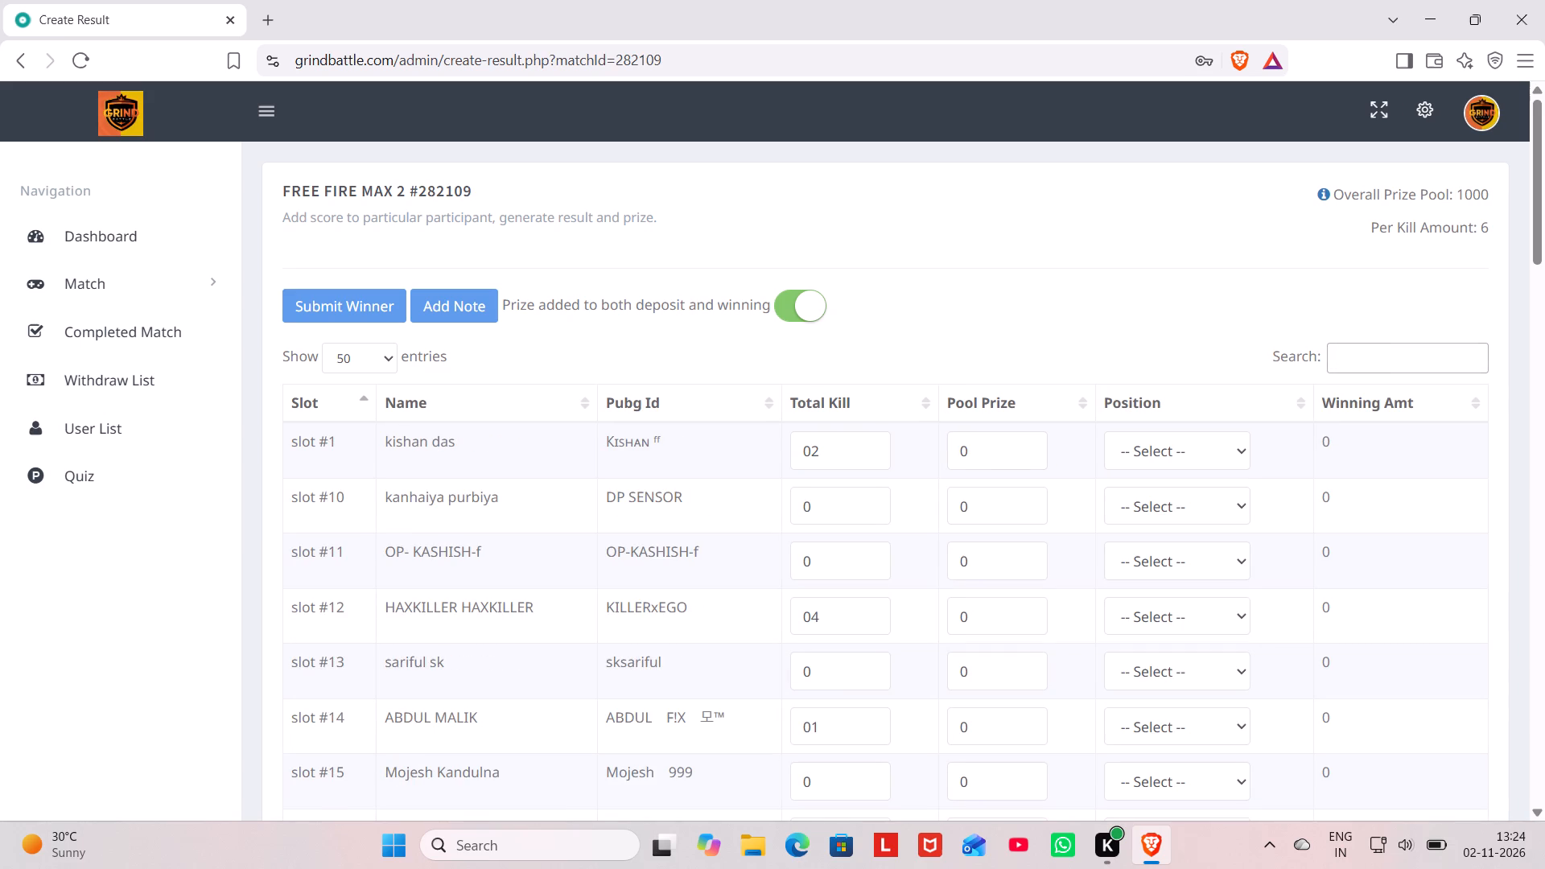
type("blac")
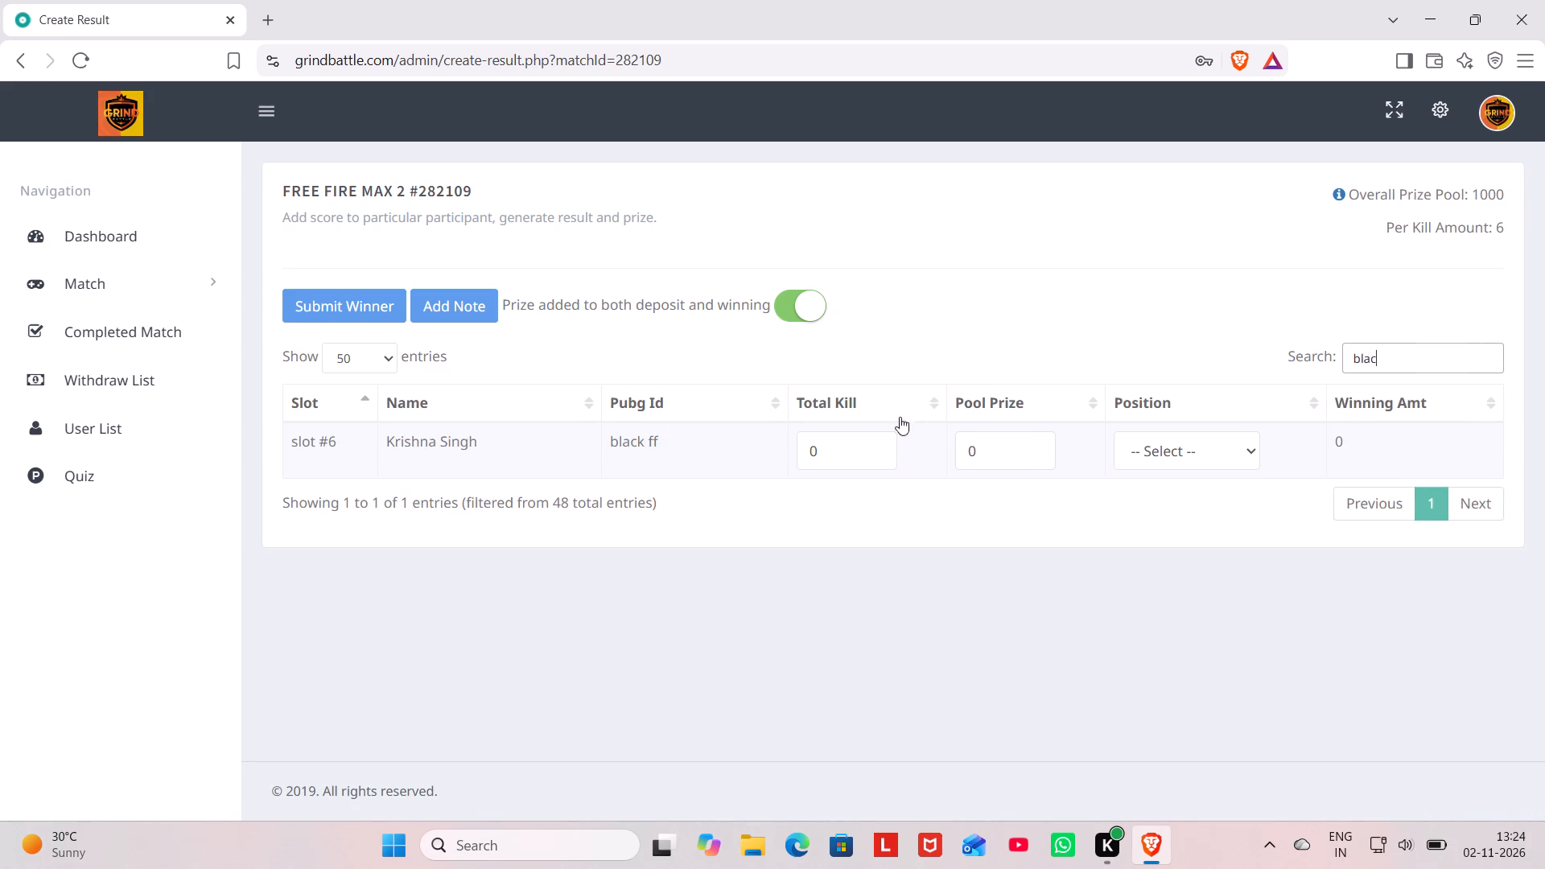
left_click(850, 441)
key("1")
key("Tab")
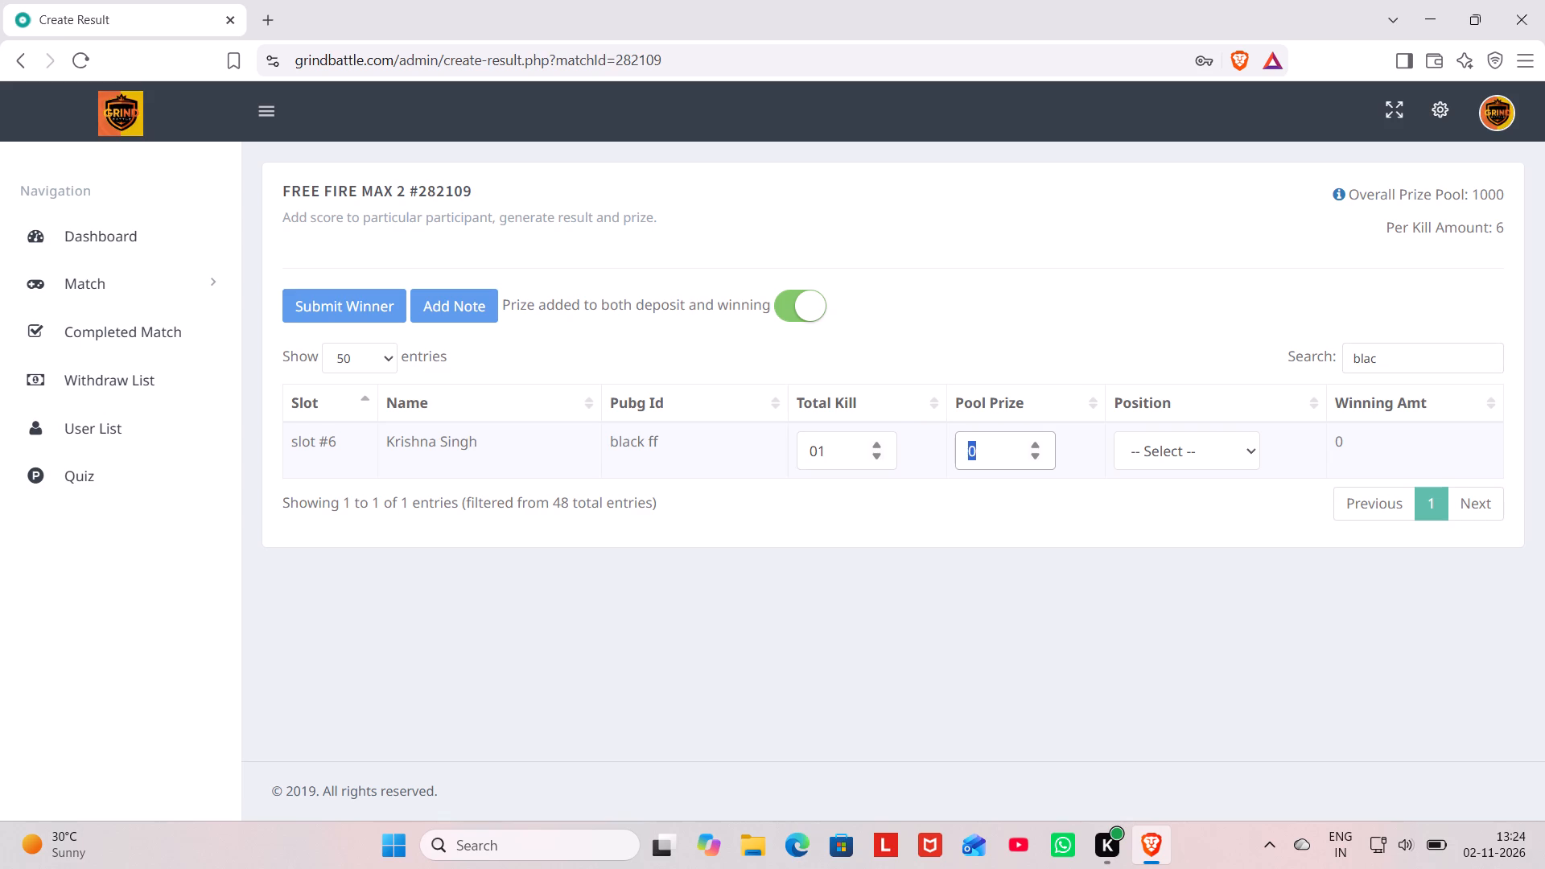
Search the participants for "san" and enter 01 total kills for slot #17 player SANSKARI.
left_click(1374, 361)
key("BackSpace")
key("BackSpace")
key("BackSpace")
key("BackSpace")
key("BackSpace")
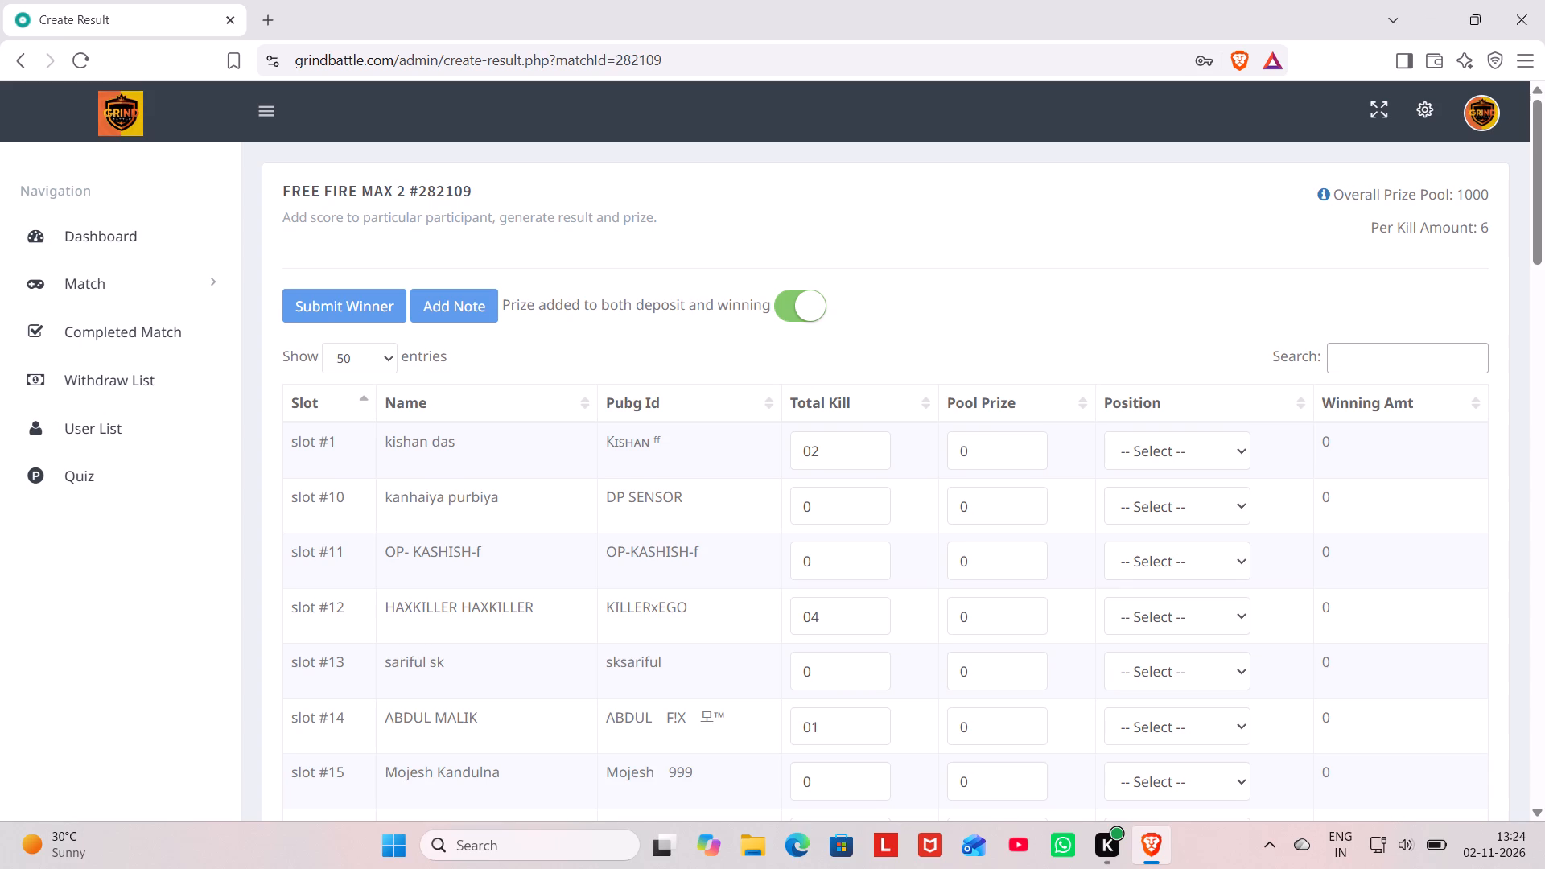
type("san")
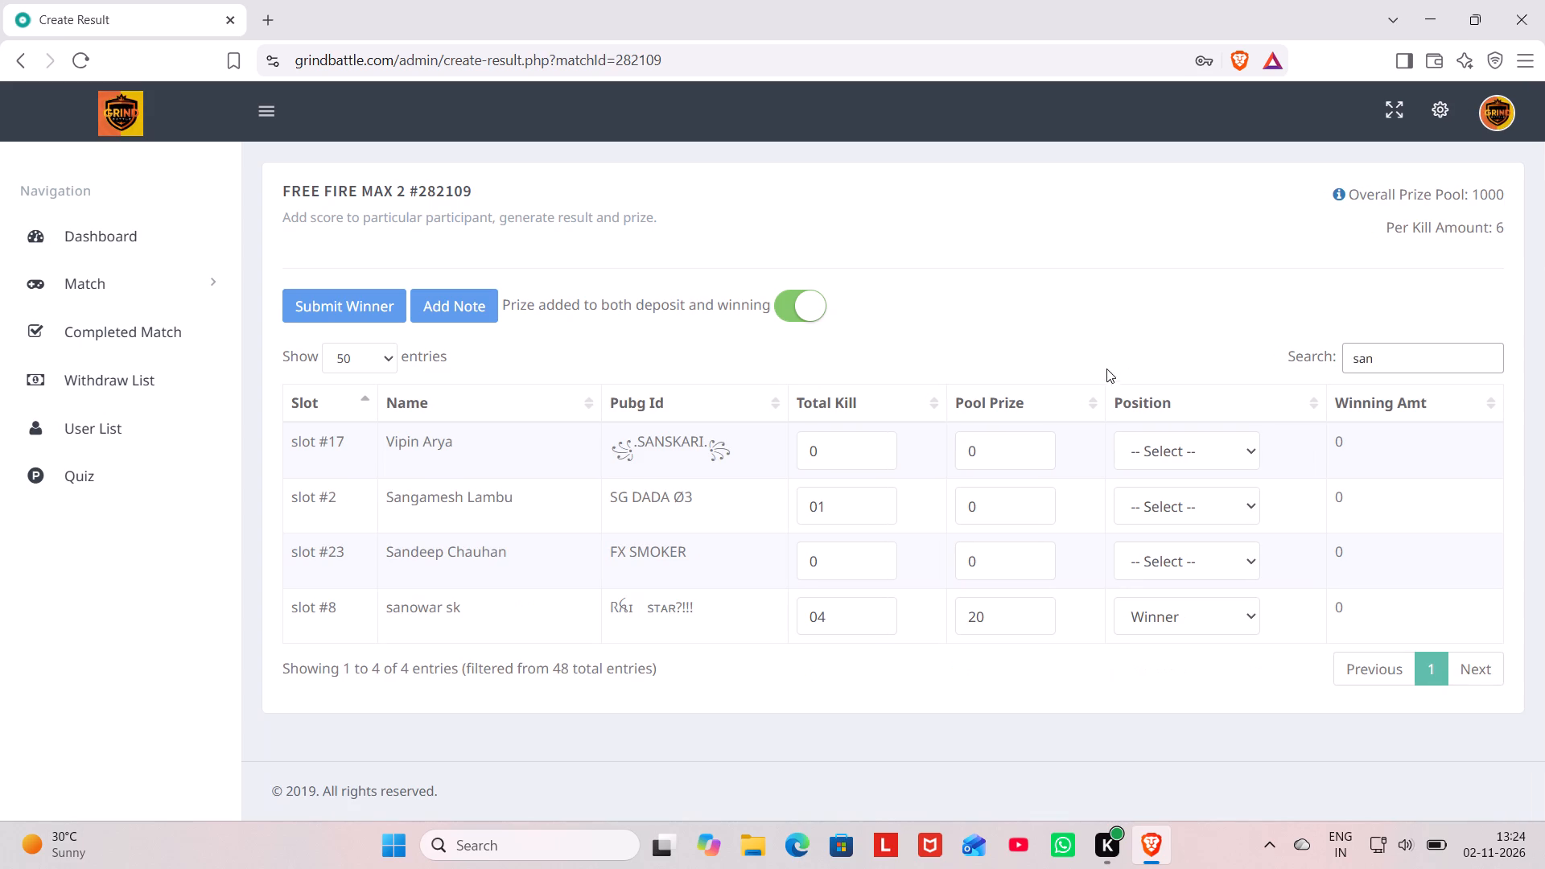
left_click(854, 435)
key("1")
key("Tab")
Search the participants for "bak" and "bal", and clear the search.
left_click(1403, 351)
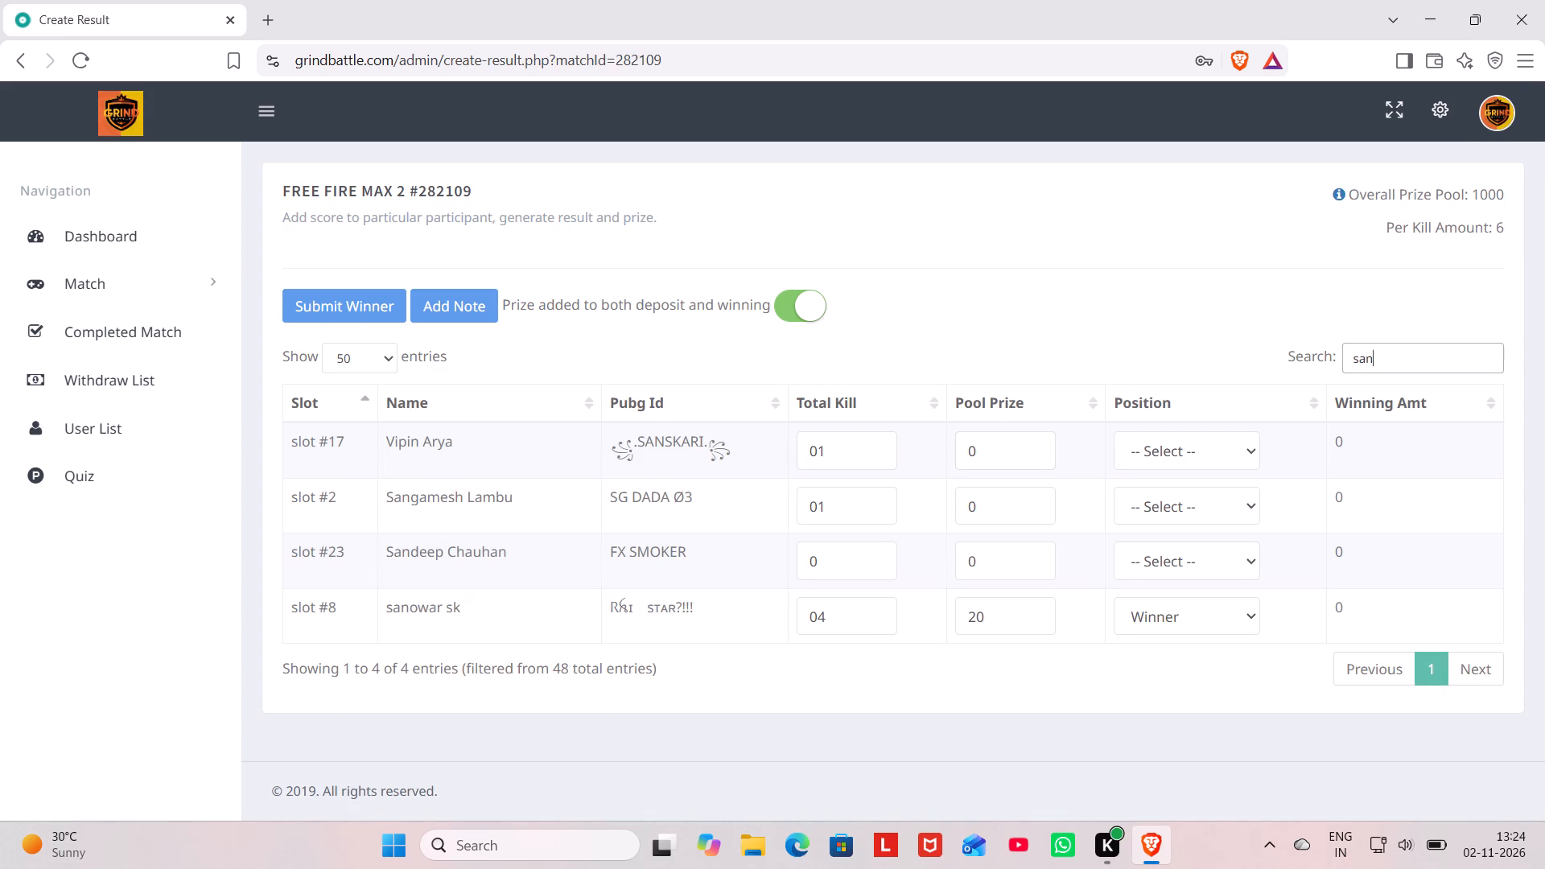
key("BackSpace")
key("BackSpace")
key("BackSpace")
key("BackSpace")
type("bak")
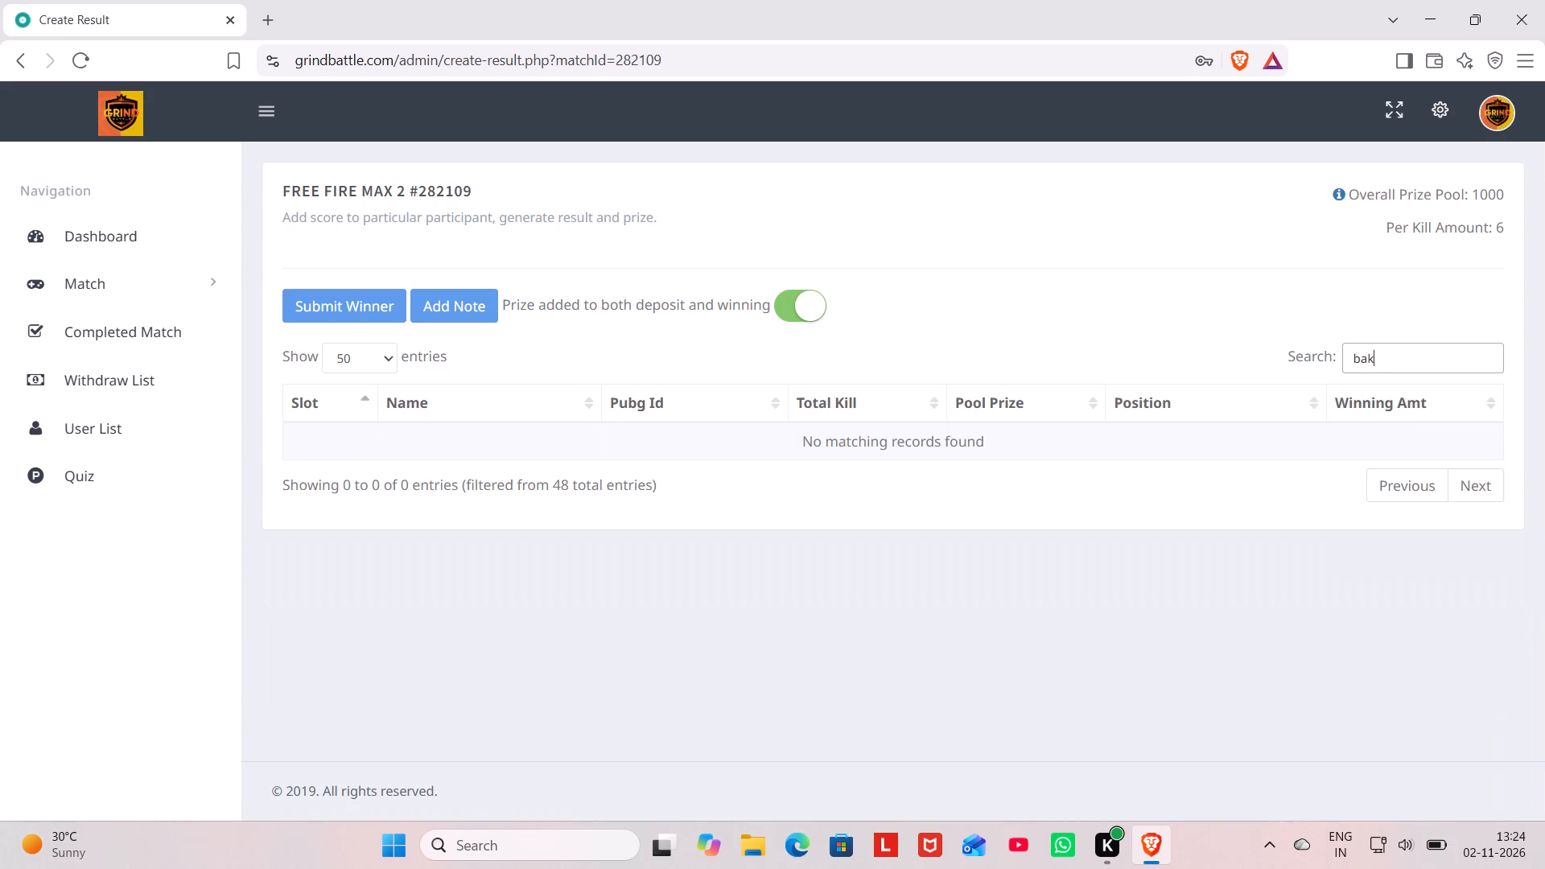
key("BackSpace")
key("l")
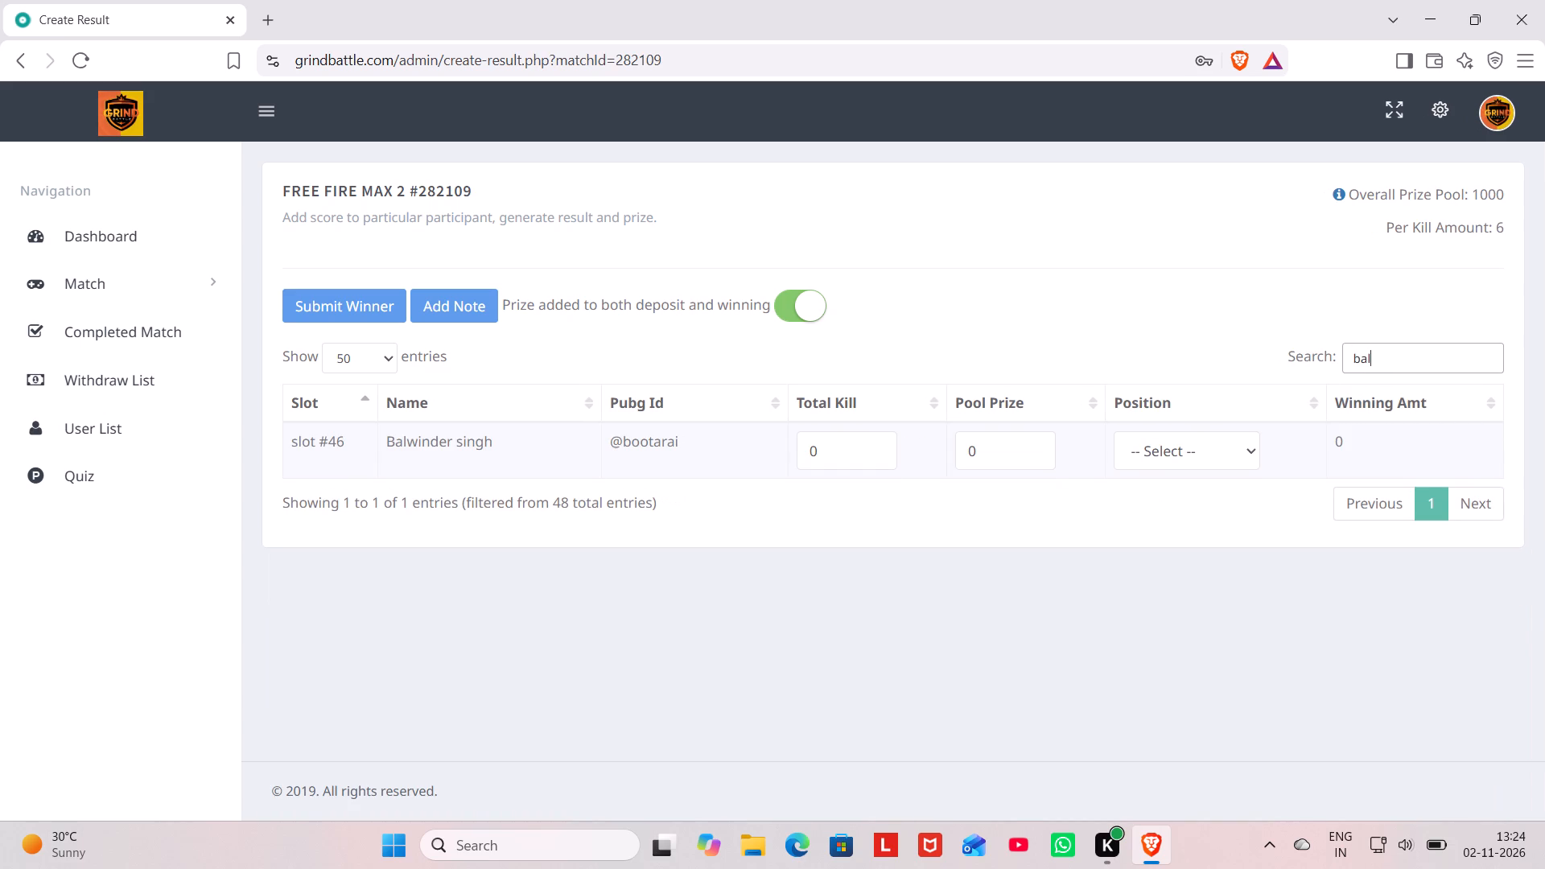
key("BackSpace")
key("BackSpace")
key("BackSpace")
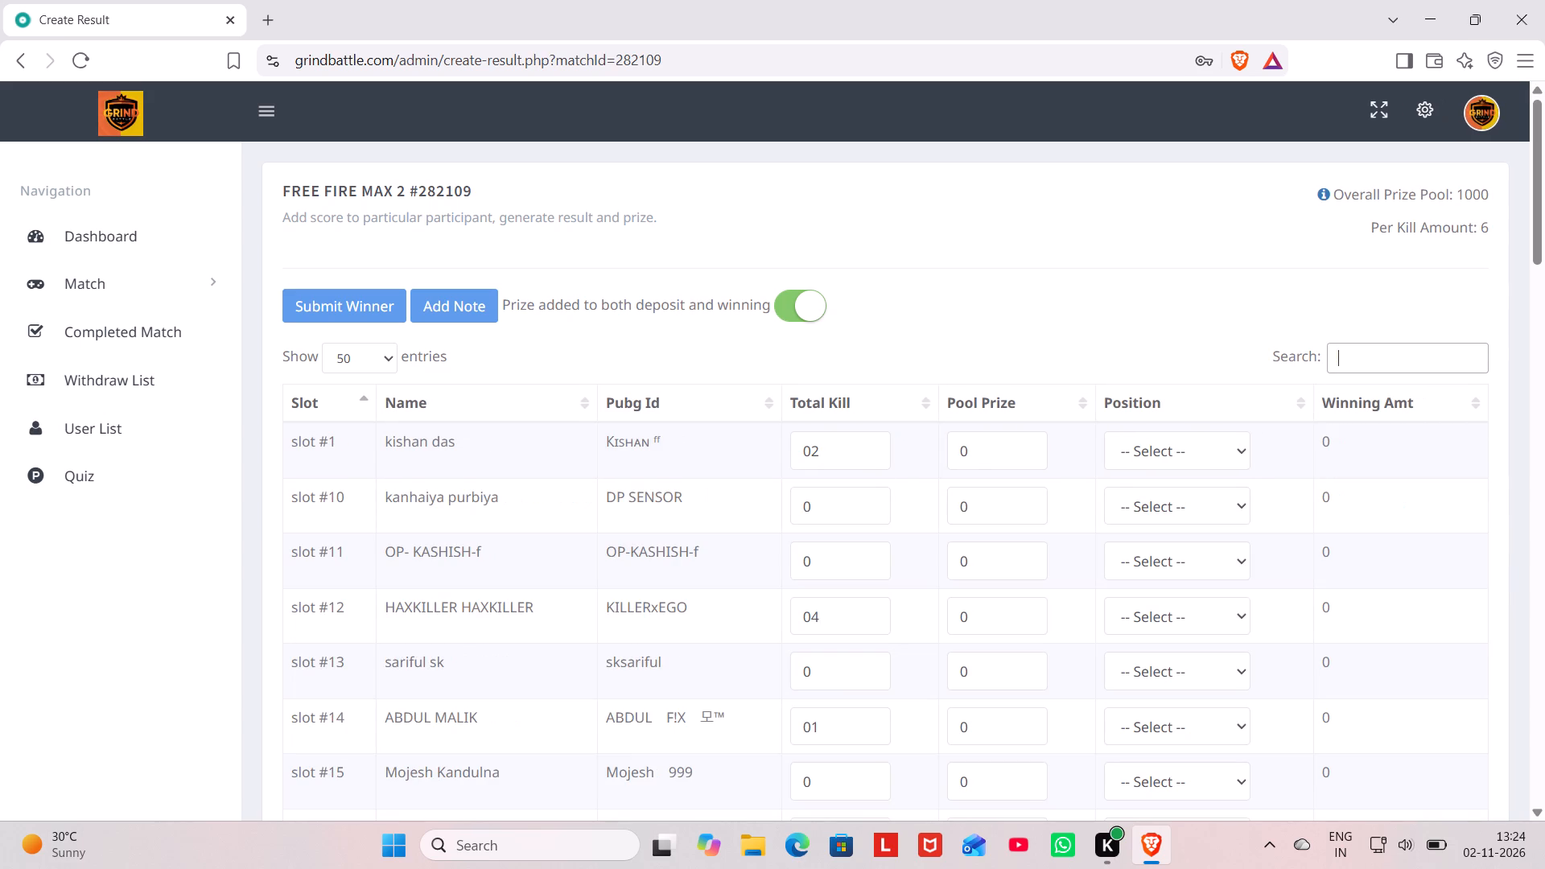
Find slot #31 player BALRAM in the full participant list and enter 01 total kills.
scroll(974, 472, "down", 2)
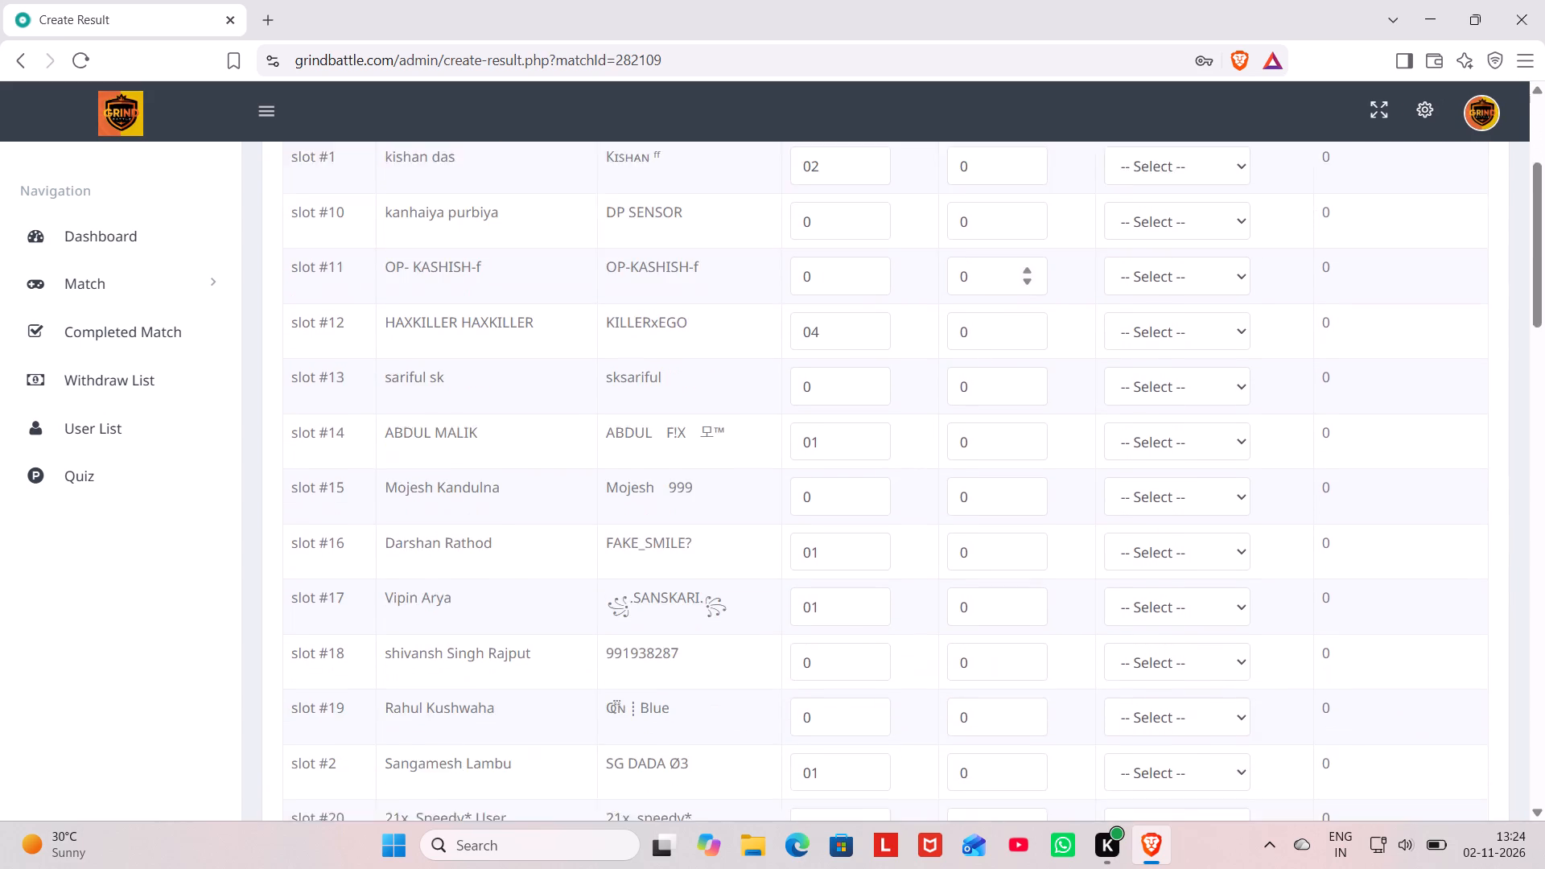
scroll(974, 472, "down", 2)
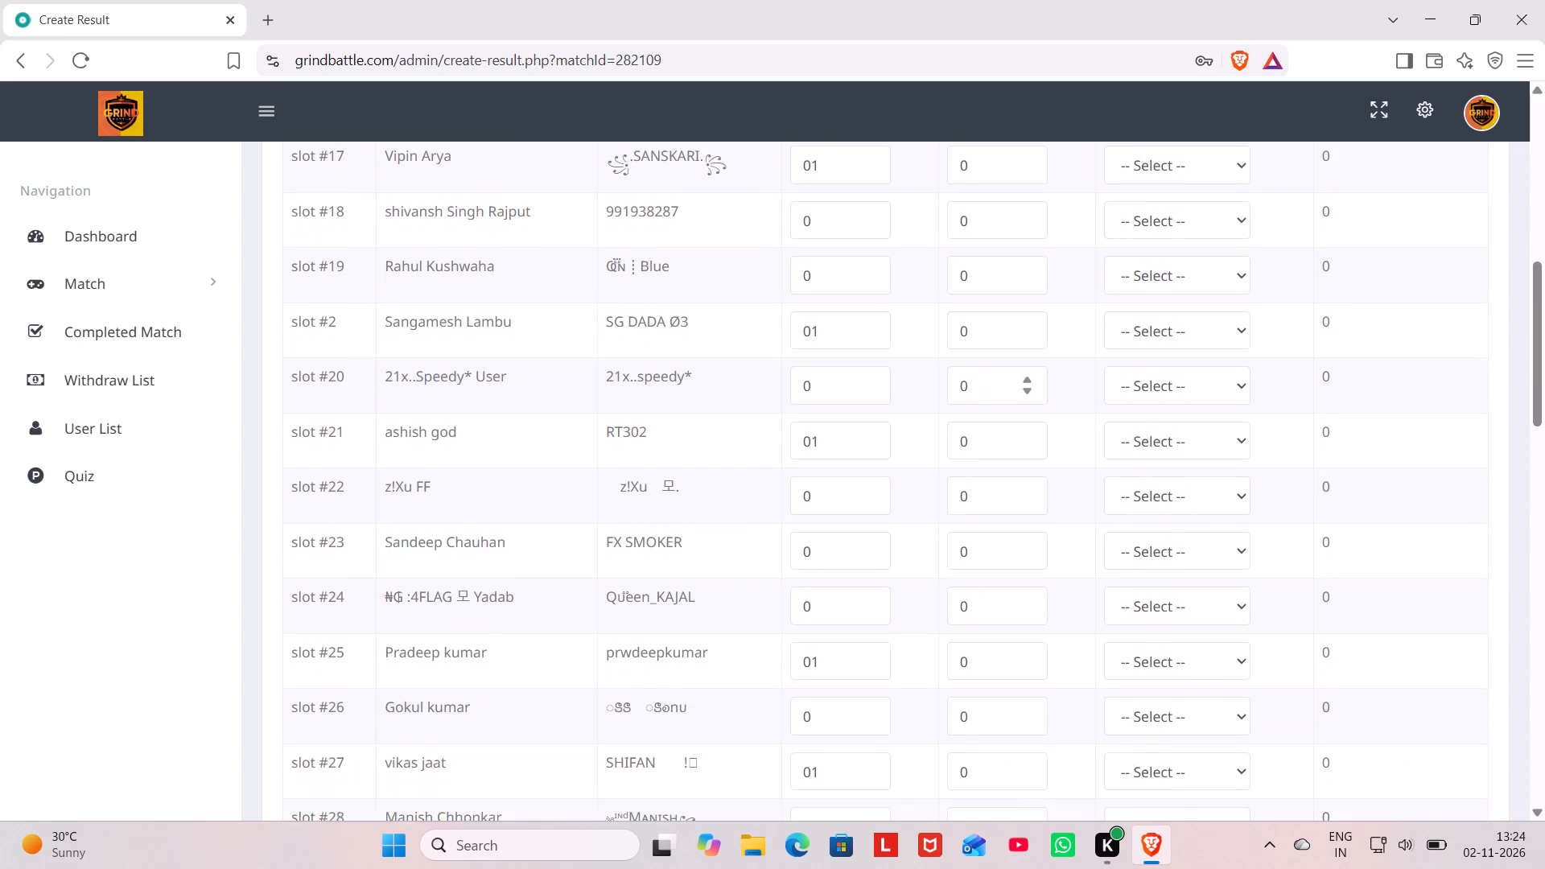
scroll(974, 472, "down", 3)
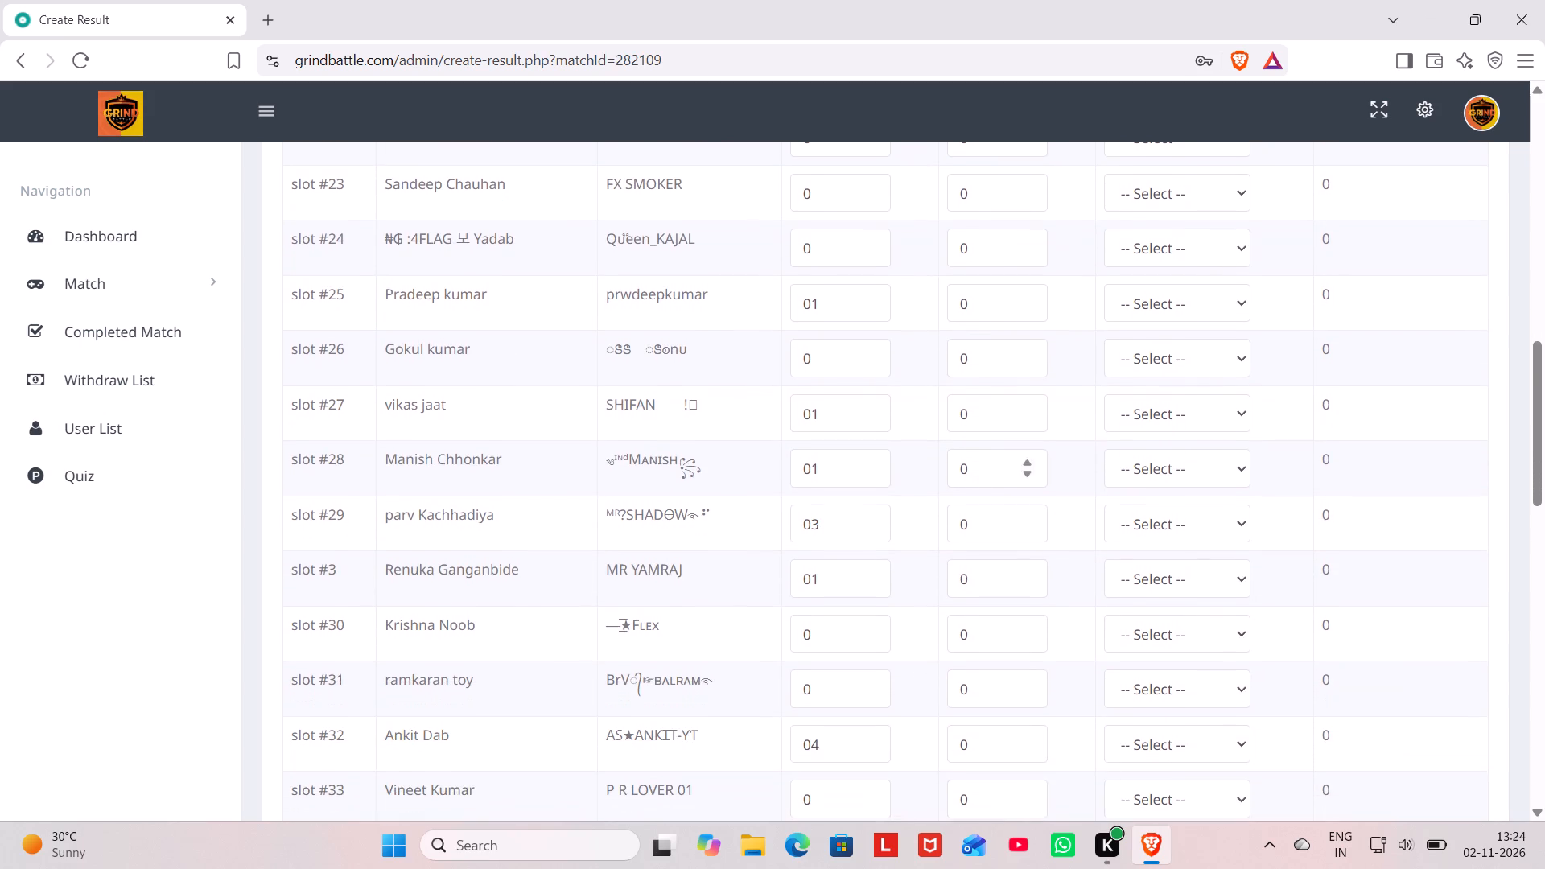
scroll(974, 472, "down", 1)
left_click(873, 579)
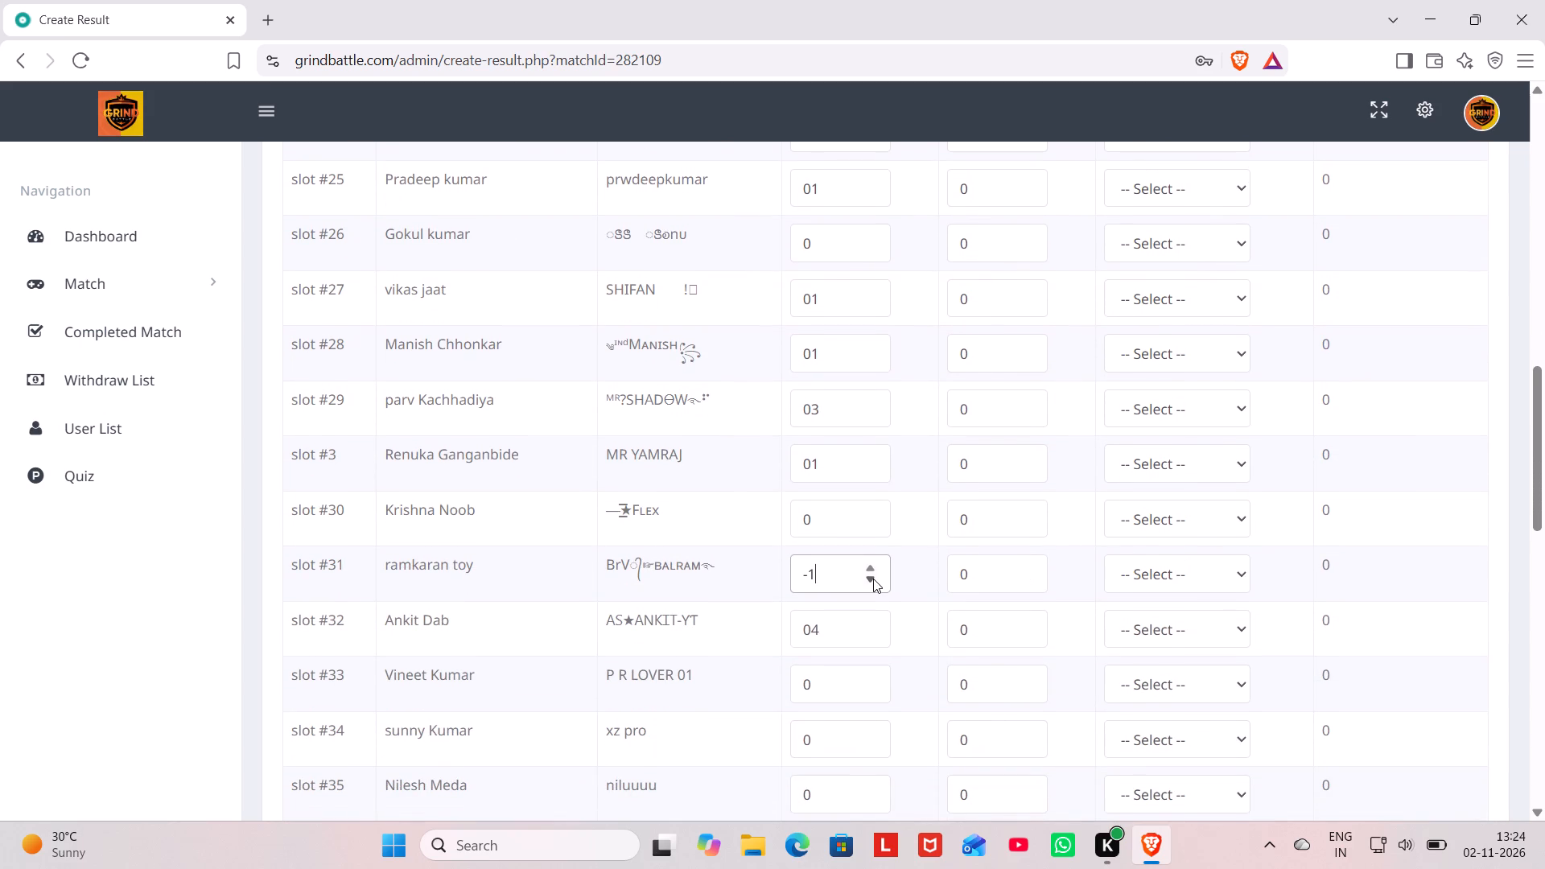
double_click(872, 571)
key("BackSpace")
type("01")
key("Tab")
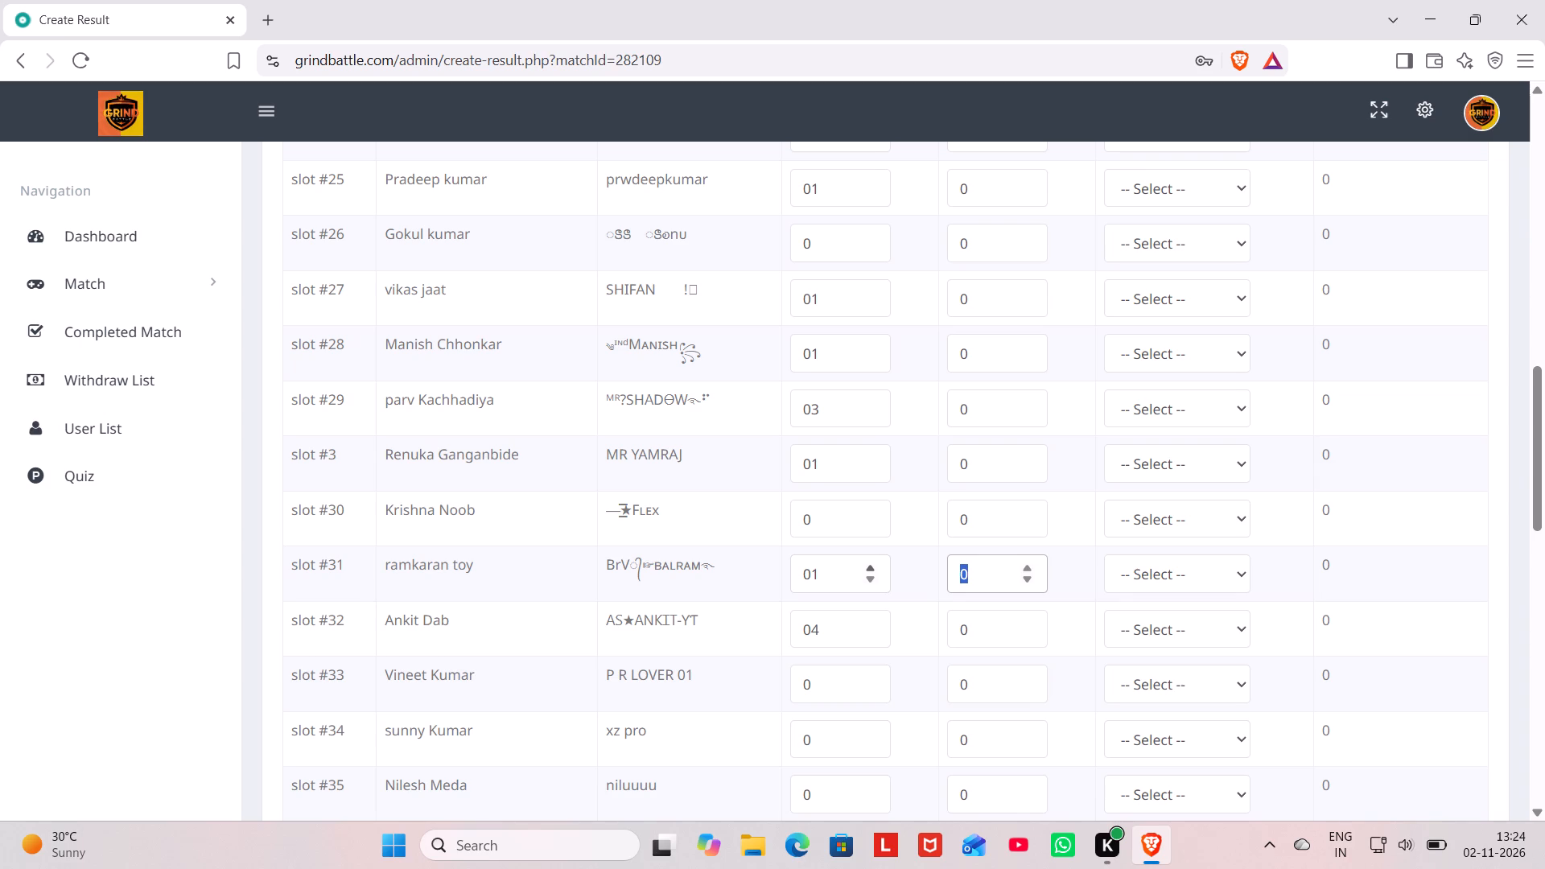
Review the entered total kills, pool prizes and positions across the participant rows of match 282109.
scroll(760, 636, "down", 2)
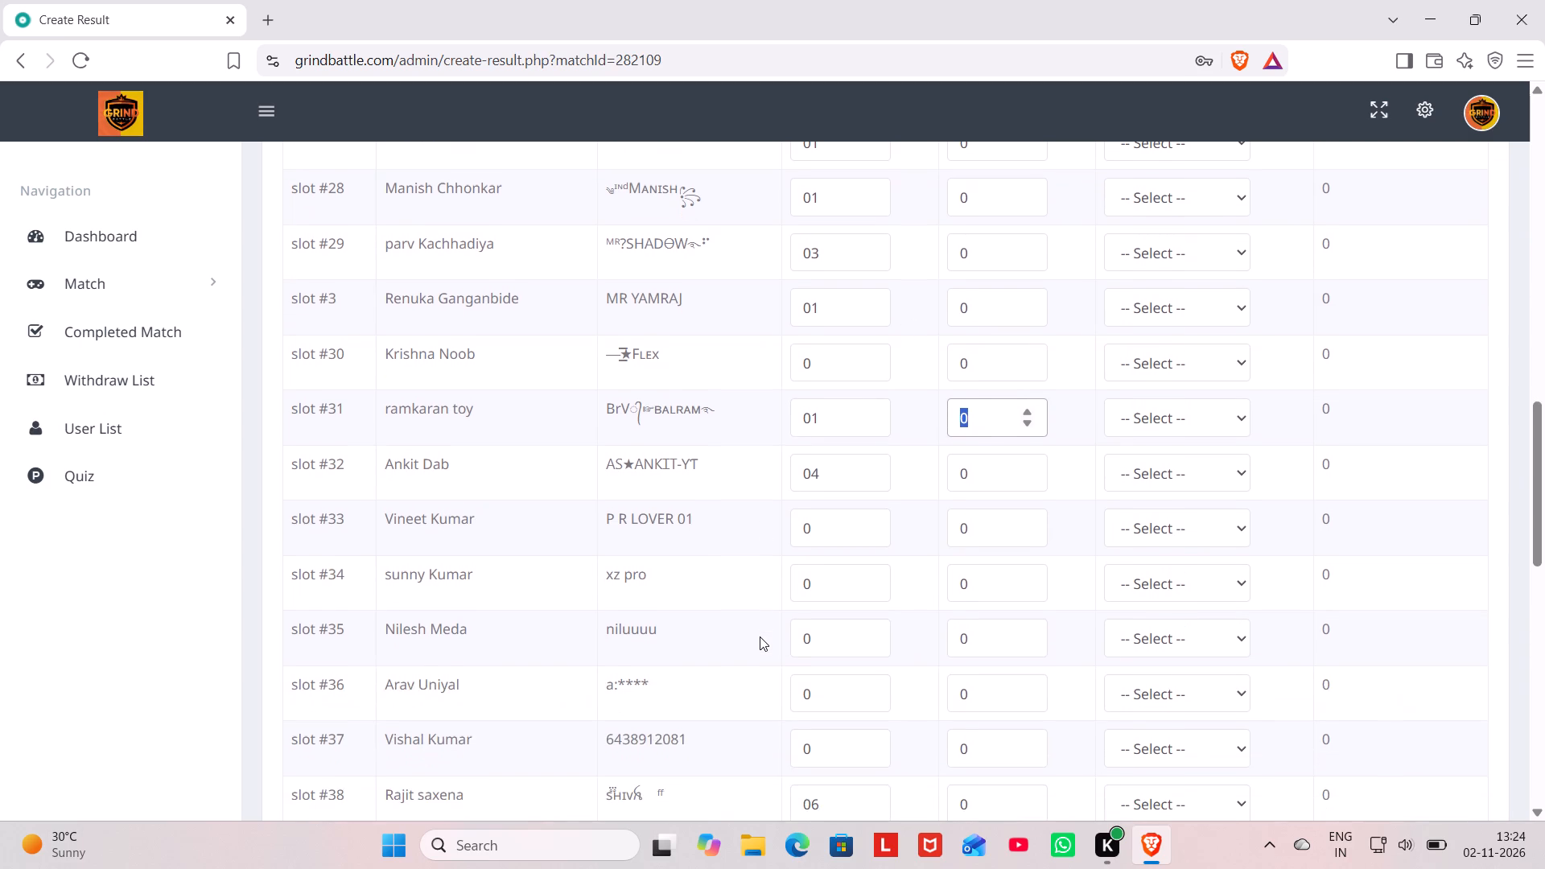
scroll(760, 636, "down", 5)
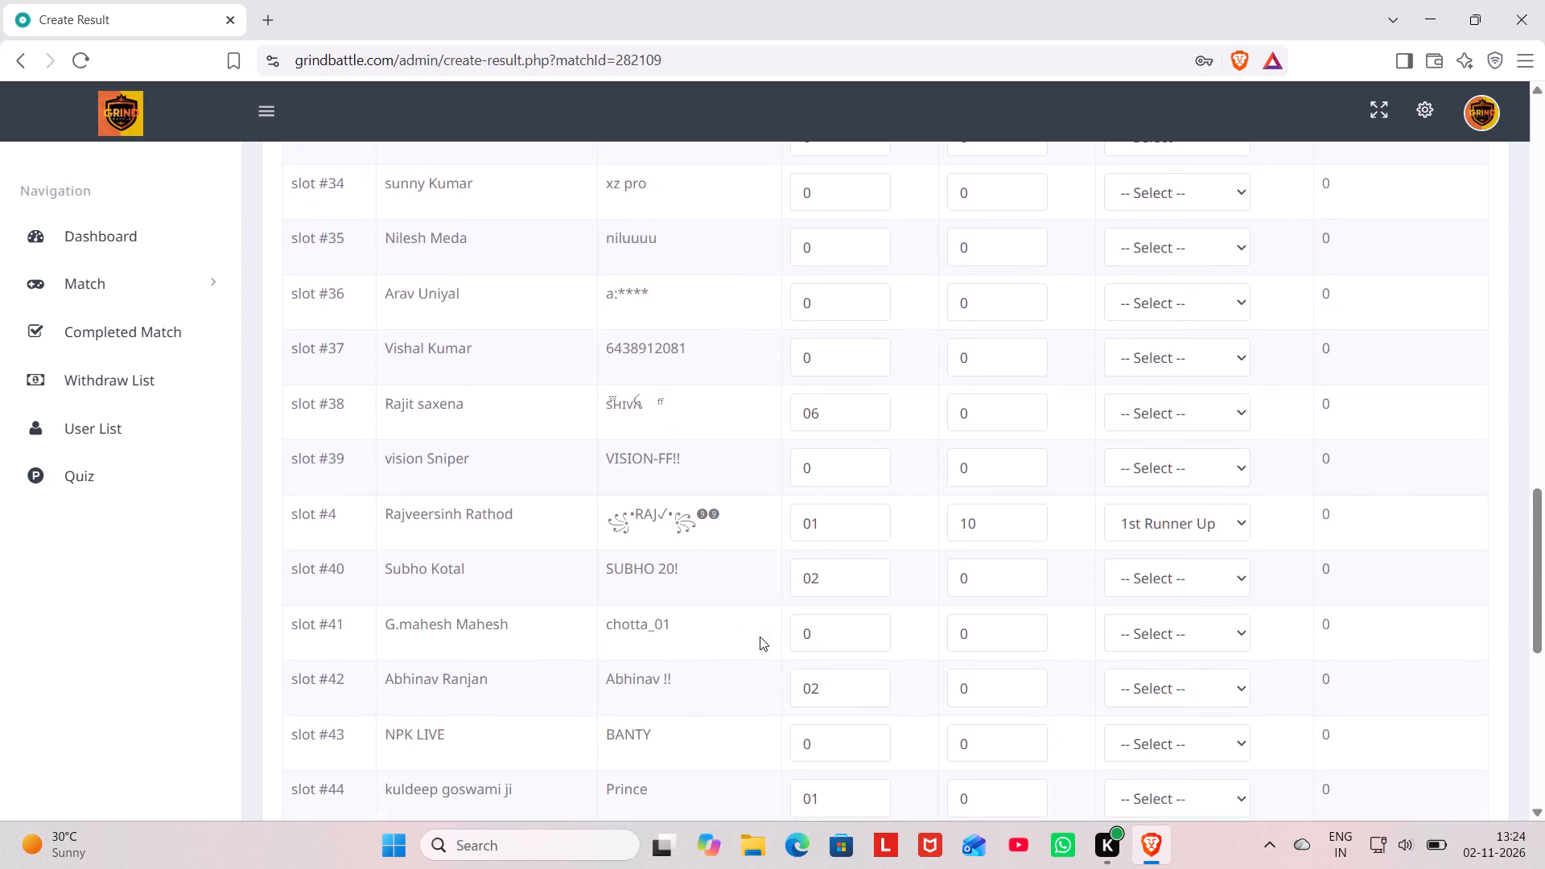
scroll(760, 636, "down", 2)
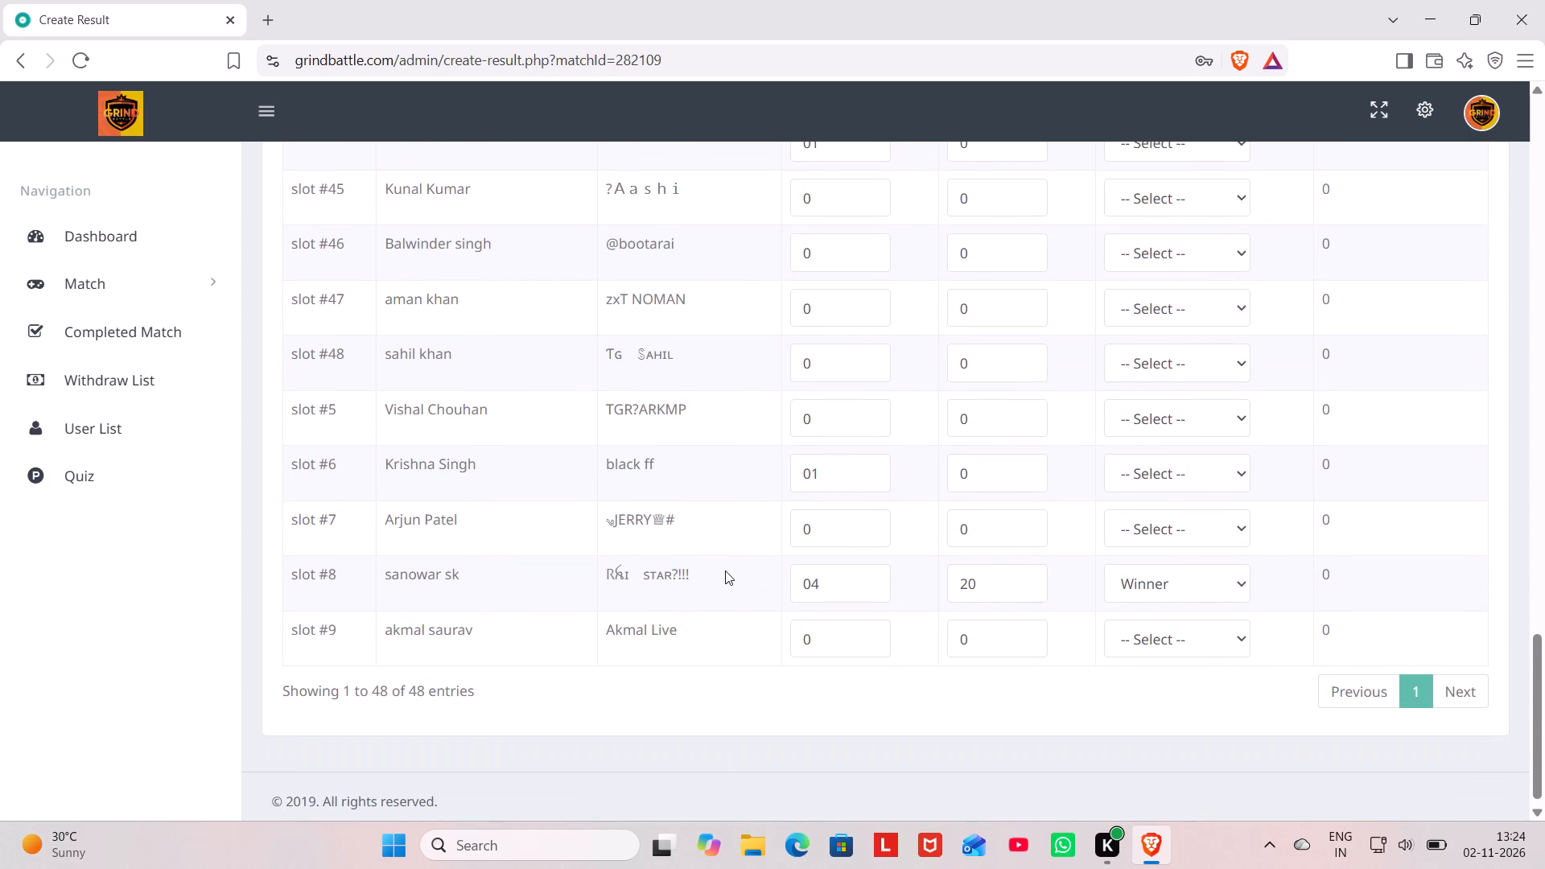
scroll(725, 570, "up", 2)
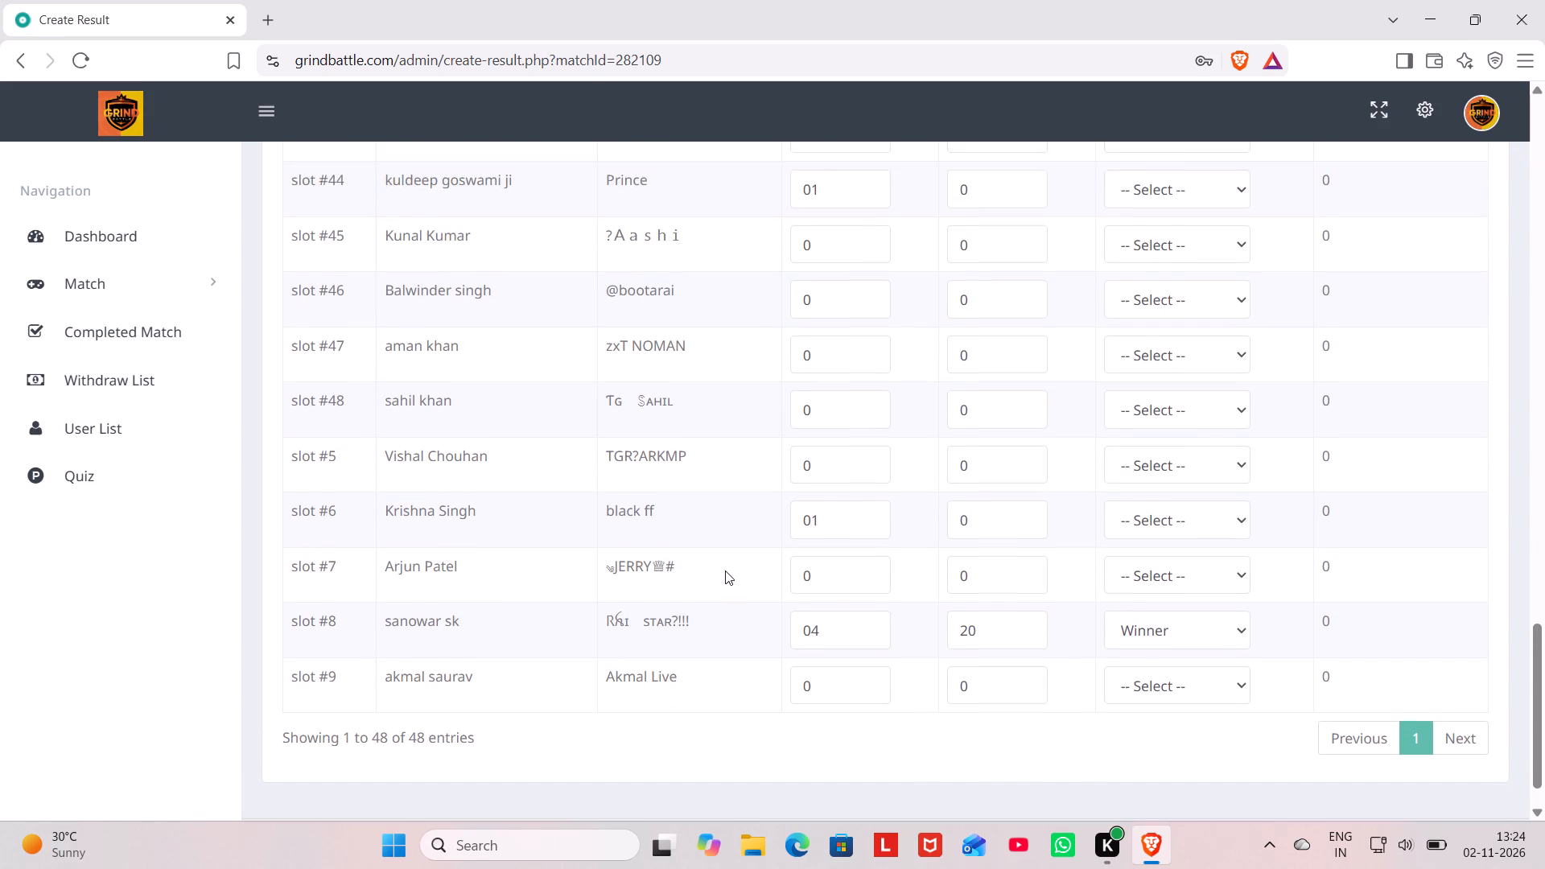
scroll(725, 570, "up", 5)
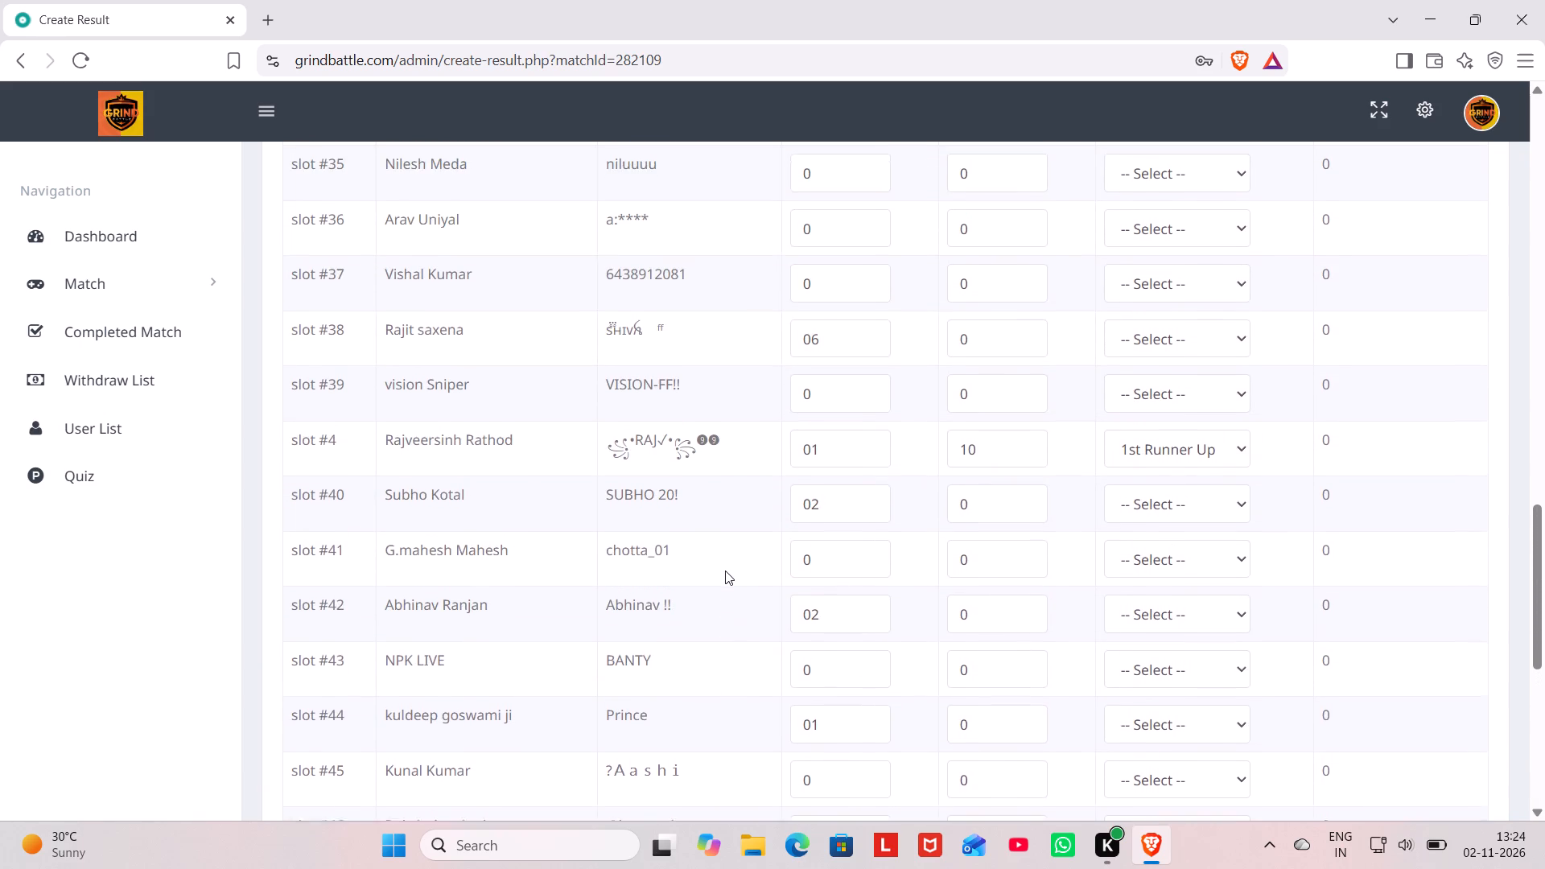
scroll(725, 570, "up", 7)
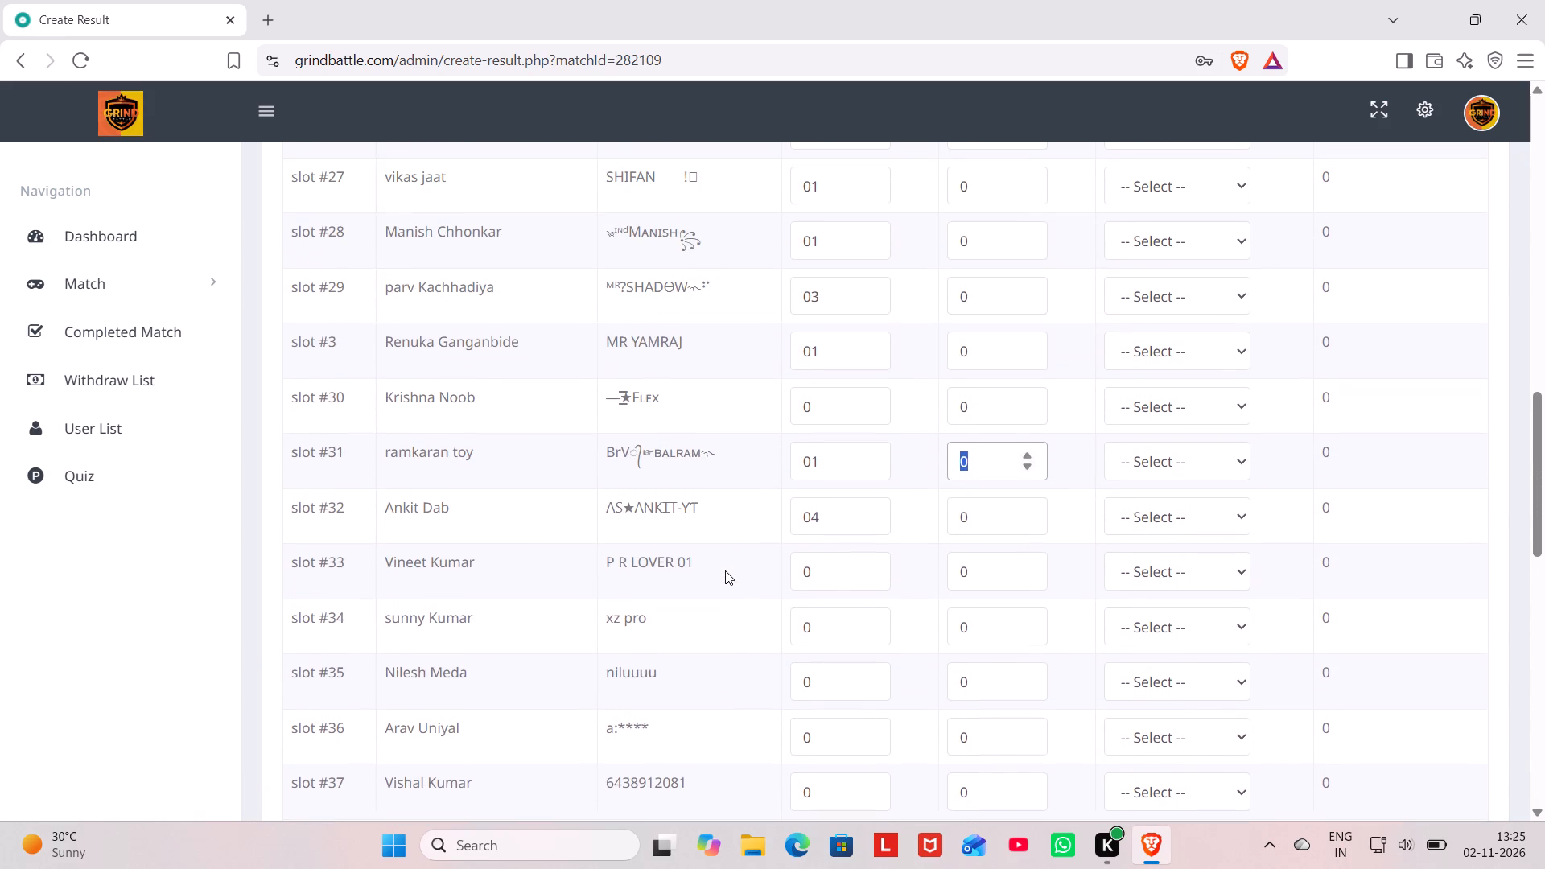
scroll(725, 570, "up", 6)
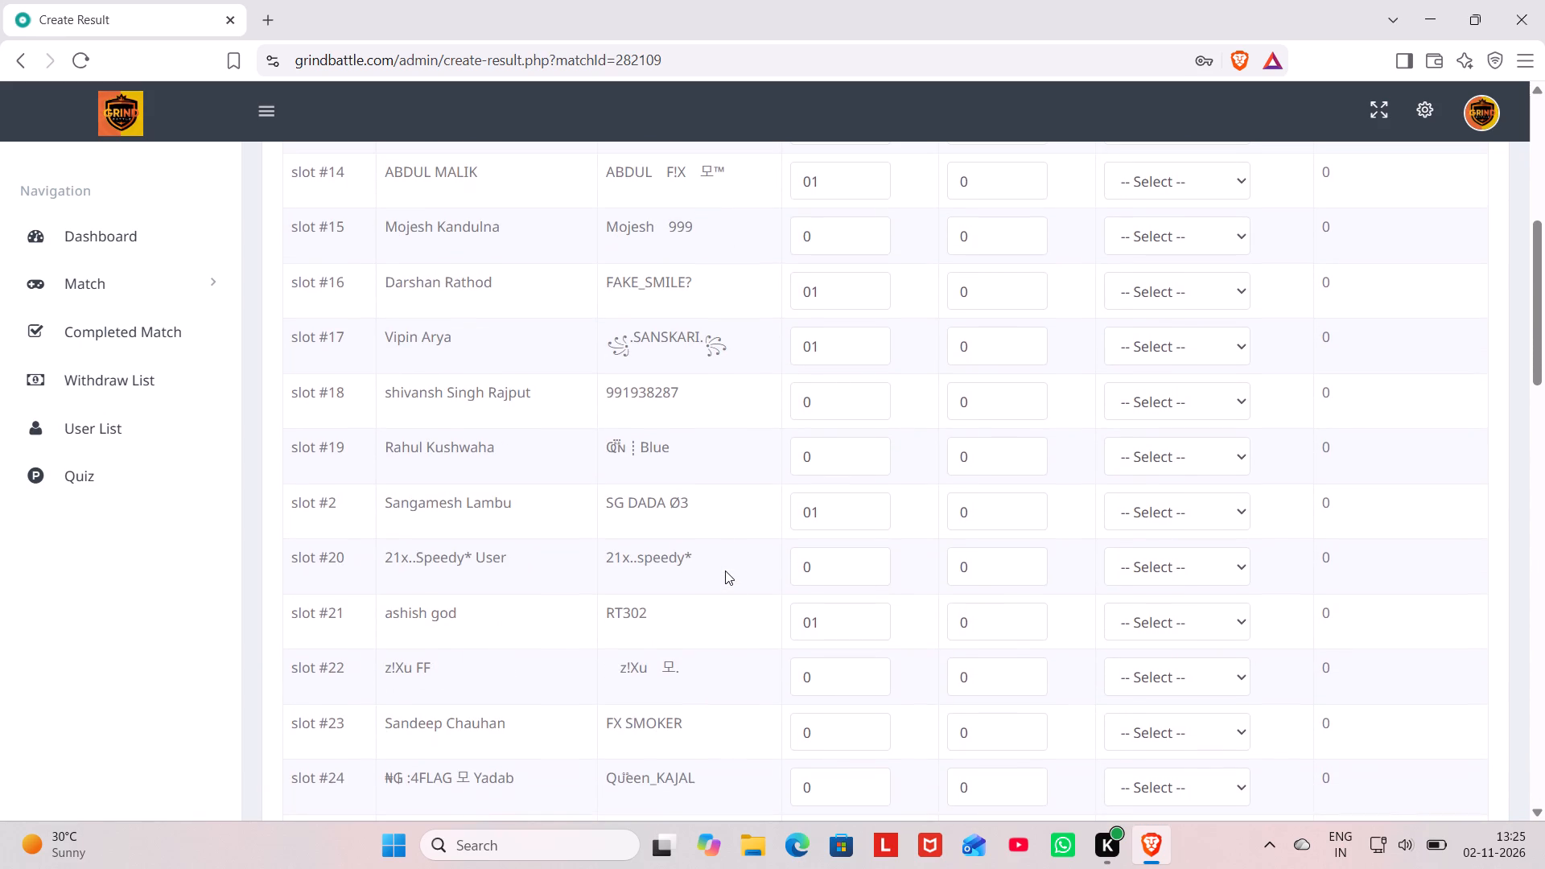
Submit the winner results for FREE FIRE MAX 2 match 282109.
scroll(725, 570, "up", 7)
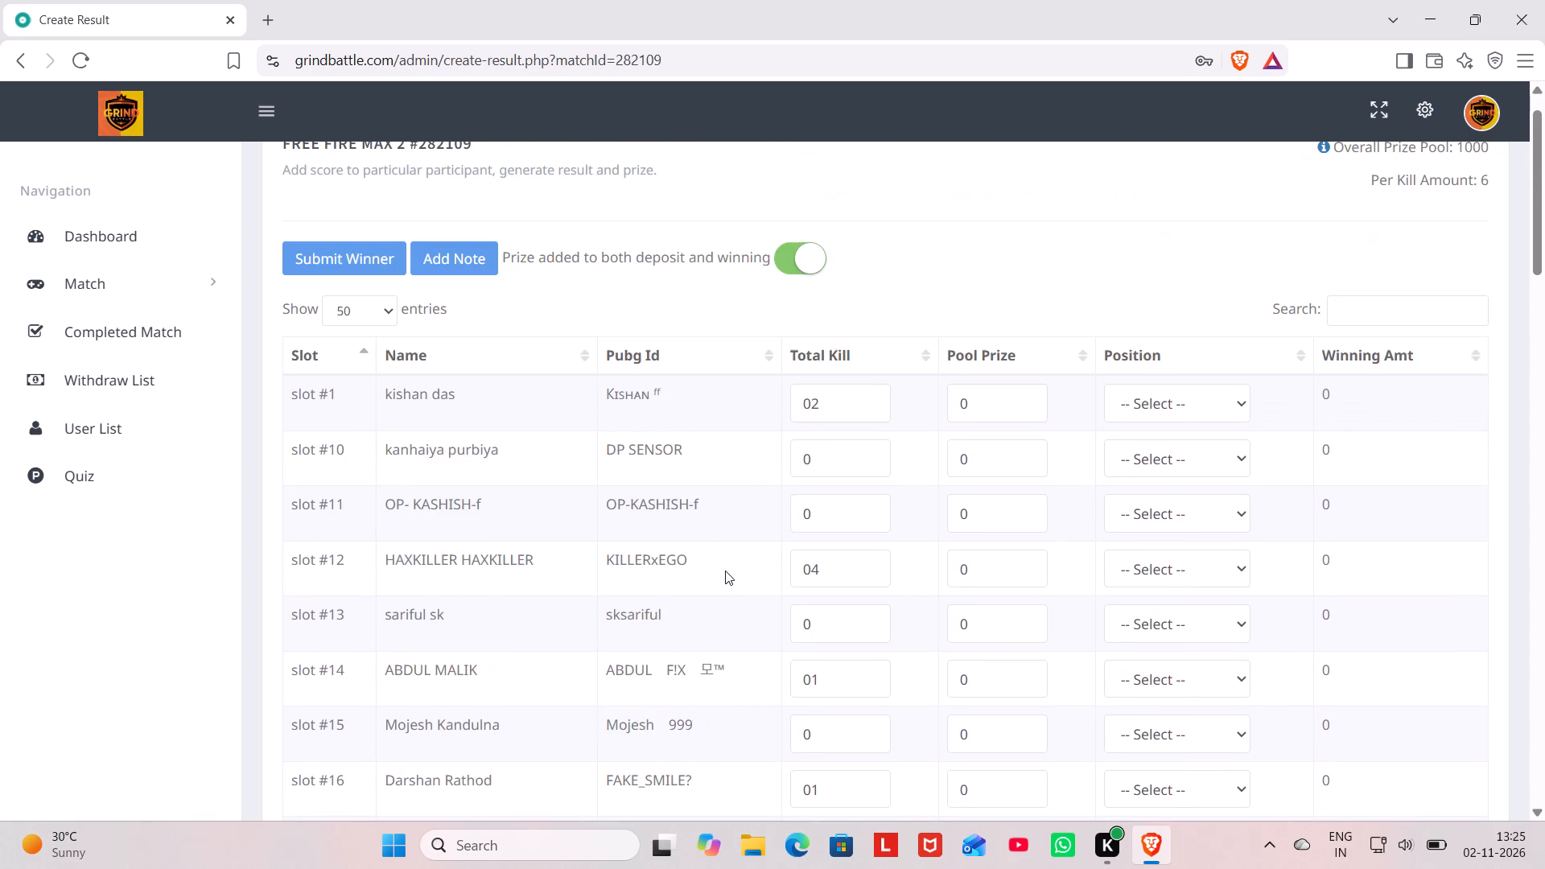
left_click(333, 306)
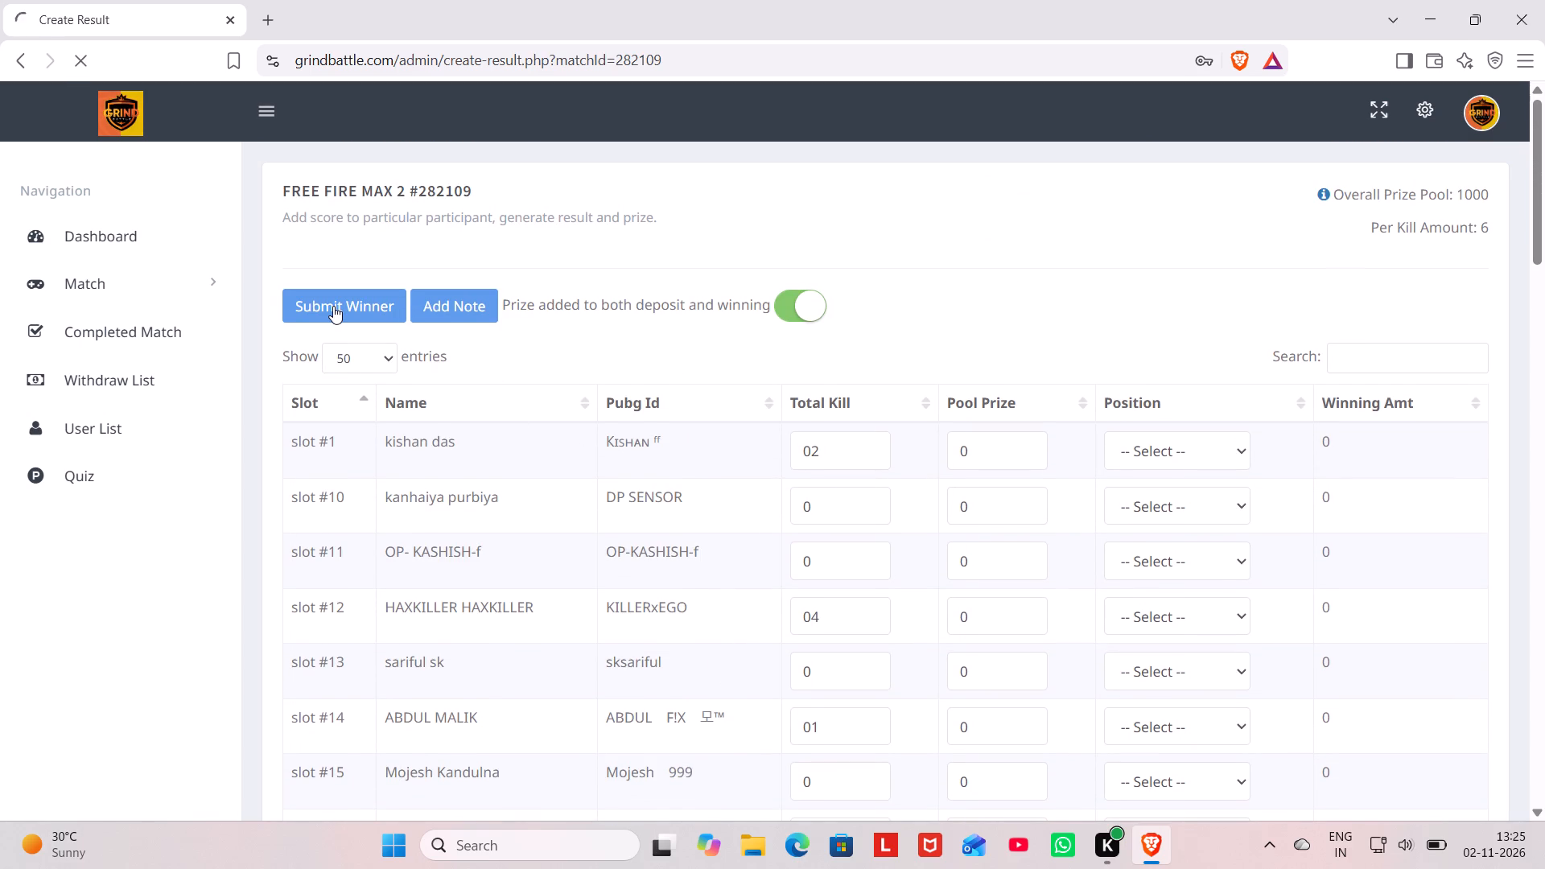
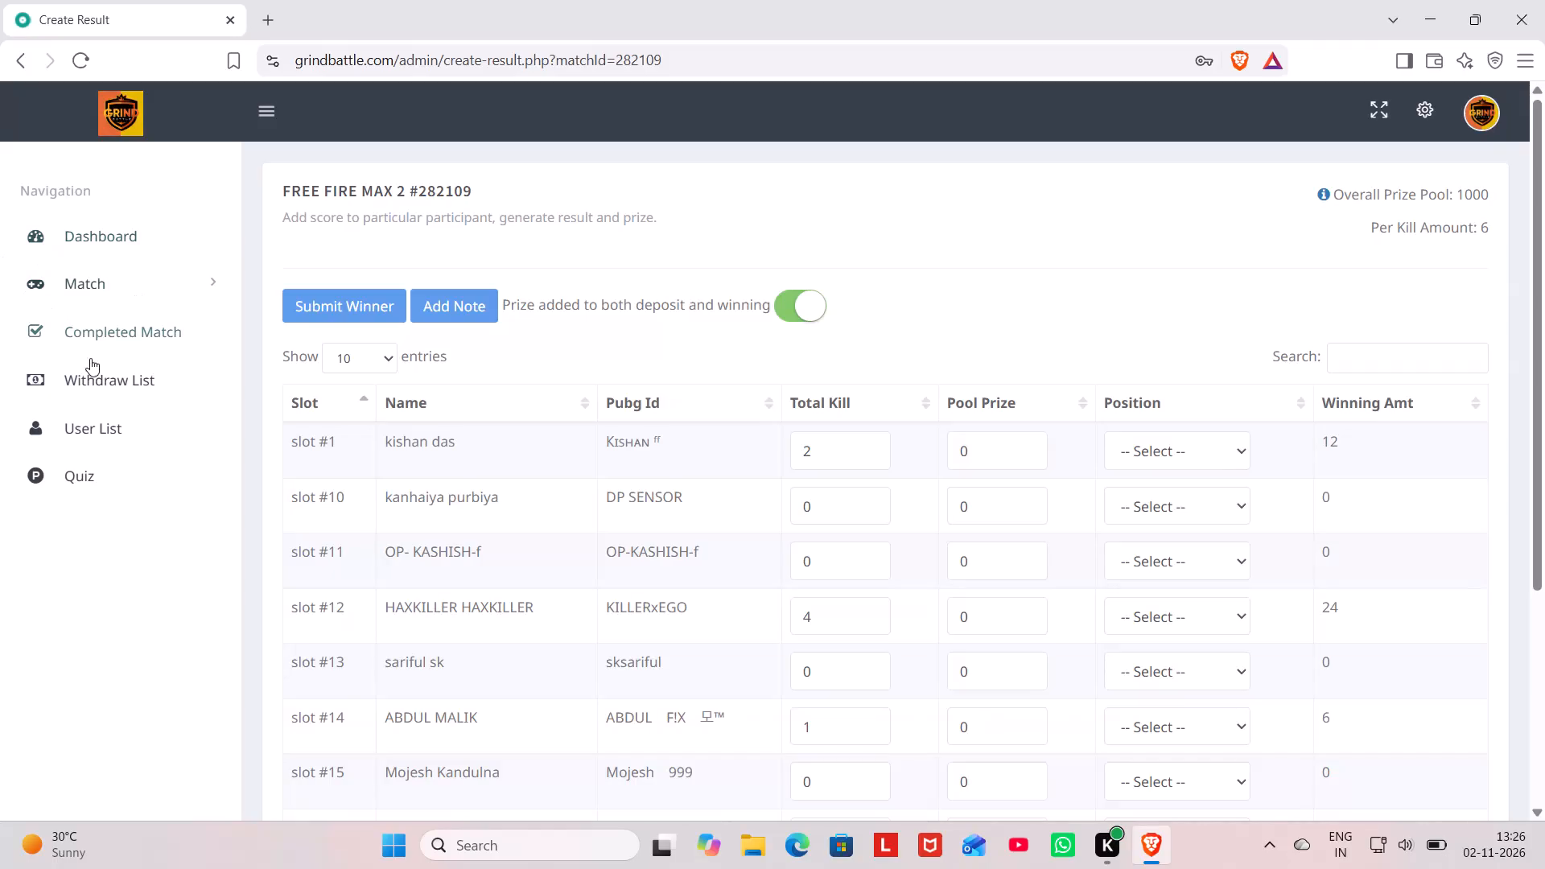
Find match 282083 in the completed match list and open its result entry page.
left_click(127, 329)
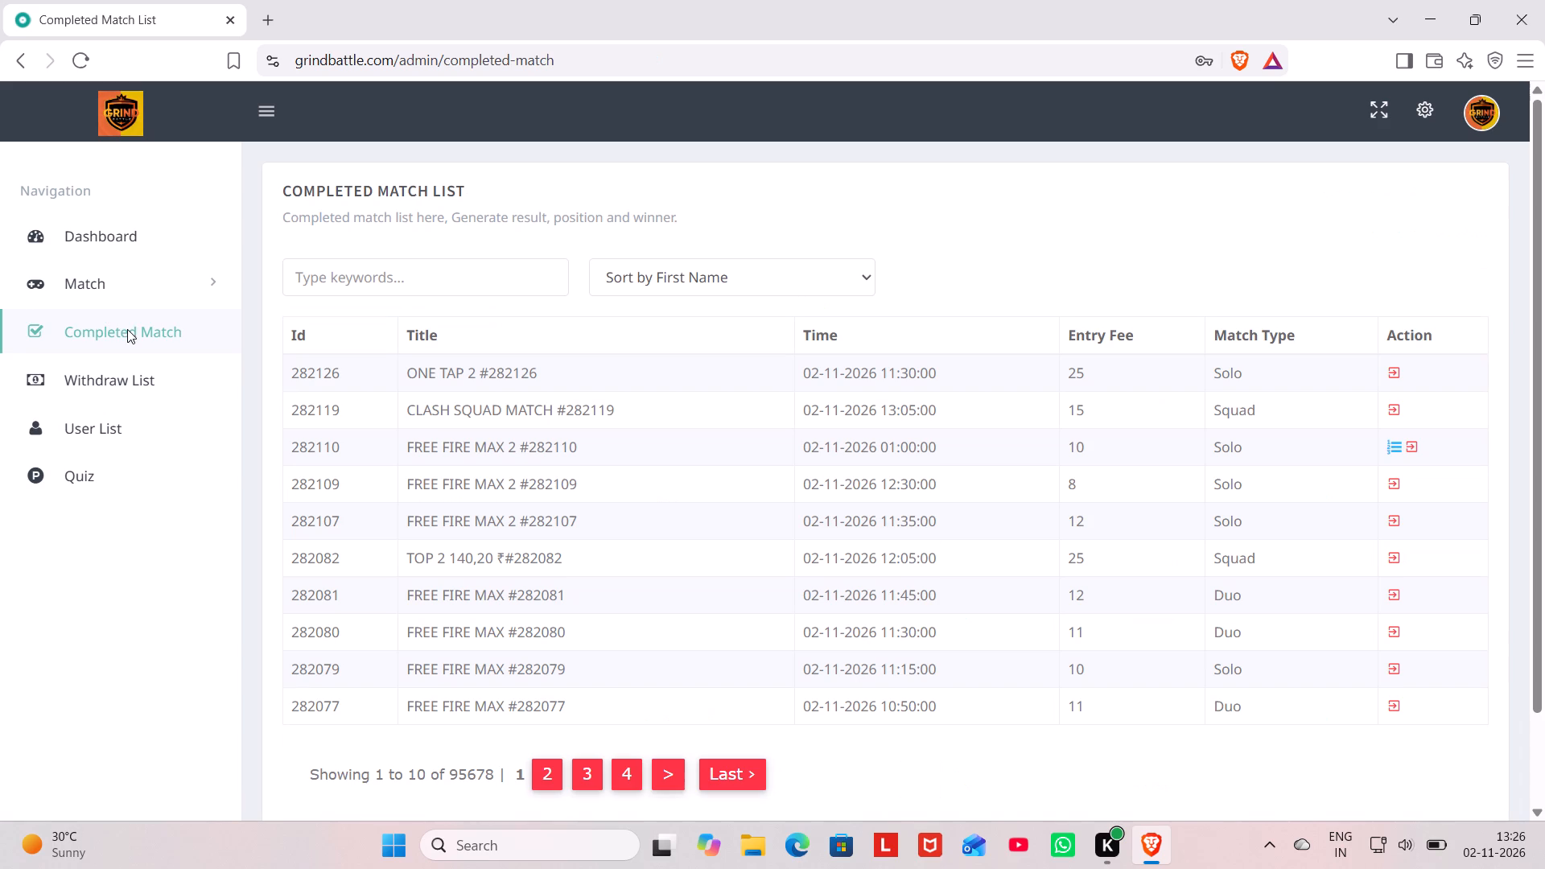
left_click(369, 288)
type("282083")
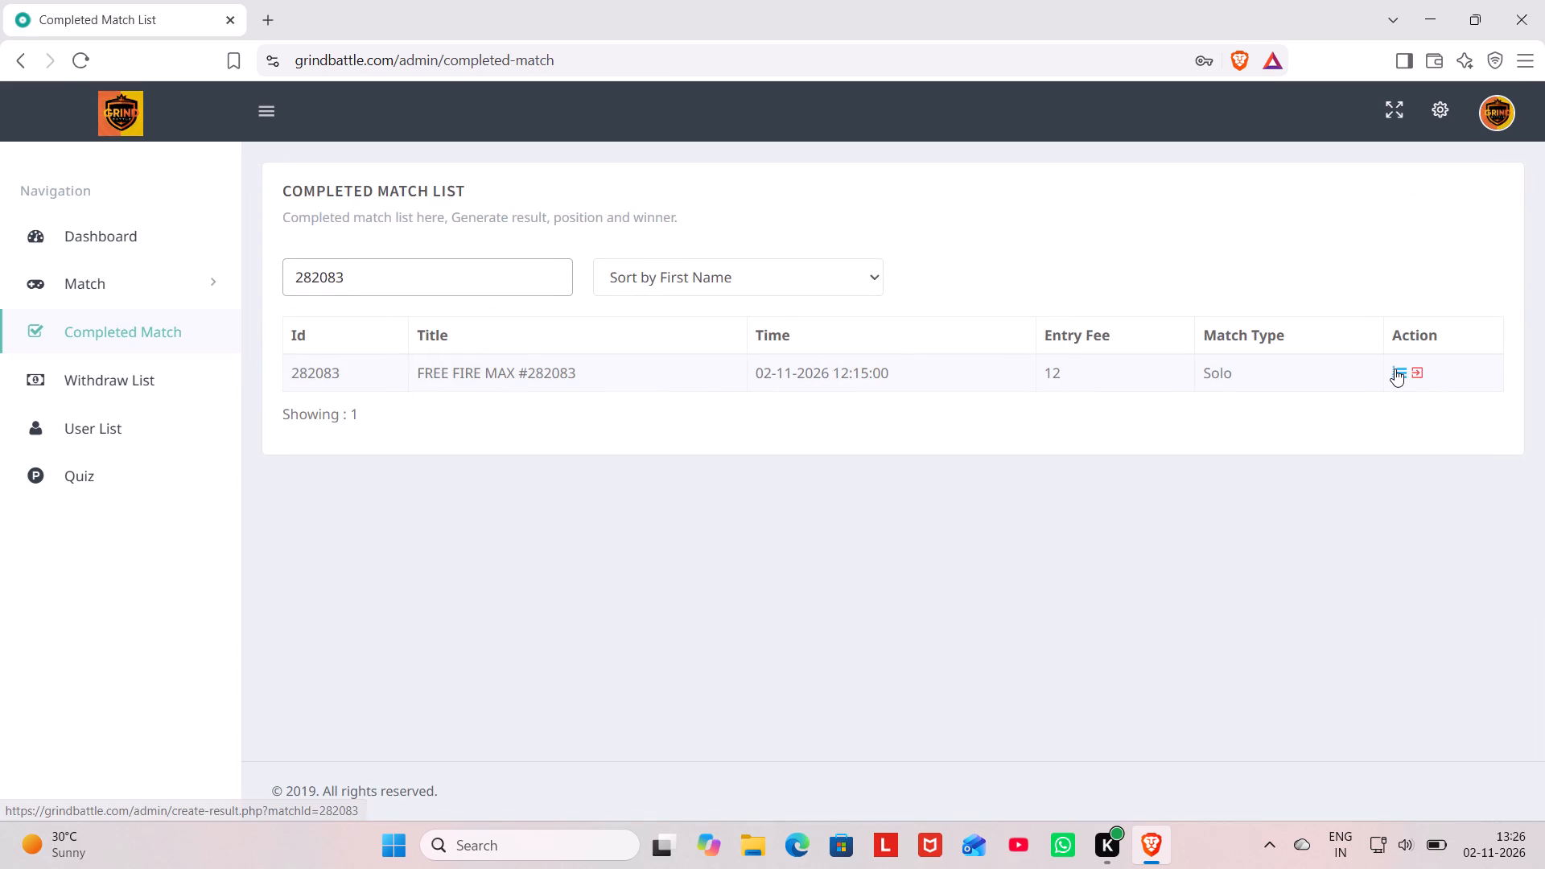
left_click(1395, 369)
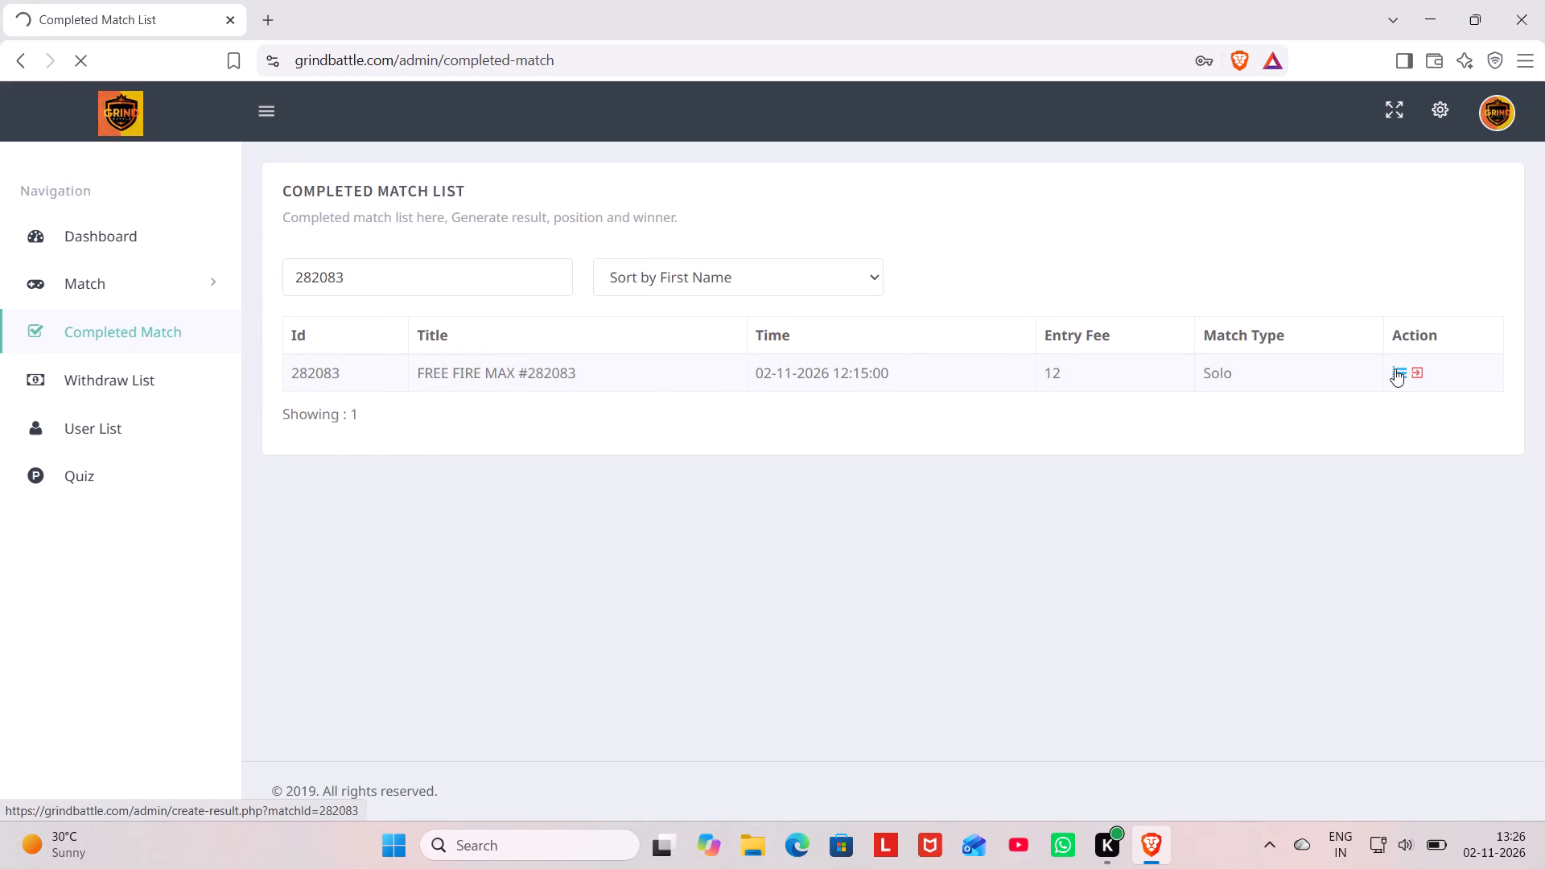
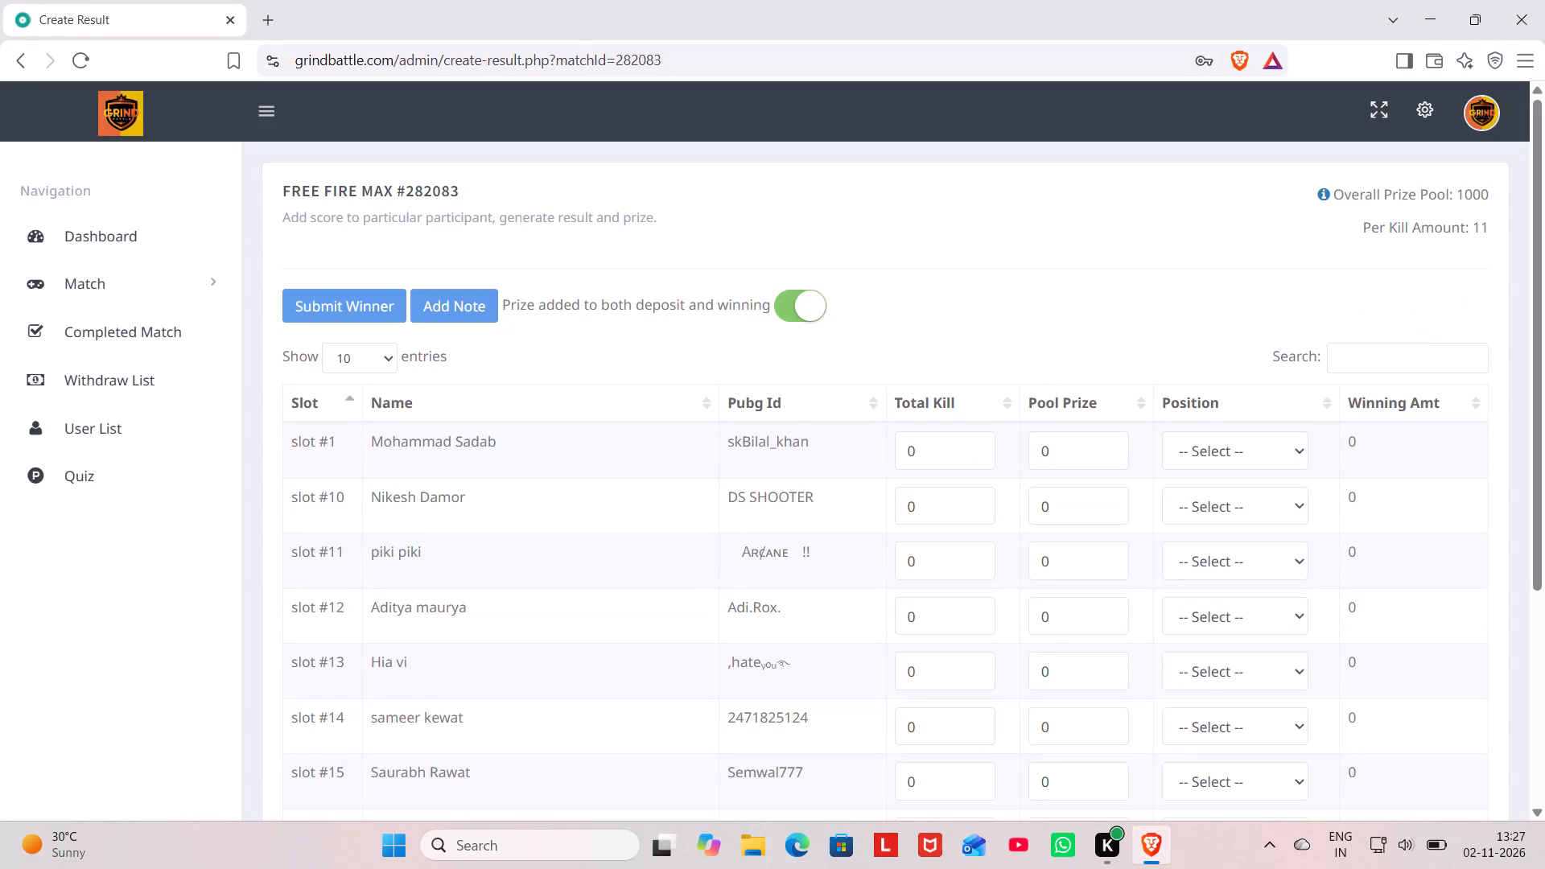
Look through the participant slots and their result fields for FREE FIRE MAX match 282083.
scroll(645, 608, "down", 1)
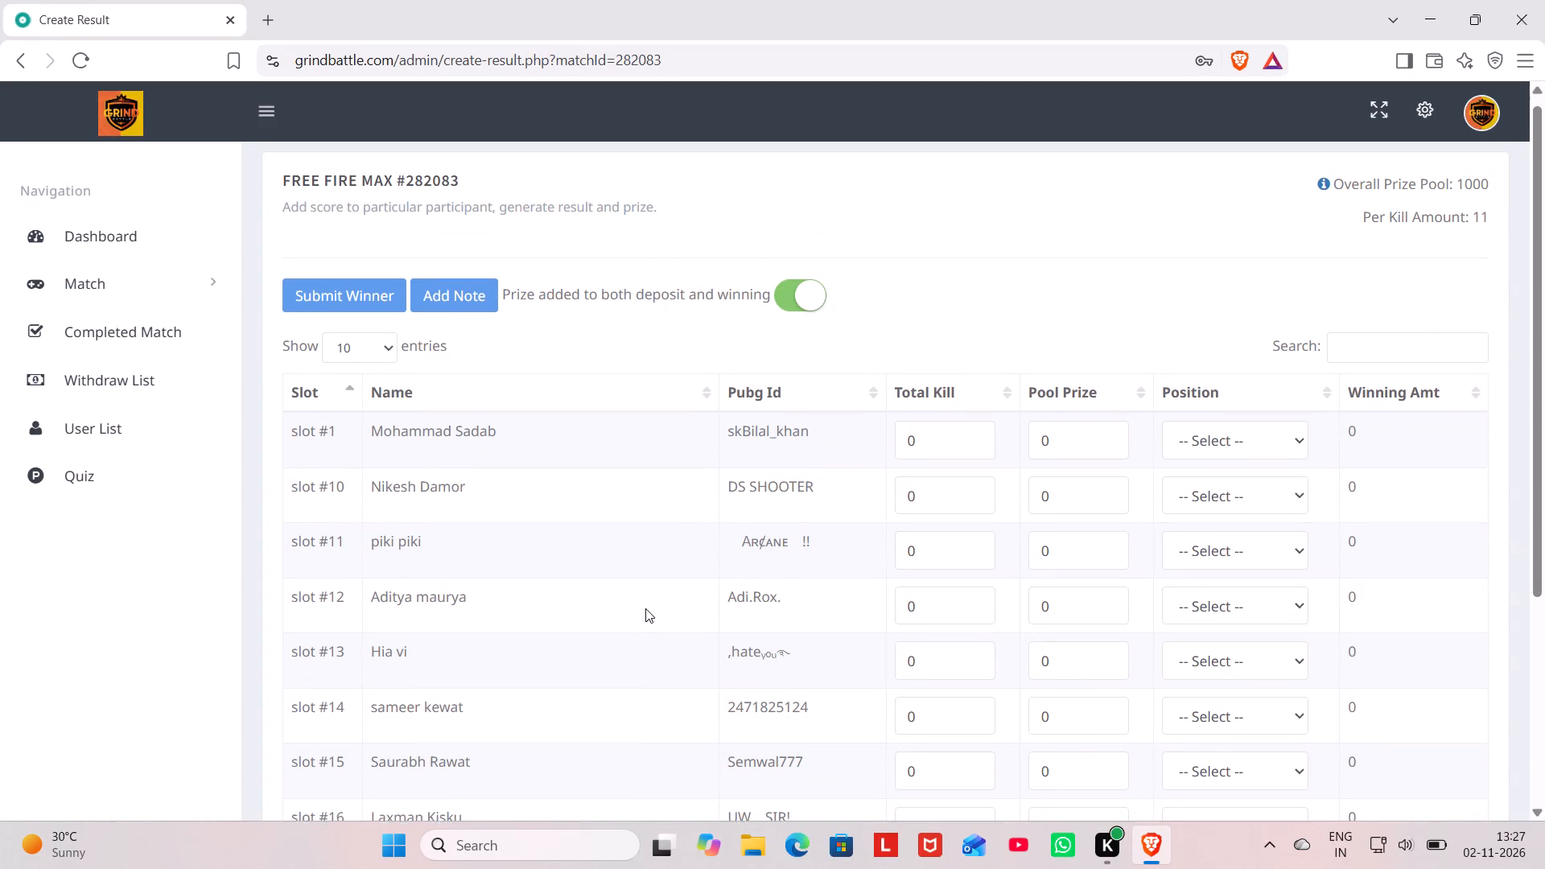
scroll(645, 608, "down", 1)
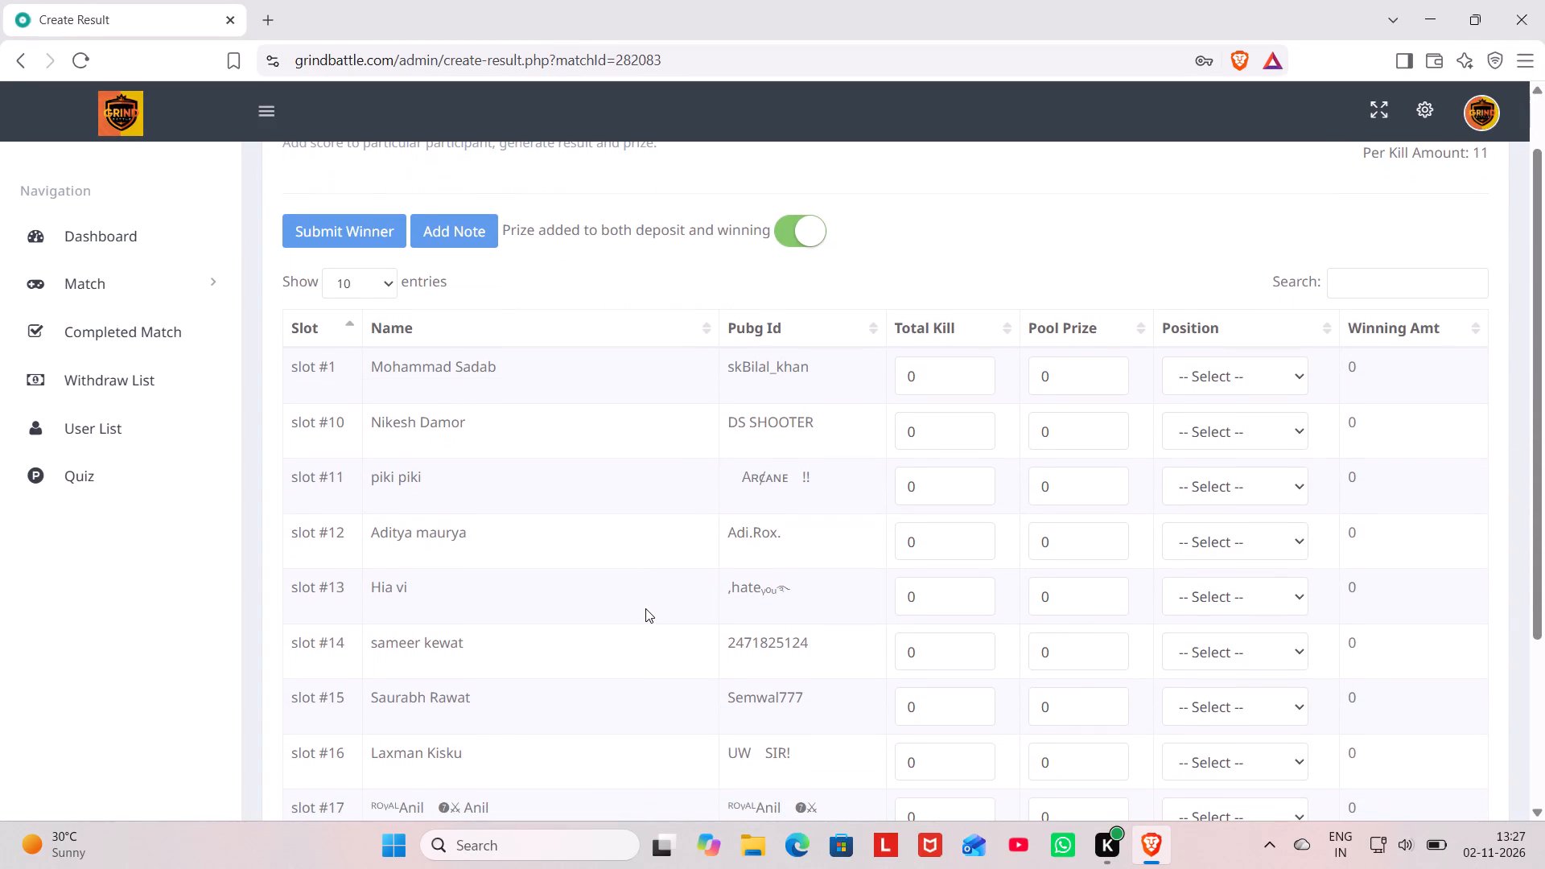